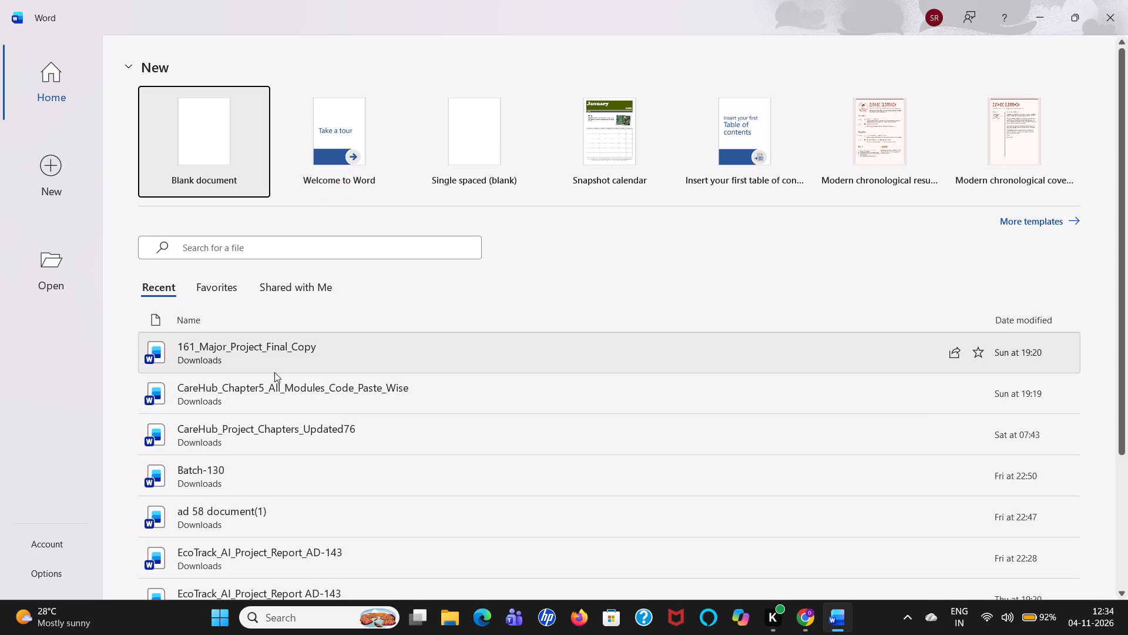
click(229, 136)
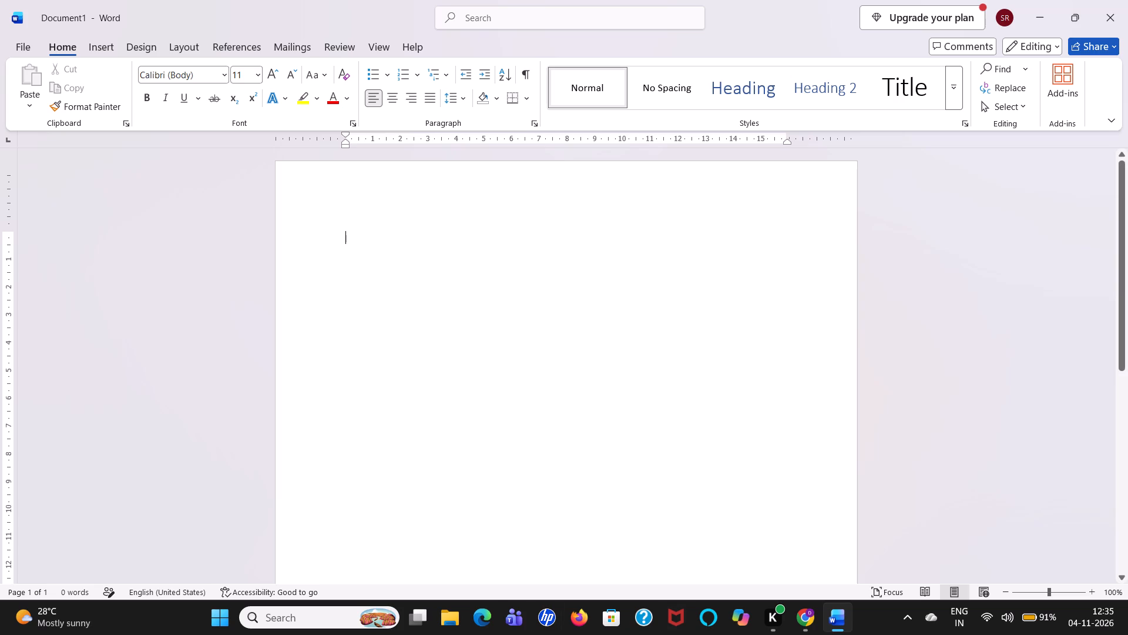
Copy the reference document's text from the CHAPTER – 1 heading through the end of Summary of Project into the blank Word document.
click(810, 629)
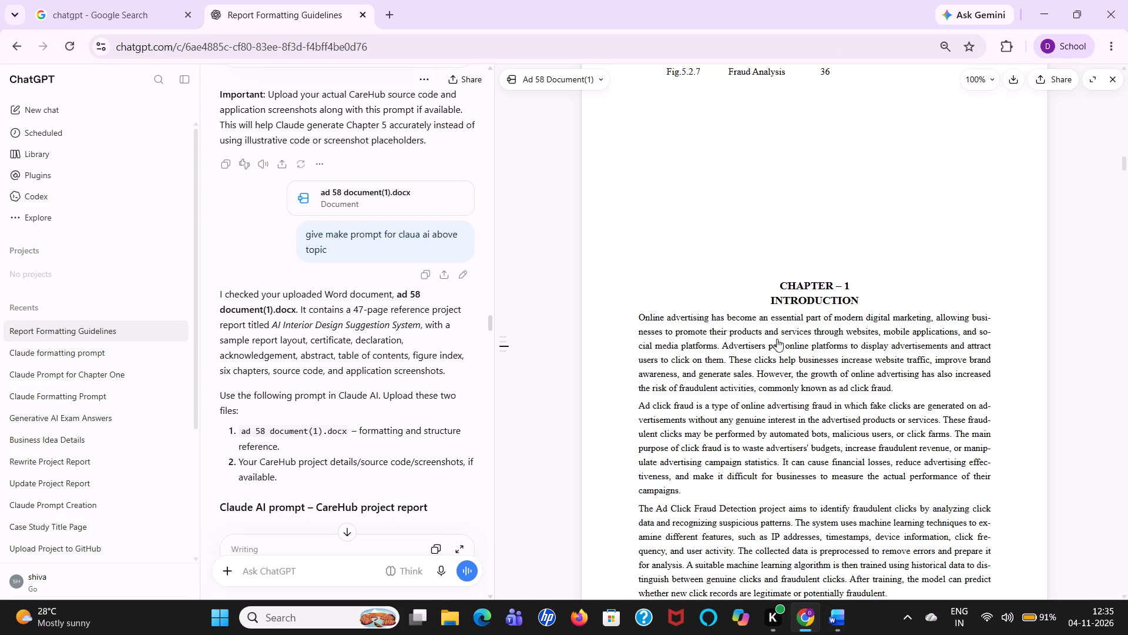
drag(780, 283, 975, 335)
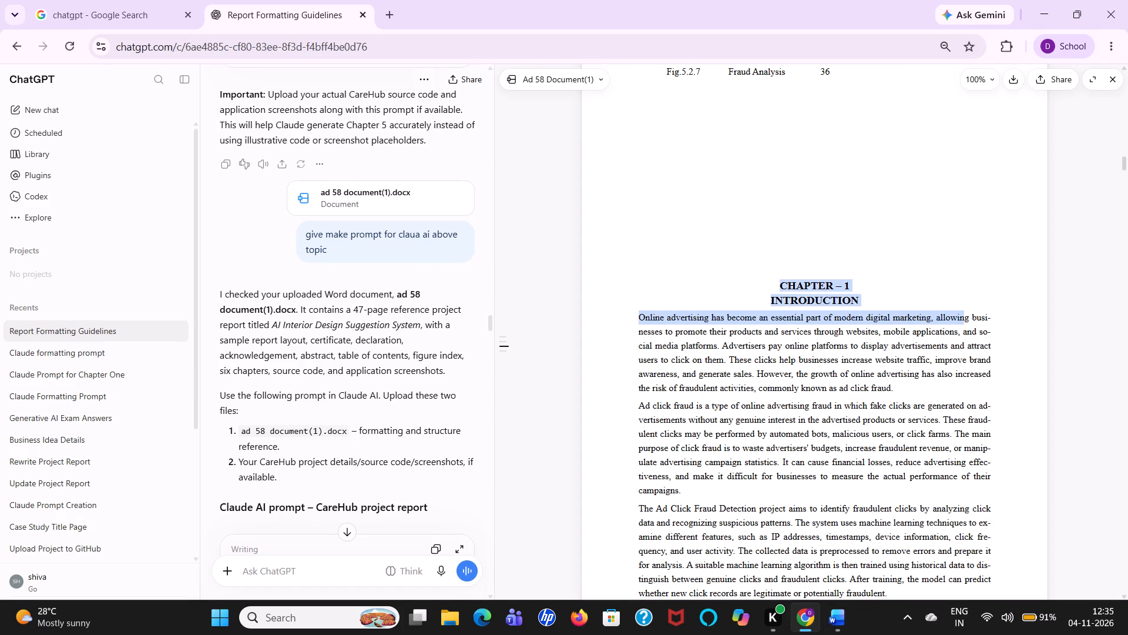
drag(975, 335, 1003, 446)
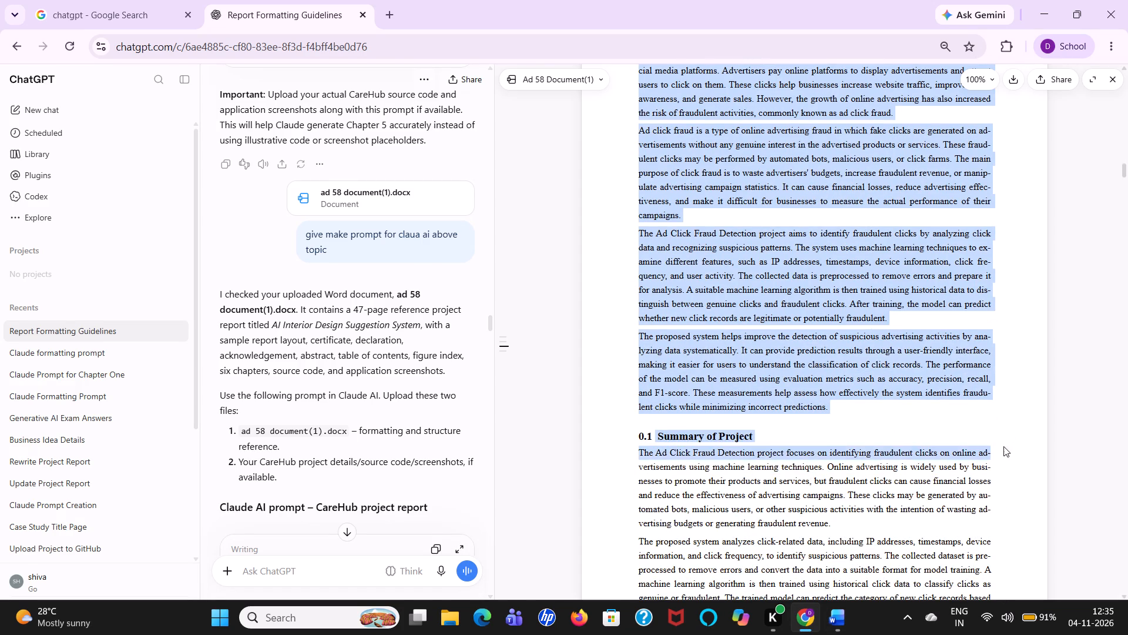
drag(1003, 446, 969, 396)
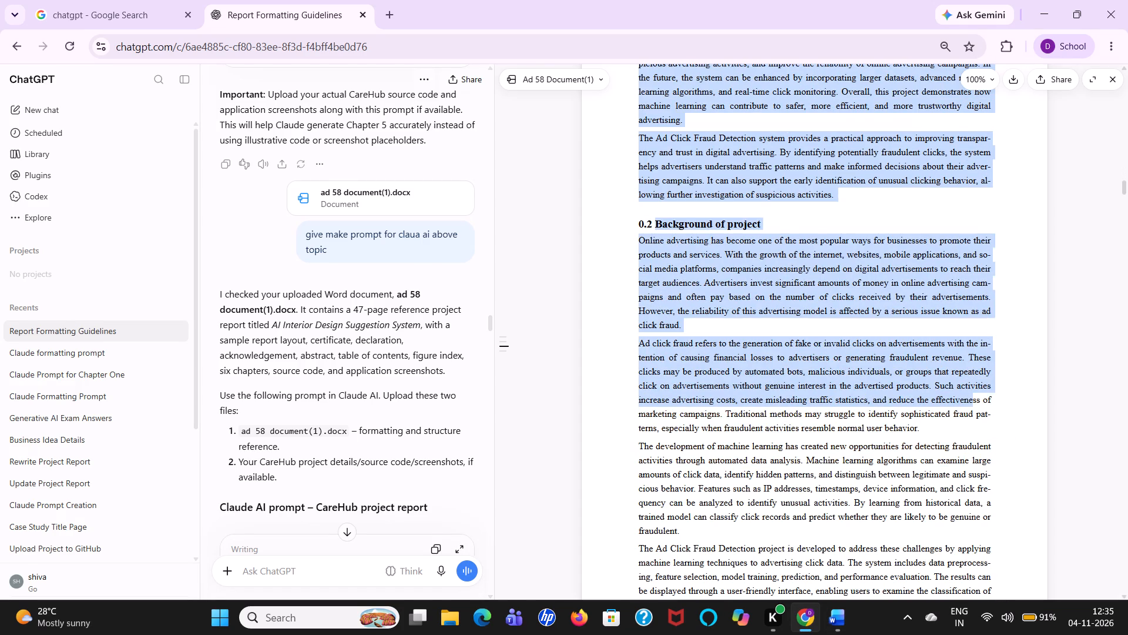
drag(969, 396, 847, 204)
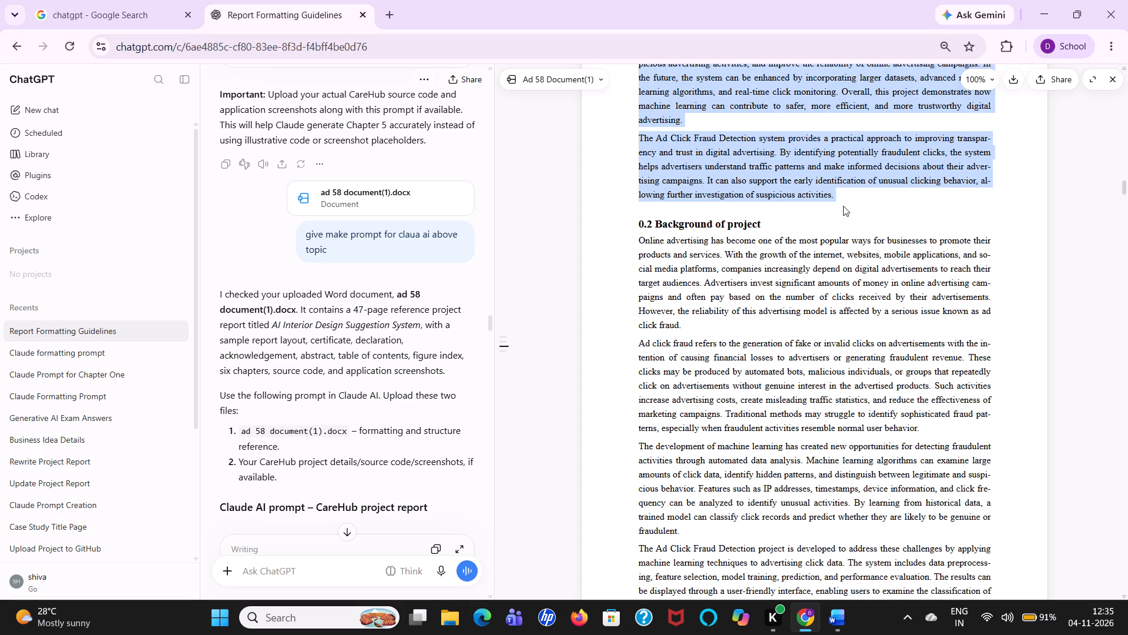
key(ctrl+c)
ctrl+click(914, 212)
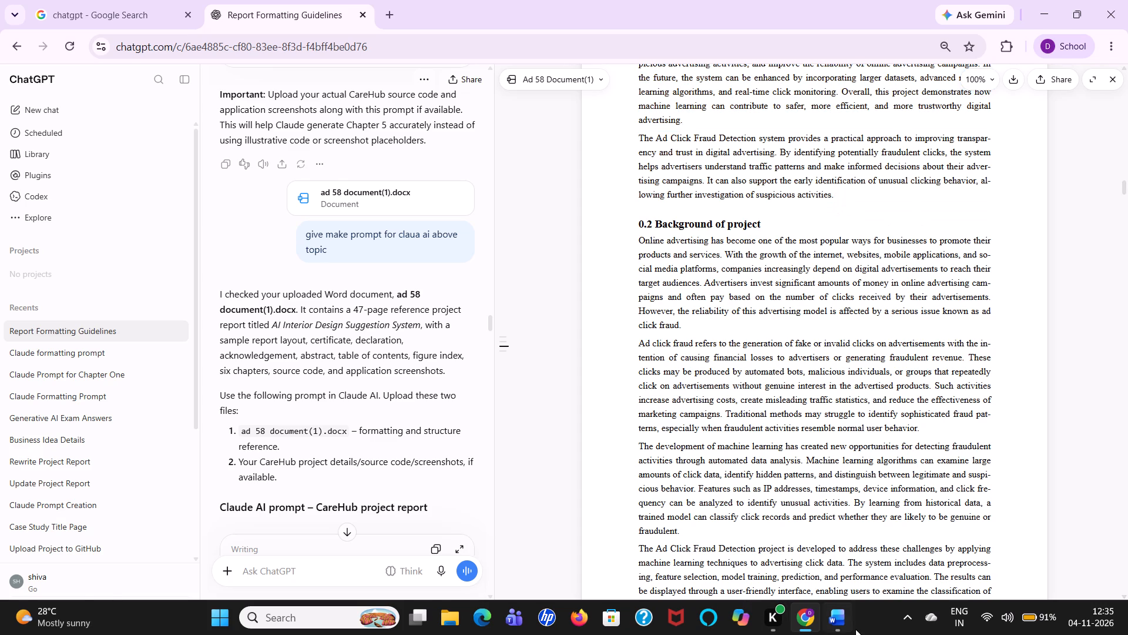
click(838, 626)
key(ctrl+v)
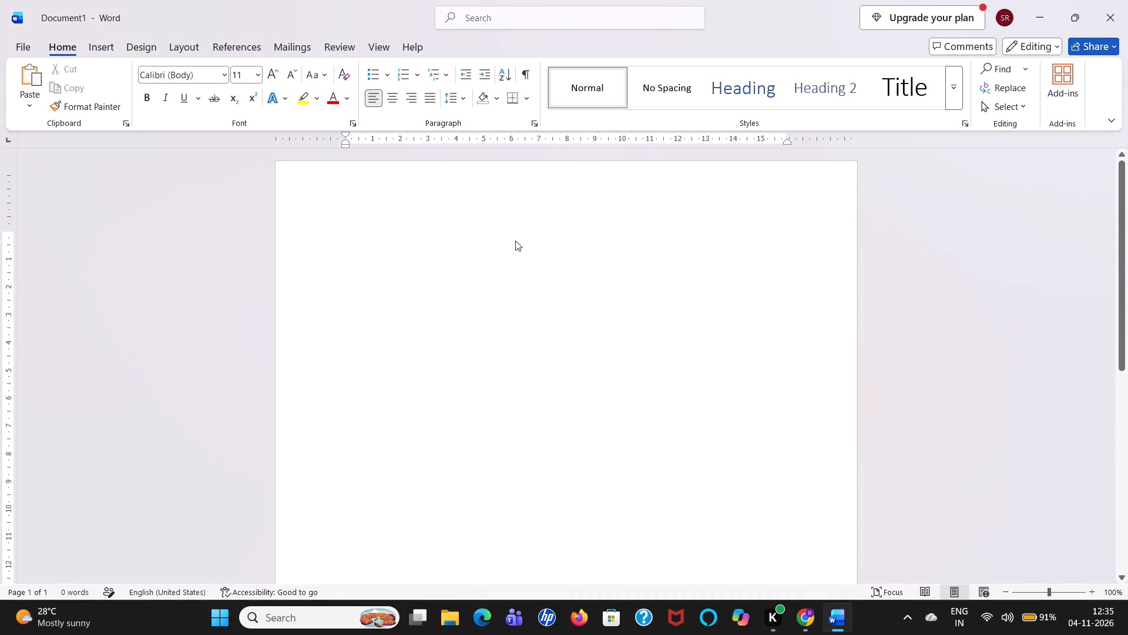
Apply the Title style to the CHAPTER – 1 line at the start of the pasted text.
scroll(538, 358, up, 6)
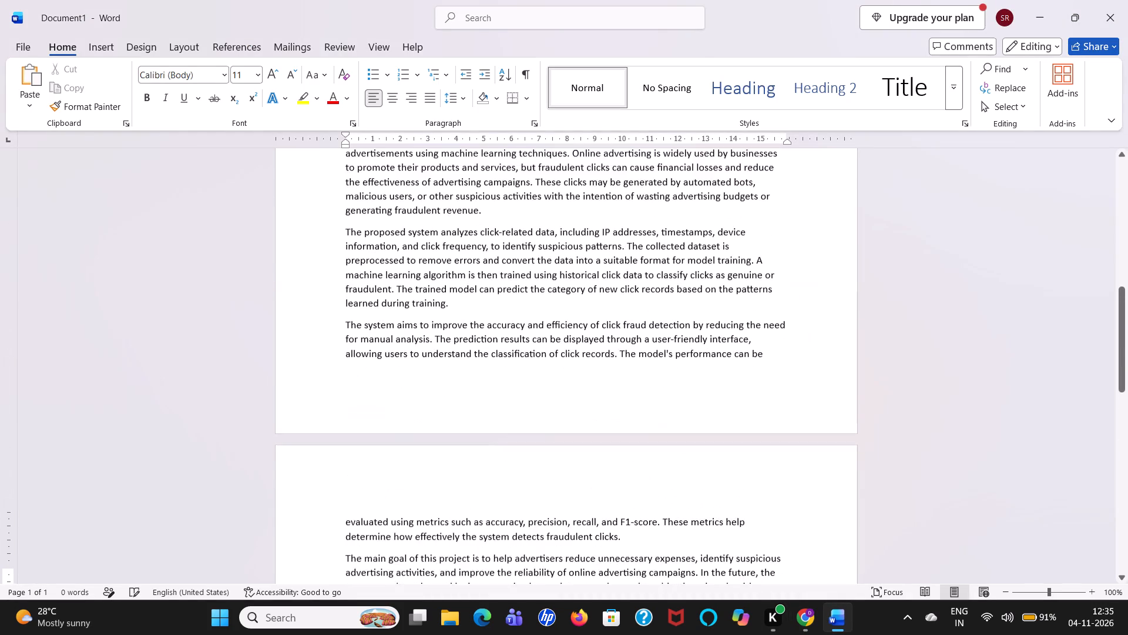
scroll(538, 358, up, 1)
scroll(538, 358, down, 2)
scroll(538, 358, up, 4)
scroll(538, 358, down, 2)
scroll(538, 358, up, 5)
scroll(538, 358, down, 4)
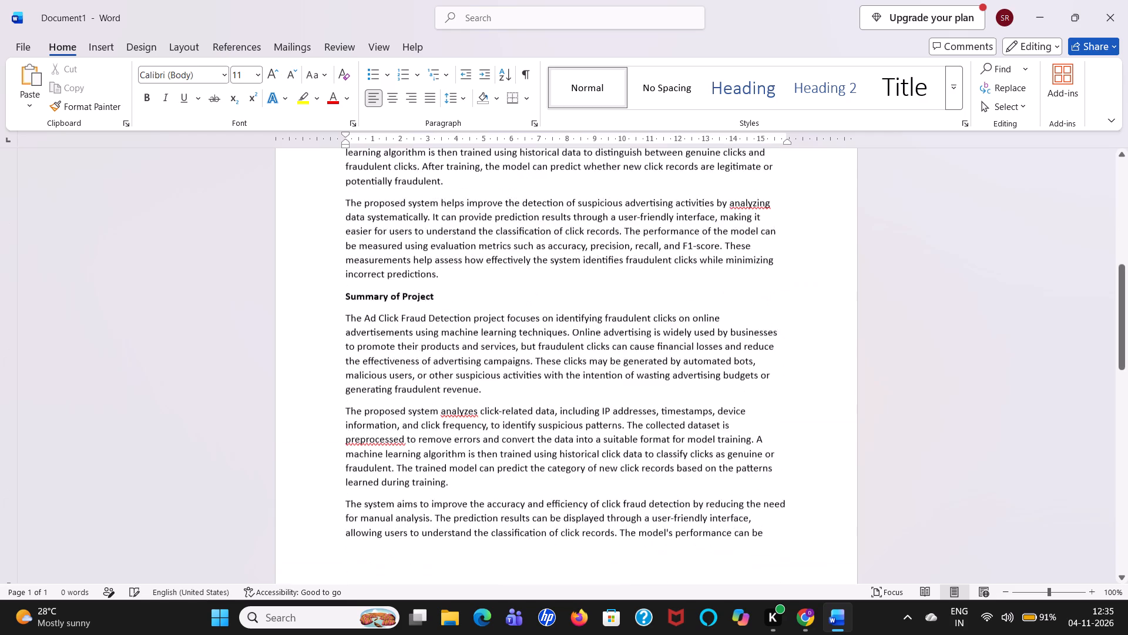
drag(1127, 283, 1115, 269)
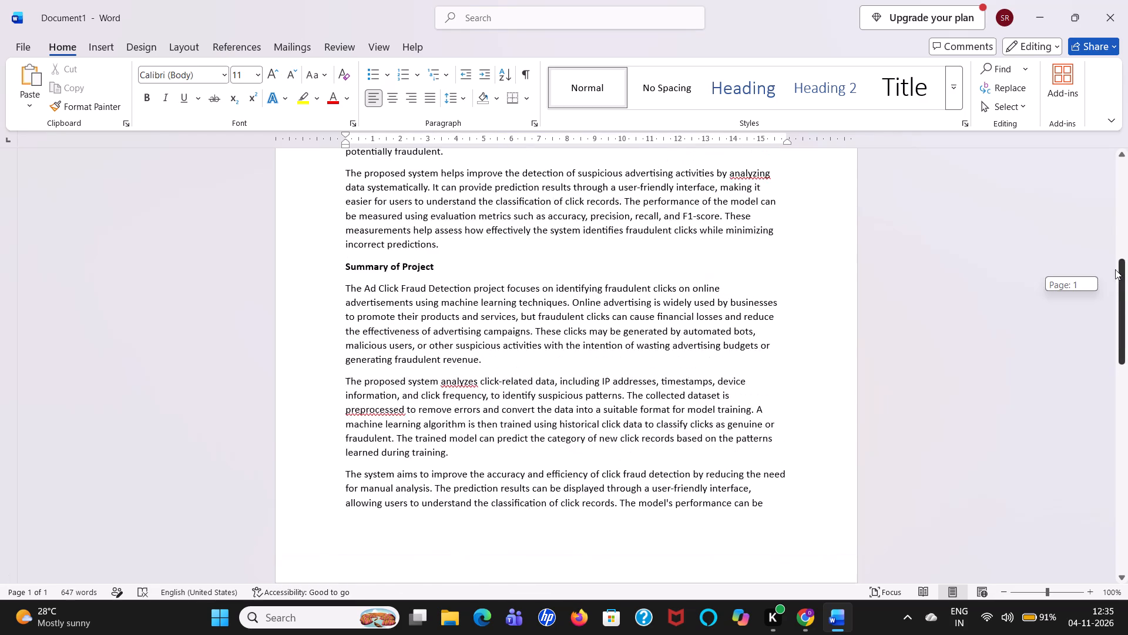
drag(1115, 269, 1100, 172)
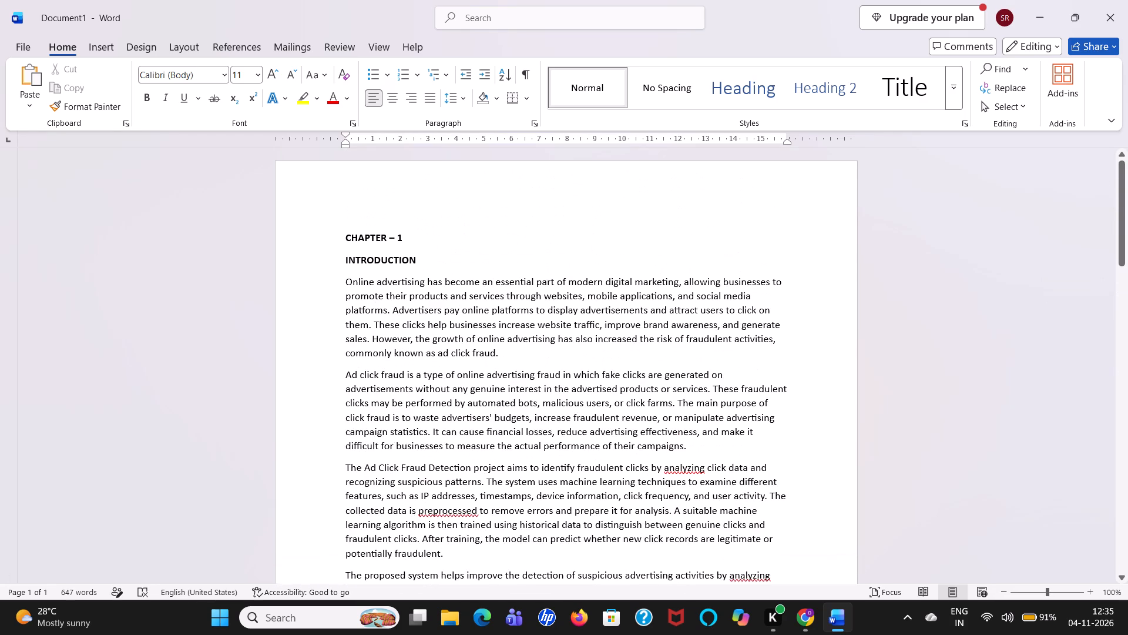
drag(343, 236, 395, 237)
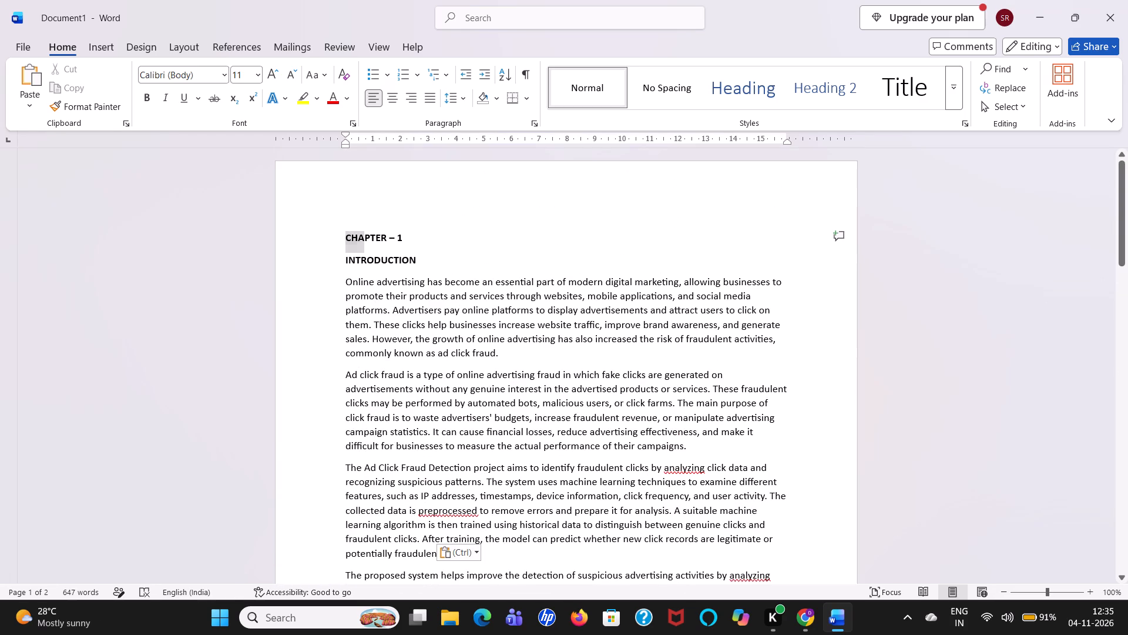
drag(395, 237, 429, 238)
click(765, 91)
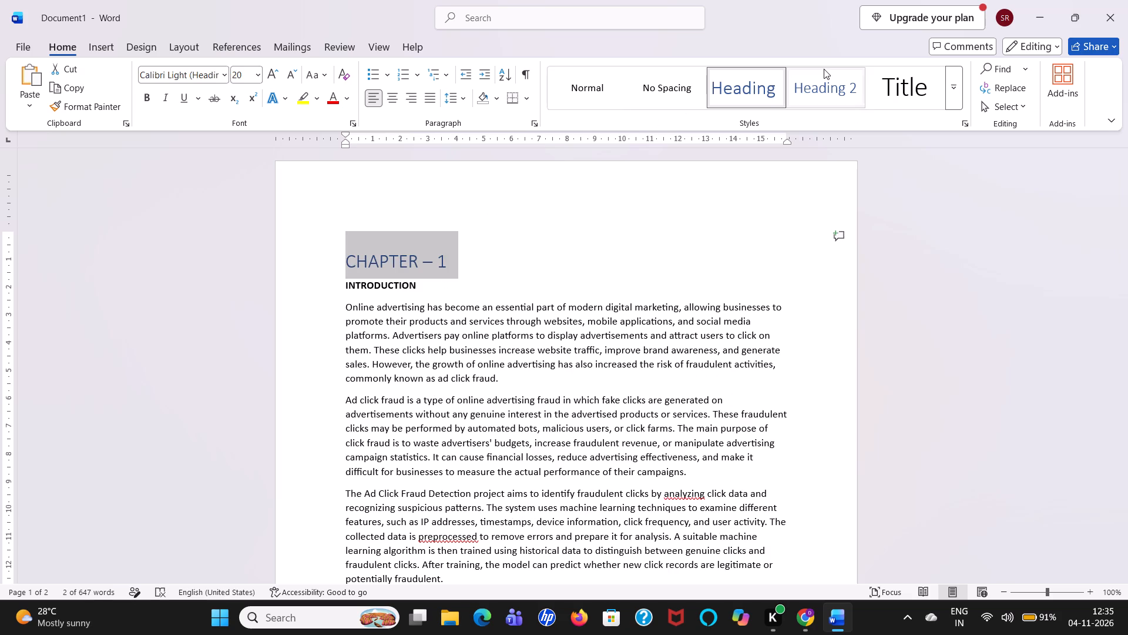
click(888, 81)
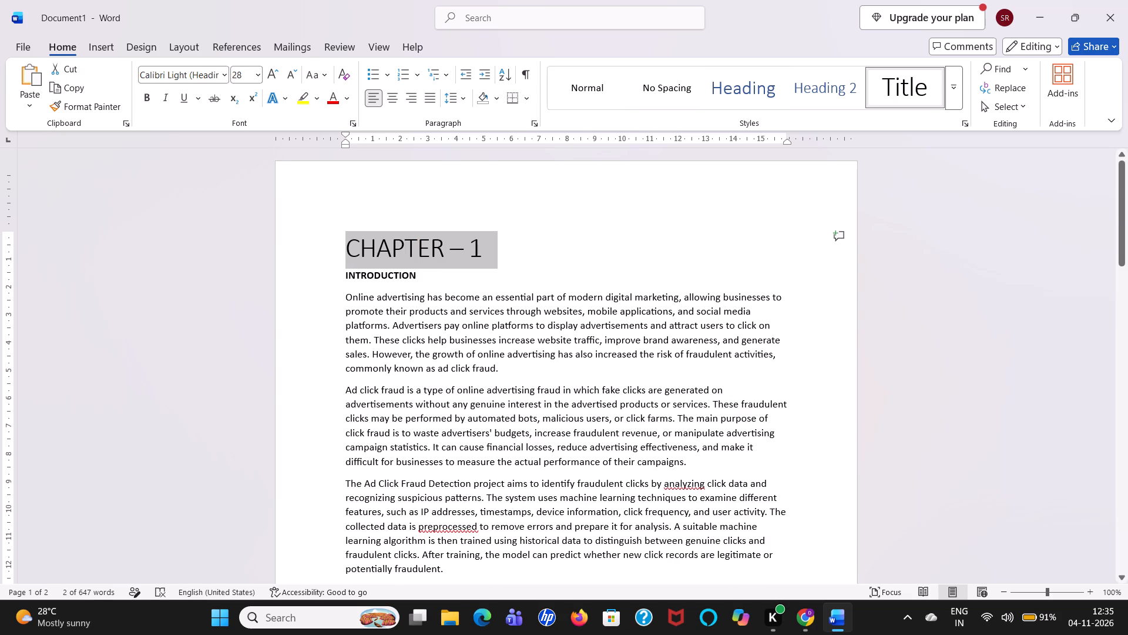
Centre the CHAPTER – 1 title and add an empty line between it and INTRODUCTION.
click(429, 96)
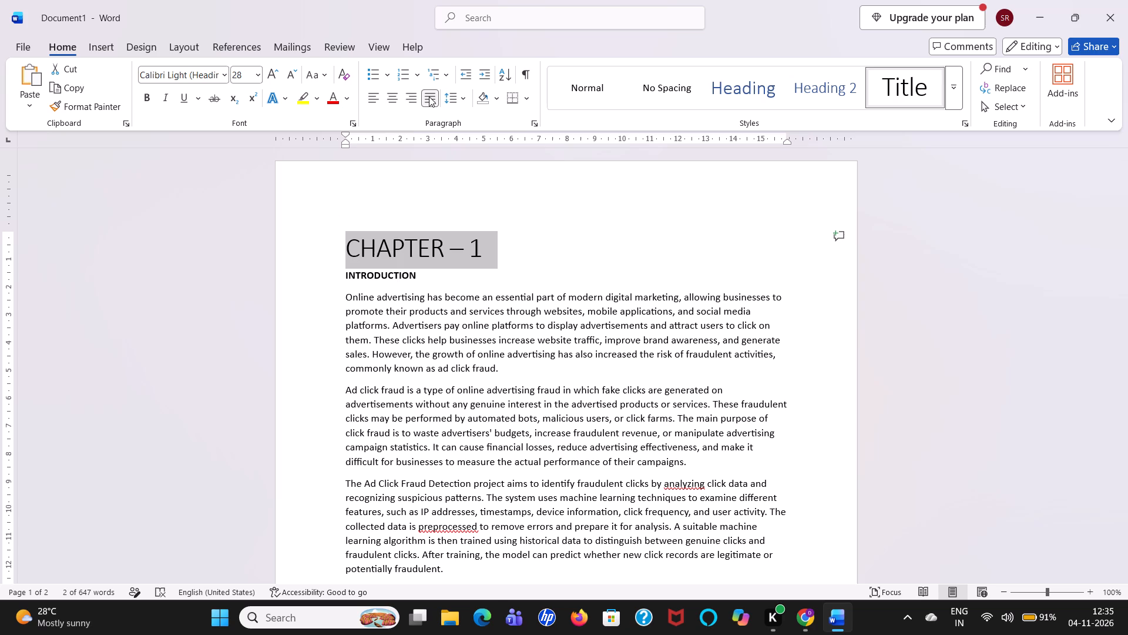
drag(403, 245, 539, 223)
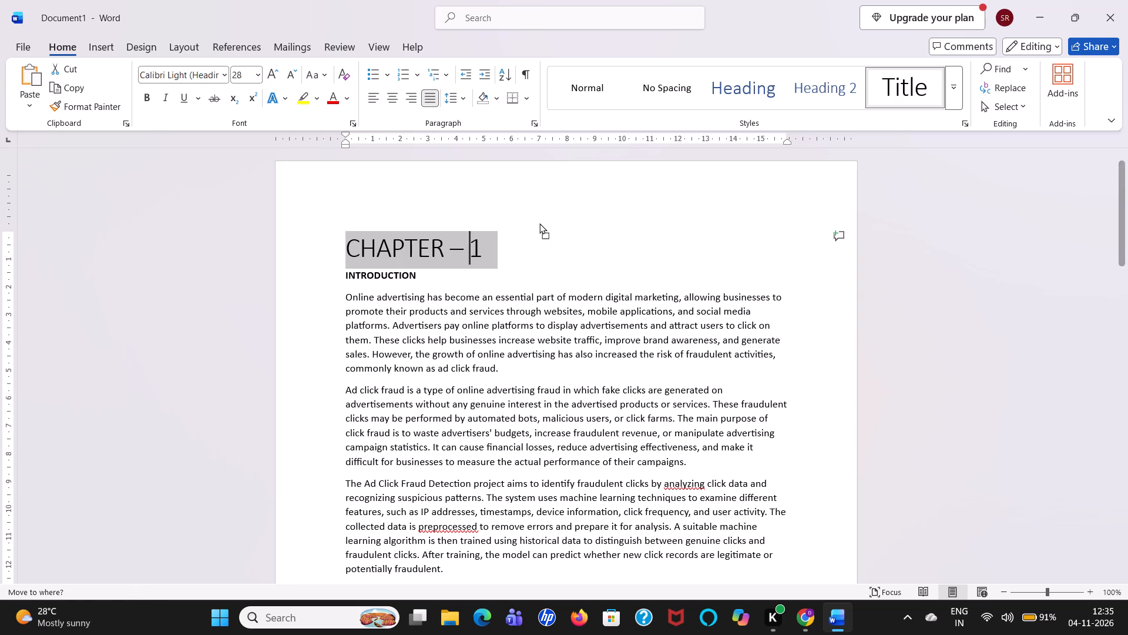
drag(539, 223, 540, 223)
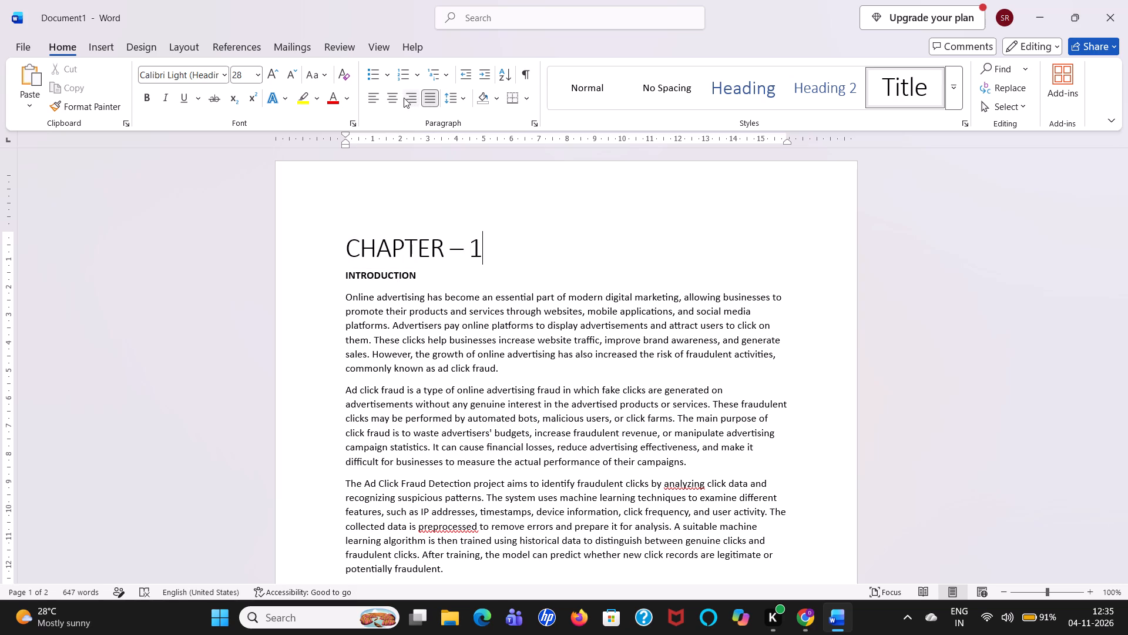
click(398, 97)
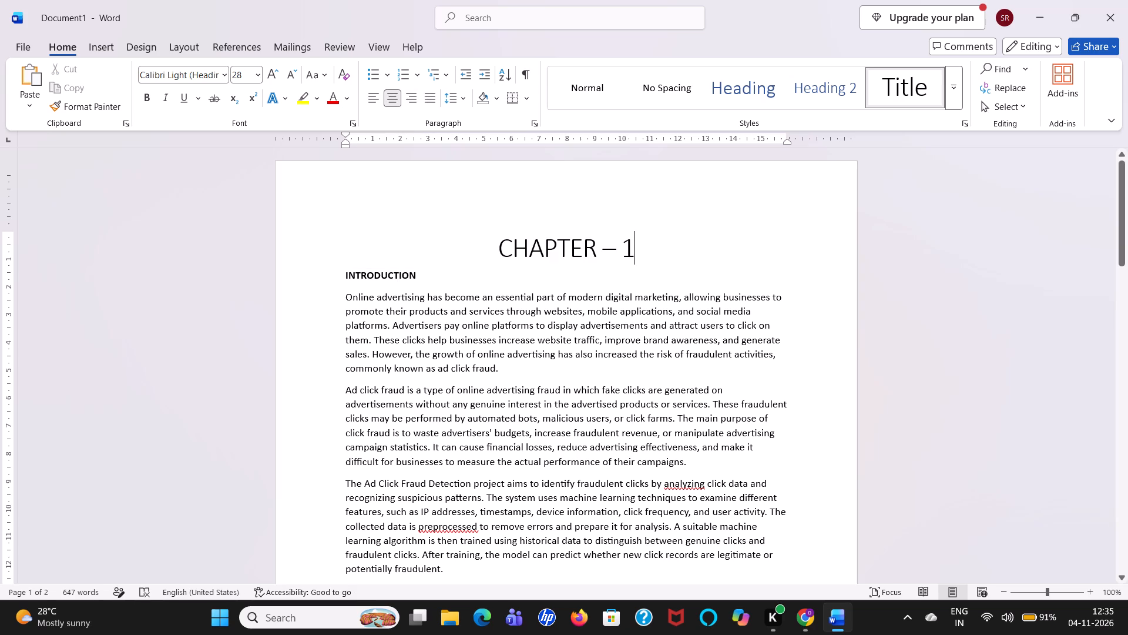
key(Return)
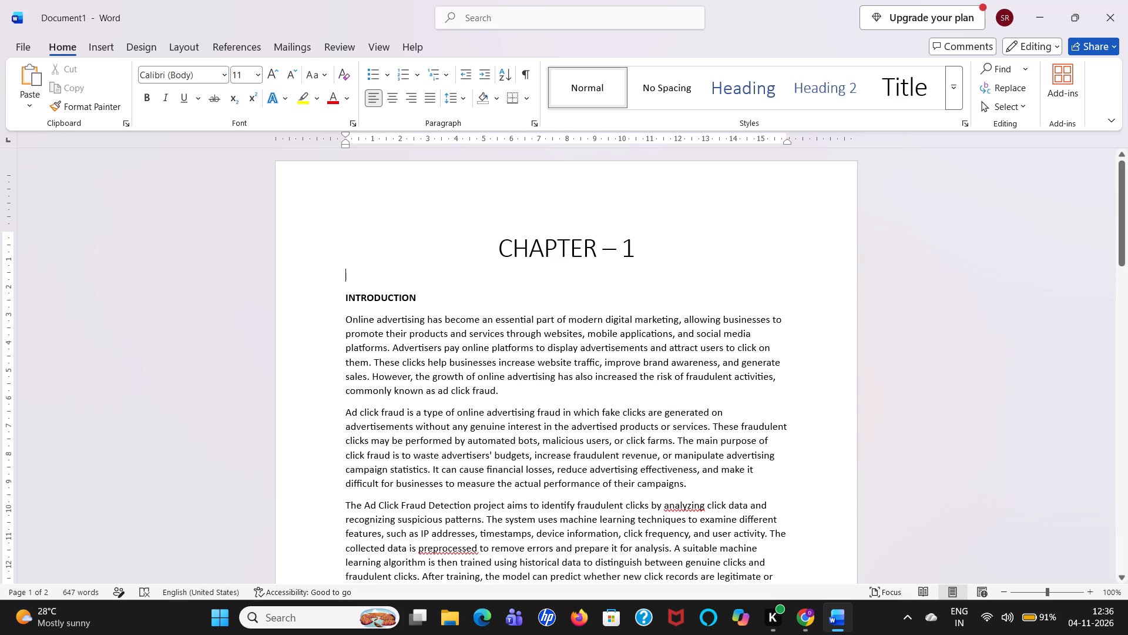
Correct "preprocessed" to the suggested spelling "pre-processed" in the third Introduction paragraph.
scroll(576, 342, up, 1)
drag(1122, 242, 1122, 259)
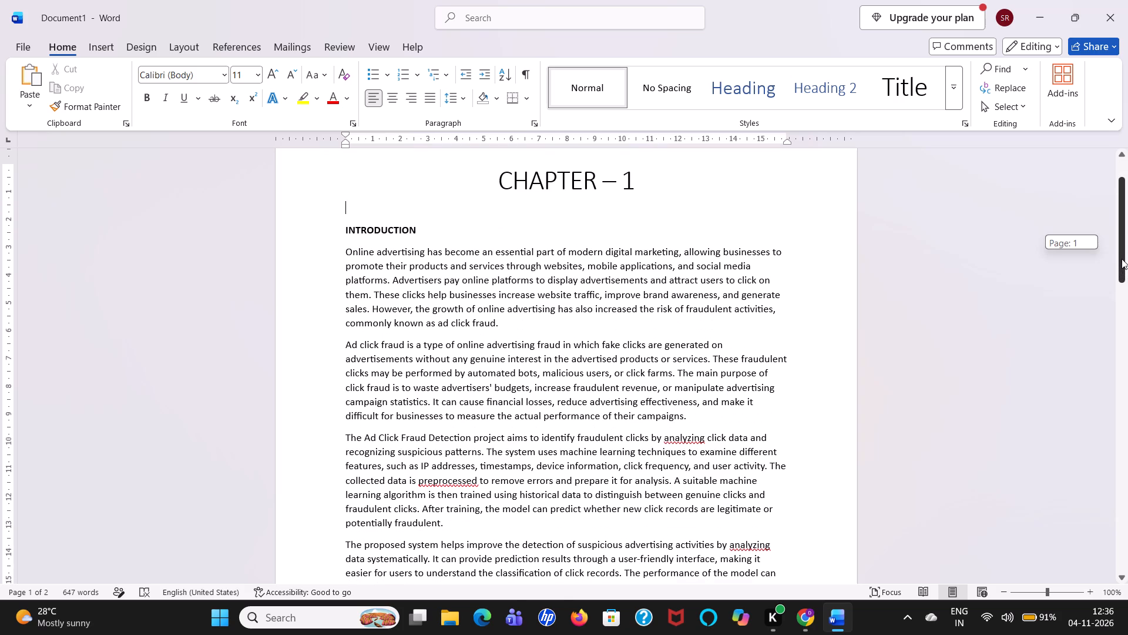
drag(1122, 259, 1122, 259)
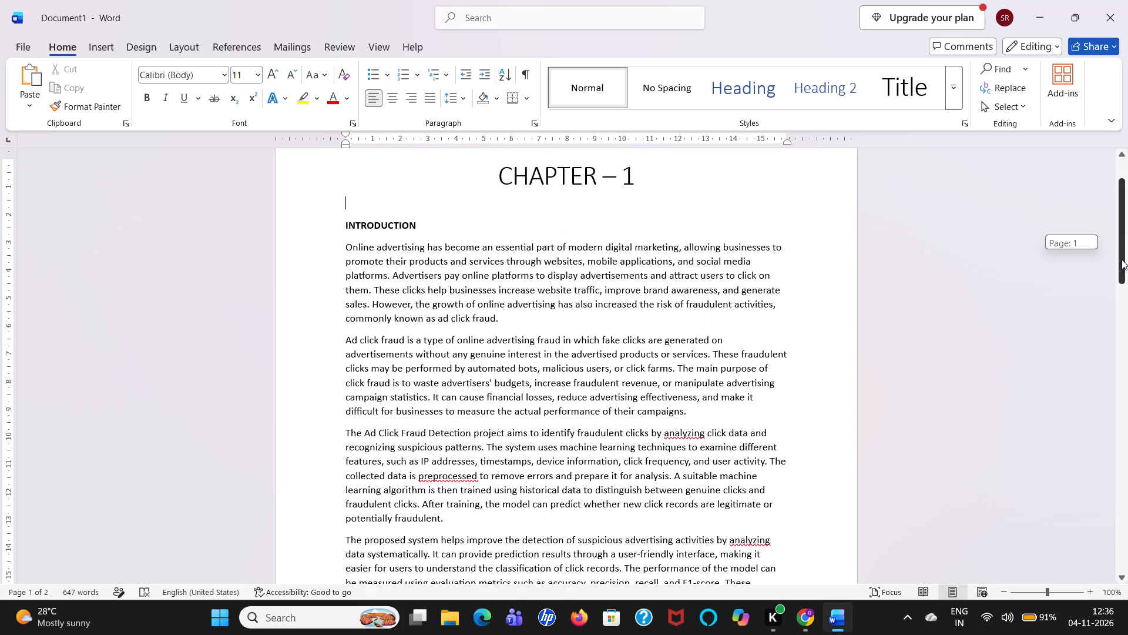
drag(1122, 259, 1113, 295)
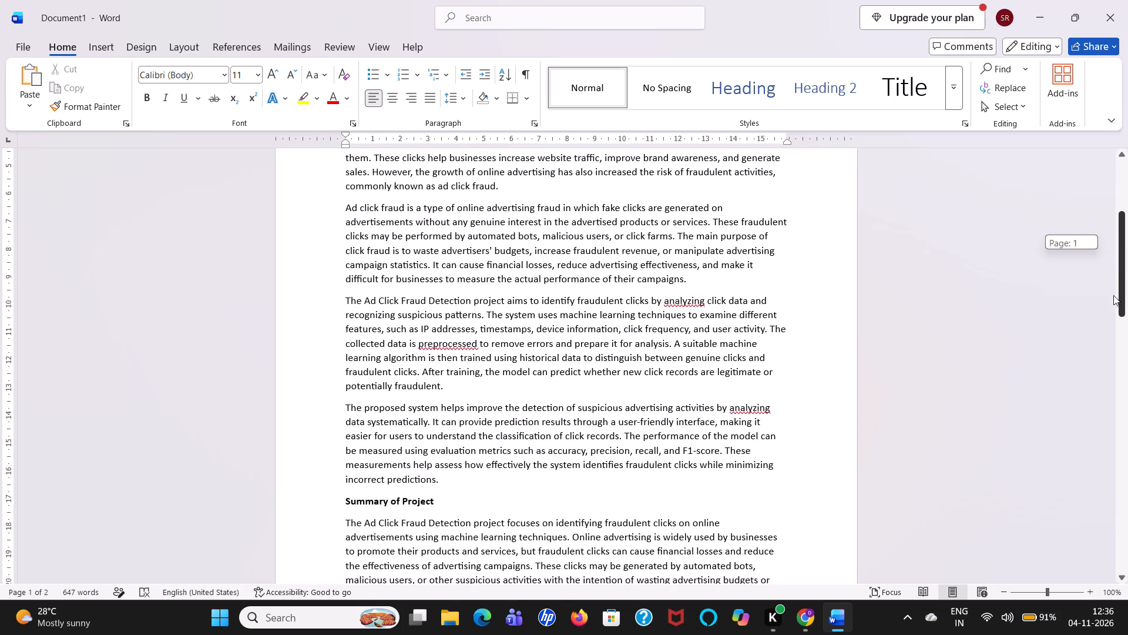
drag(1113, 295, 1102, 239)
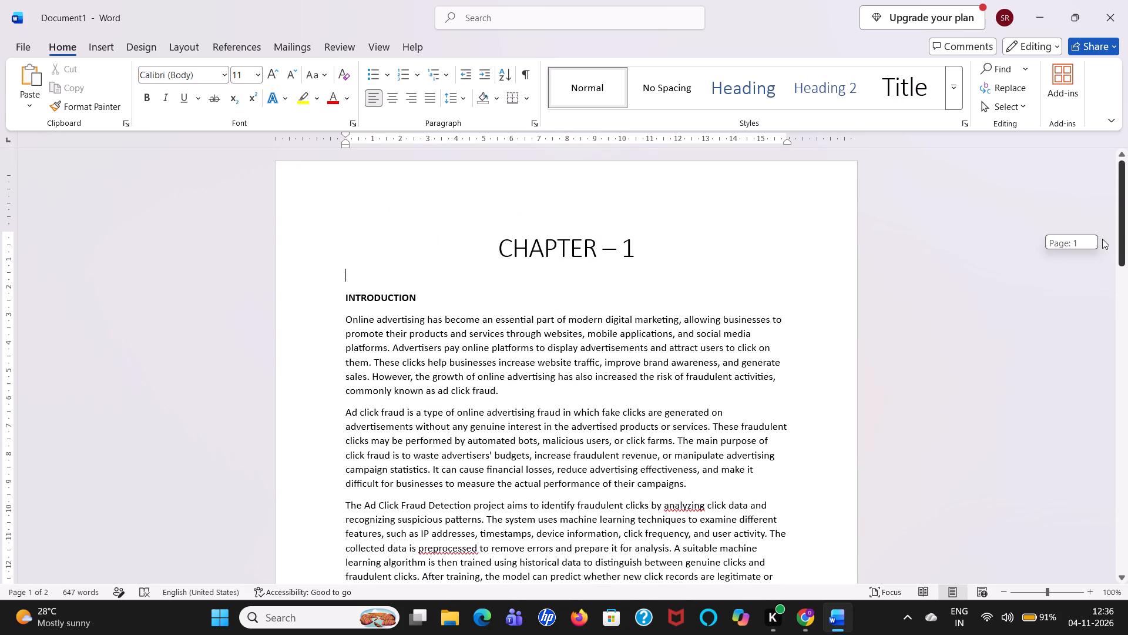
drag(1102, 239, 1097, 267)
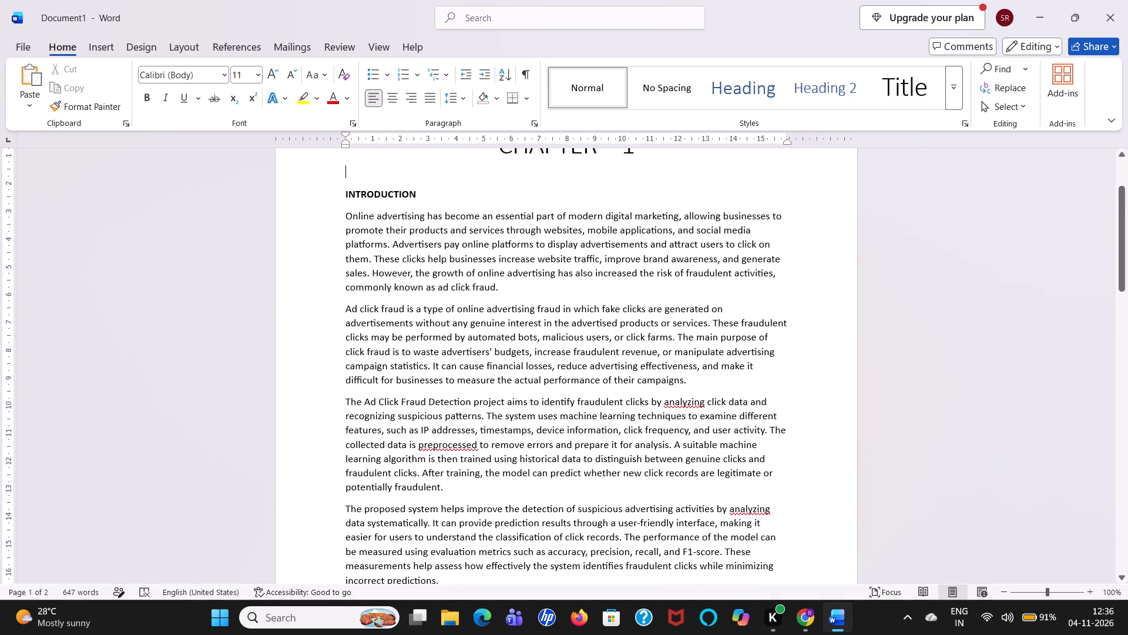
click(439, 450)
right_click(439, 450)
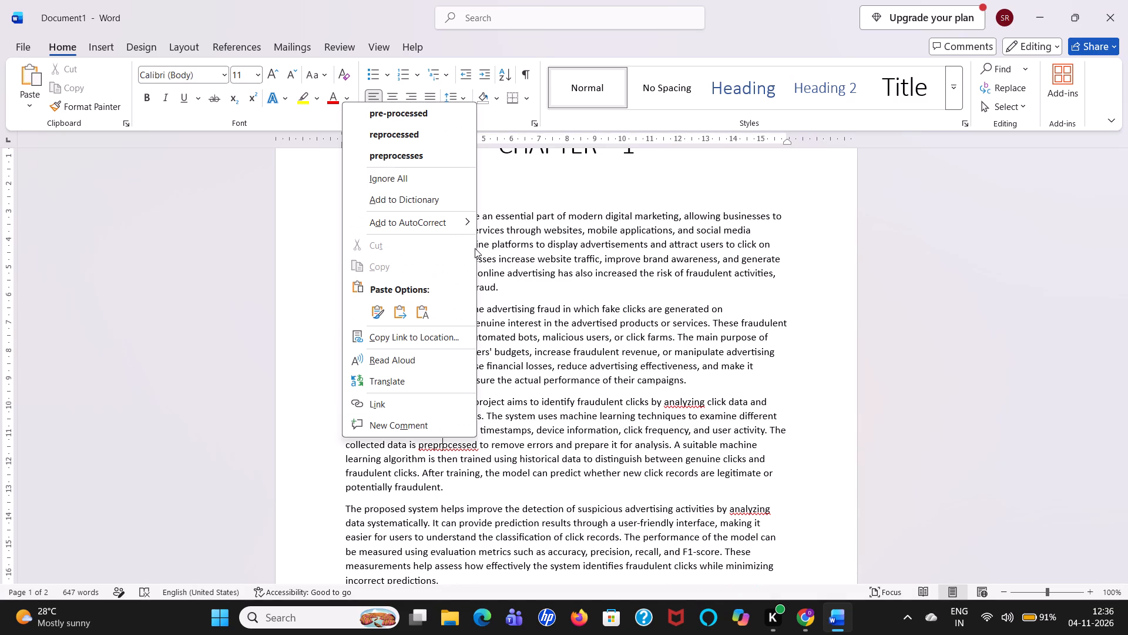
click(414, 114)
Correct "analyzing" to the suggested spelling "analysing" in the third and fourth Introduction paragraphs.
click(670, 408)
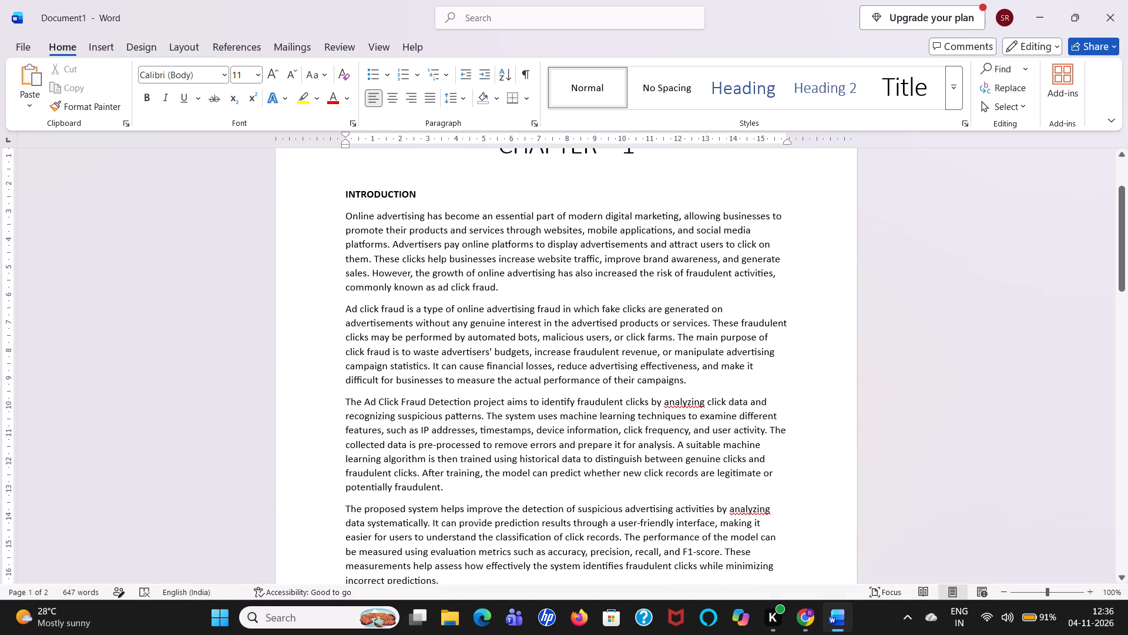
right_click(670, 408)
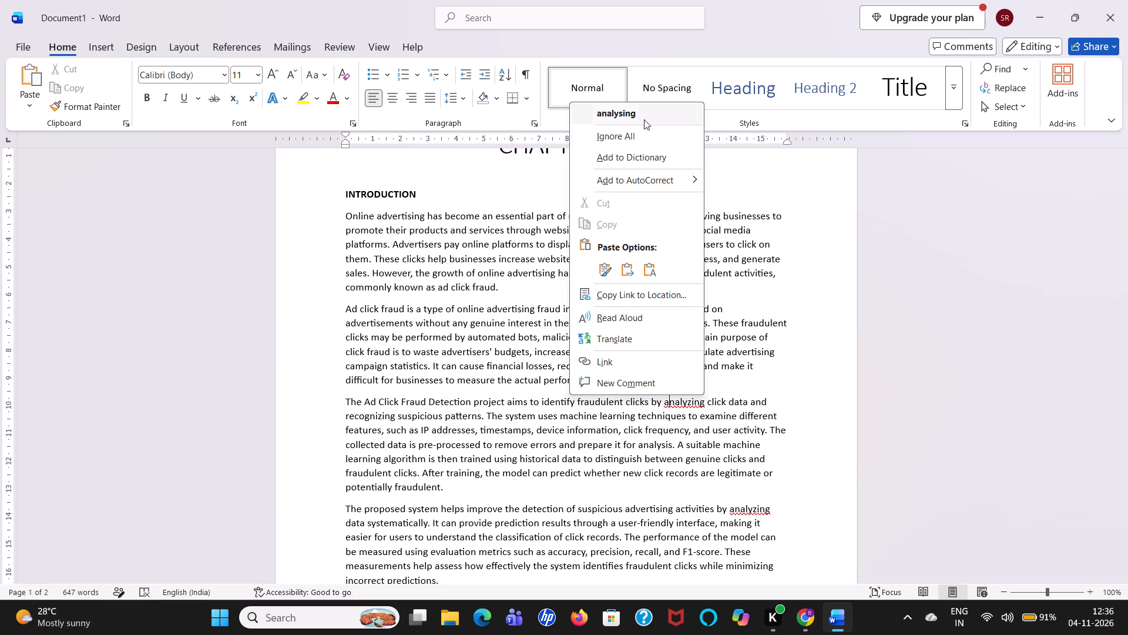
click(644, 119)
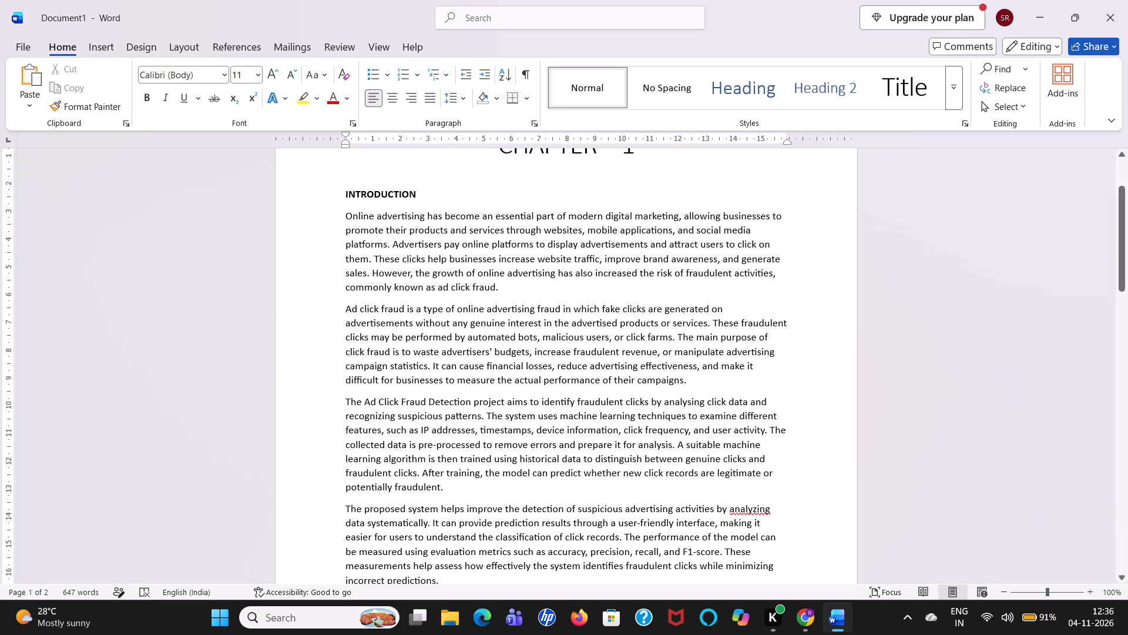
click(746, 513)
right_click(746, 513)
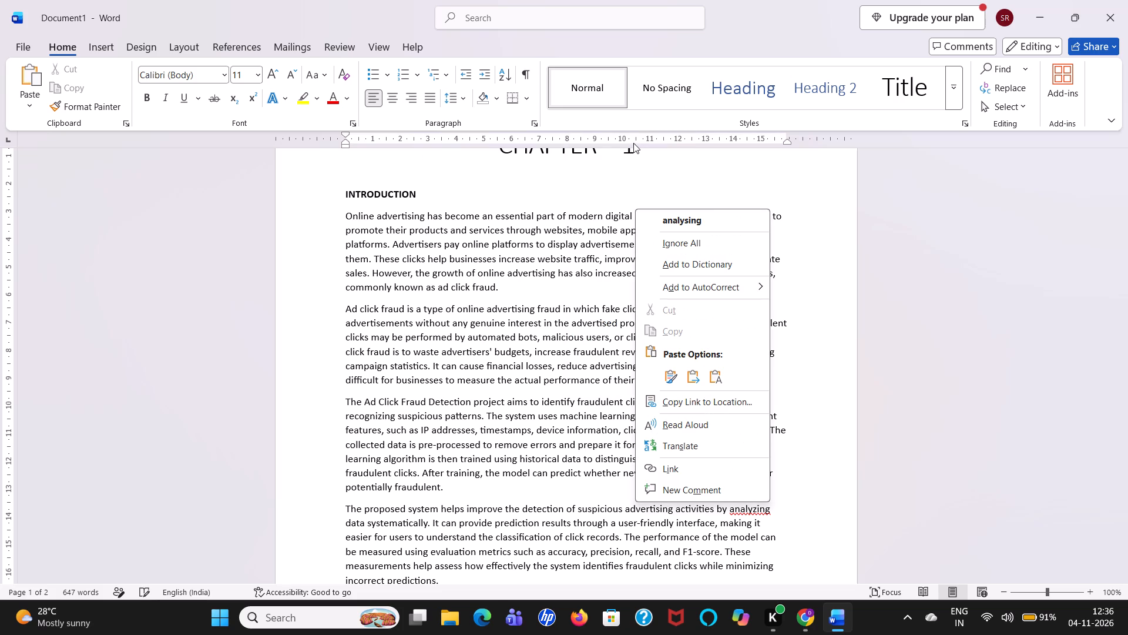
click(704, 219)
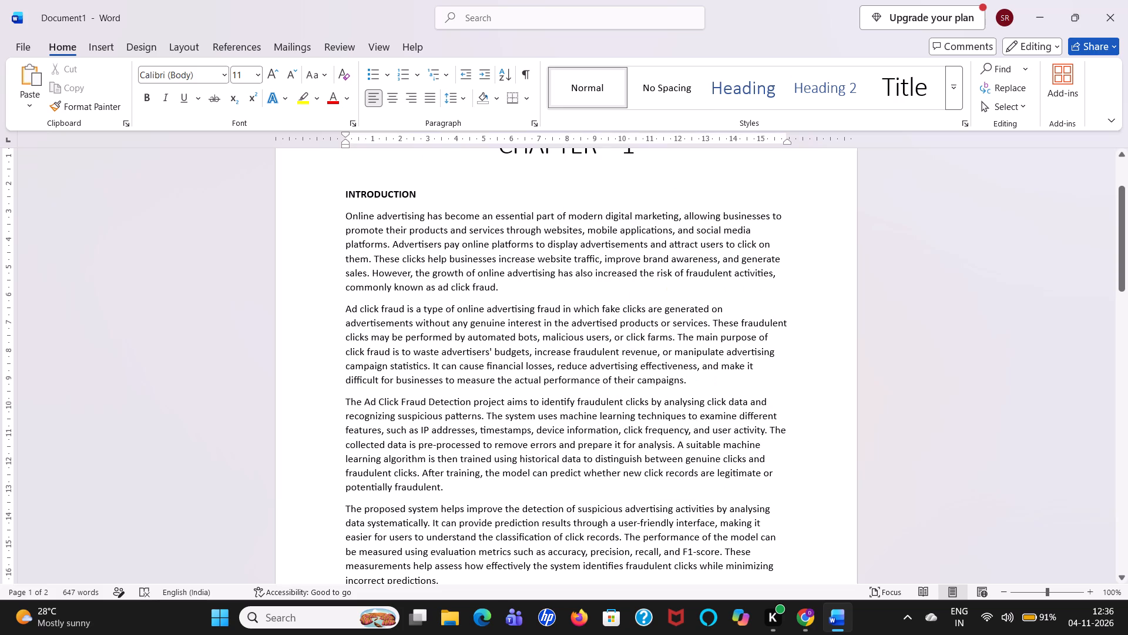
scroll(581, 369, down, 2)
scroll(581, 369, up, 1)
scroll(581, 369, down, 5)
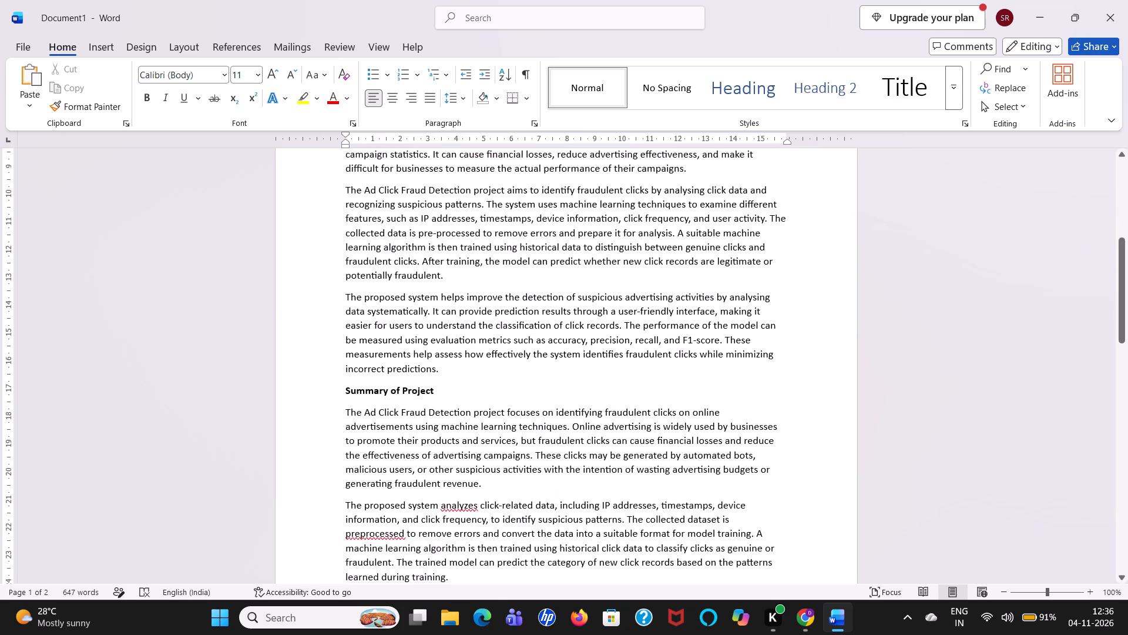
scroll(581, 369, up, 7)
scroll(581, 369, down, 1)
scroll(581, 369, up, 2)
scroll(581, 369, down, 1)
Format the INTRODUCTION heading in 14 pt Times New Roman.
scroll(581, 369, up, 1)
drag(446, 262, 307, 268)
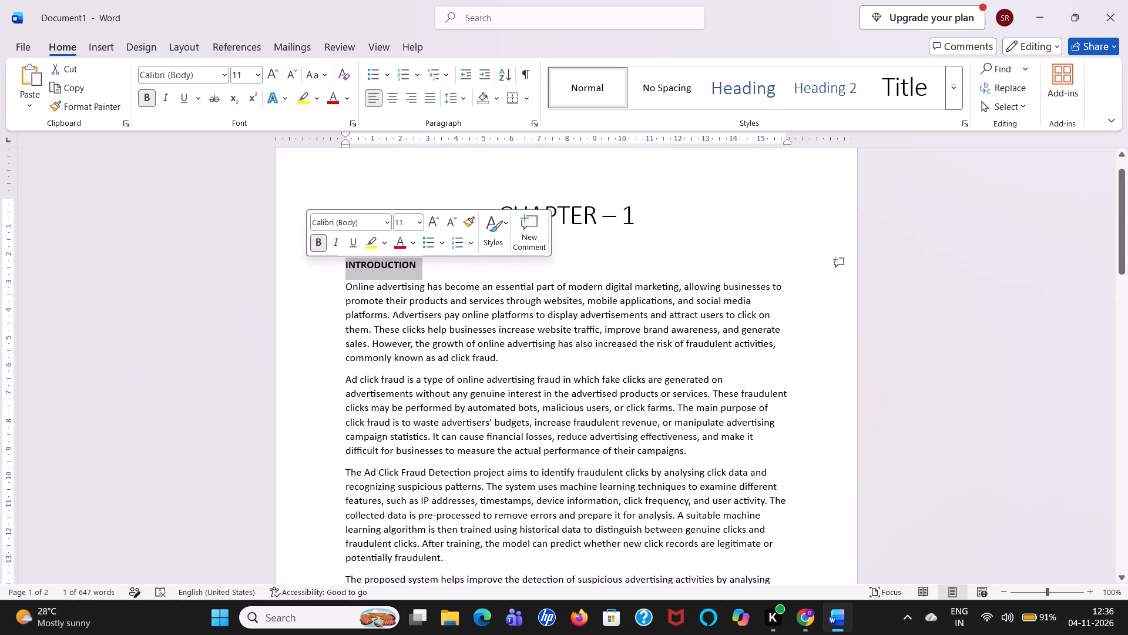
click(247, 73)
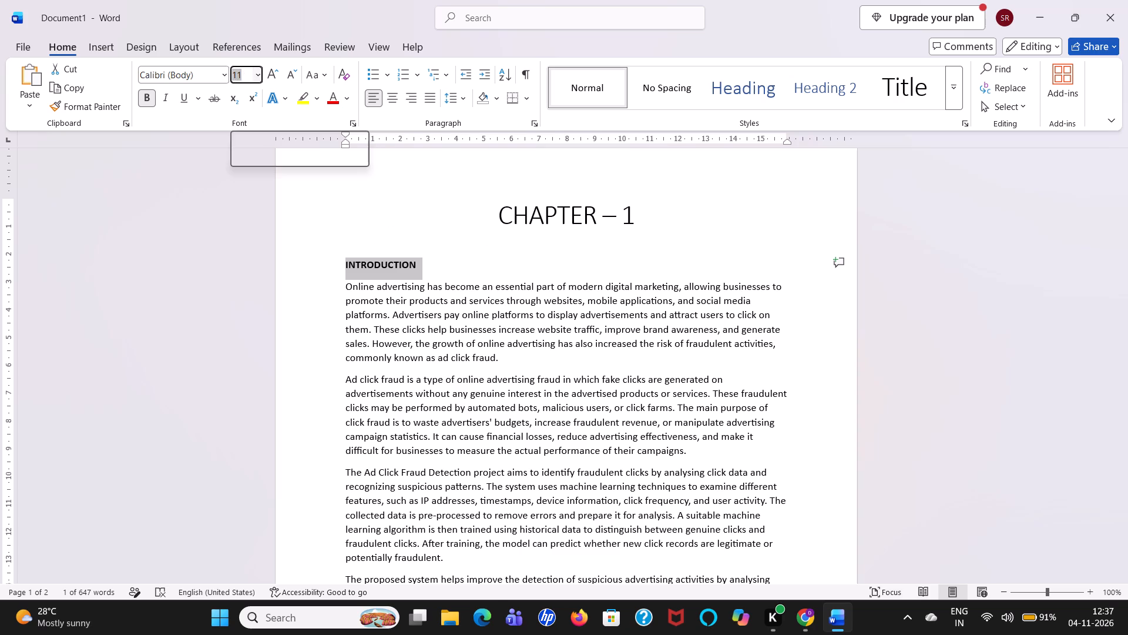
key(1)
key(4)
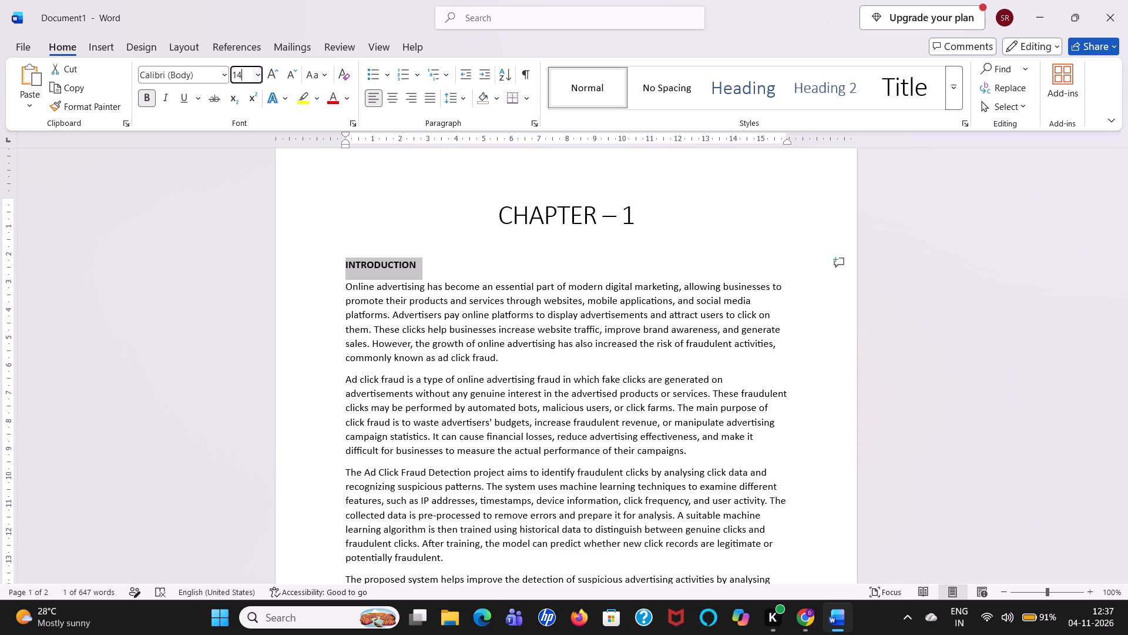
key(Return)
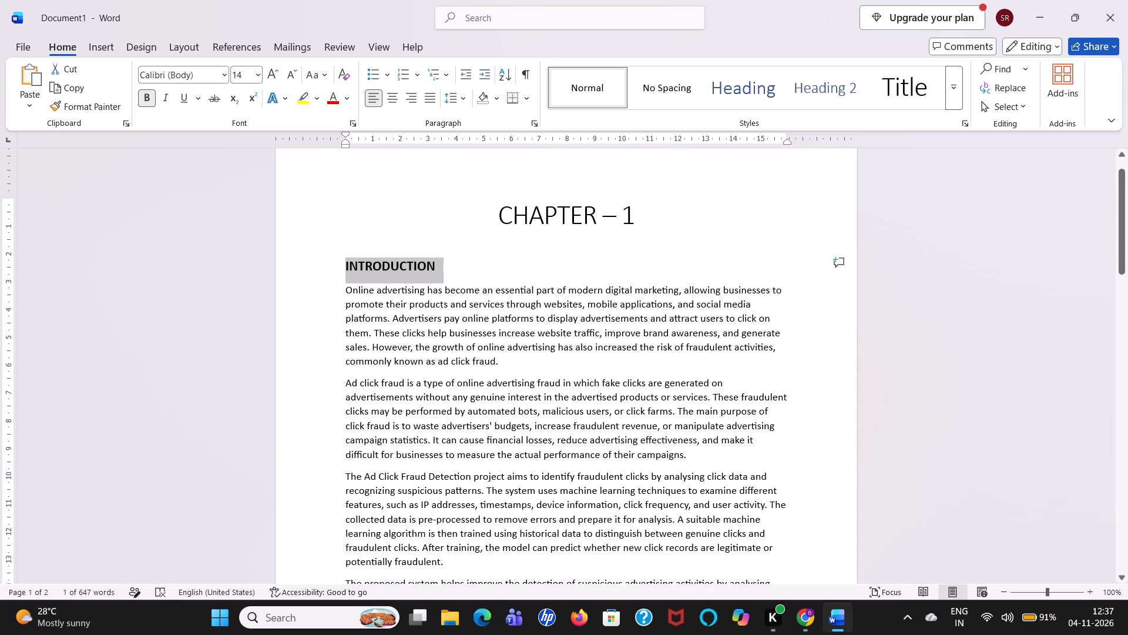
click(200, 71)
scroll(202, 72, down, 1)
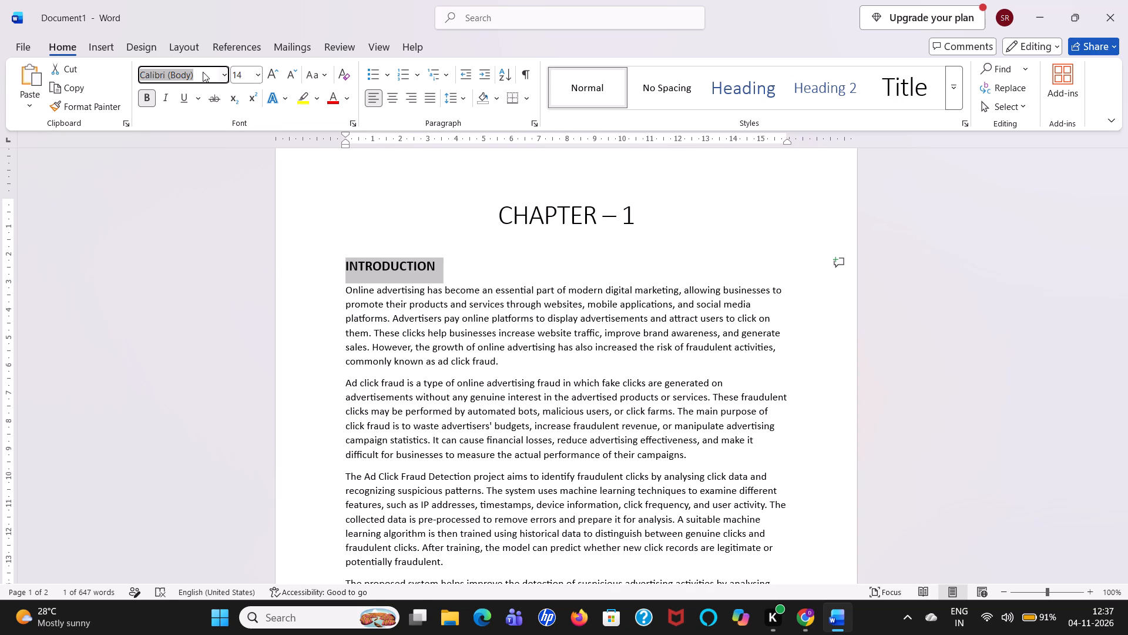
text(tim)
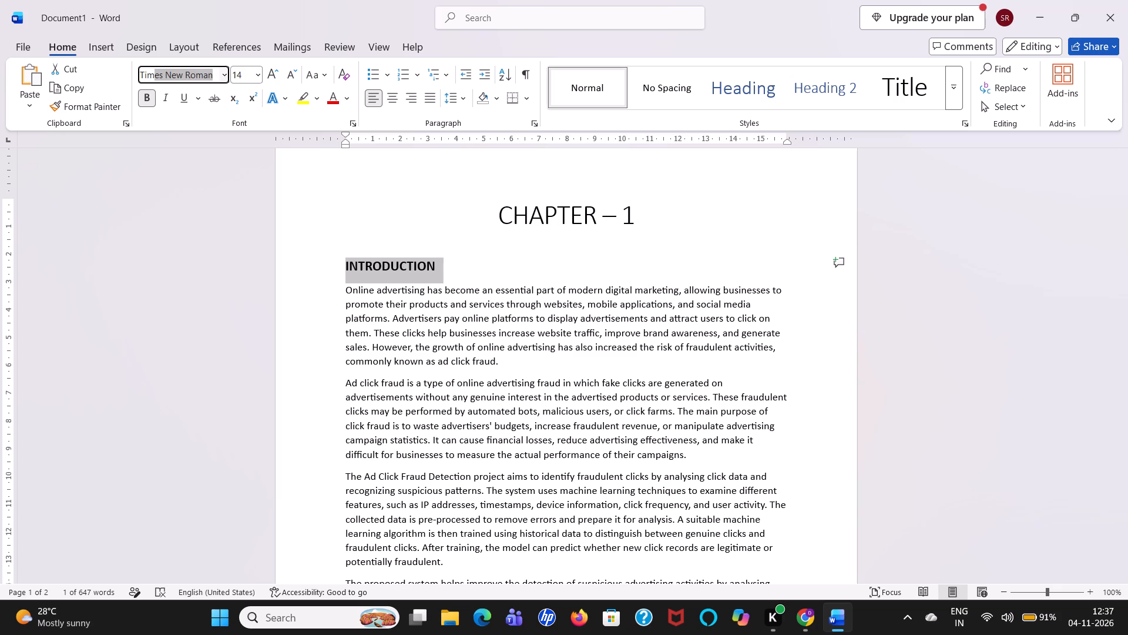
key(Return)
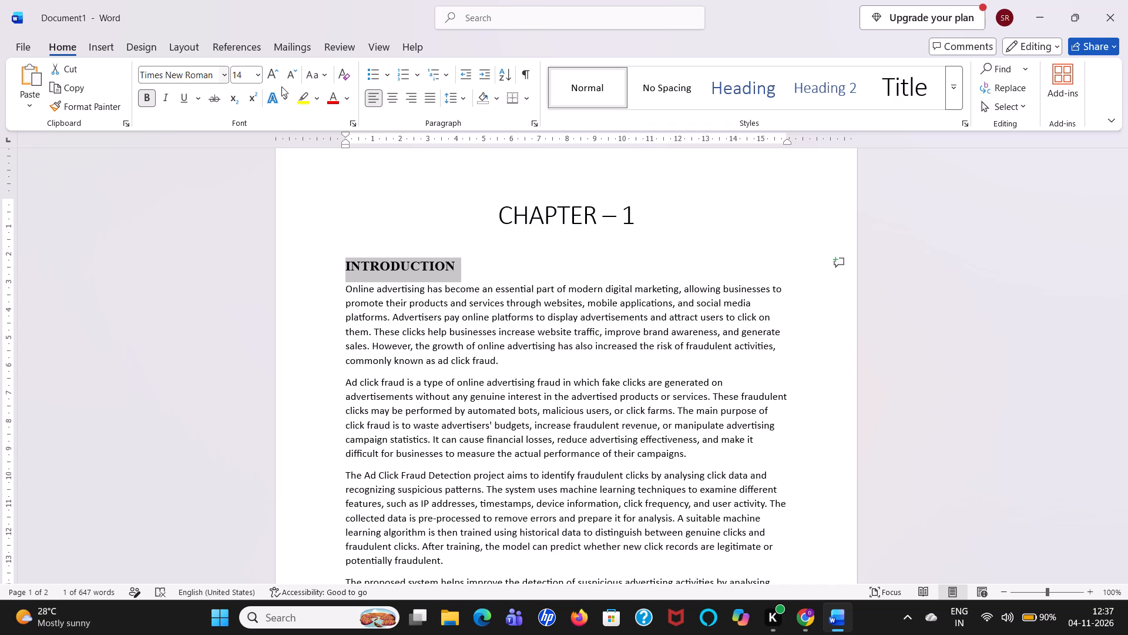
click(454, 240)
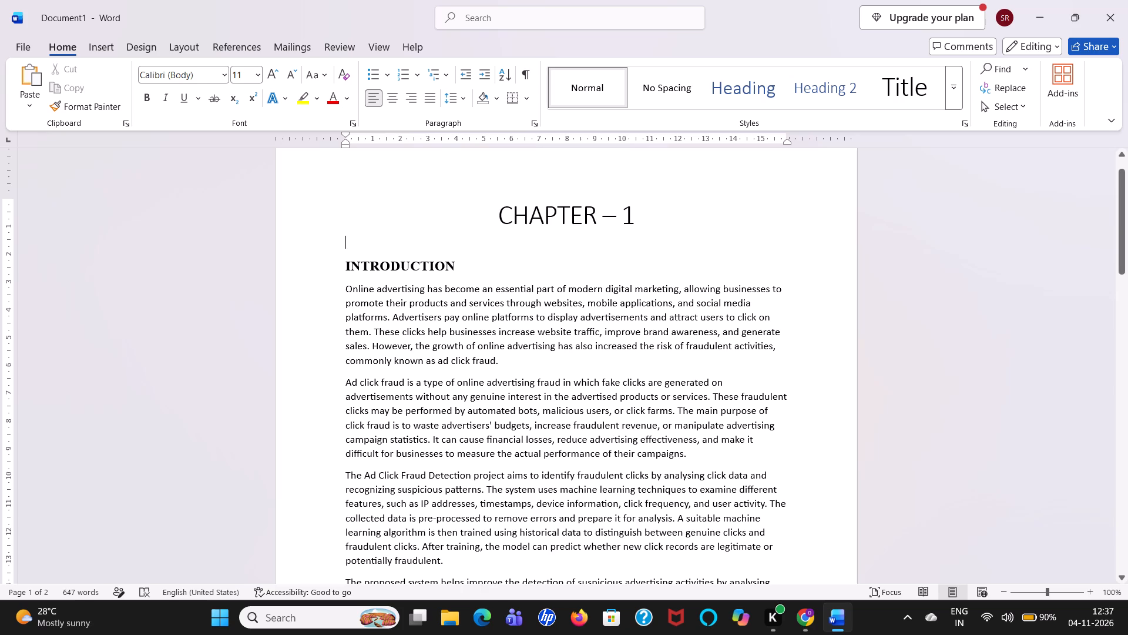
Make the CHAPTER – 1 title bold and set its font to Times New Roman.
drag(357, 240, 453, 225)
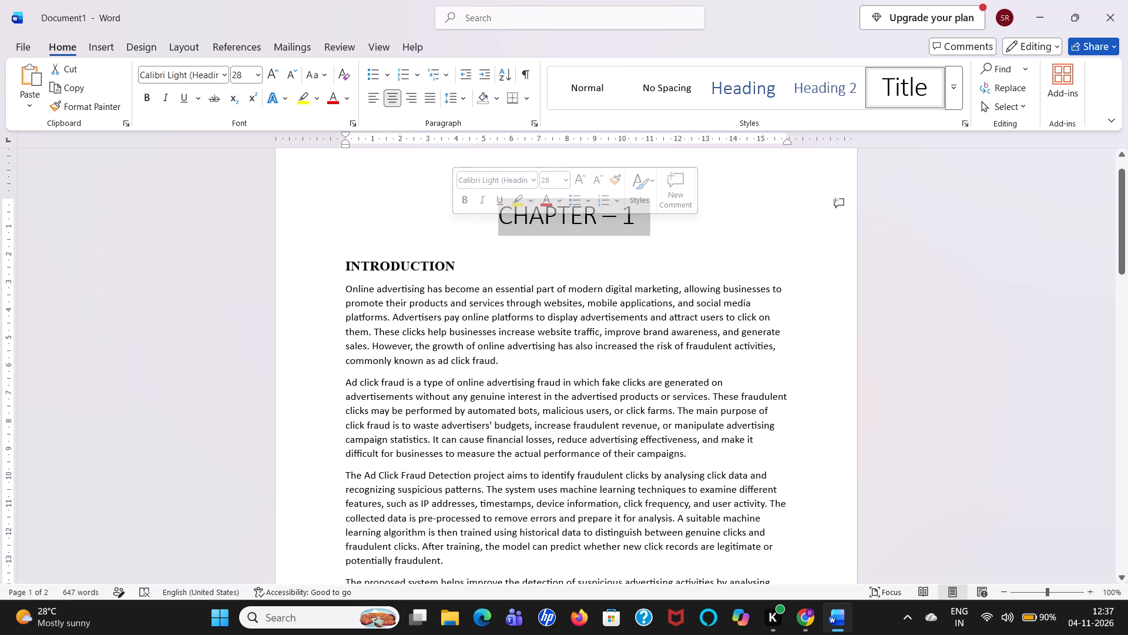
click(148, 94)
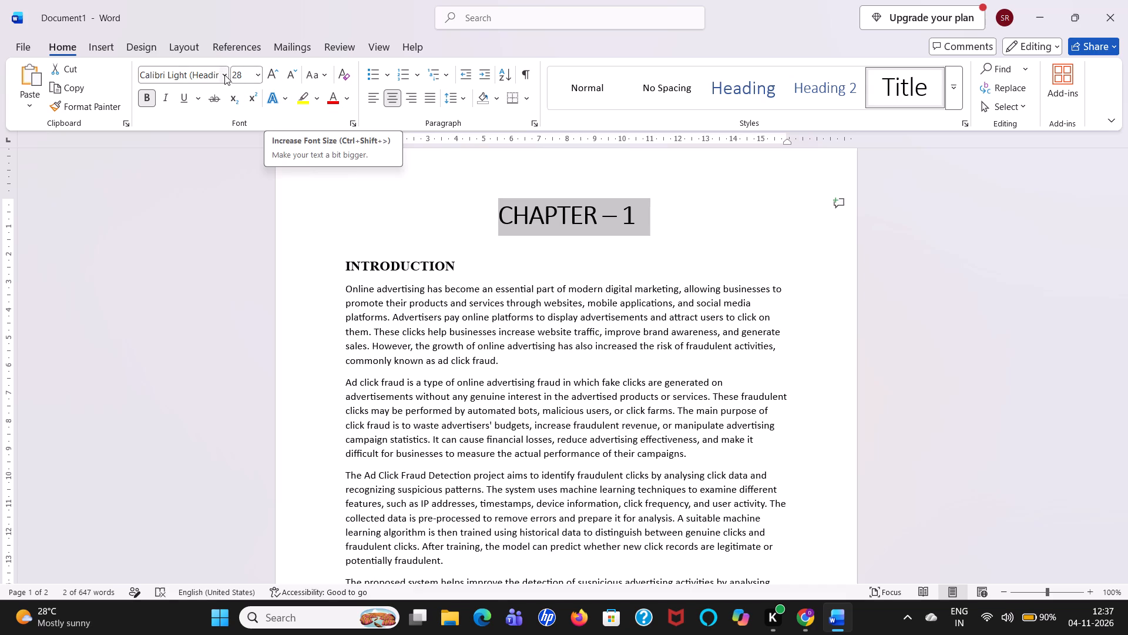
drag(217, 73, 254, 74)
text(times)
key(Return)
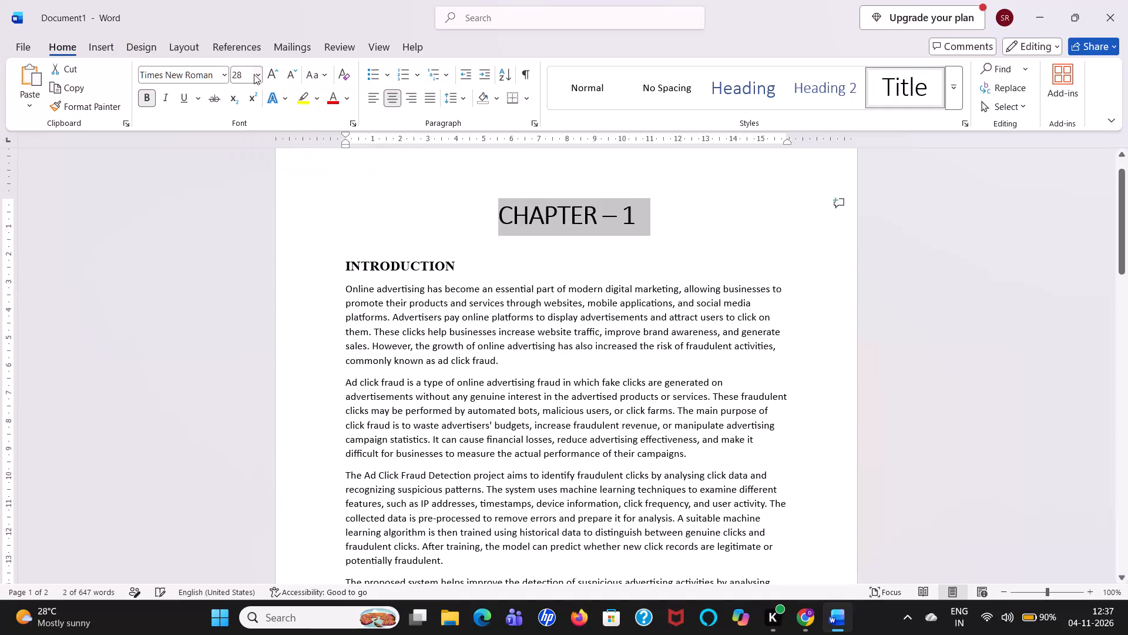
click(754, 236)
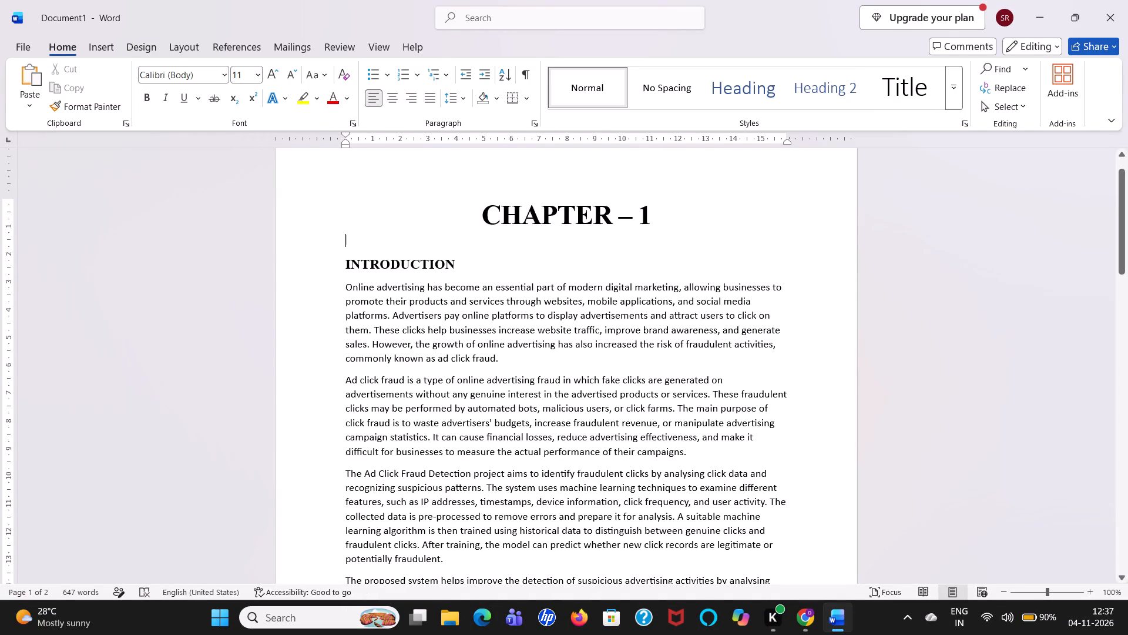
Justify all the text from the first Introduction paragraph through the last paragraph, ending in "suspicious activities".
drag(341, 282, 493, 329)
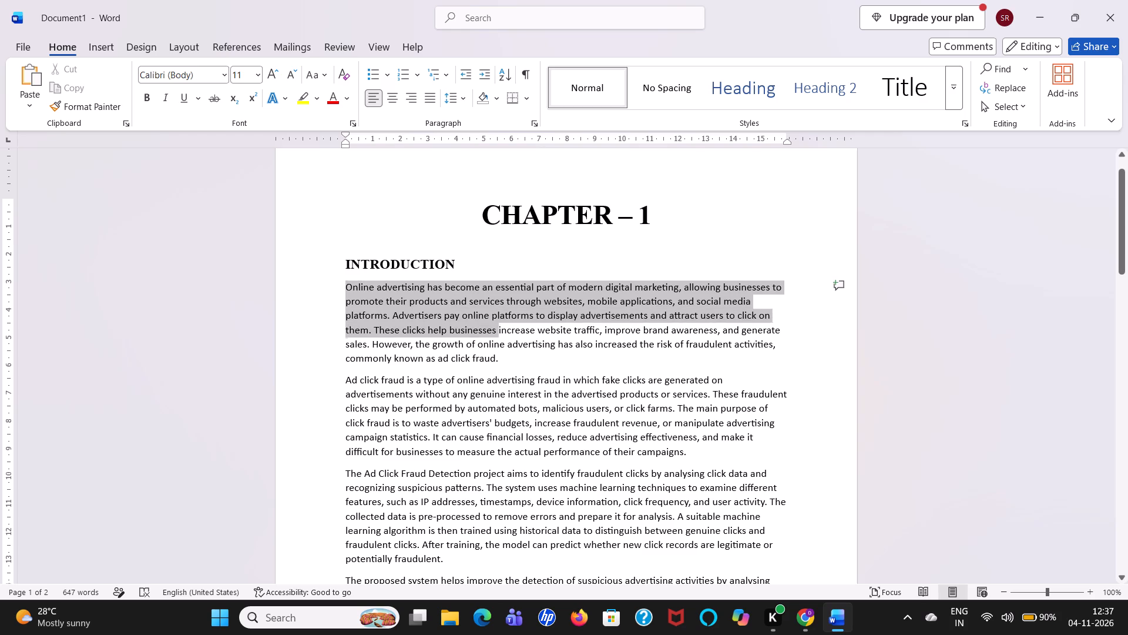
drag(493, 329, 519, 355)
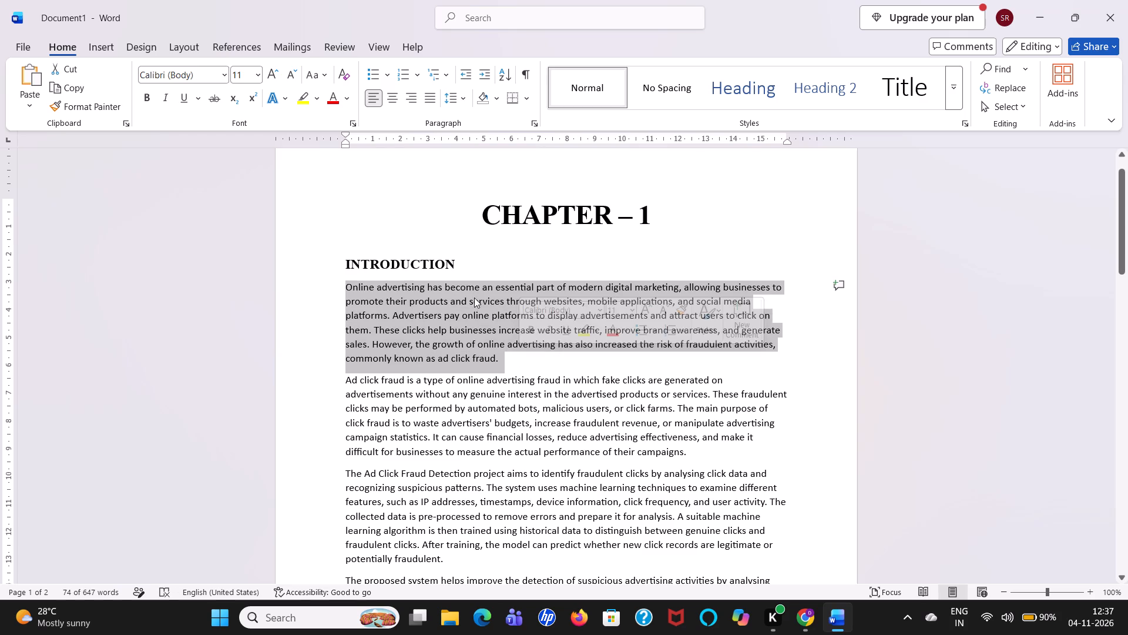
click(326, 280)
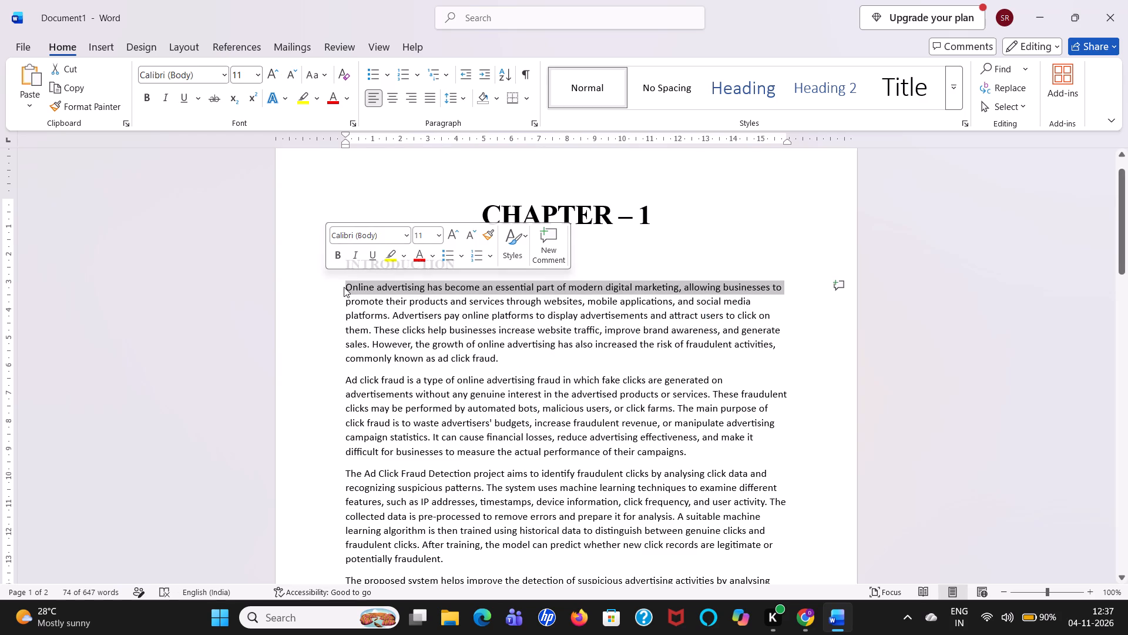
click(343, 286)
drag(343, 286, 633, 484)
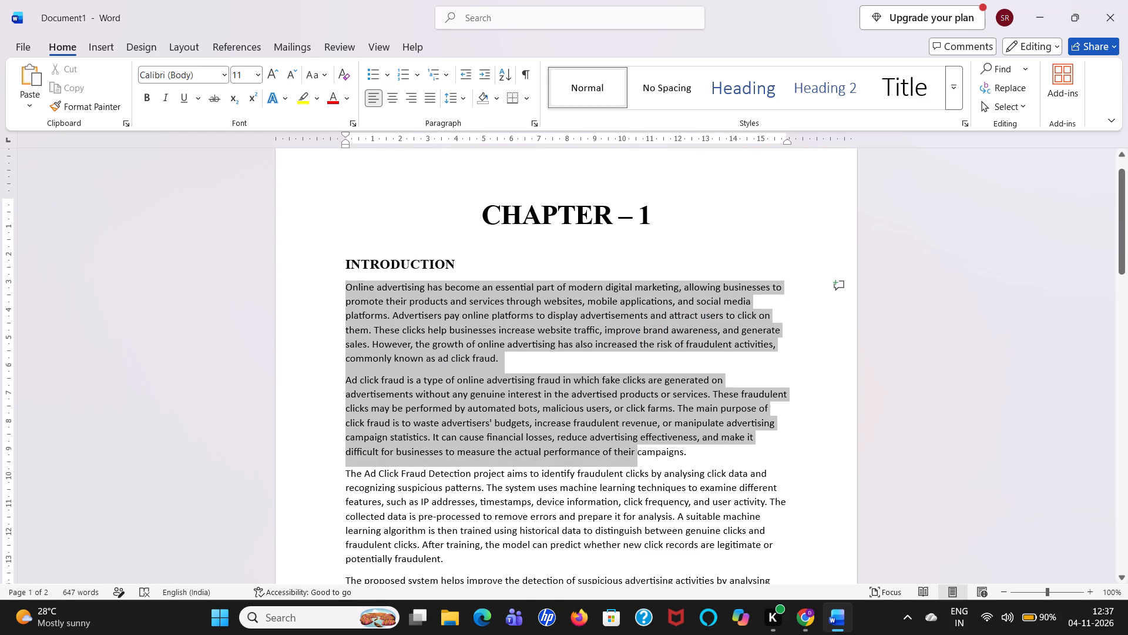
drag(633, 484, 512, 451)
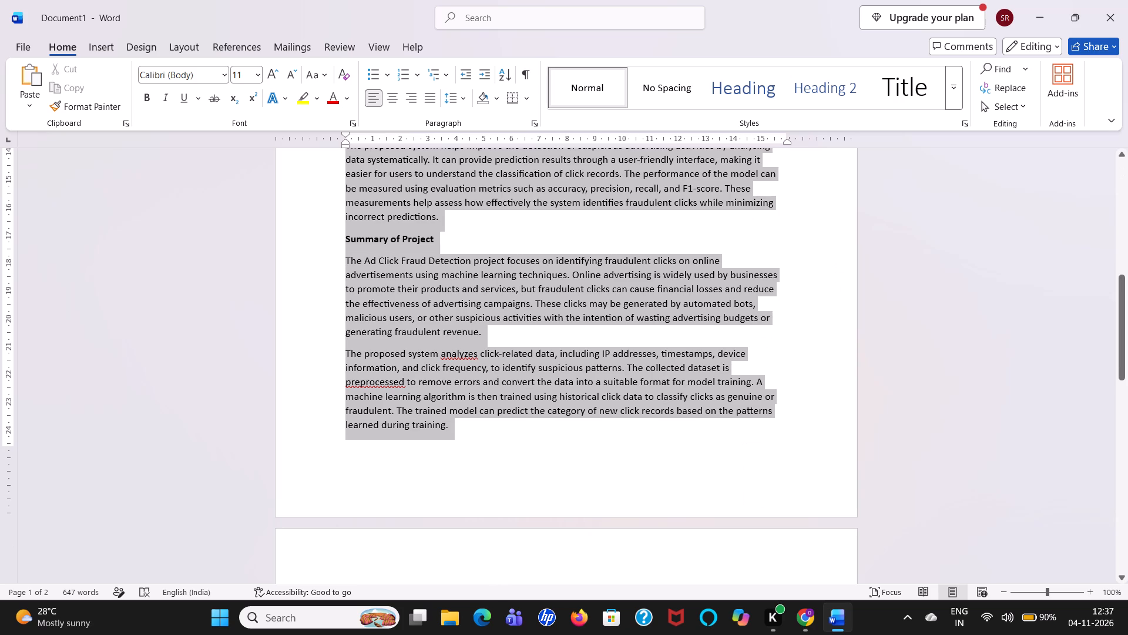
drag(512, 451, 567, 406)
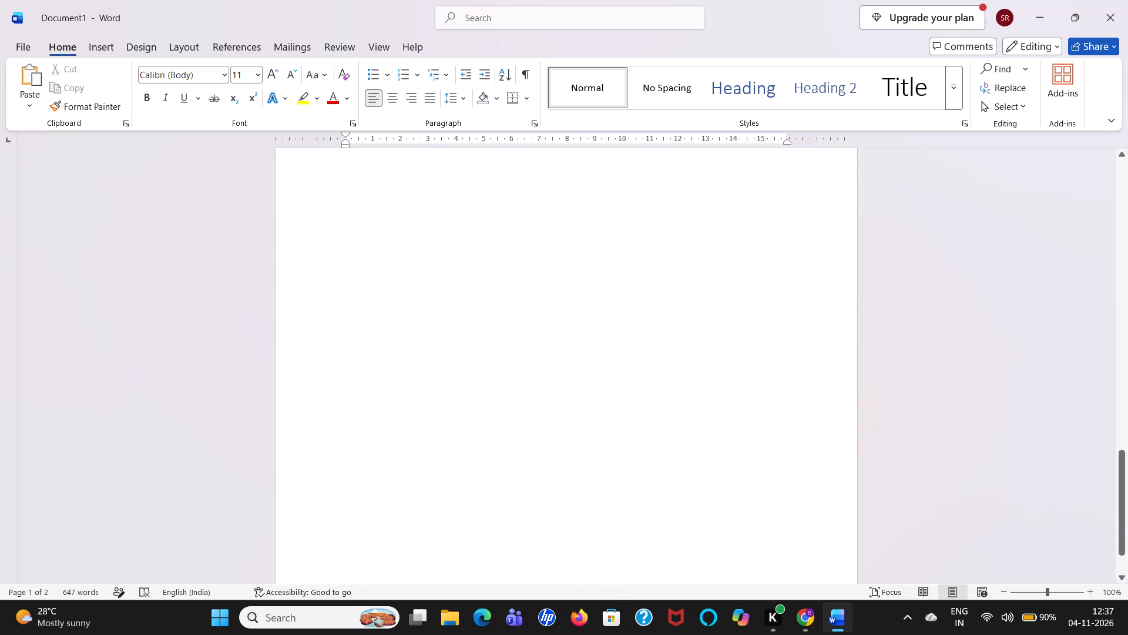
drag(567, 406, 498, 220)
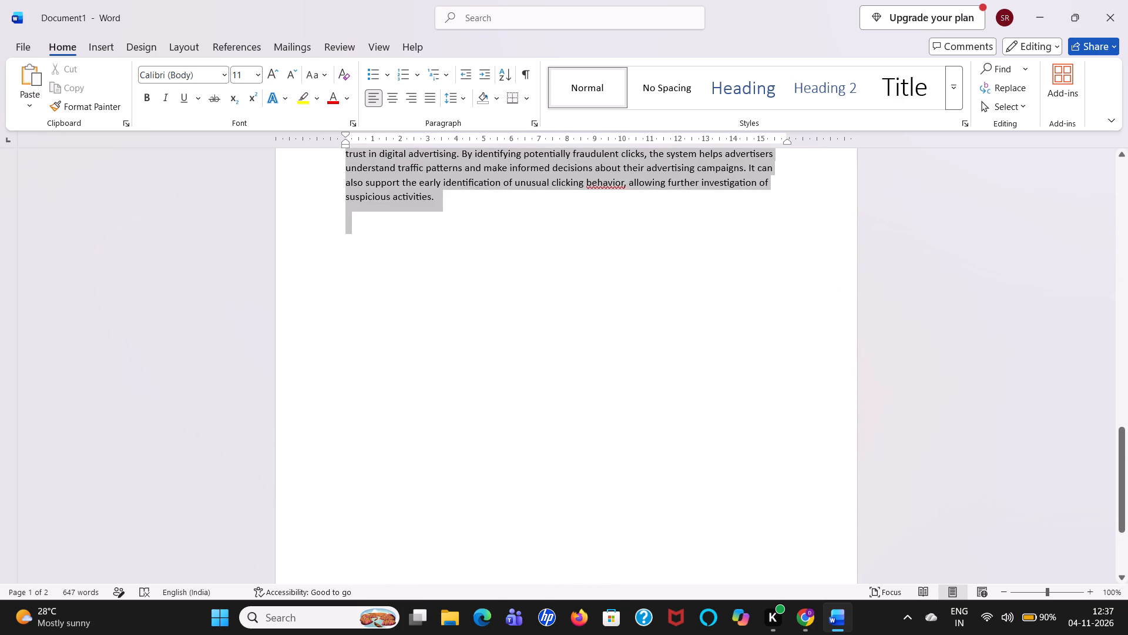
drag(498, 220, 461, 196)
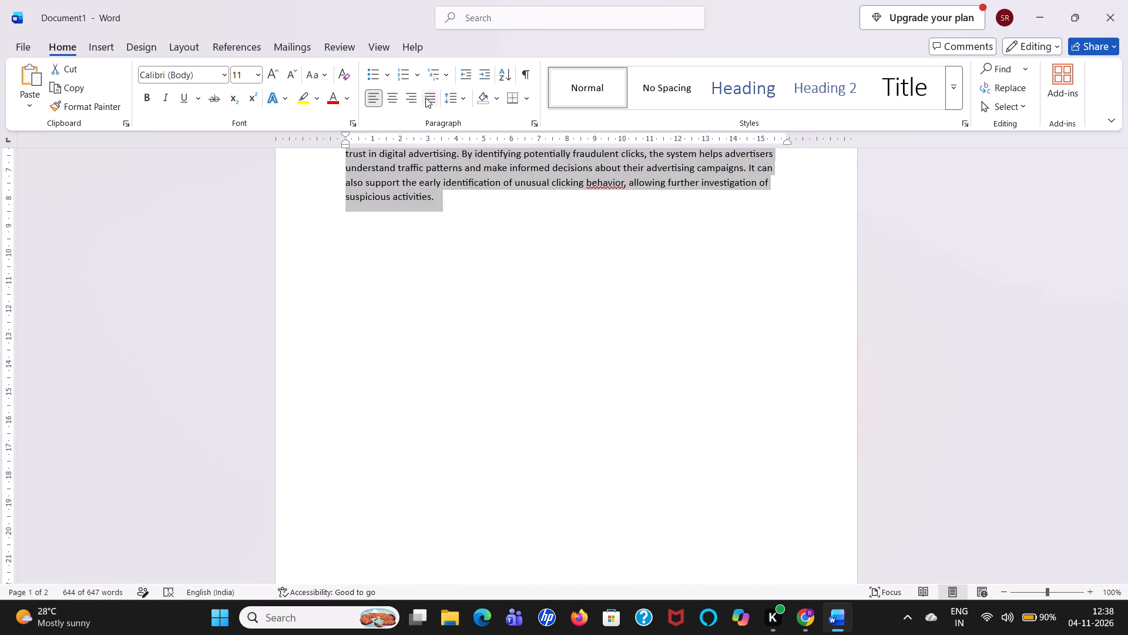
click(425, 98)
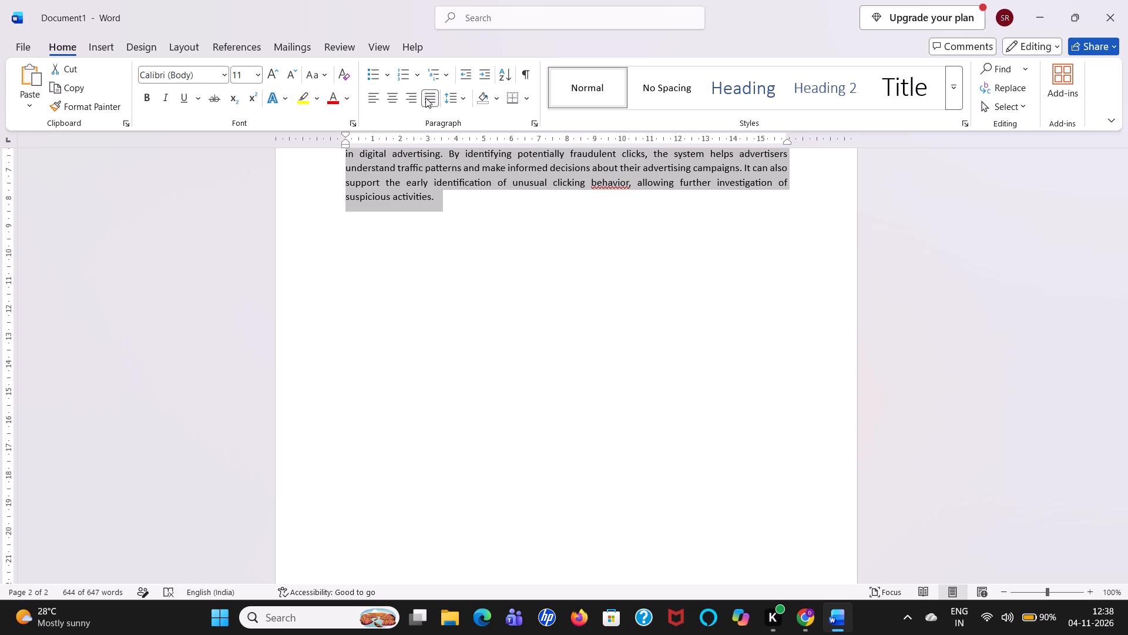
Set the font of the selected text below the INTRODUCTION heading to Times New Roman.
click(202, 72)
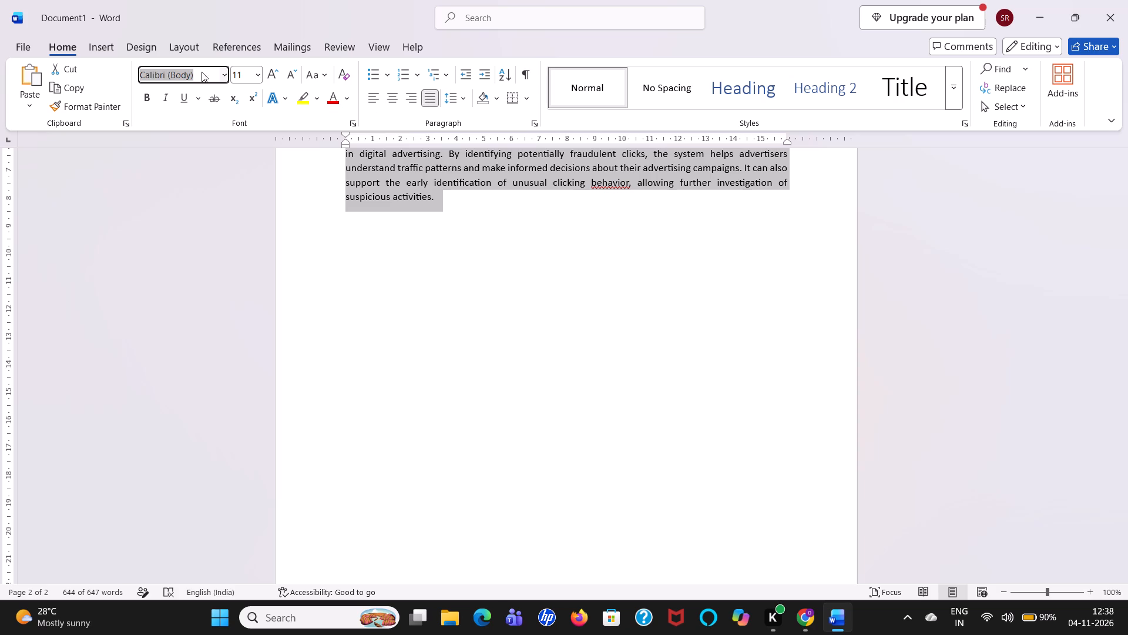
text(time)
key(s)
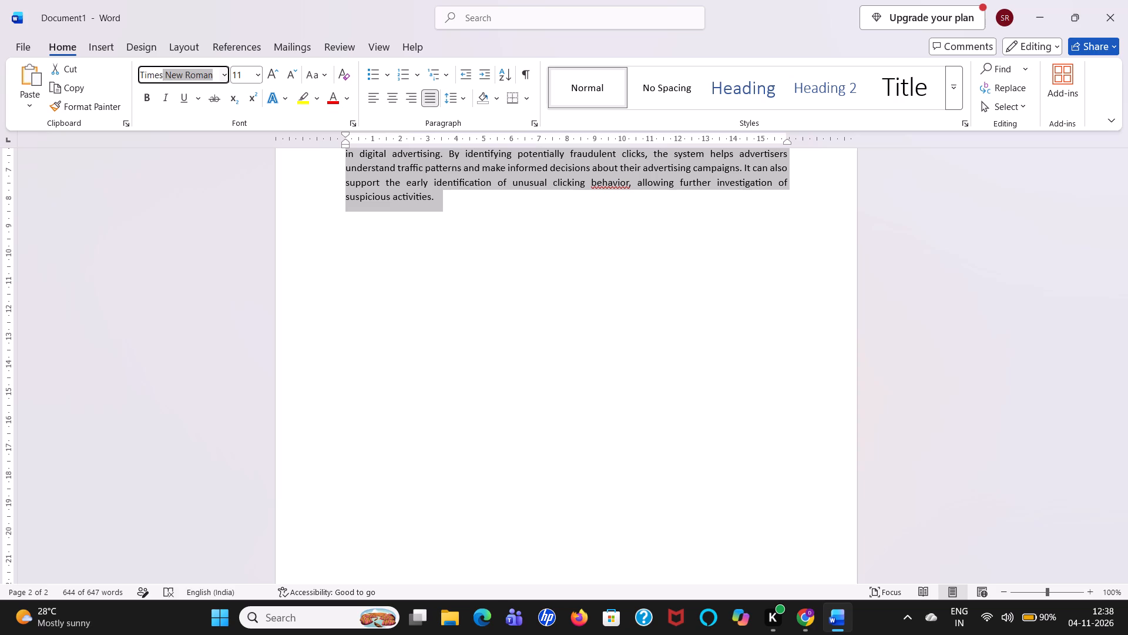
key(Return)
scroll(498, 296, up, 1)
scroll(498, 296, down, 1)
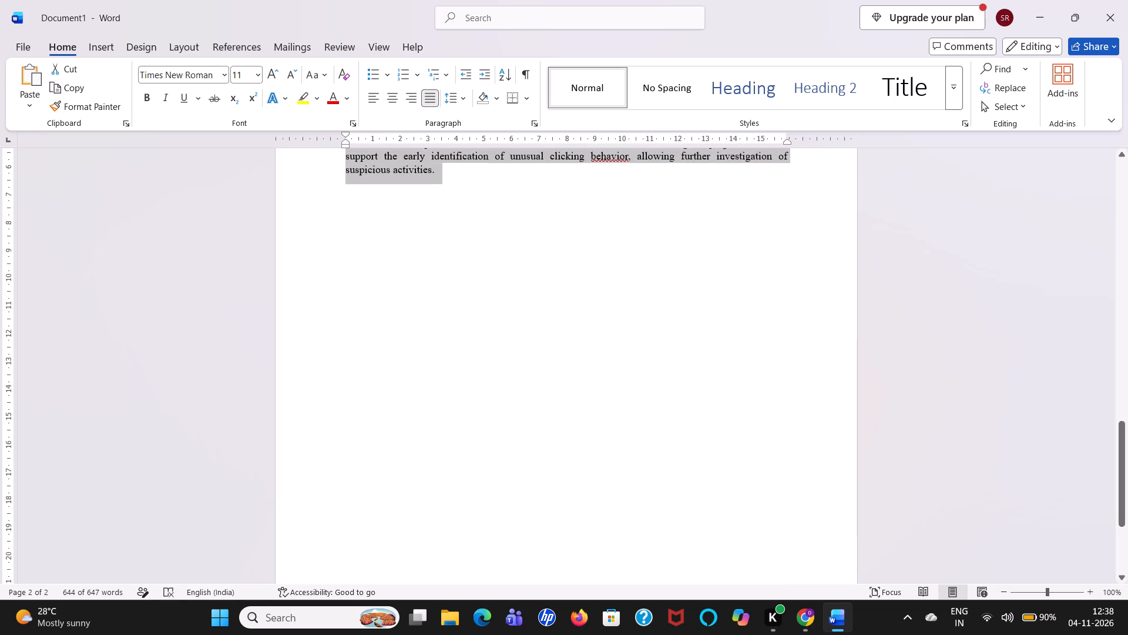
click(734, 293)
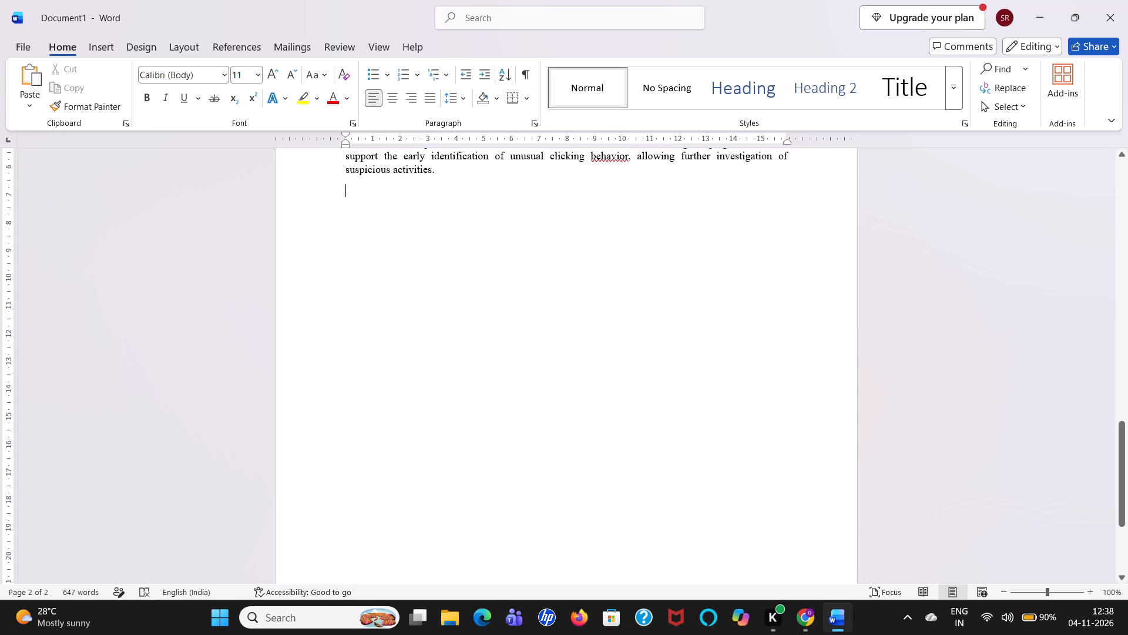
Replace the flagged word "behavior" in the last paragraph with the suggested spelling "Behavior".
click(606, 161)
right_click(606, 161)
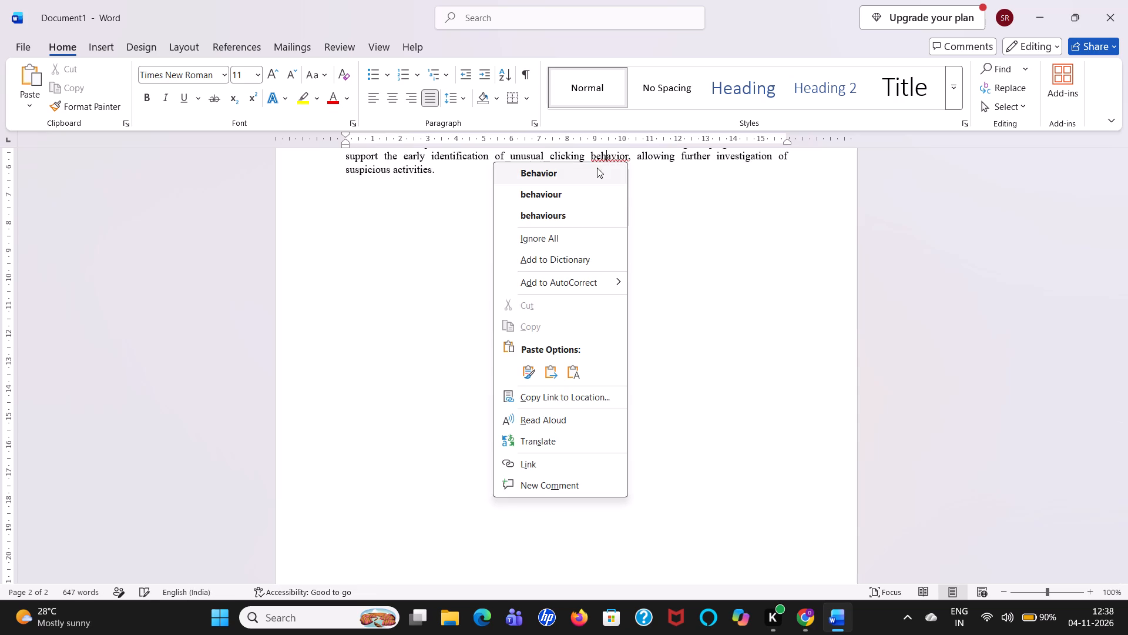
click(591, 172)
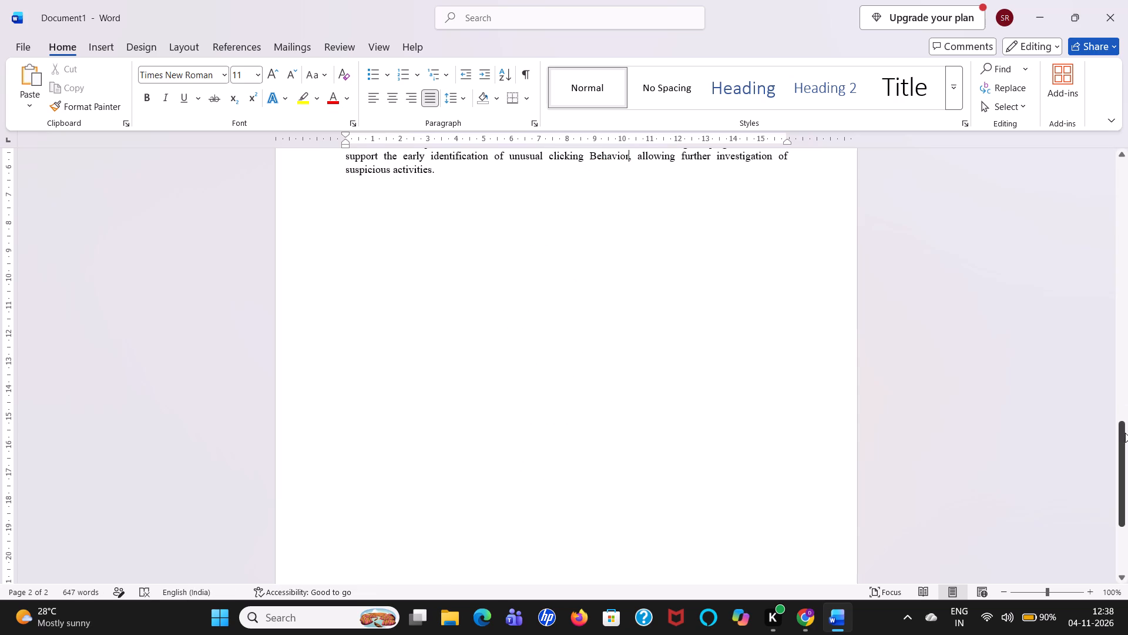
Correct "preprocessed" to the suggested spelling "pre-processed" in the second Summary of Project paragraph.
drag(1125, 433, 1102, 309)
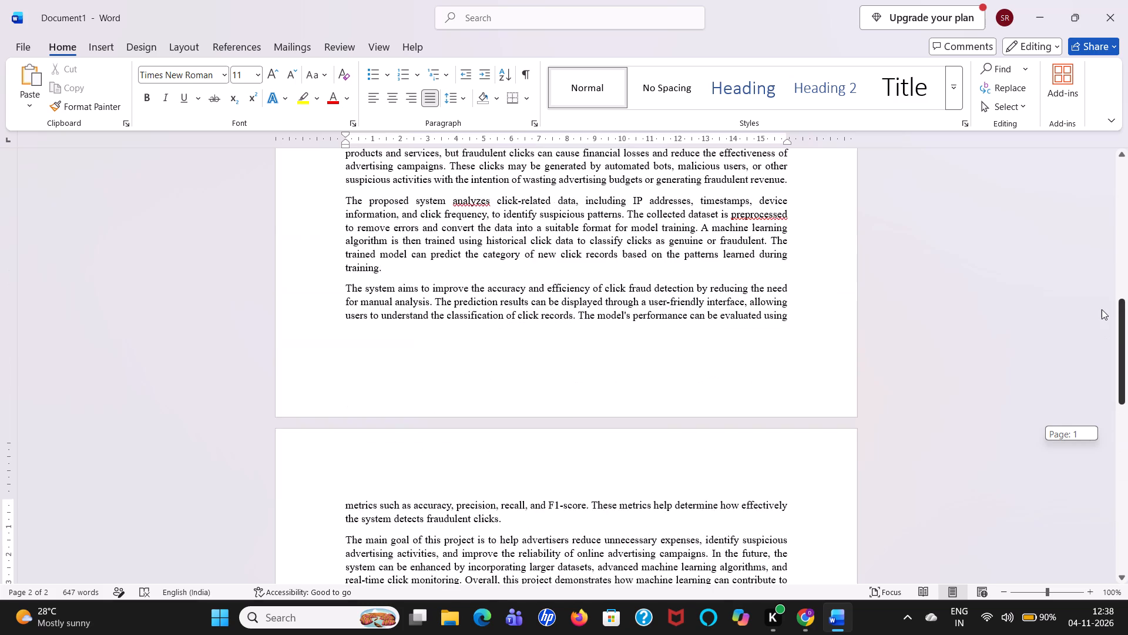
drag(1102, 309, 1095, 289)
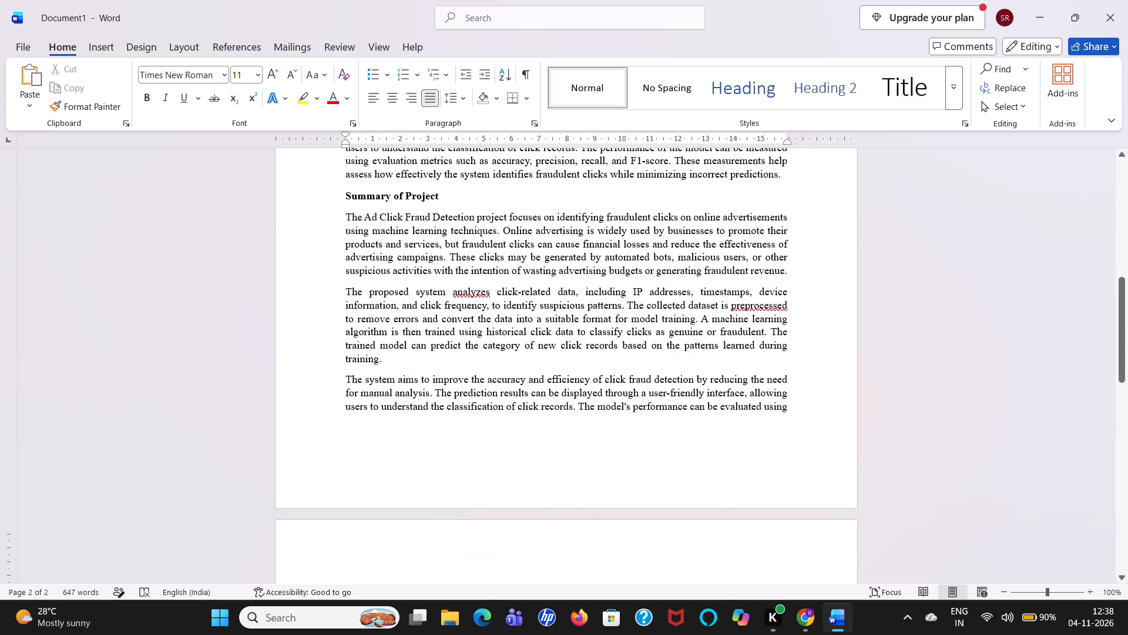
click(755, 309)
right_click(755, 309)
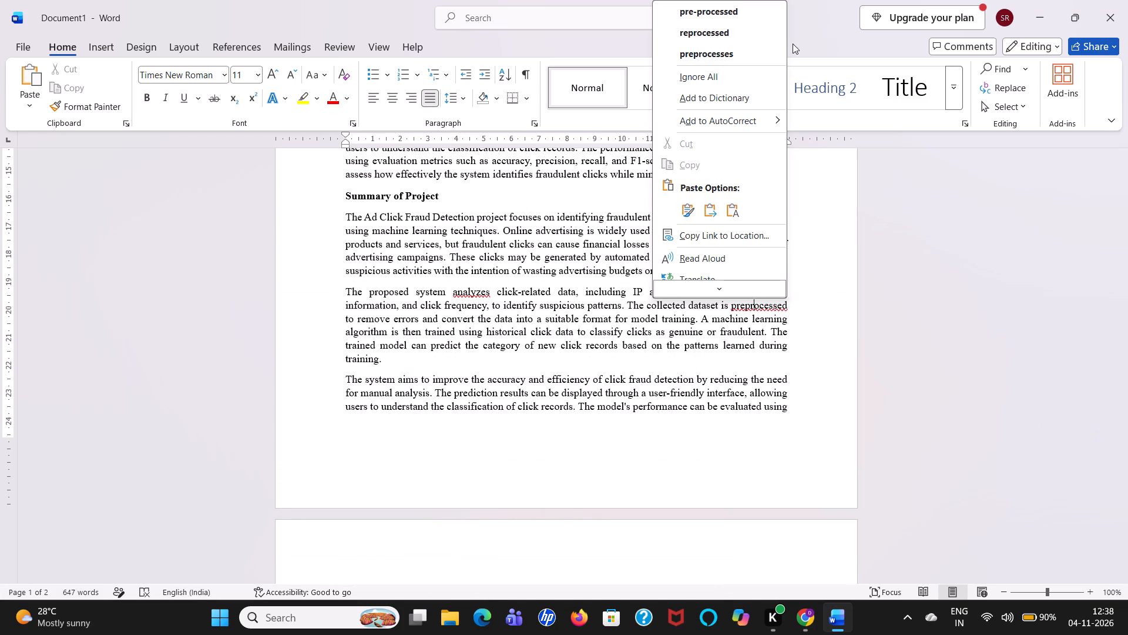
click(732, 11)
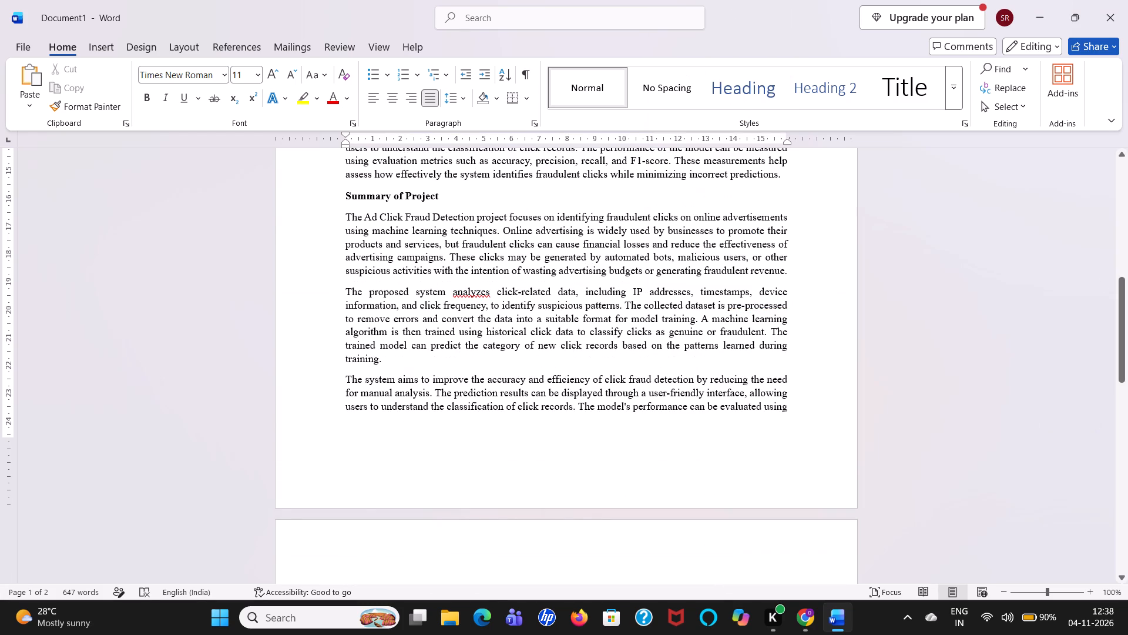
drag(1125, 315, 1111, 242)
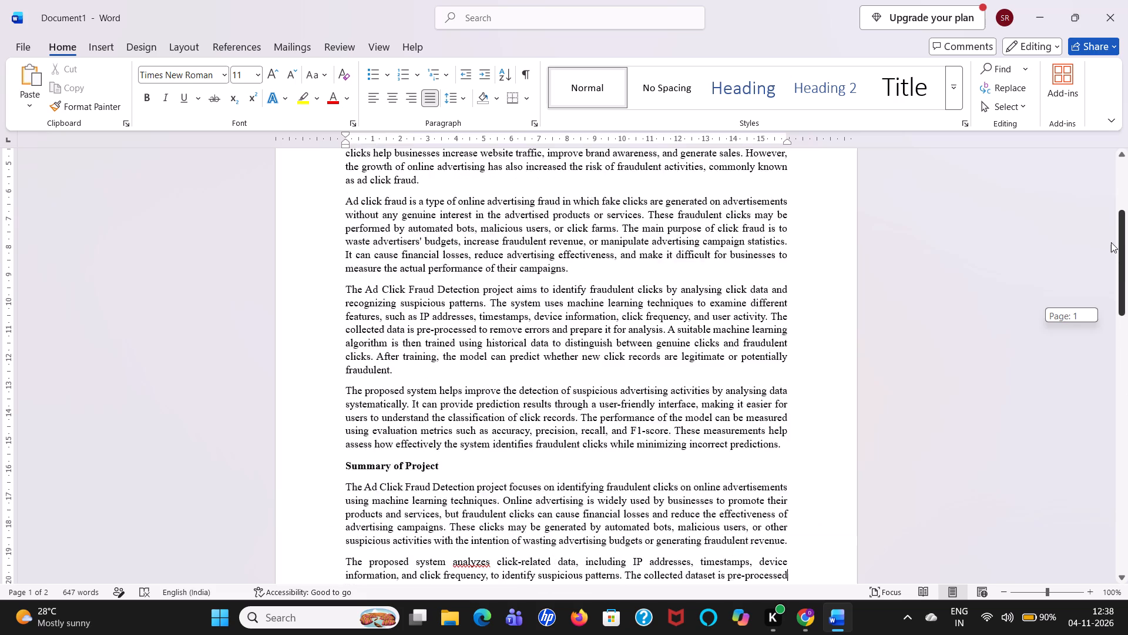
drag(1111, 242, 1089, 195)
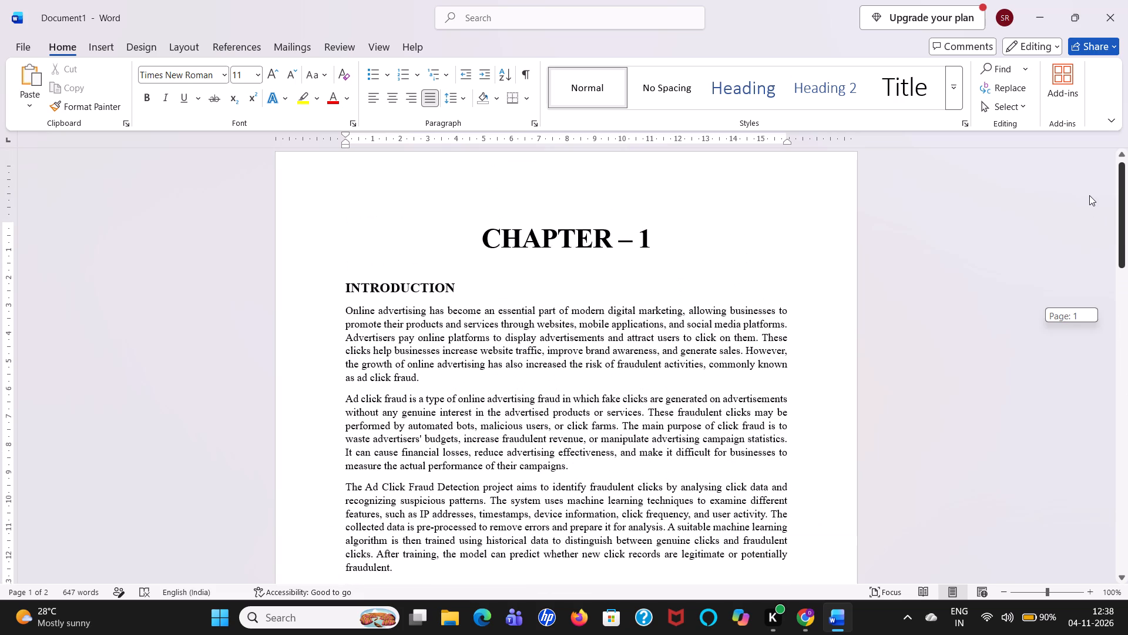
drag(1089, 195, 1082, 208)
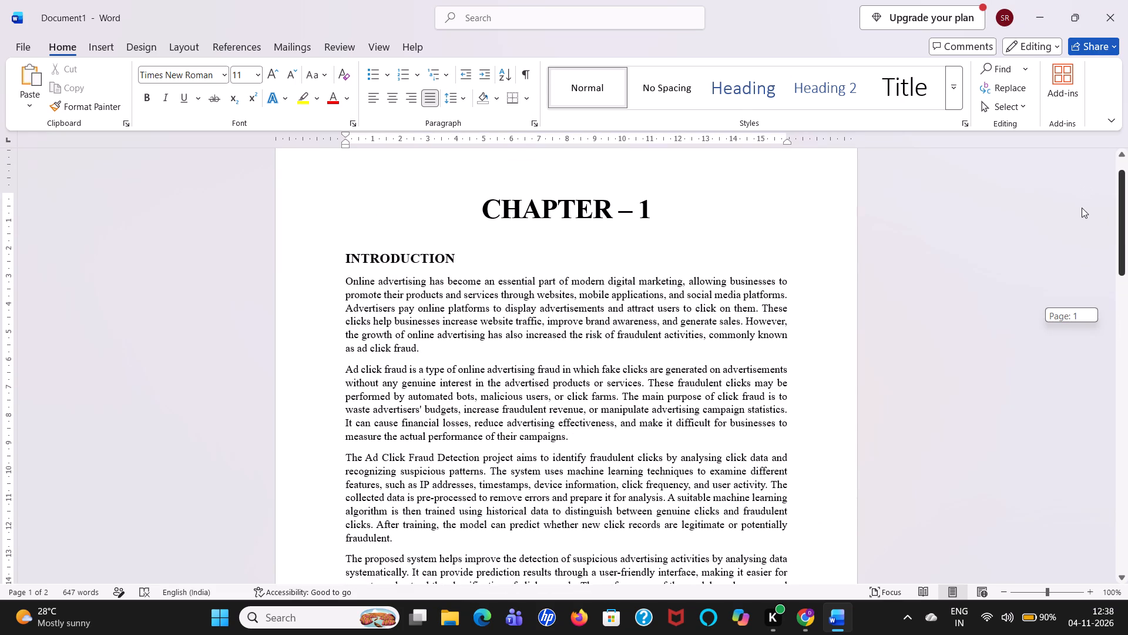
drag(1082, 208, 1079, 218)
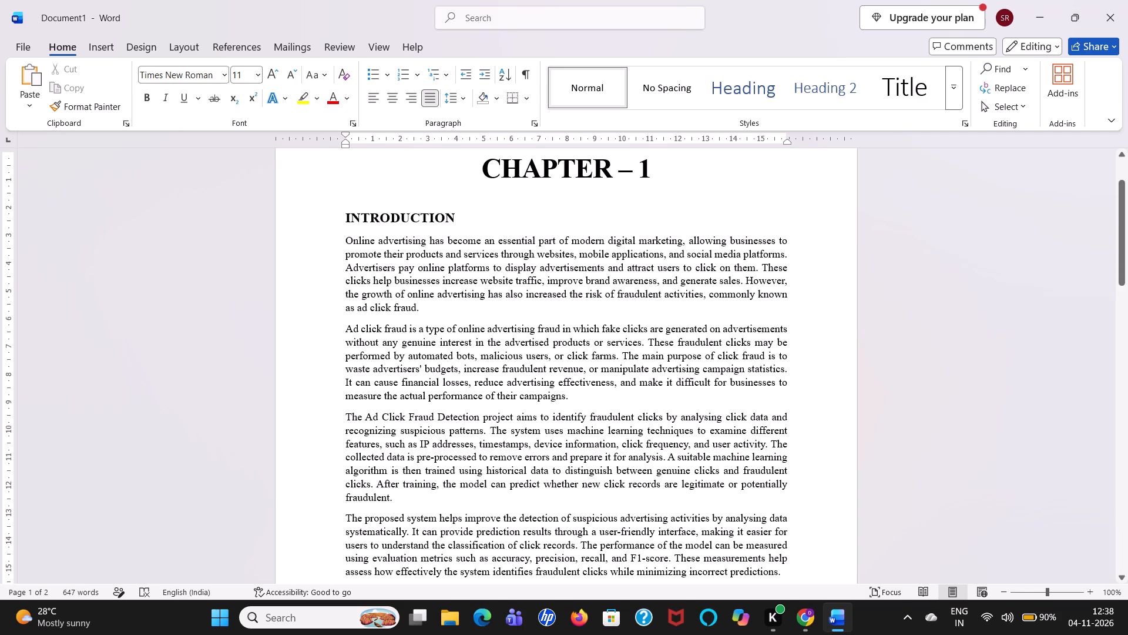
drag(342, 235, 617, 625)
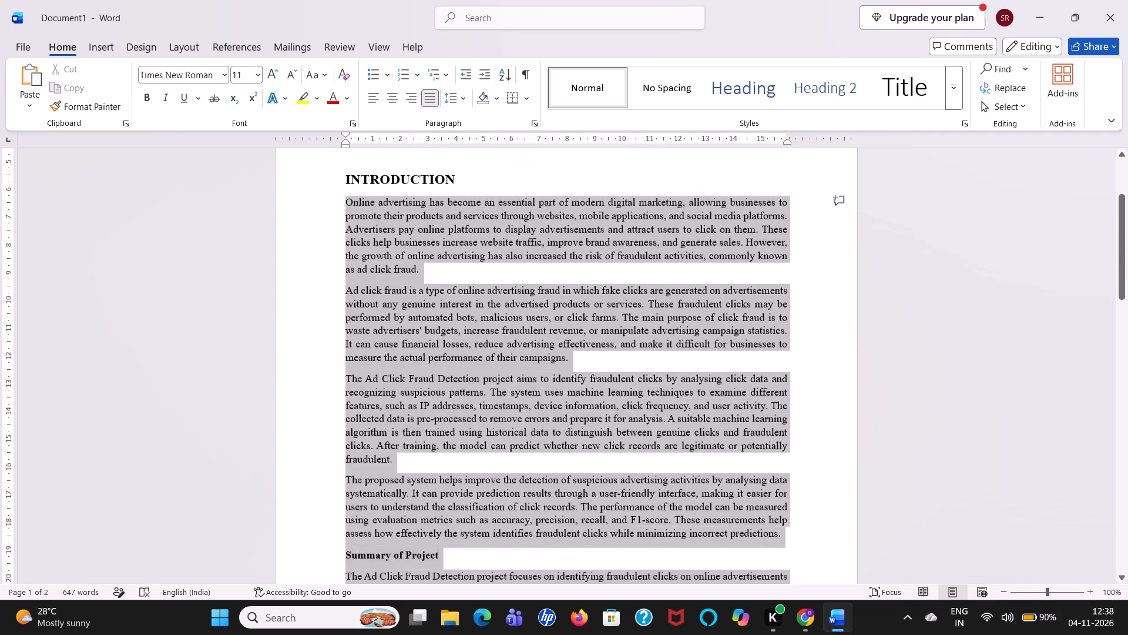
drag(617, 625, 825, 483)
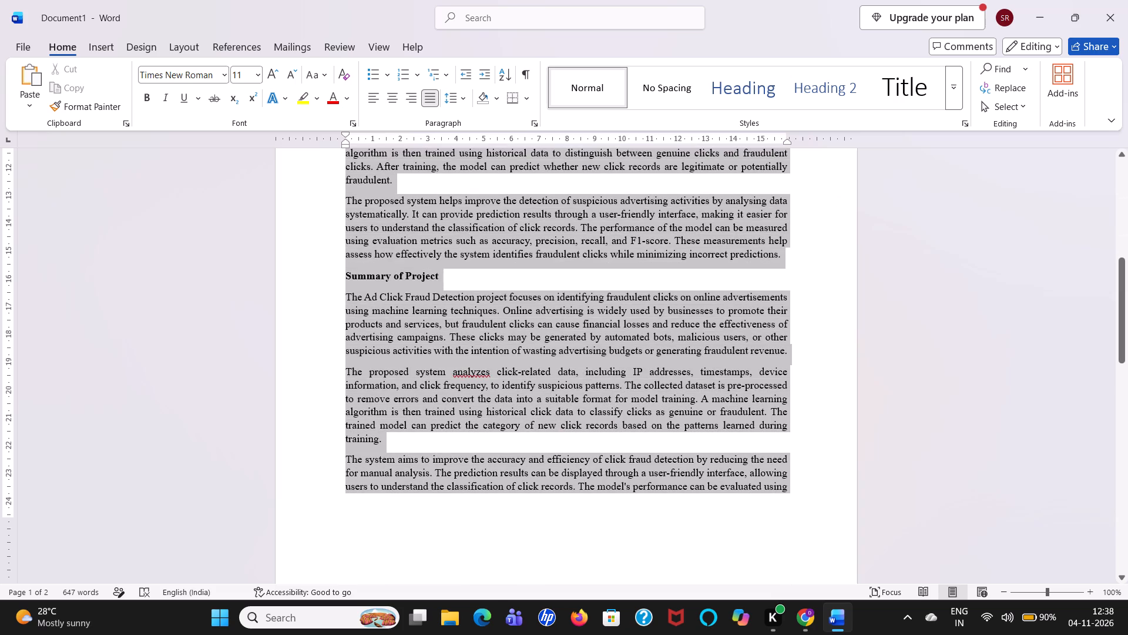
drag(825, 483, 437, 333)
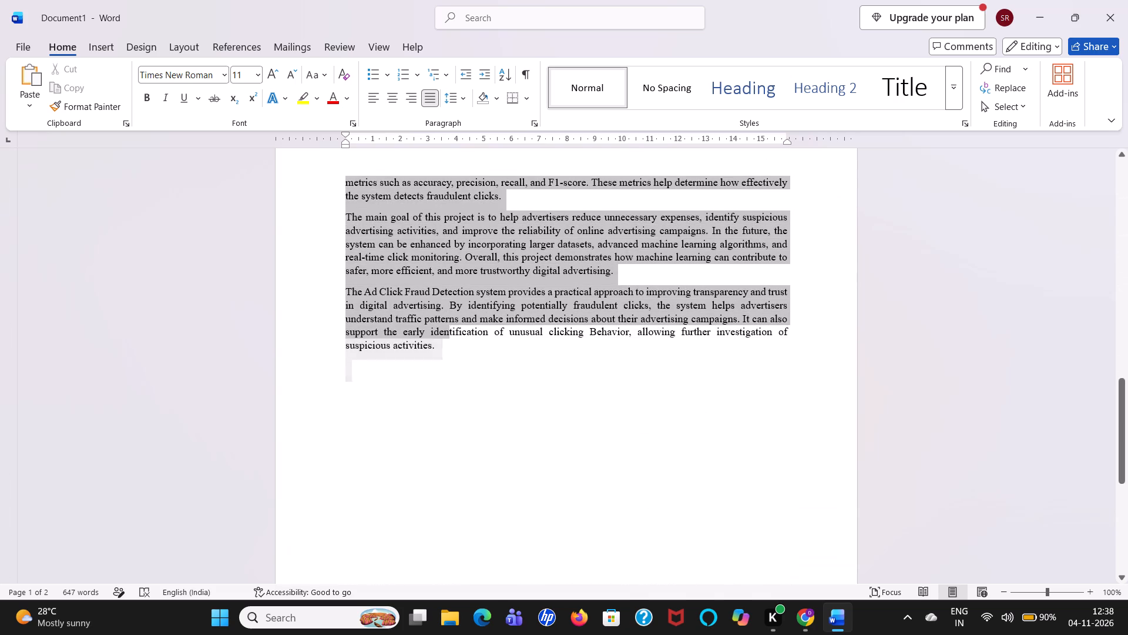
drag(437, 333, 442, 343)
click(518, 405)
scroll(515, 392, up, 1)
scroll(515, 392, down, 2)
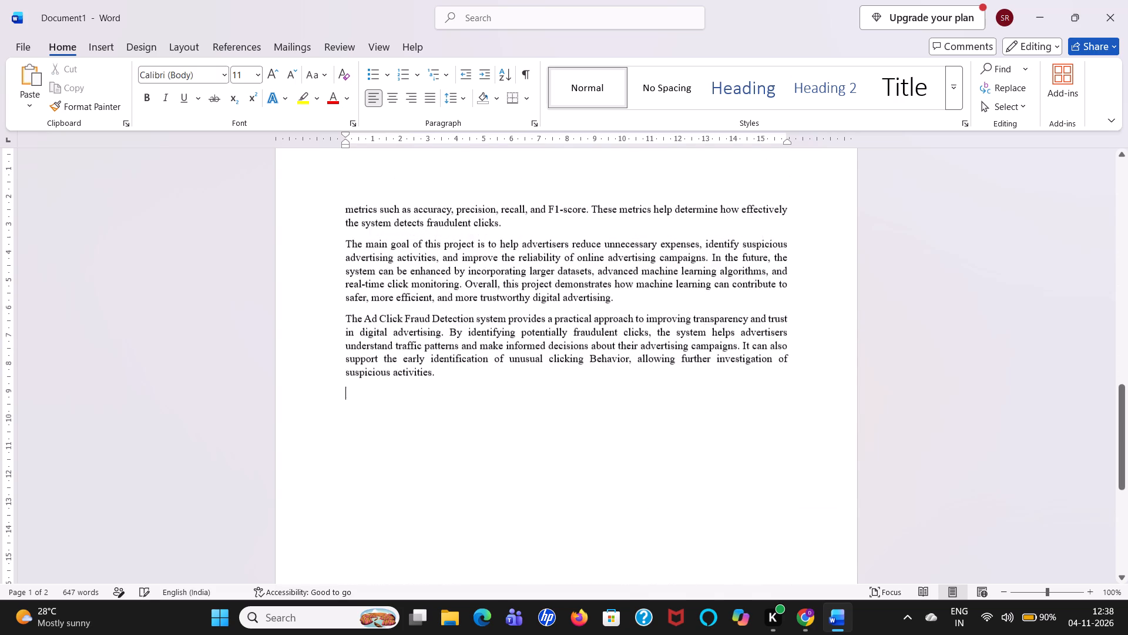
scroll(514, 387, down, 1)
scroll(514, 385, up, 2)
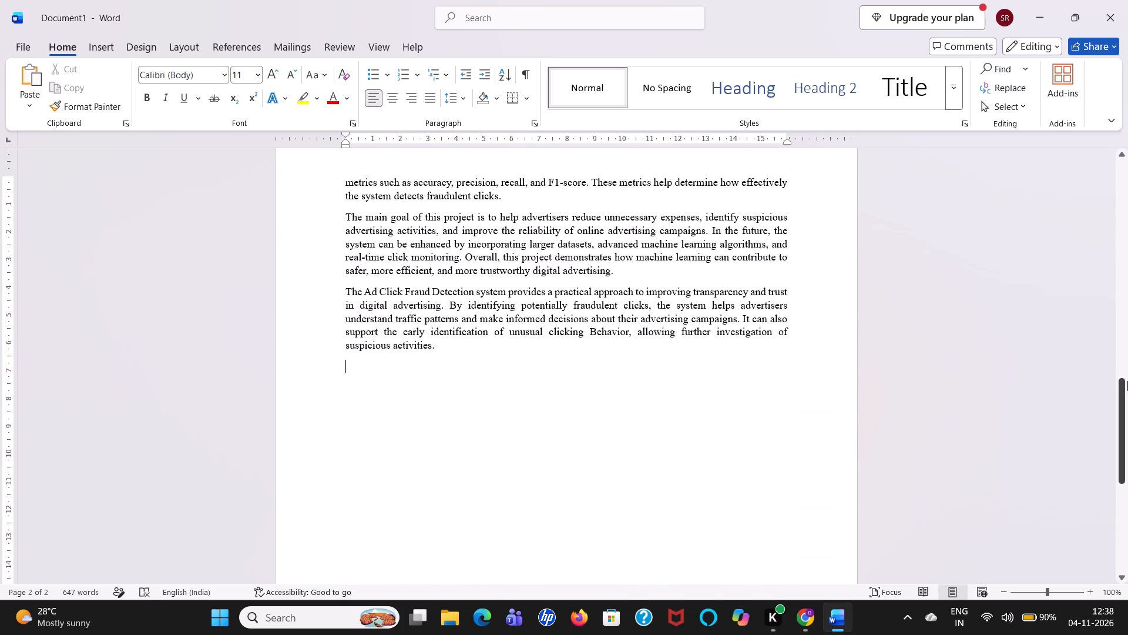
Set the font size of the "Summary of Project" heading to 14.
drag(1123, 390, 1100, 251)
drag(453, 347, 341, 346)
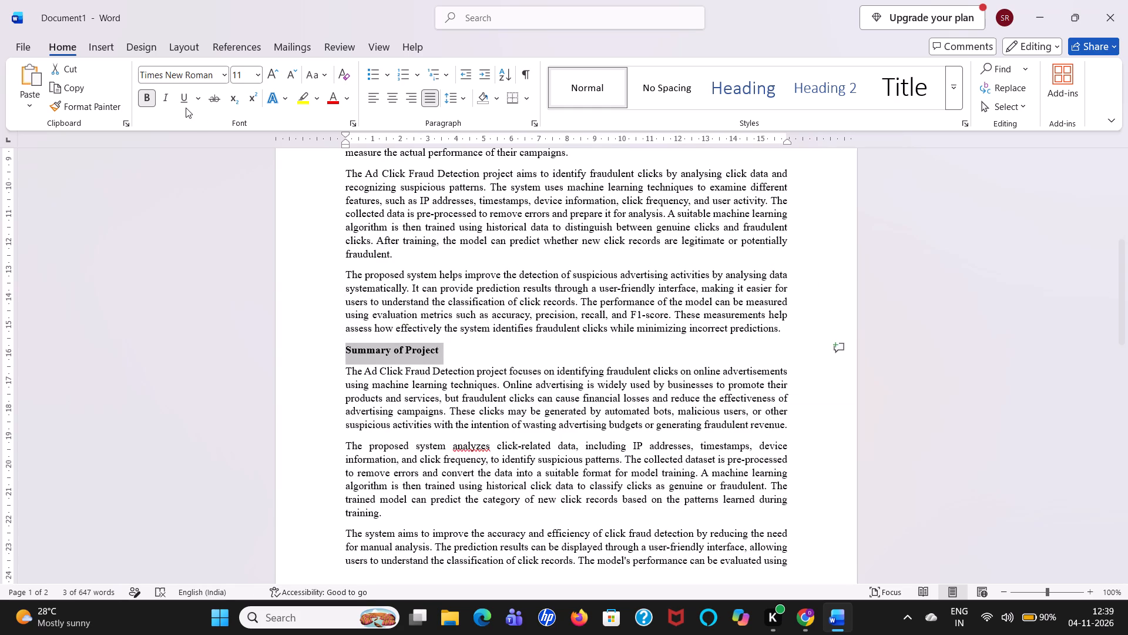
drag(247, 71, 253, 78)
key(1)
key(4)
key(Return)
click(511, 348)
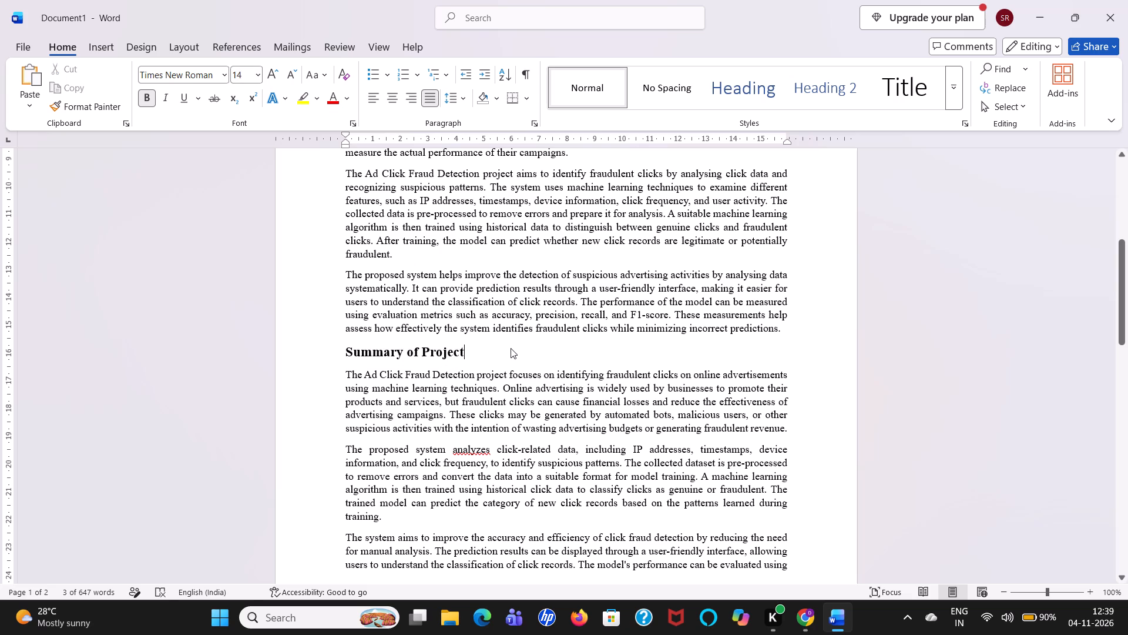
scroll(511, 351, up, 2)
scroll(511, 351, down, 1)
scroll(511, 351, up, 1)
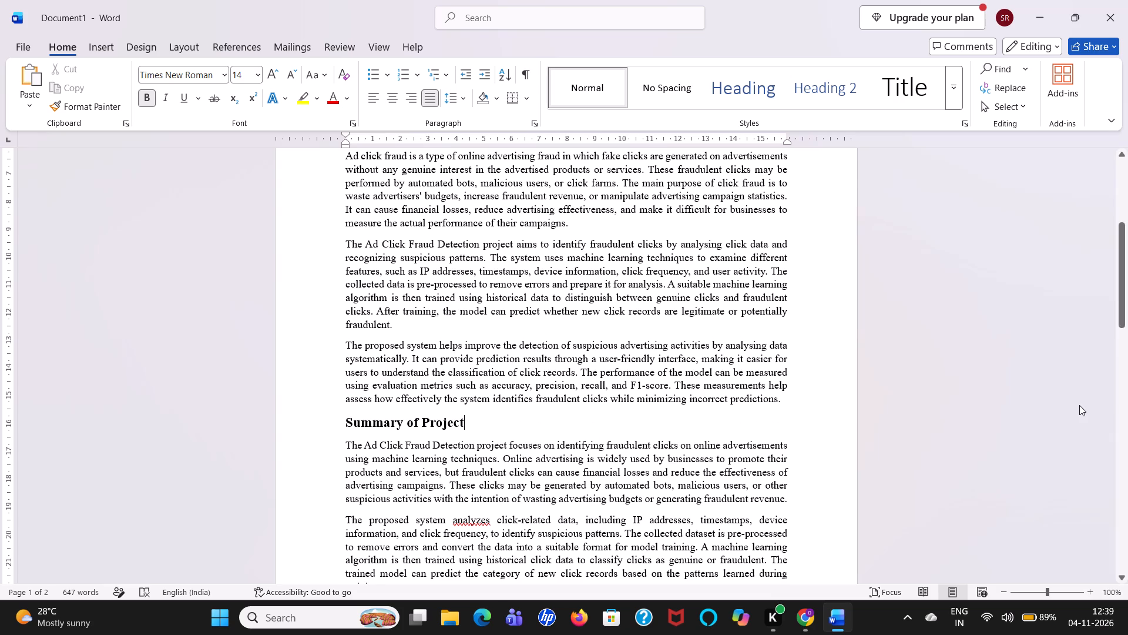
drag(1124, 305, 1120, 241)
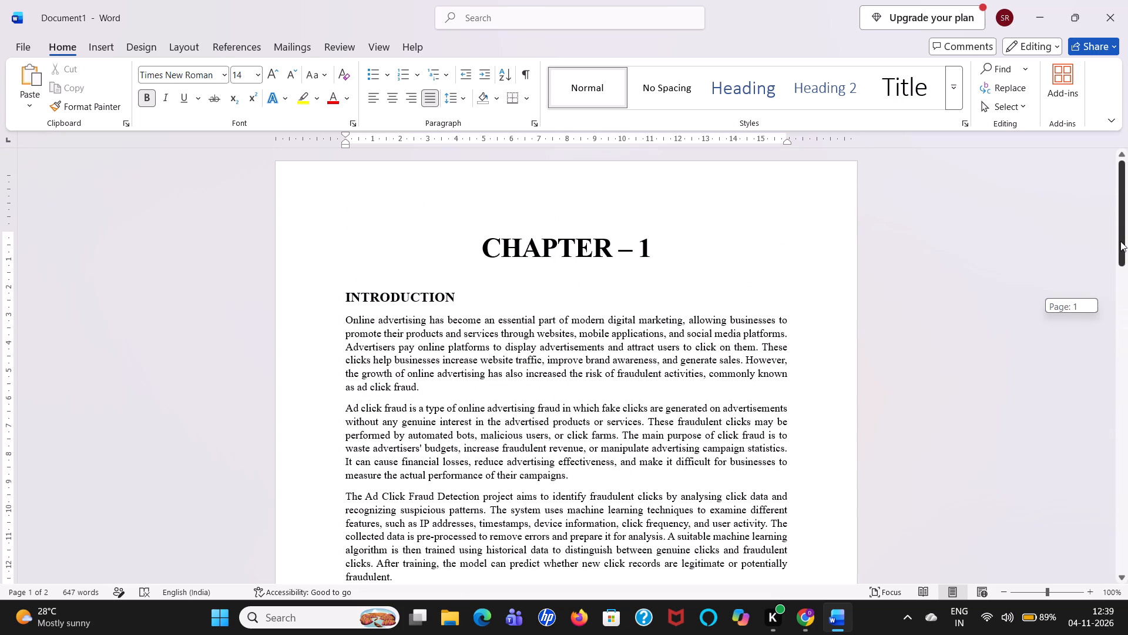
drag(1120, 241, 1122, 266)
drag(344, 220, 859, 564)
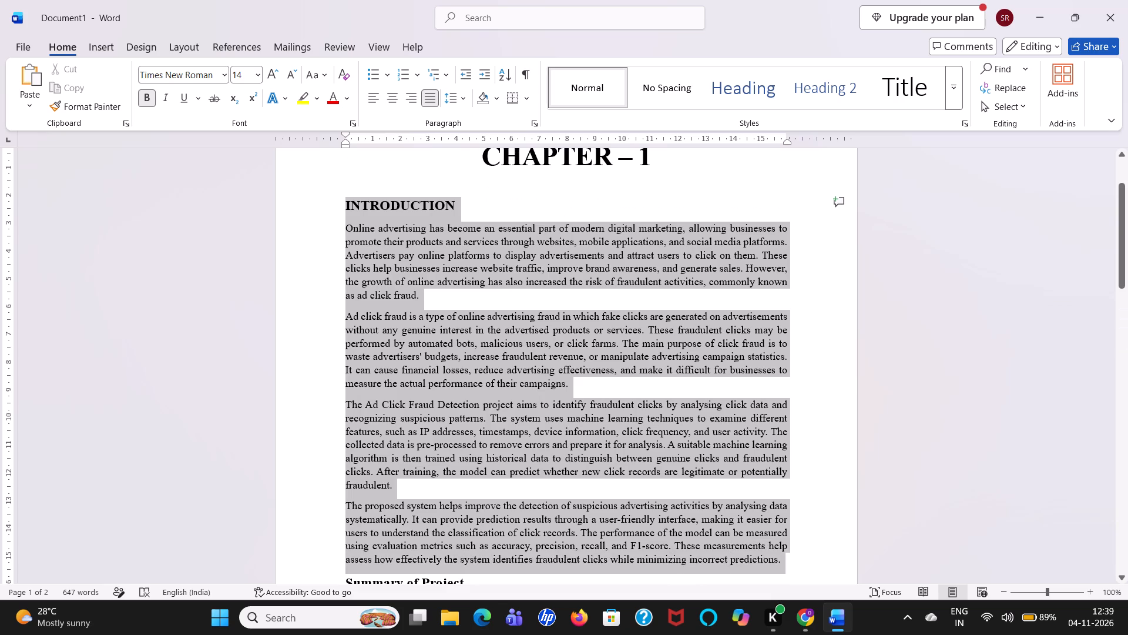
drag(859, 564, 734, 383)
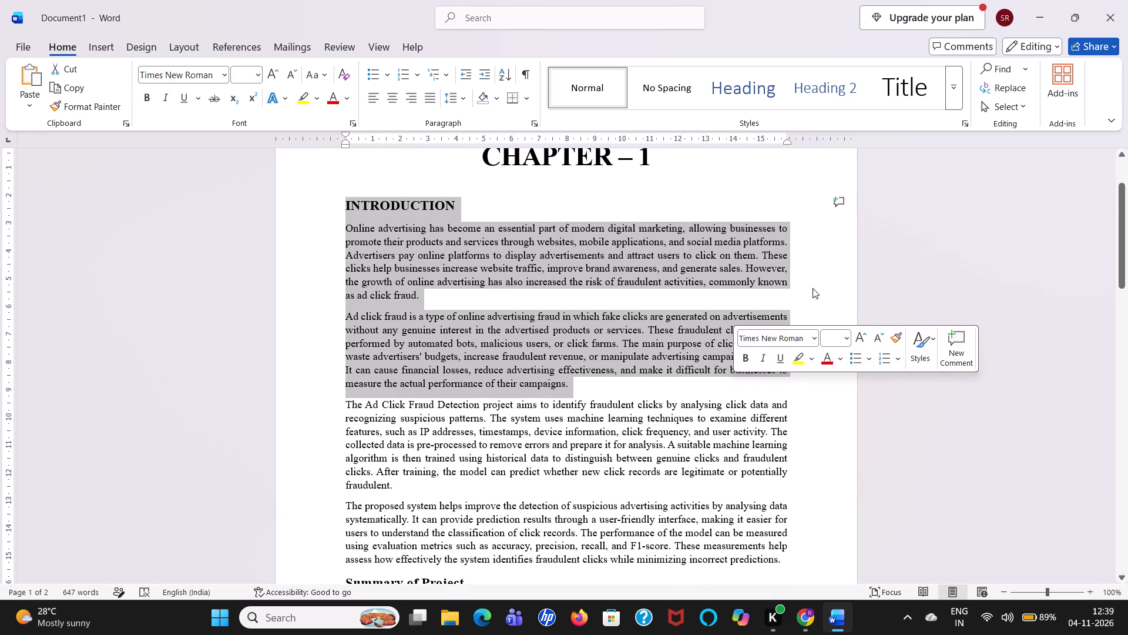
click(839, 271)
Look through the formatted chapter text down to the last paragraph on page 2.
scroll(557, 484, down, 4)
scroll(560, 484, up, 1)
scroll(560, 484, down, 5)
scroll(560, 484, up, 5)
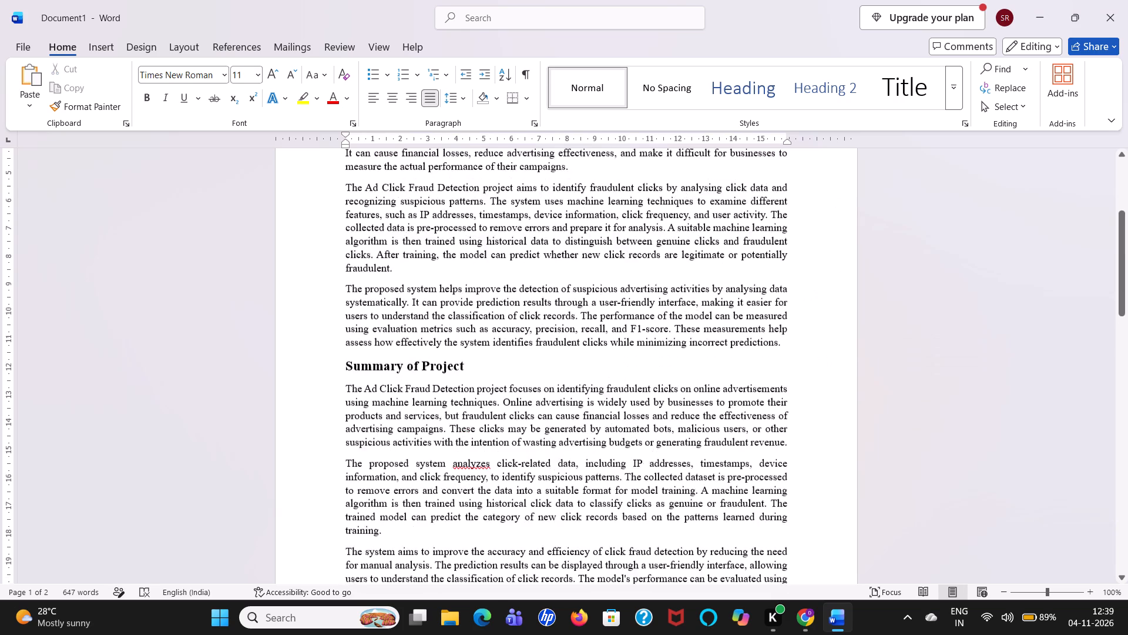
scroll(560, 484, up, 2)
scroll(560, 484, down, 3)
drag(1124, 249, 1124, 254)
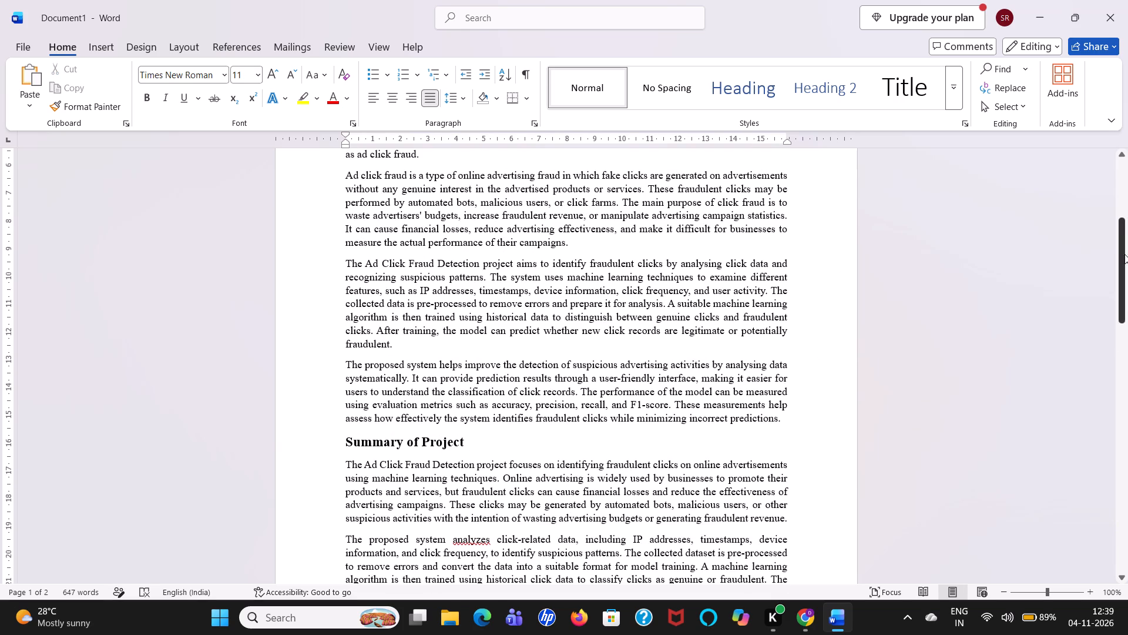
drag(1124, 254, 1122, 410)
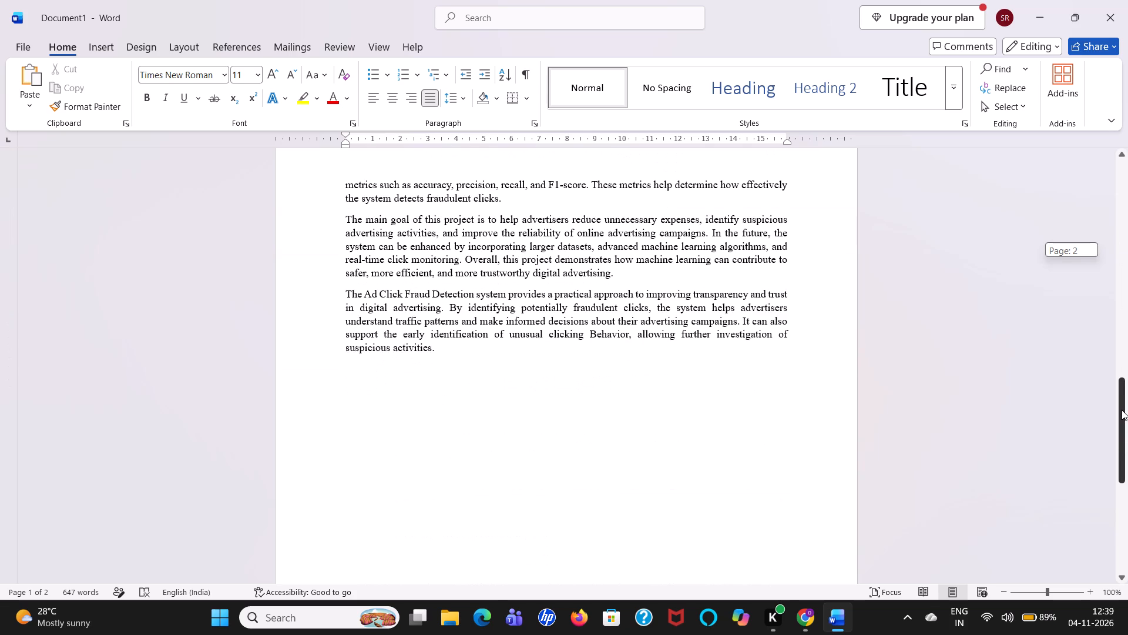
drag(1122, 410, 1119, 440)
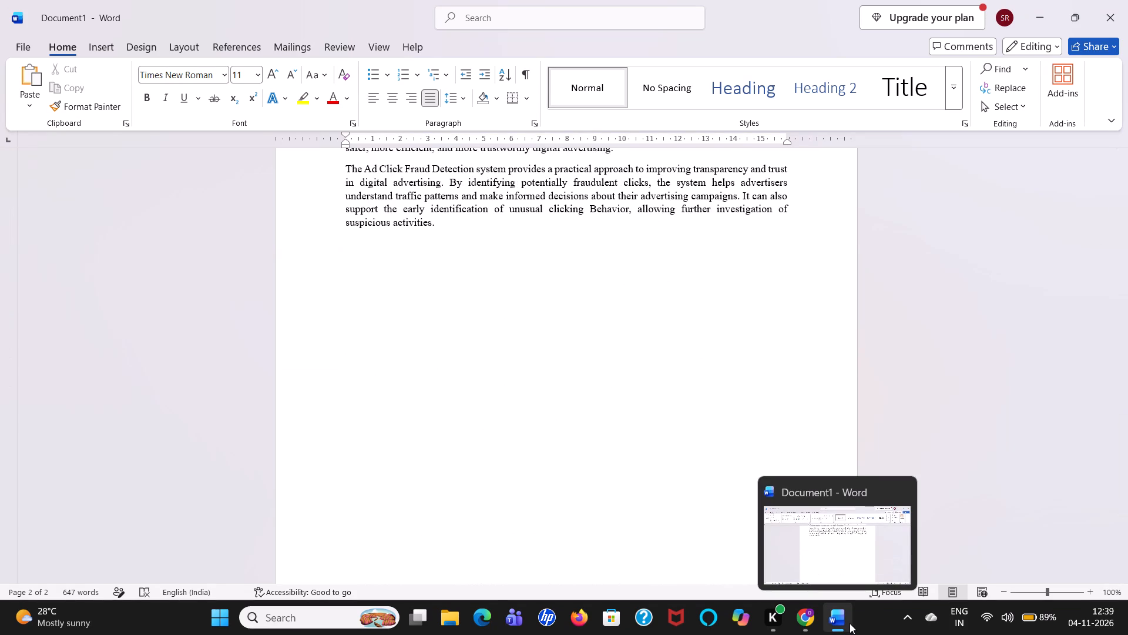
Switch to the reference document in Chrome and copy the text from "Background of project" through the last Goal of project paragraph before CHAPTER – 2.
click(799, 611)
scroll(813, 319, up, 3)
scroll(813, 319, down, 1)
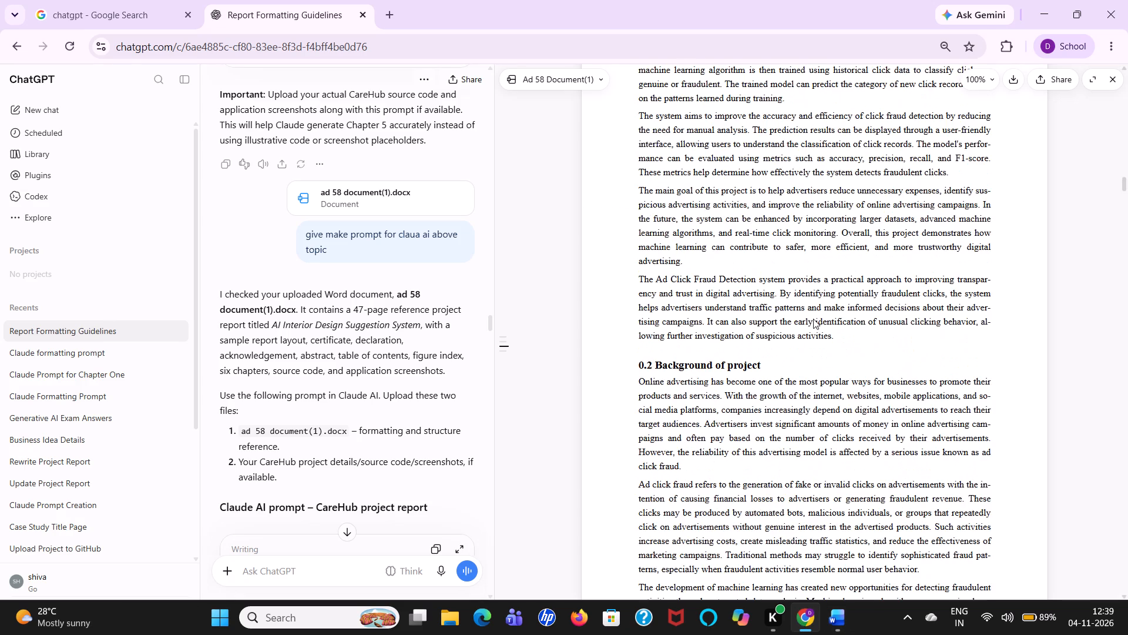
scroll(828, 303, up, 2)
scroll(828, 303, down, 1)
scroll(828, 303, up, 1)
scroll(828, 303, down, 1)
scroll(828, 303, up, 6)
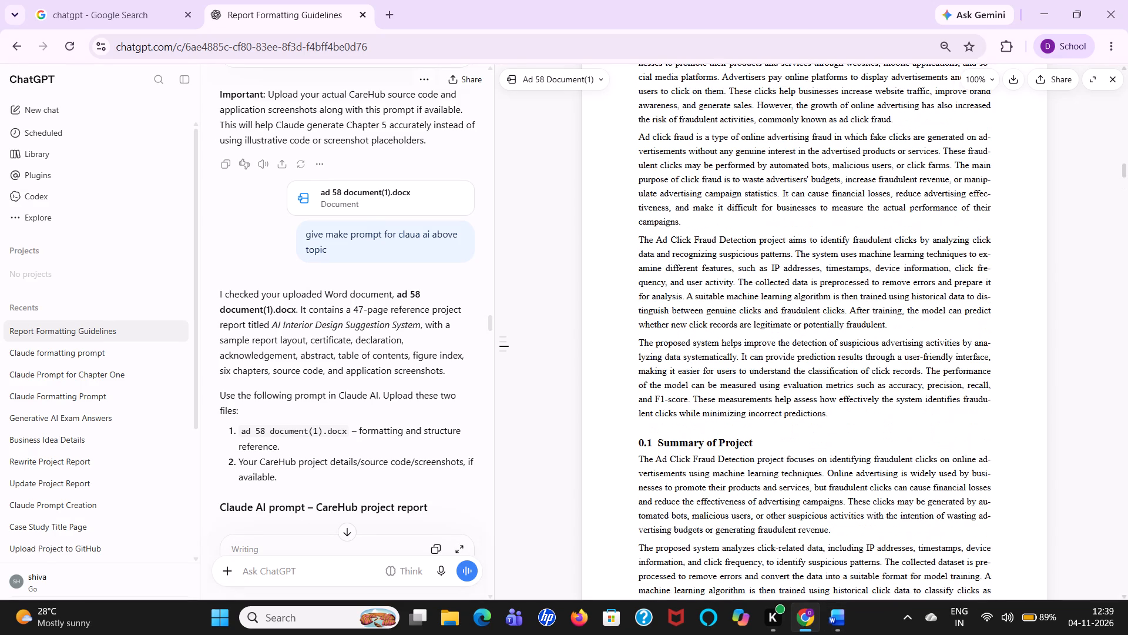
scroll(828, 305, up, 4)
scroll(824, 323, down, 11)
scroll(822, 326, up, 2)
scroll(822, 326, down, 1)
drag(632, 442, 814, 474)
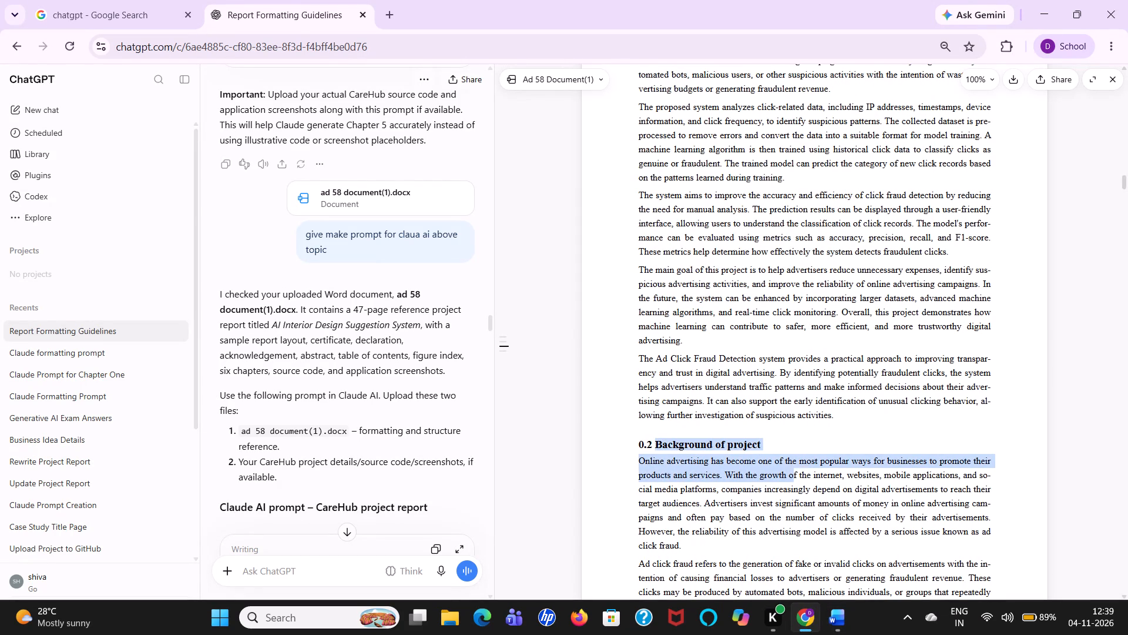
drag(814, 474, 823, 478)
click(640, 436)
click(634, 444)
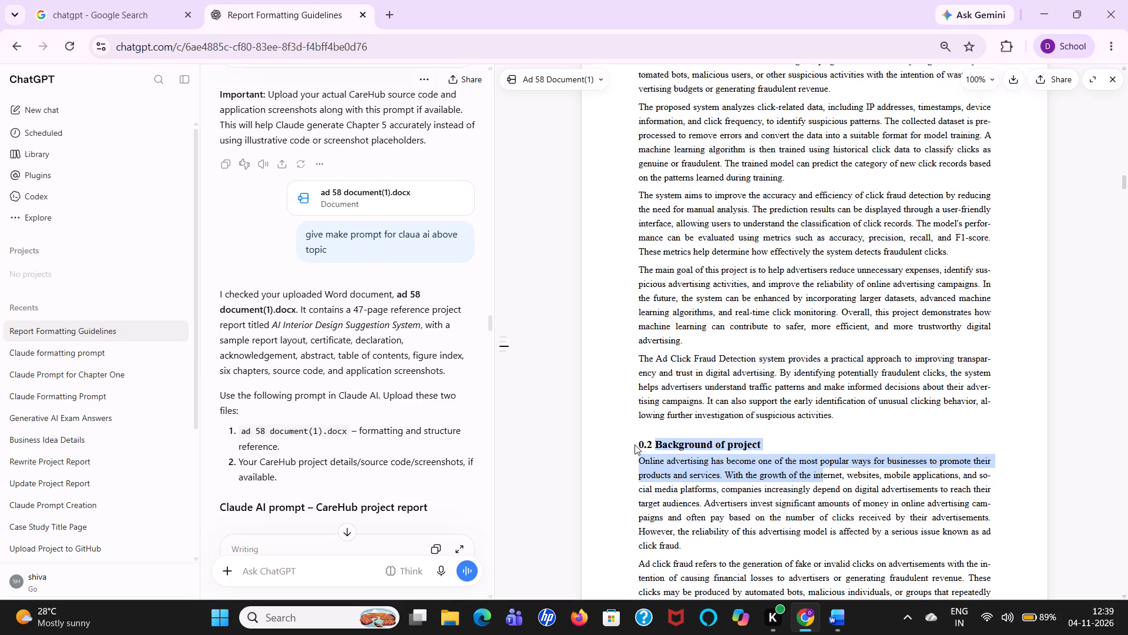
click(640, 442)
drag(635, 444, 838, 472)
drag(838, 472, 879, 325)
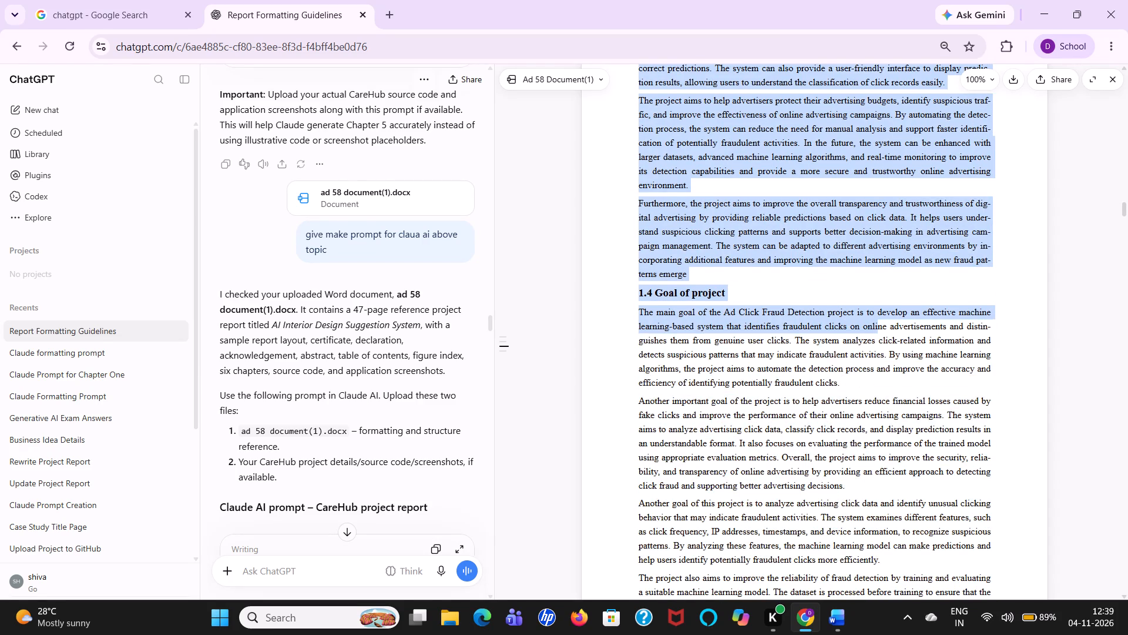
drag(879, 325, 887, 389)
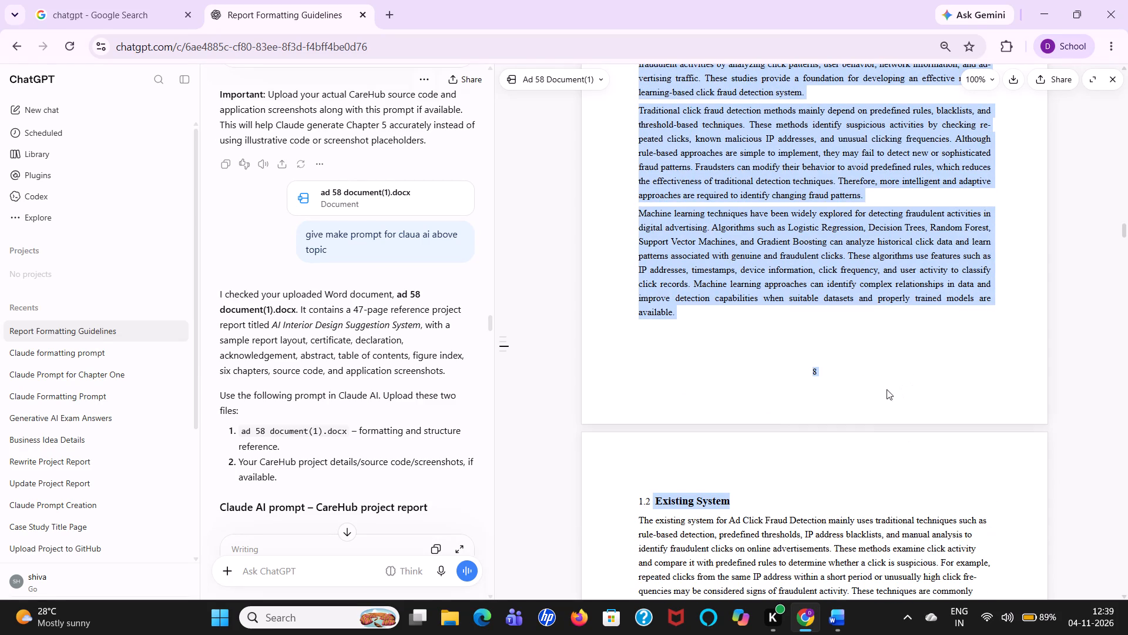
drag(887, 389, 829, 325)
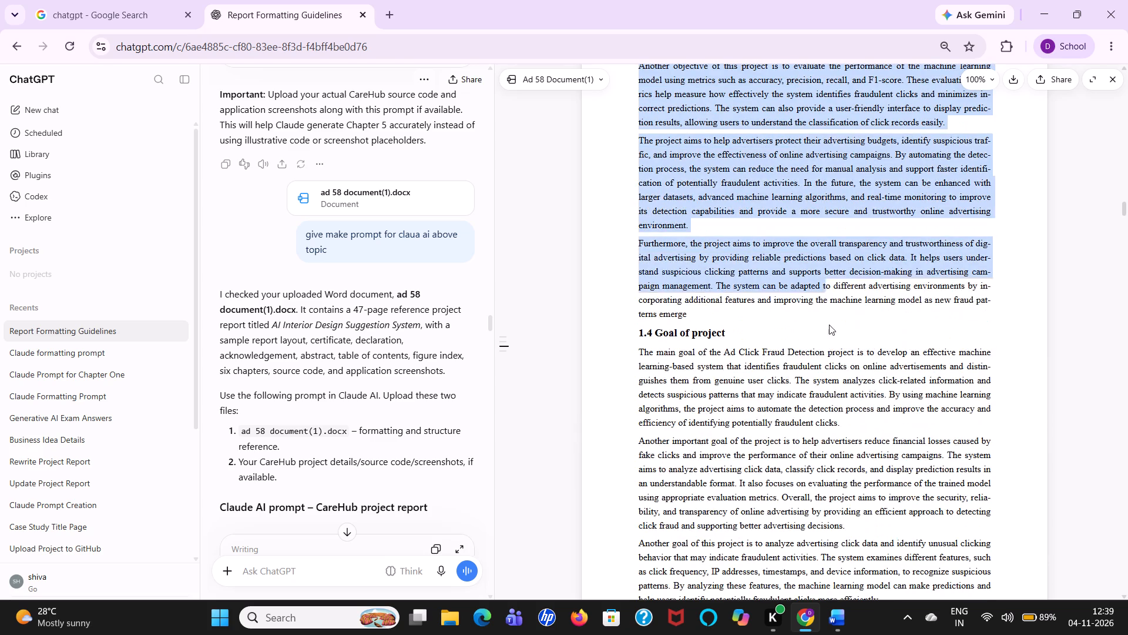
drag(829, 325, 766, 502)
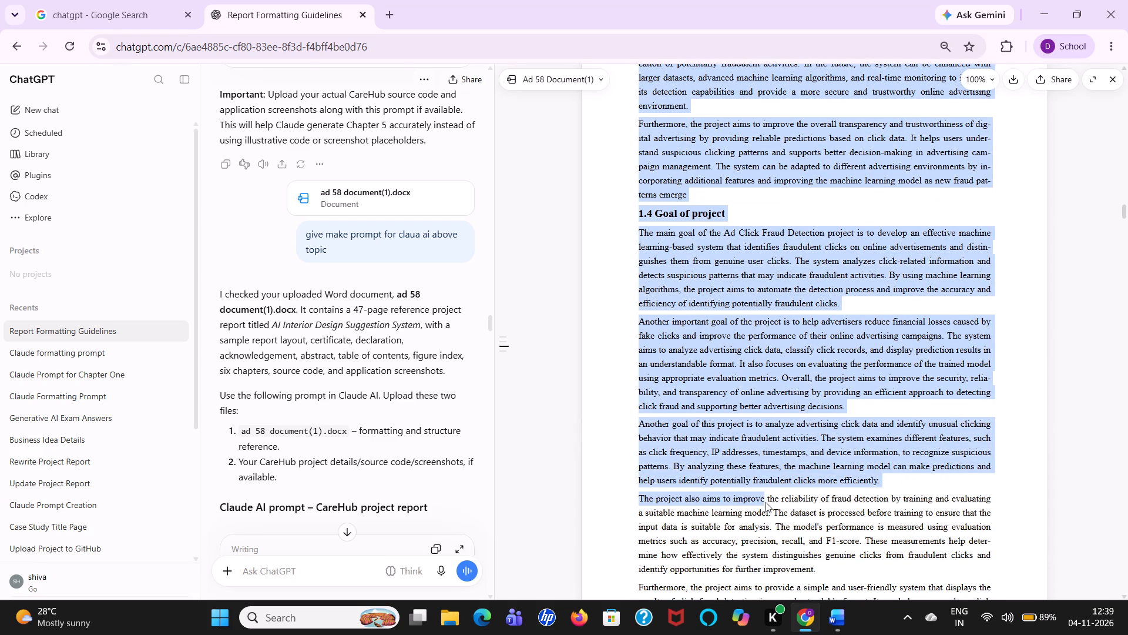
drag(766, 502, 732, 482)
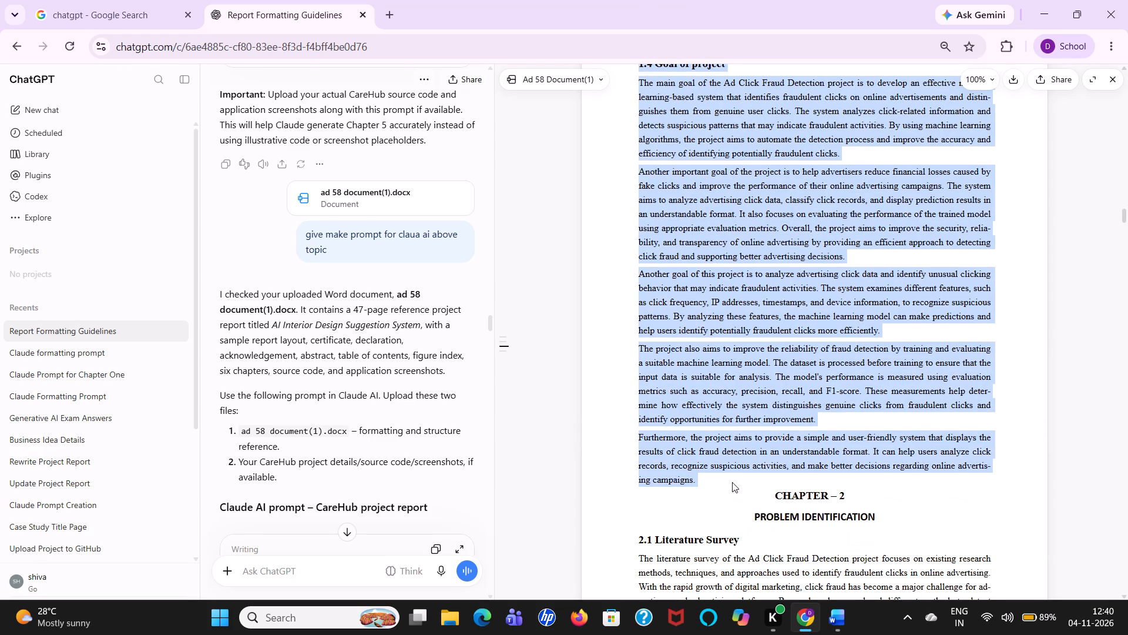
key(ctrl+c)
Return to the Word document and paste the copied sections on a new line after the last paragraph, ending in "suspicious activities".
click(846, 615)
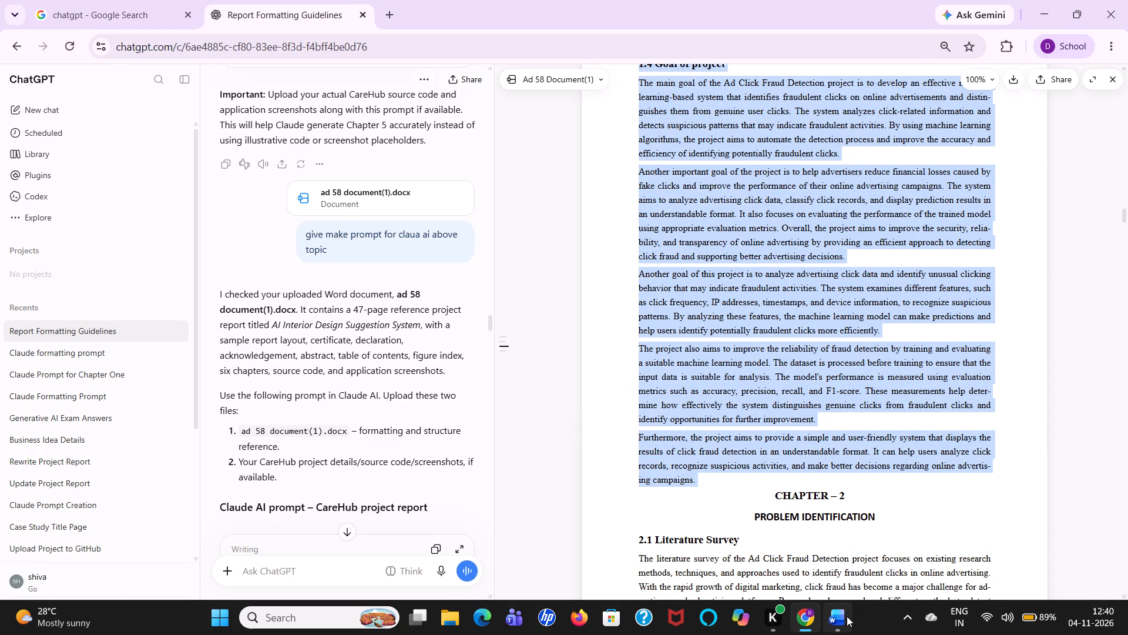
click(446, 224)
key(Return)
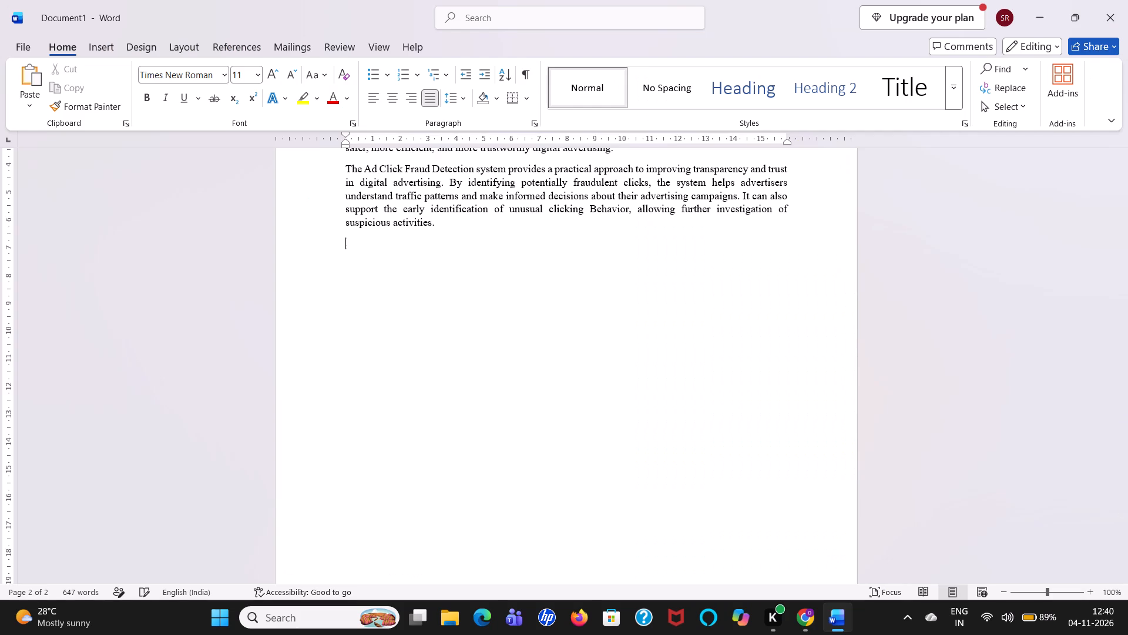
key(ctrl+v)
Look over the pasted Objective of project and Goal of project sections.
scroll(525, 409, up, 2)
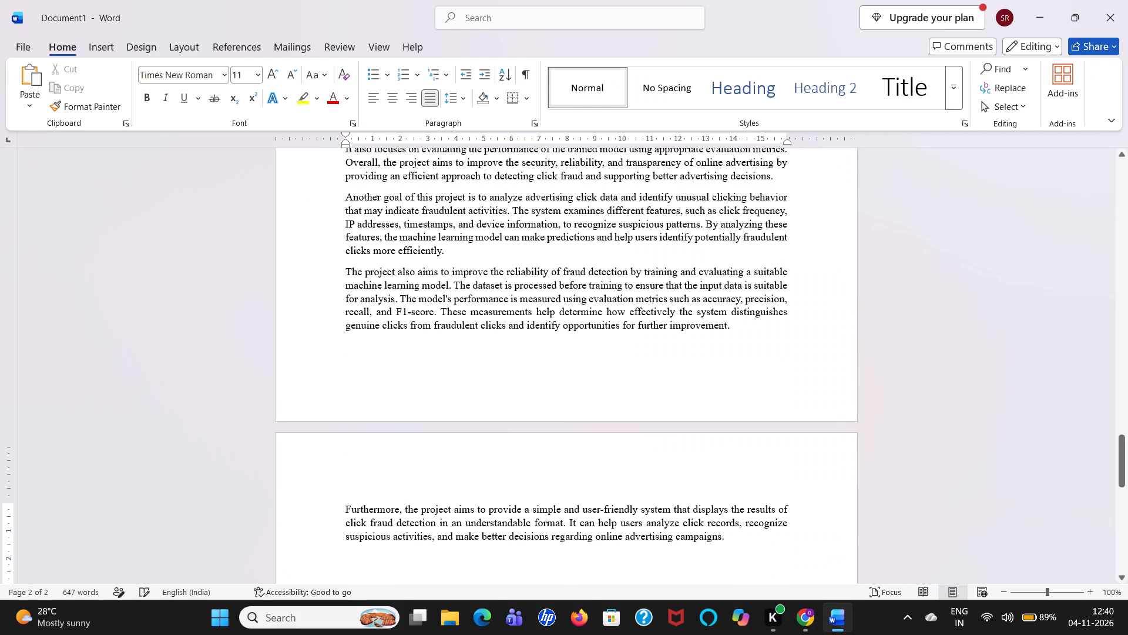
scroll(525, 409, up, 2)
scroll(525, 409, down, 1)
scroll(525, 409, up, 1)
scroll(525, 409, down, 3)
scroll(525, 409, up, 5)
scroll(525, 409, down, 1)
scroll(525, 409, up, 2)
scroll(525, 409, down, 1)
scroll(525, 409, up, 4)
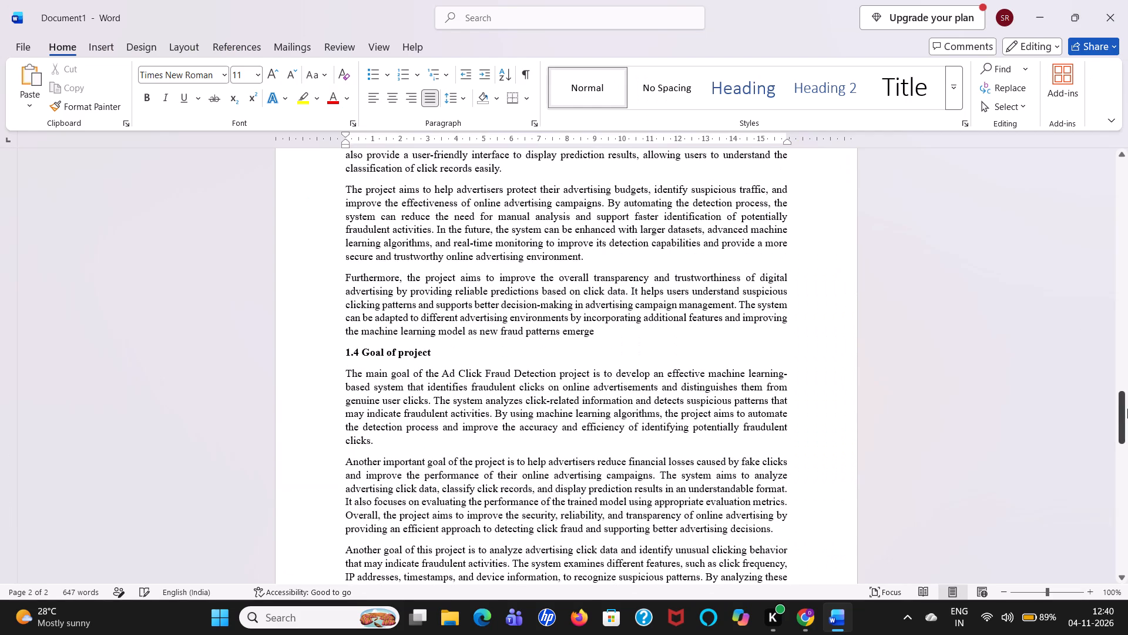
Set the font size of the pasted "Background of project" heading to 14.
drag(1120, 395, 1109, 293)
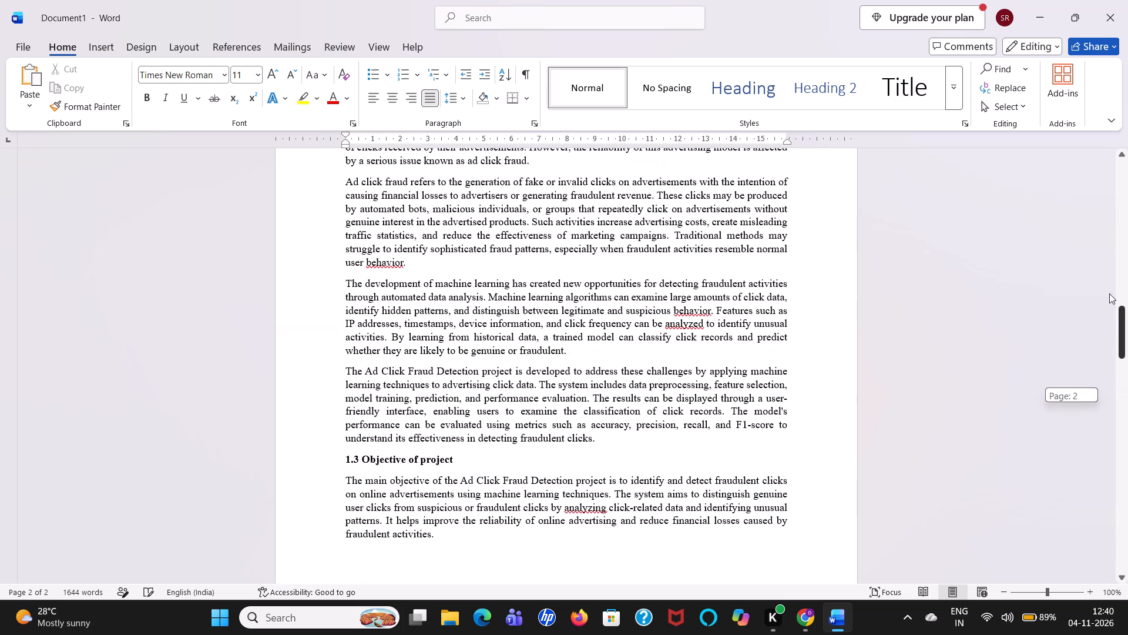
drag(1109, 293, 1072, 215)
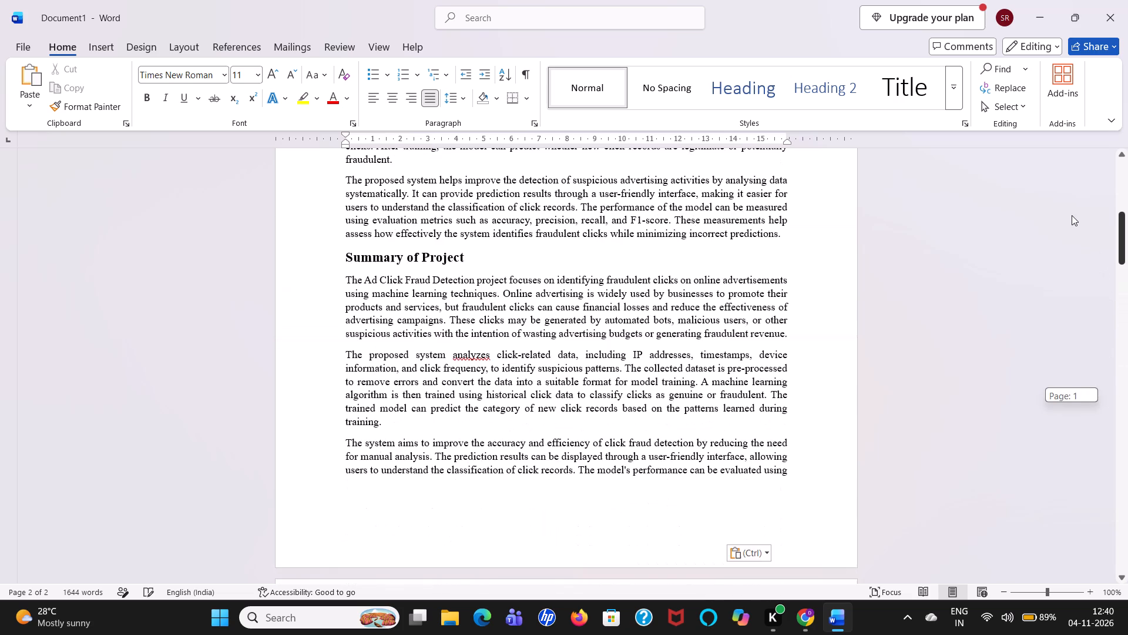
drag(1072, 215, 1067, 274)
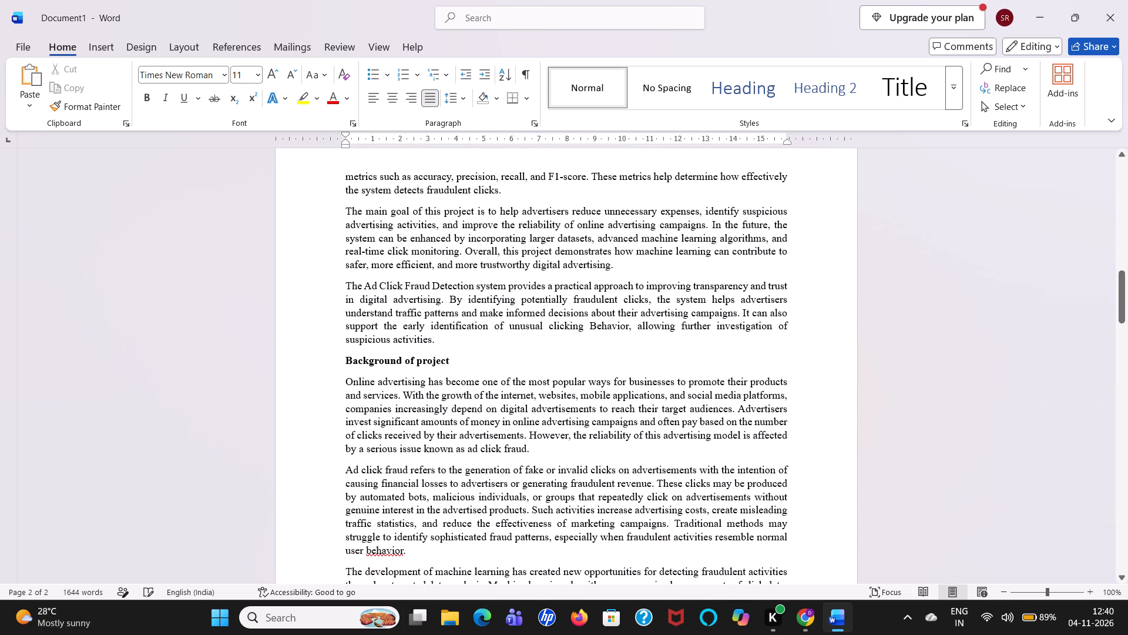
drag(459, 363, 308, 362)
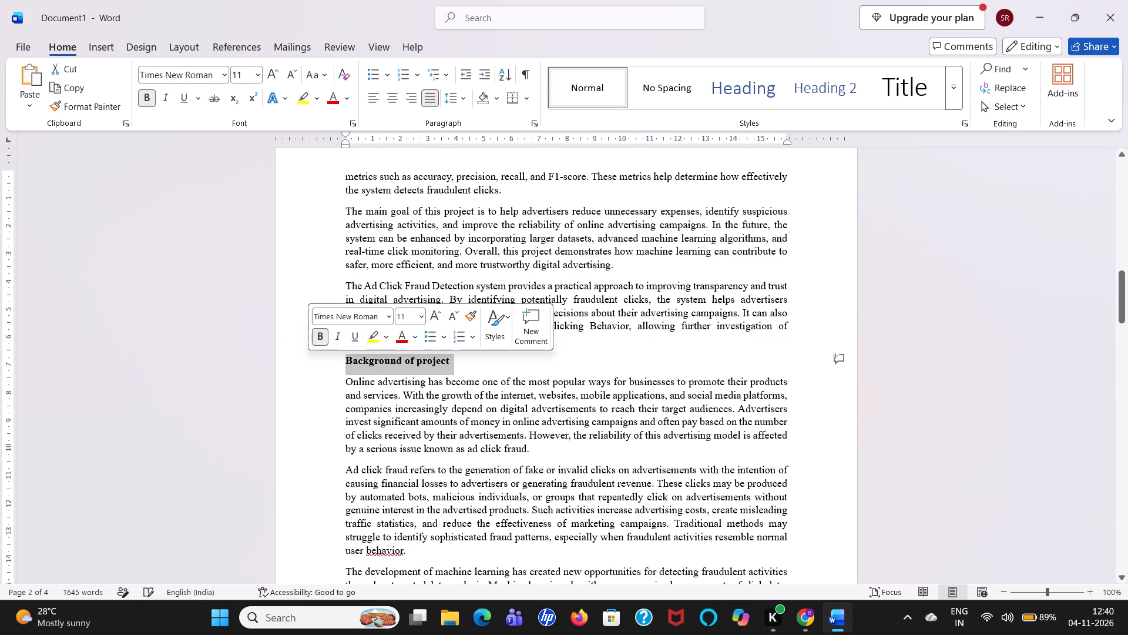
click(240, 76)
text(14)
key(Return)
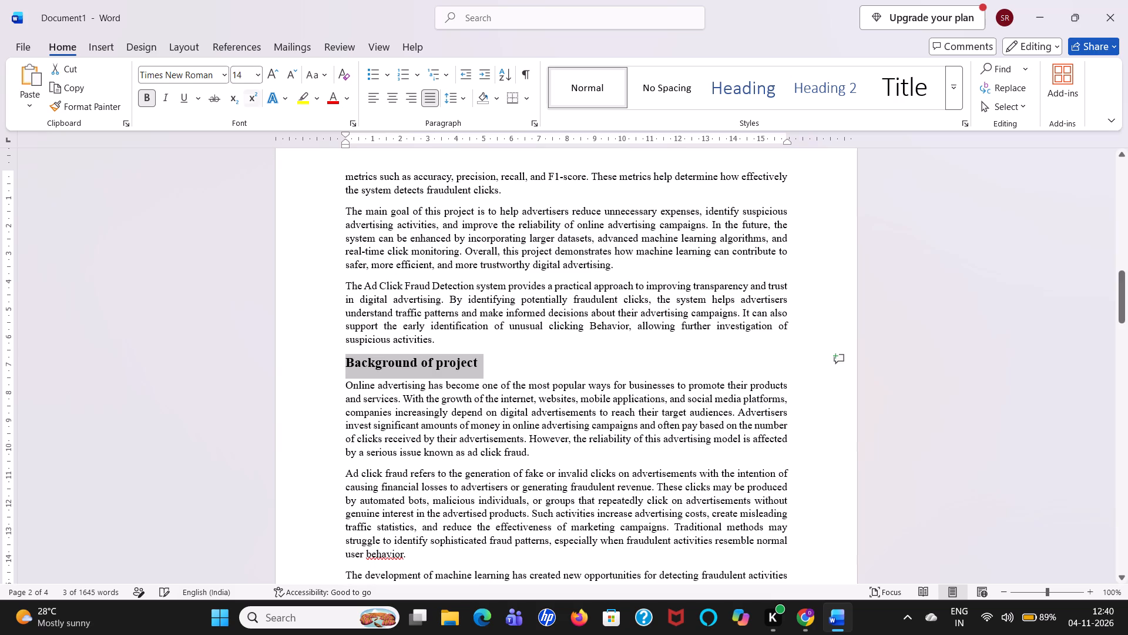
Replace the misspelt word ending the paragraph that begins "Ad click fraud refers" with the suggestion "Behavior".
scroll(542, 293, up, 3)
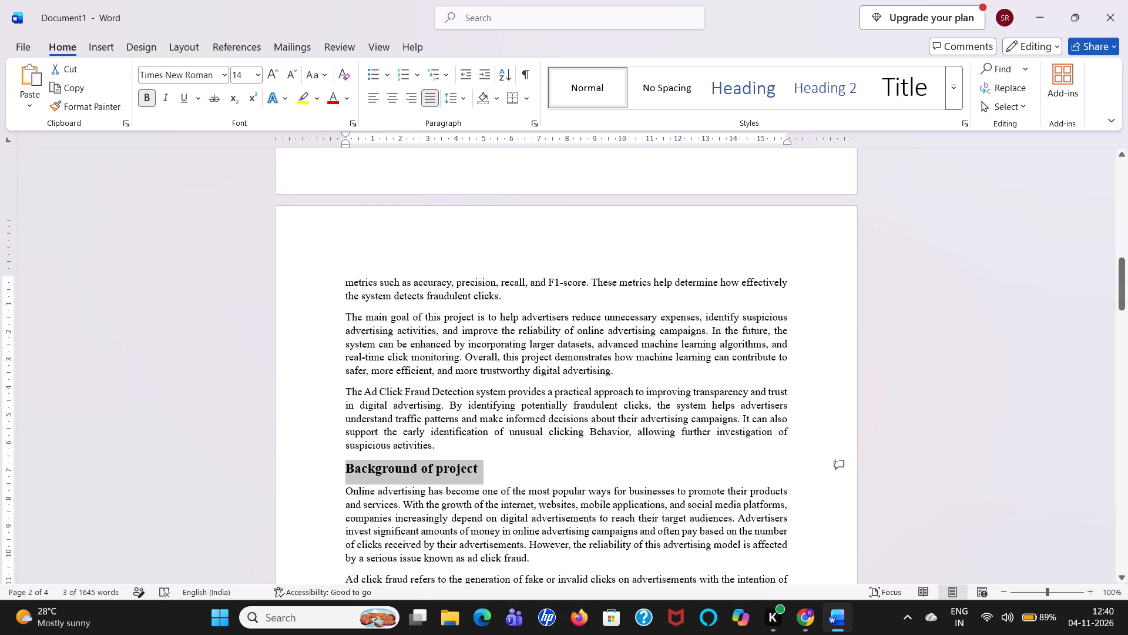
drag(342, 282, 518, 437)
click(1029, 337)
scroll(568, 440, down, 3)
scroll(512, 426, down, 3)
click(378, 450)
right_click(378, 450)
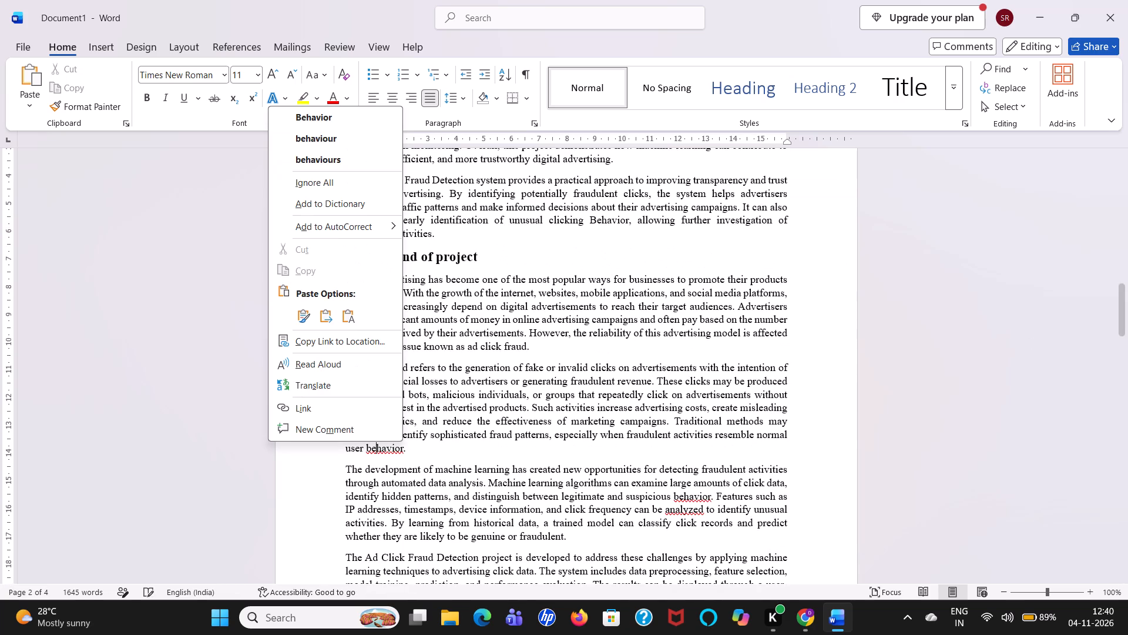
click(331, 119)
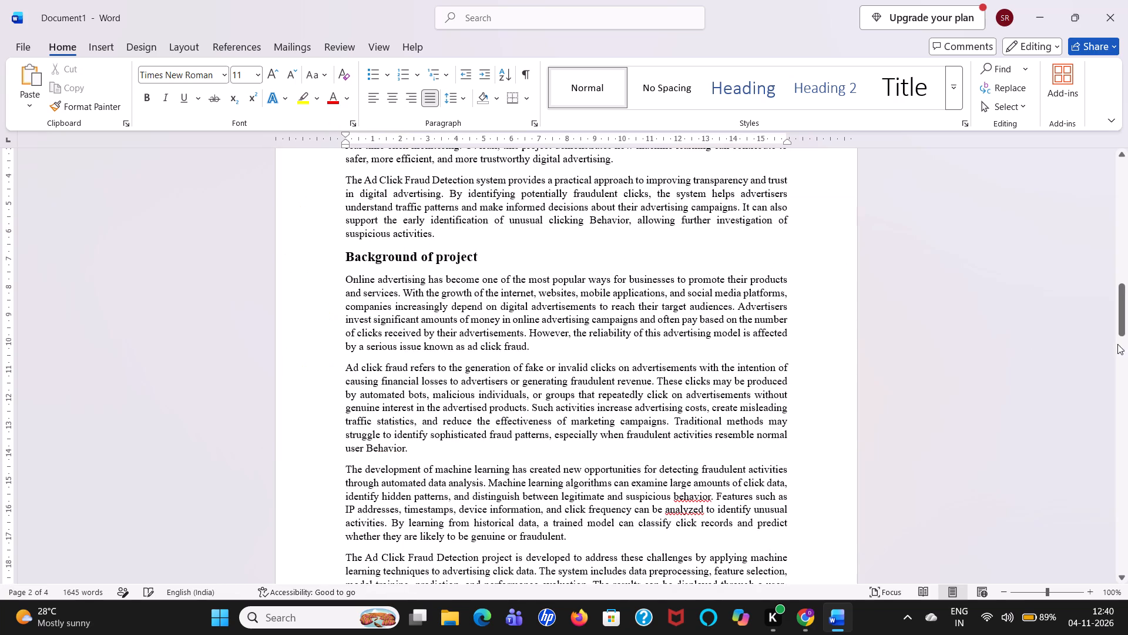
Set the font size of the "1.3 Objective of project" heading to 14.
drag(1123, 312, 1116, 345)
drag(461, 383, 337, 384)
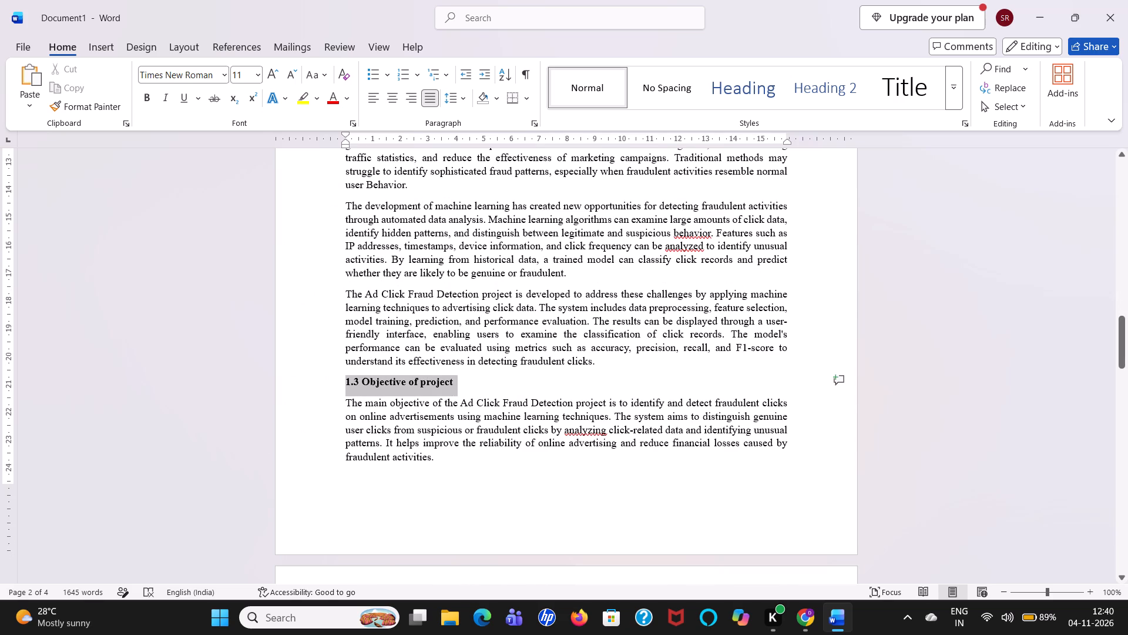
drag(337, 384, 317, 382)
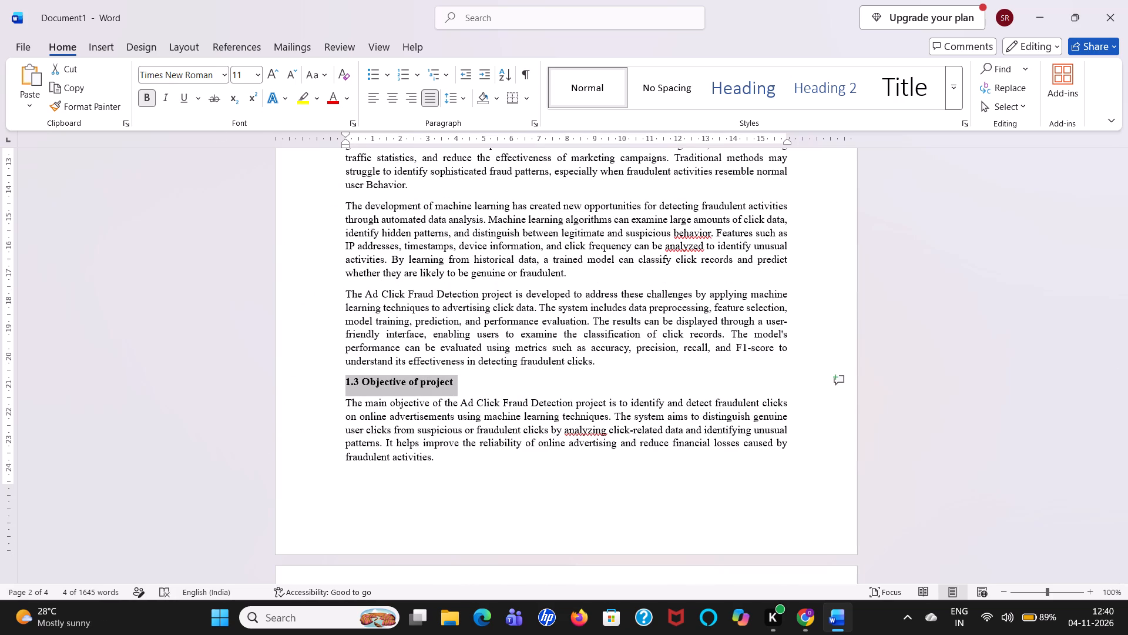
drag(244, 75, 262, 73)
text(14)
key(Return)
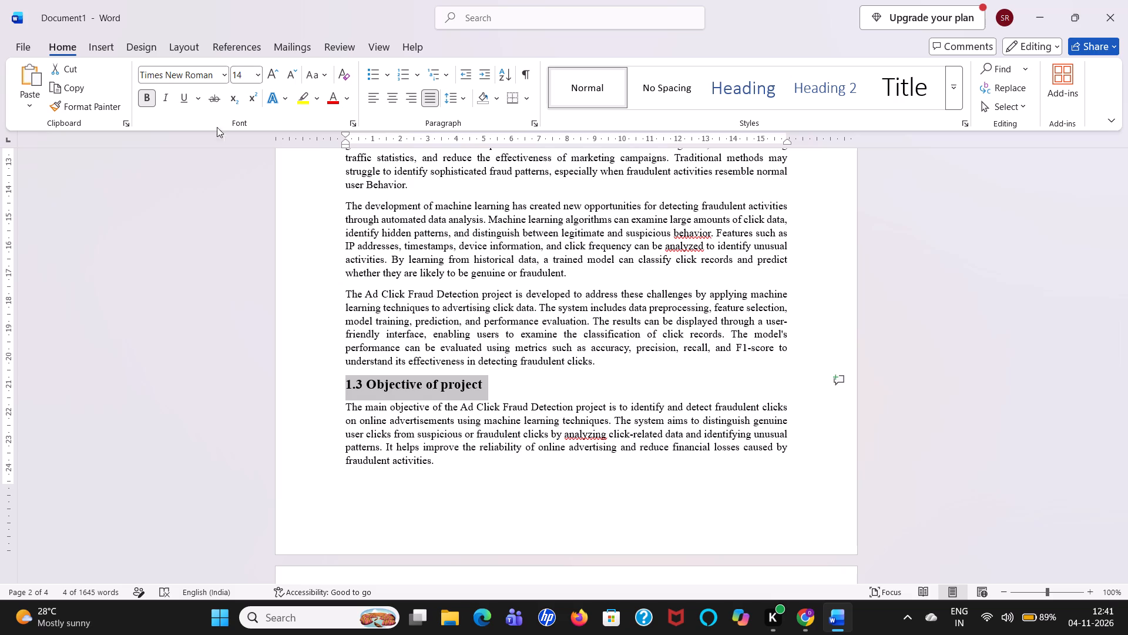
Correct the two flagged words in the paragraph beginning "The development of machine learning" to "Behavior" and "analysed".
scroll(604, 390, down, 2)
scroll(630, 334, up, 1)
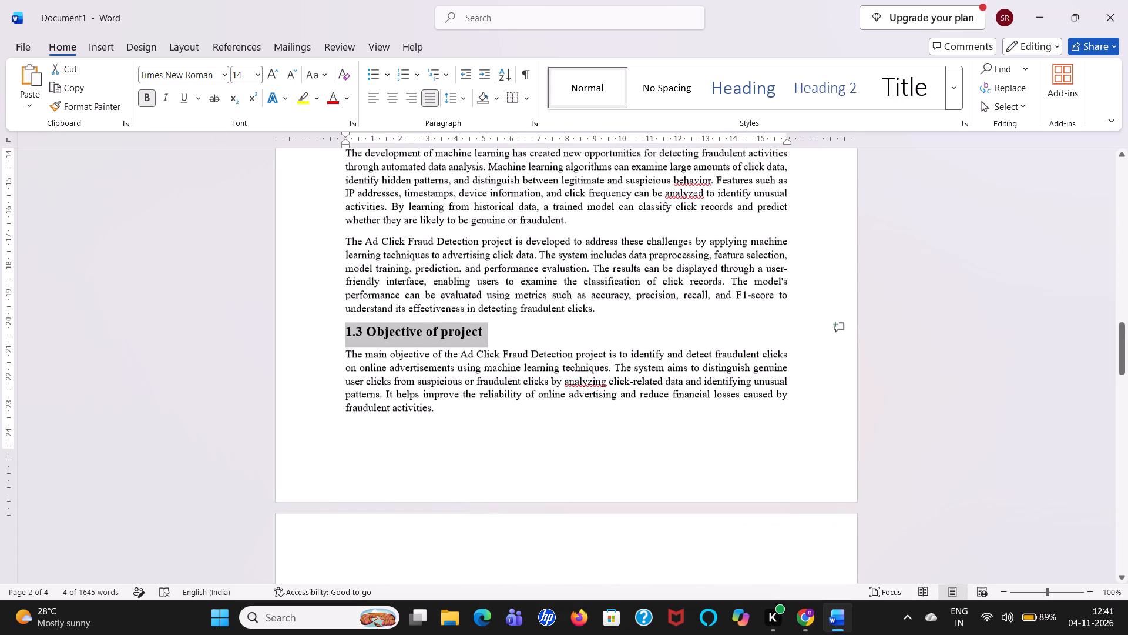
scroll(630, 334, up, 1)
click(683, 233)
right_click(683, 233)
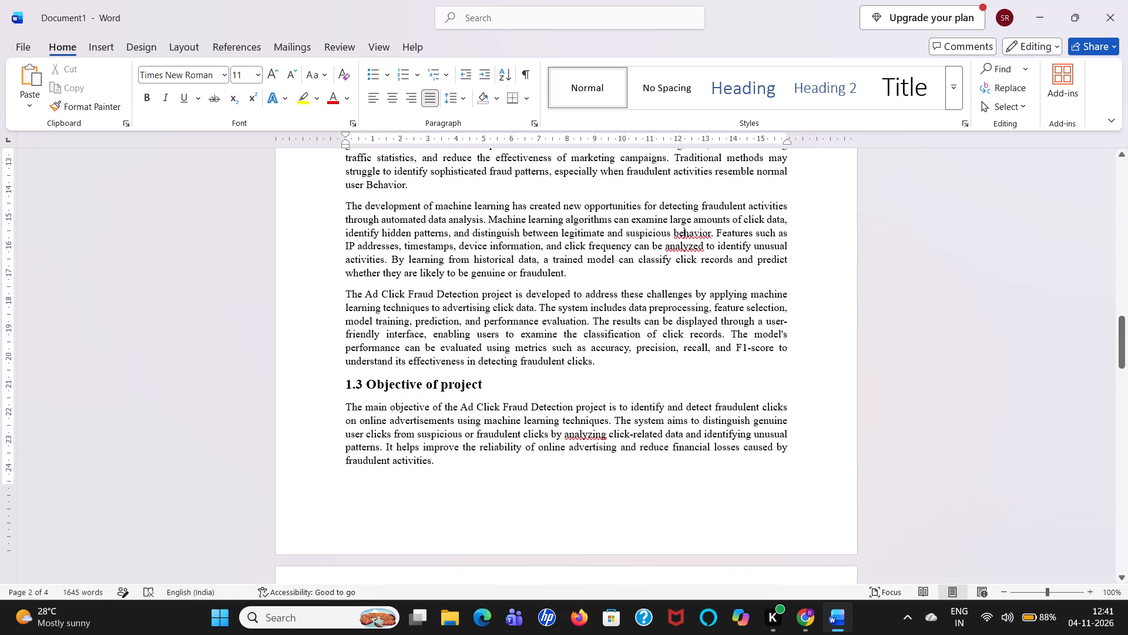
click(663, 243)
click(673, 246)
right_click(673, 246)
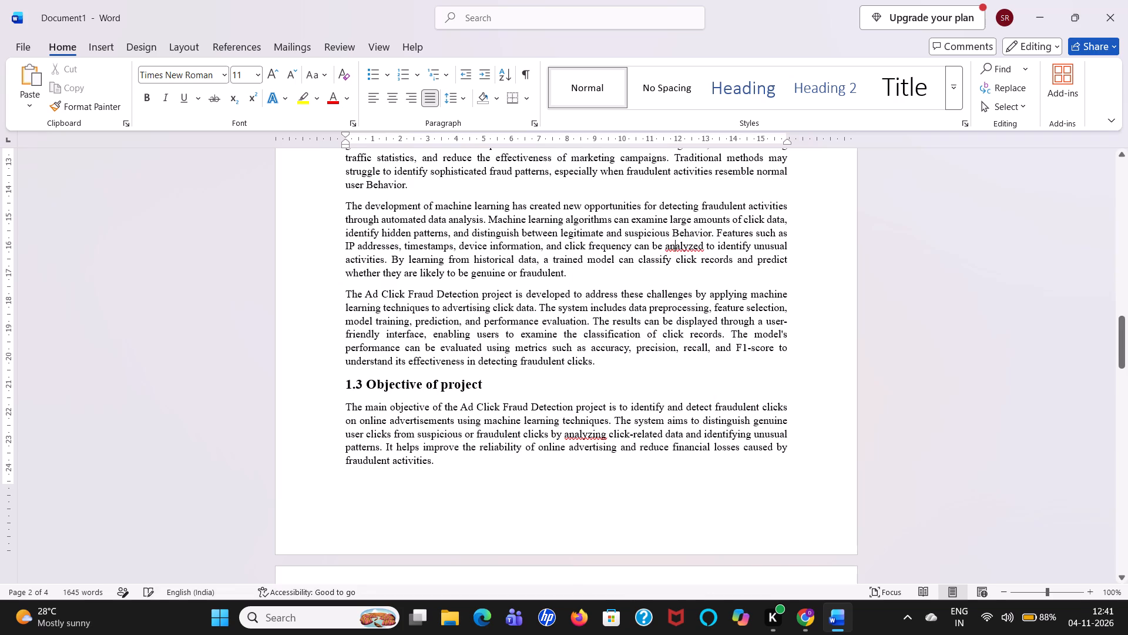
click(663, 259)
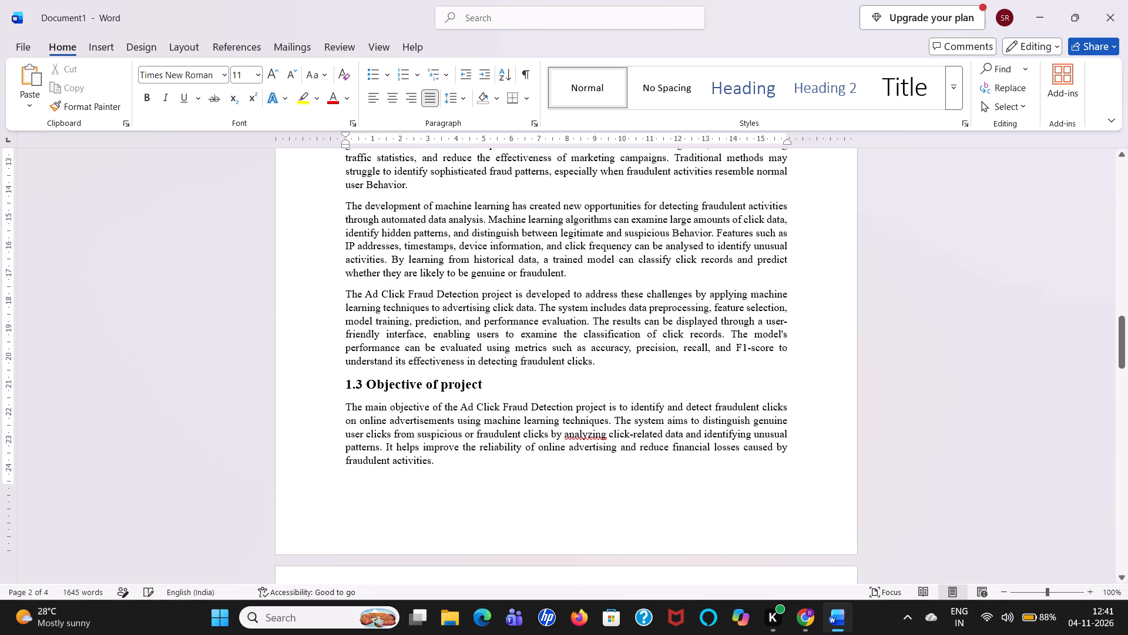
Correct both flagged occurrences of "analyzing" in the first two Objective of project paragraphs to "analysing".
drag(1121, 333, 1124, 362)
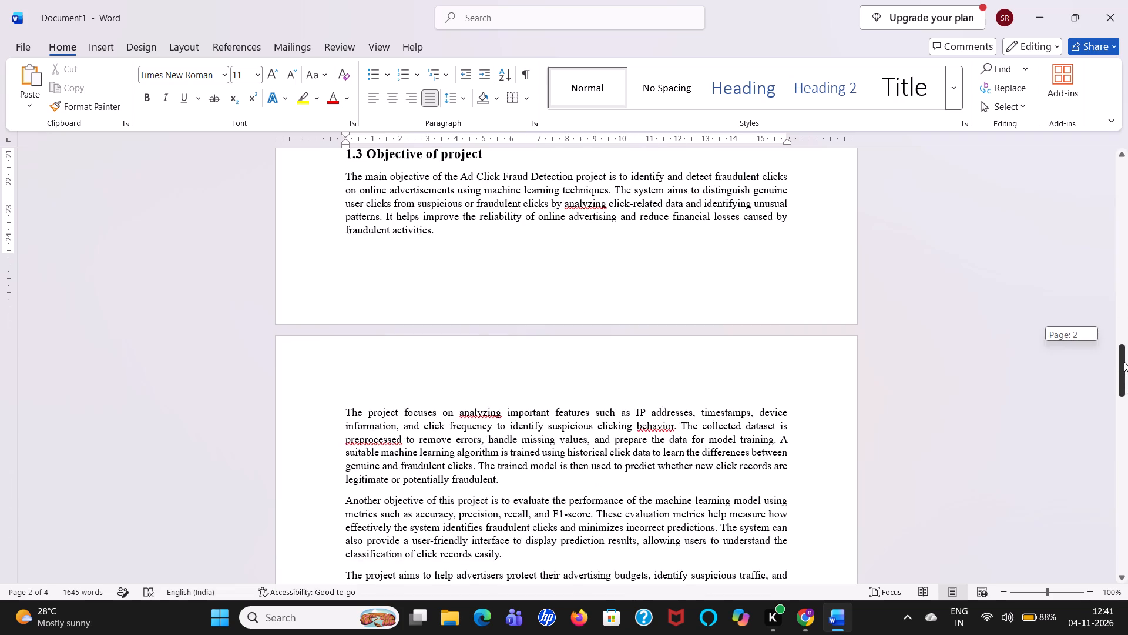
drag(1124, 362, 1117, 352)
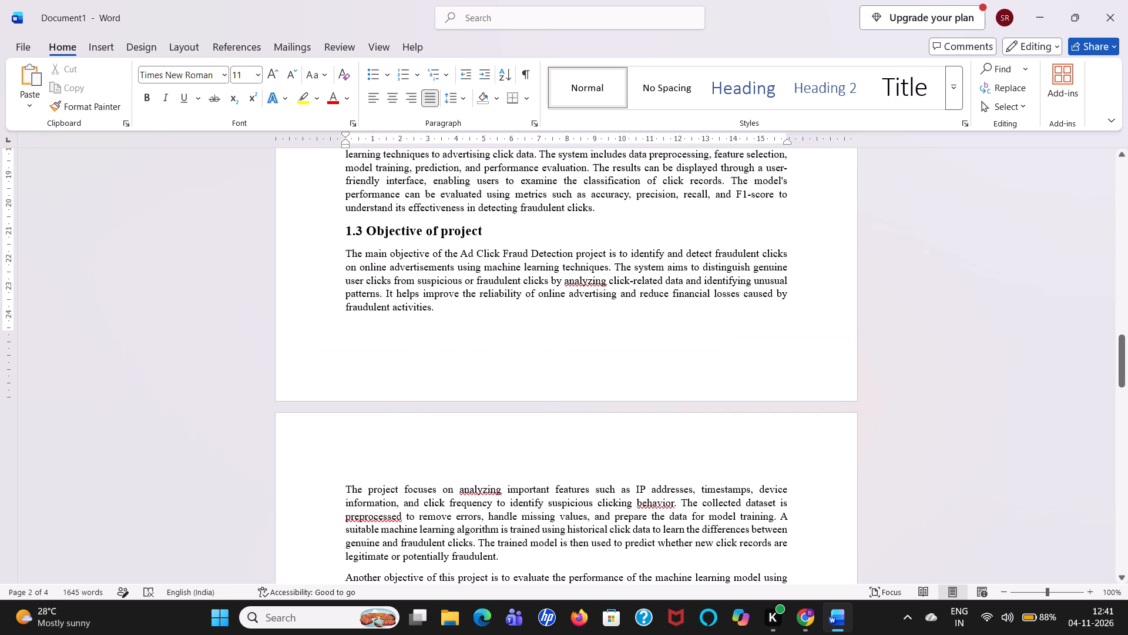
click(471, 489)
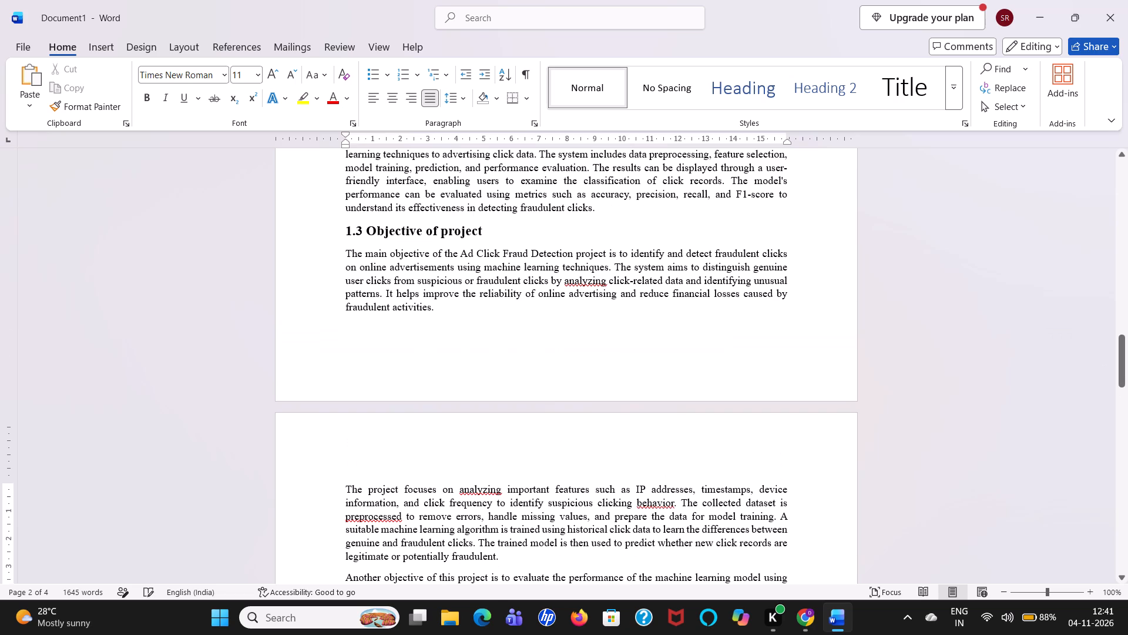
right_click(471, 489)
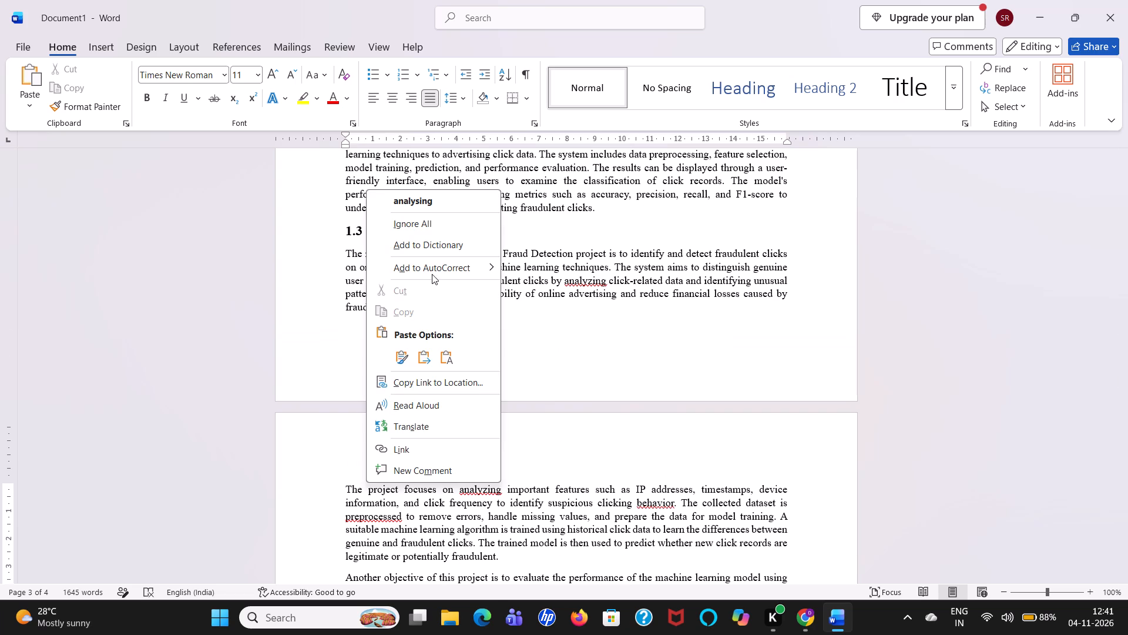
click(425, 197)
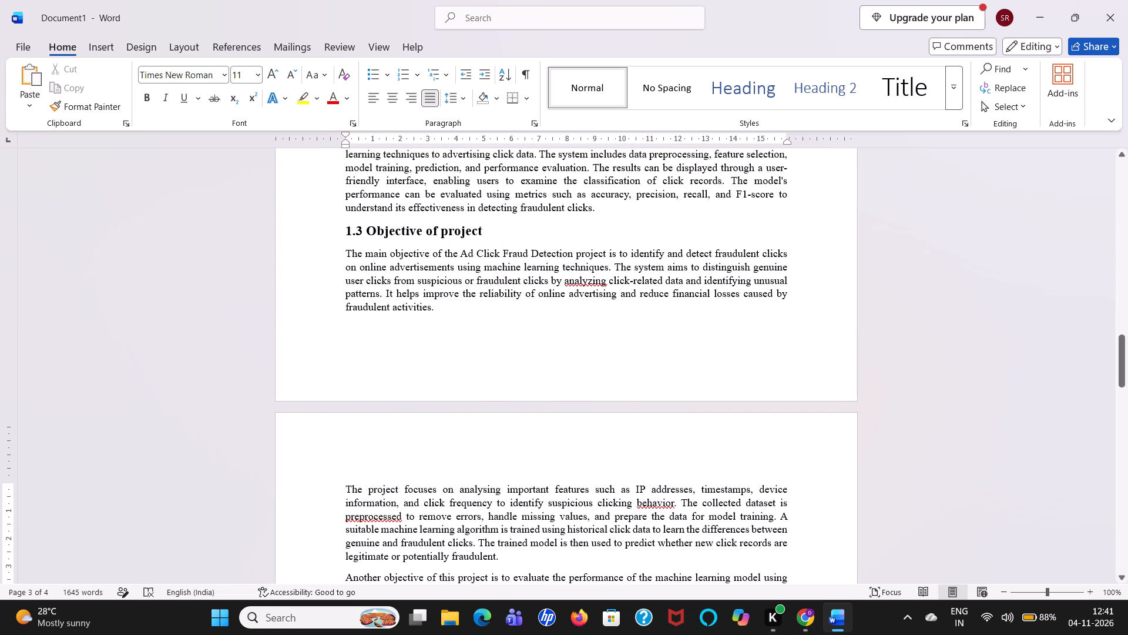
click(587, 280)
right_click(586, 281)
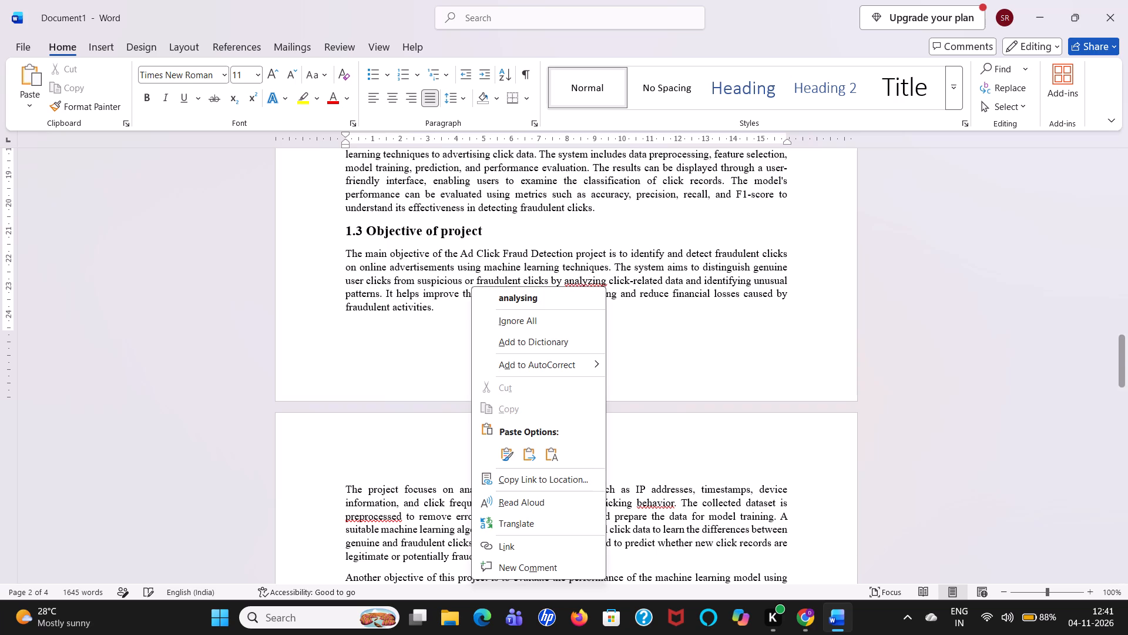
click(568, 292)
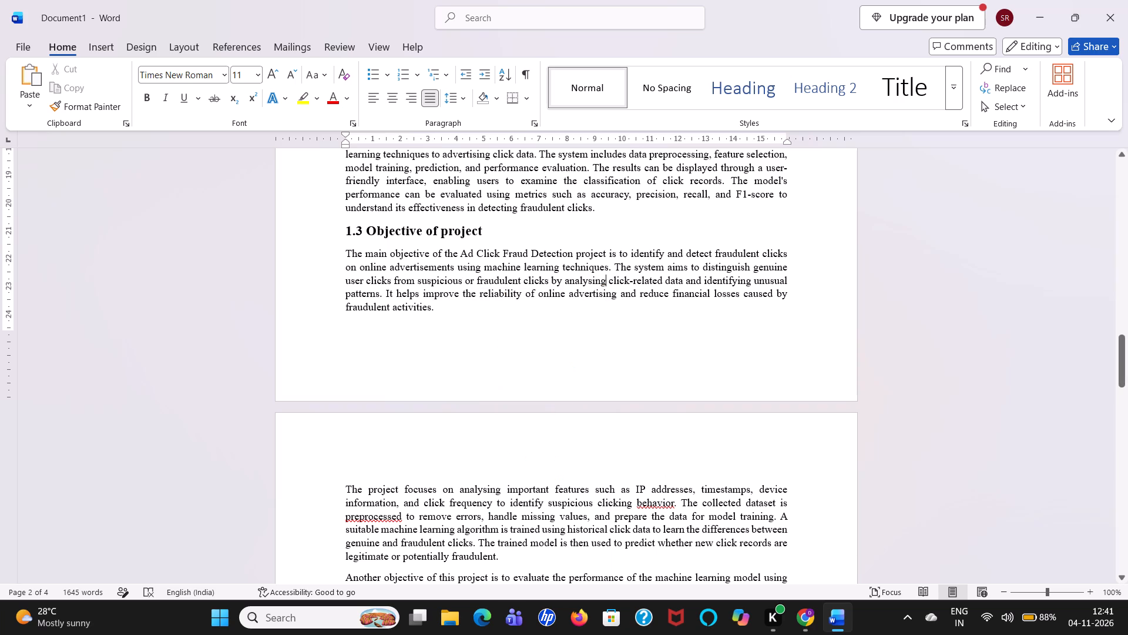
Correct the remaining flagged words in the paragraph beginning "The project focuses on" to "Behavior" and "pre-processed".
click(658, 504)
right_click(658, 504)
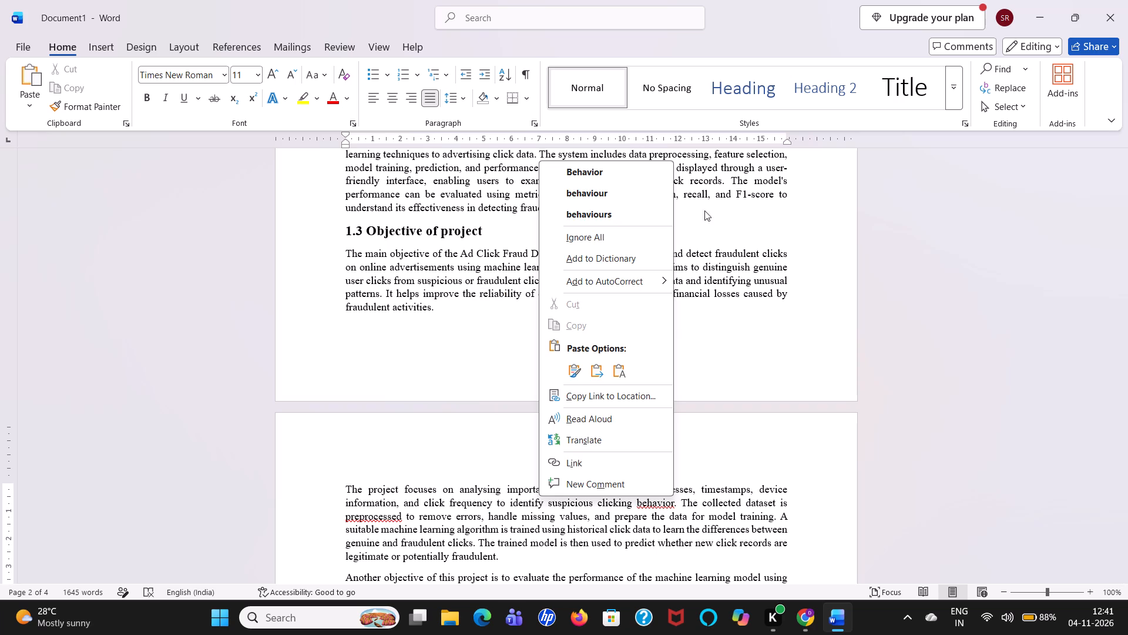
click(597, 164)
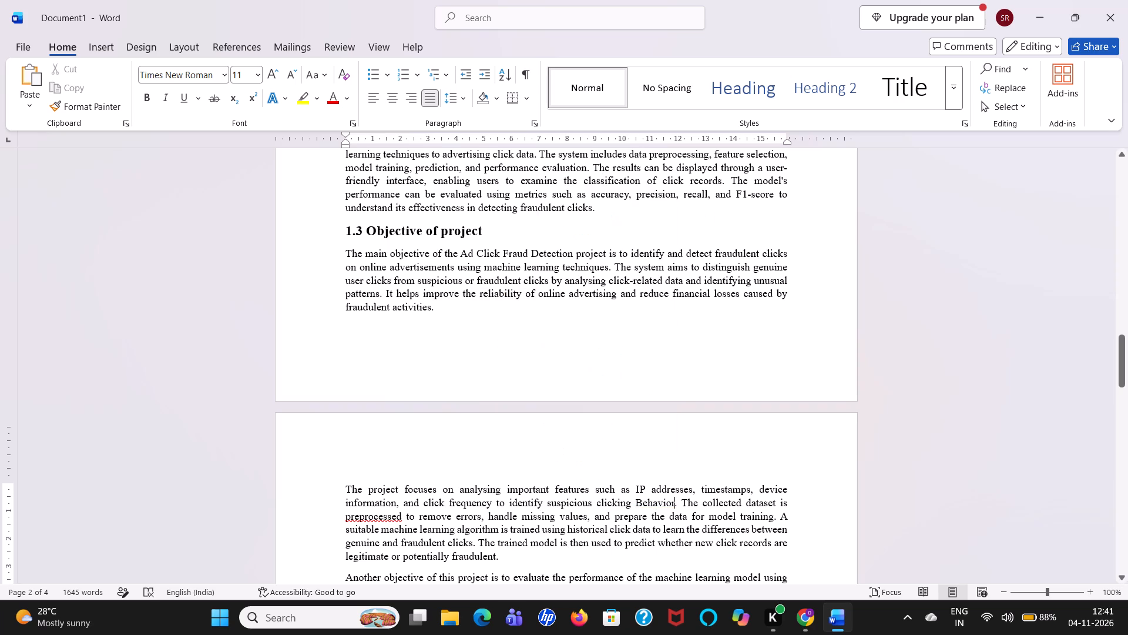
click(374, 519)
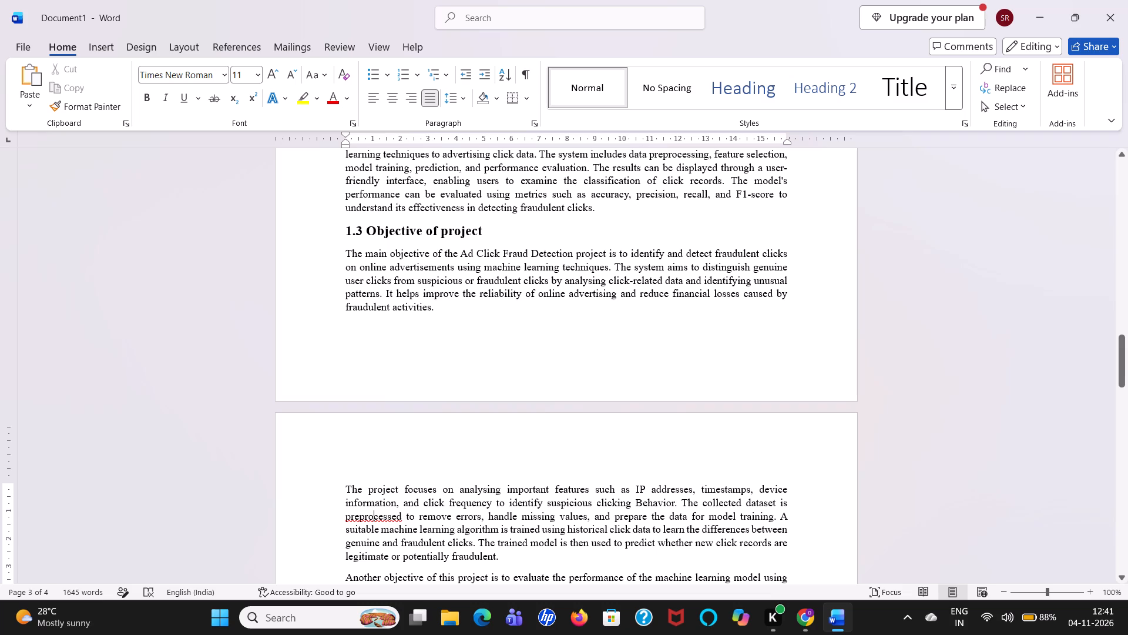
click(367, 516)
right_click(368, 519)
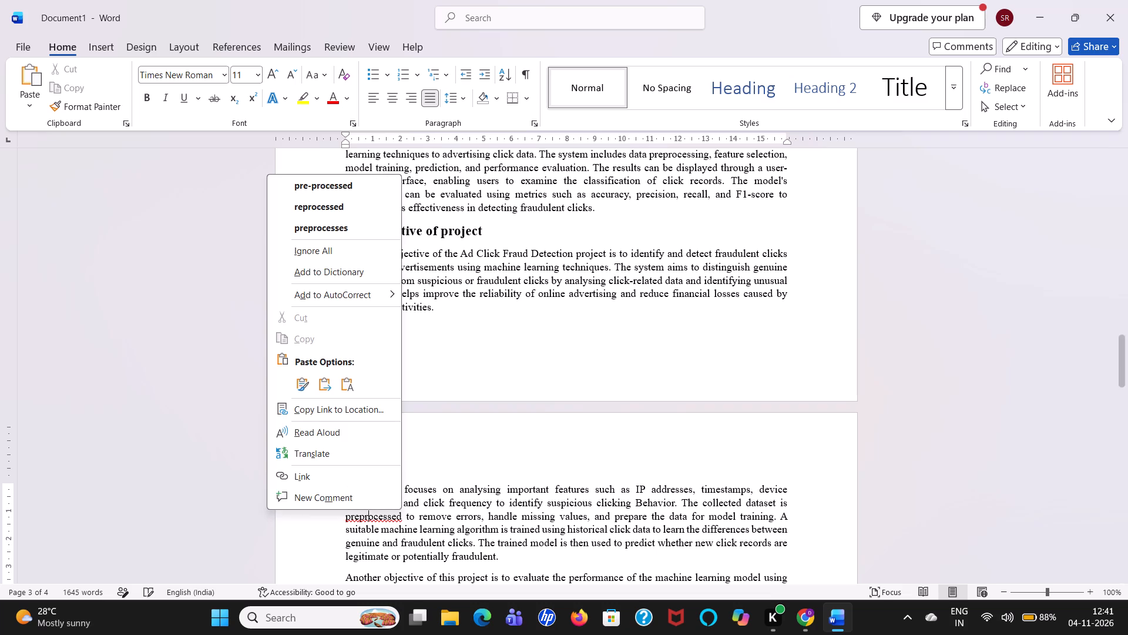
click(343, 187)
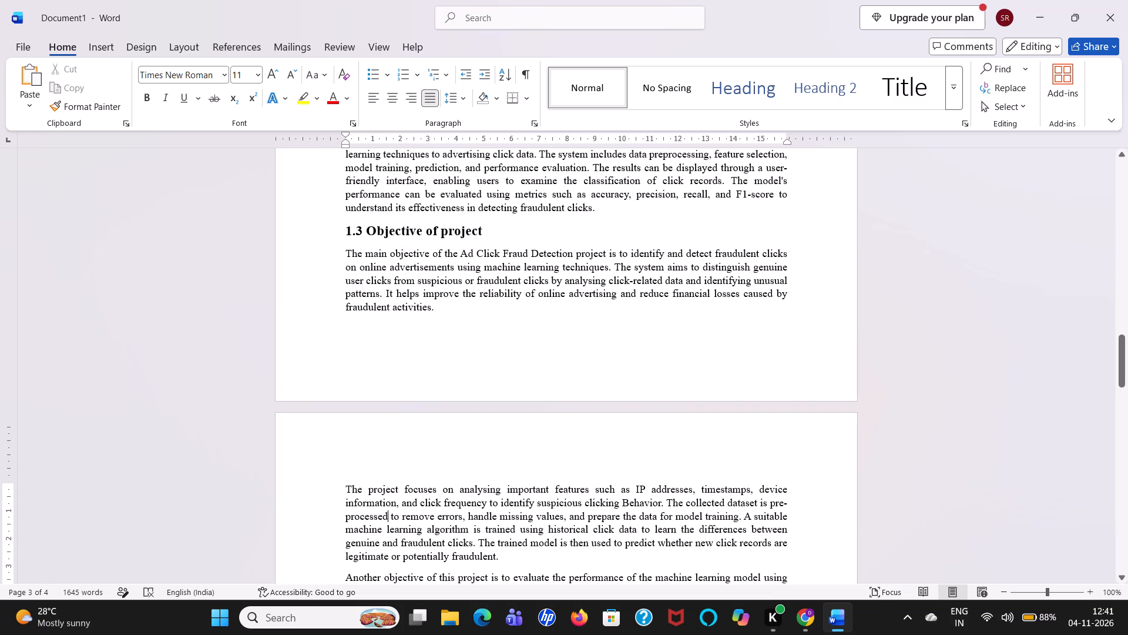
Correct the flagged words in the first two Goal of project paragraphs to "analyses" and "analyse".
drag(1126, 364, 1122, 416)
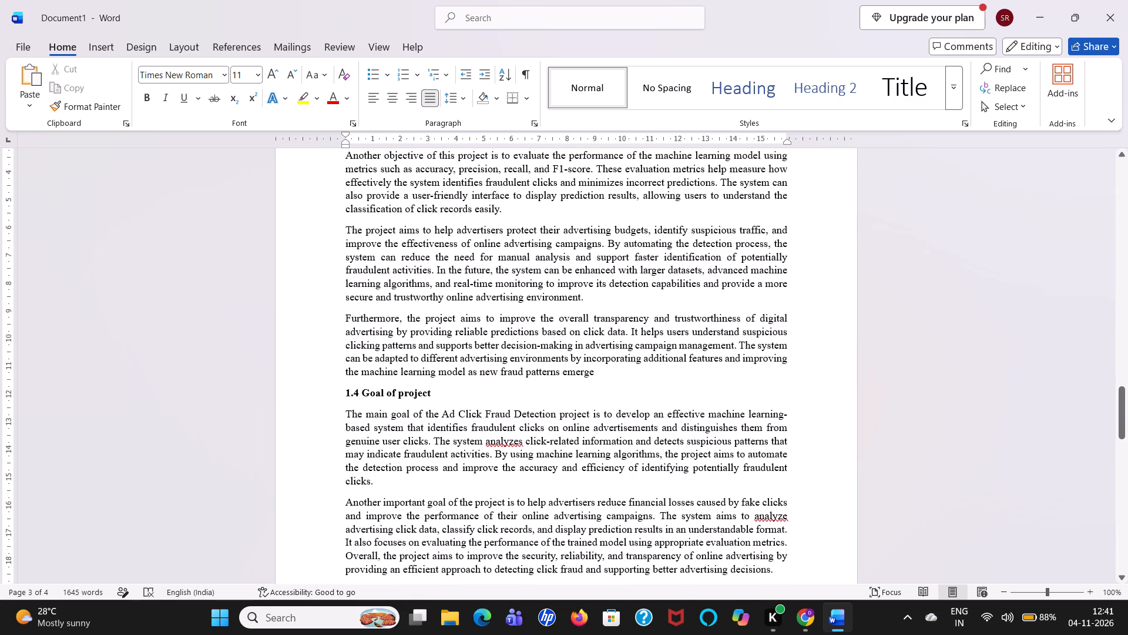
click(496, 444)
right_click(496, 443)
click(453, 153)
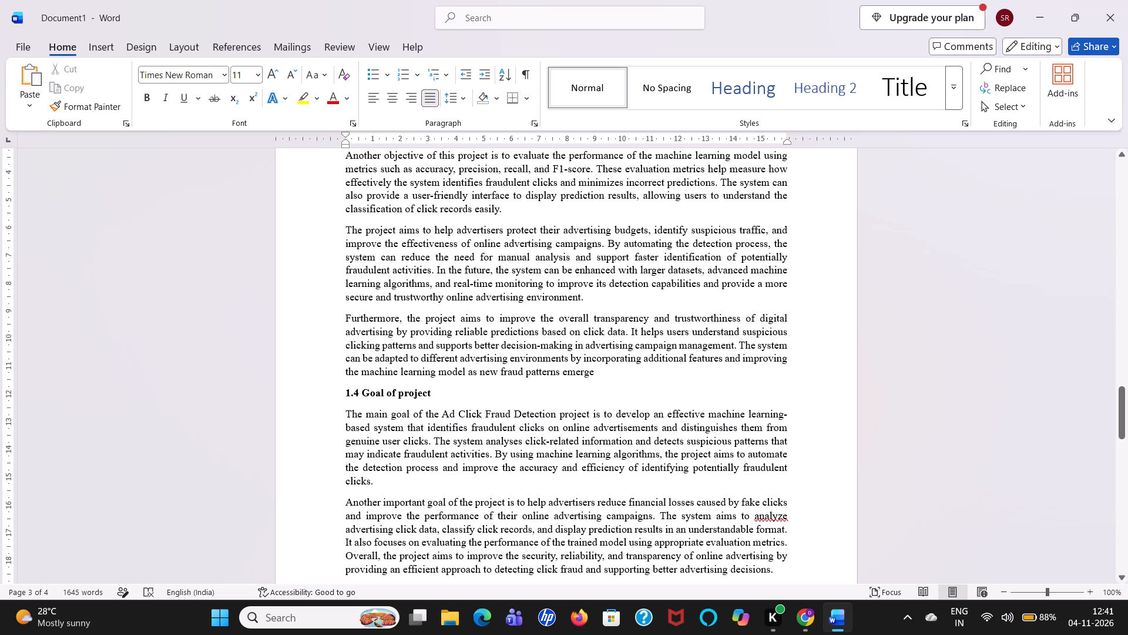
click(773, 516)
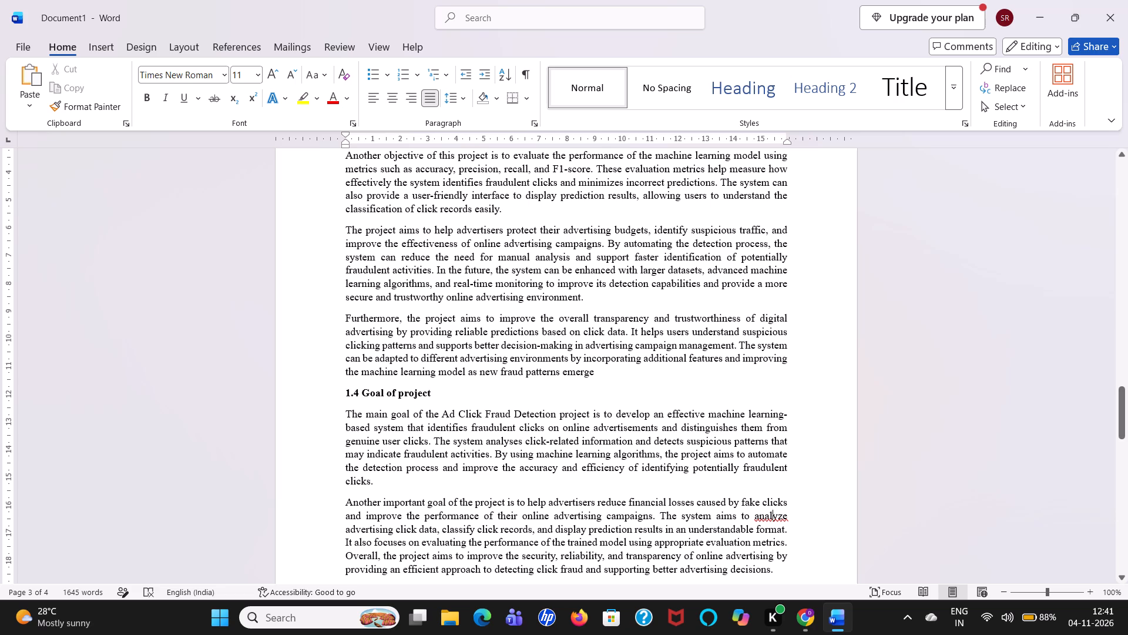
right_click(773, 516)
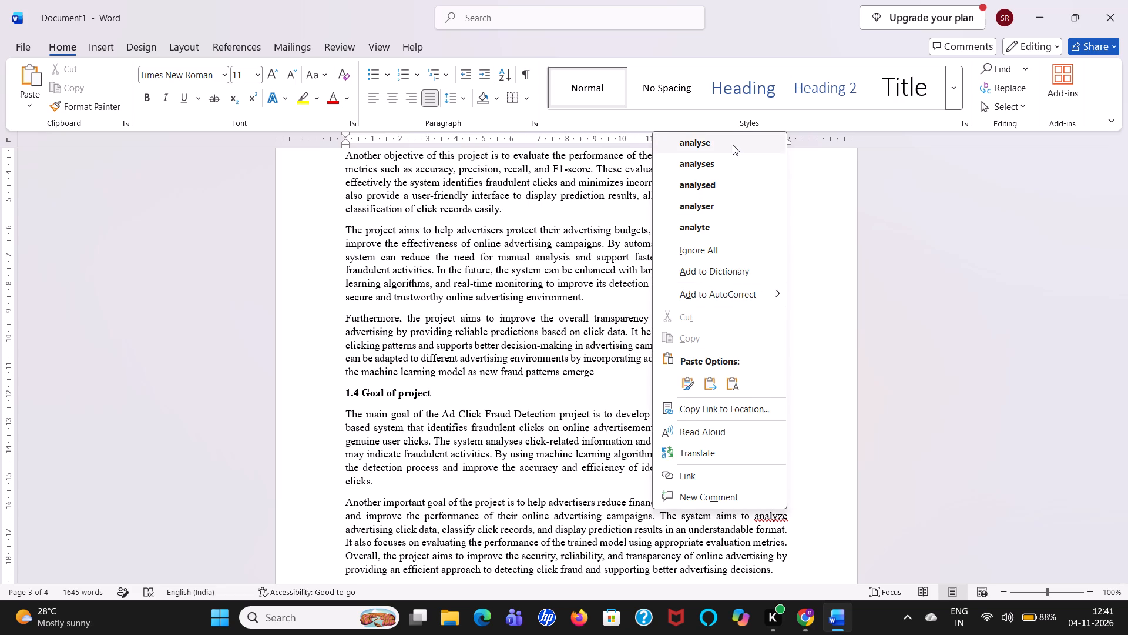
click(731, 143)
Set the font size of the "1.4 Goal of project" heading to 14.
drag(443, 393, 402, 395)
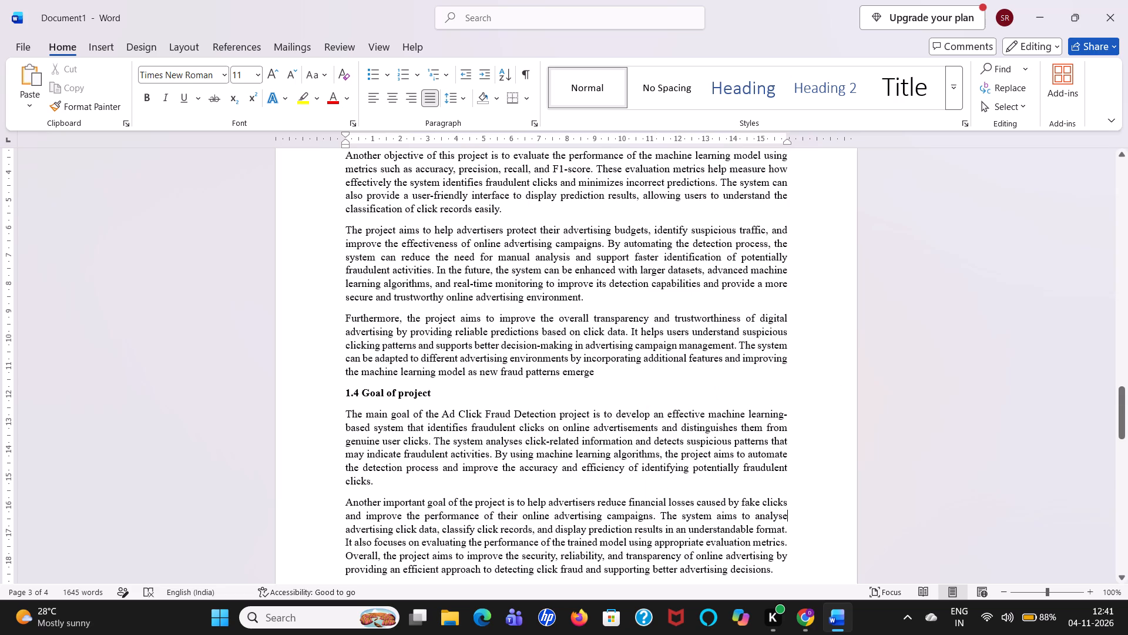
drag(402, 395, 330, 395)
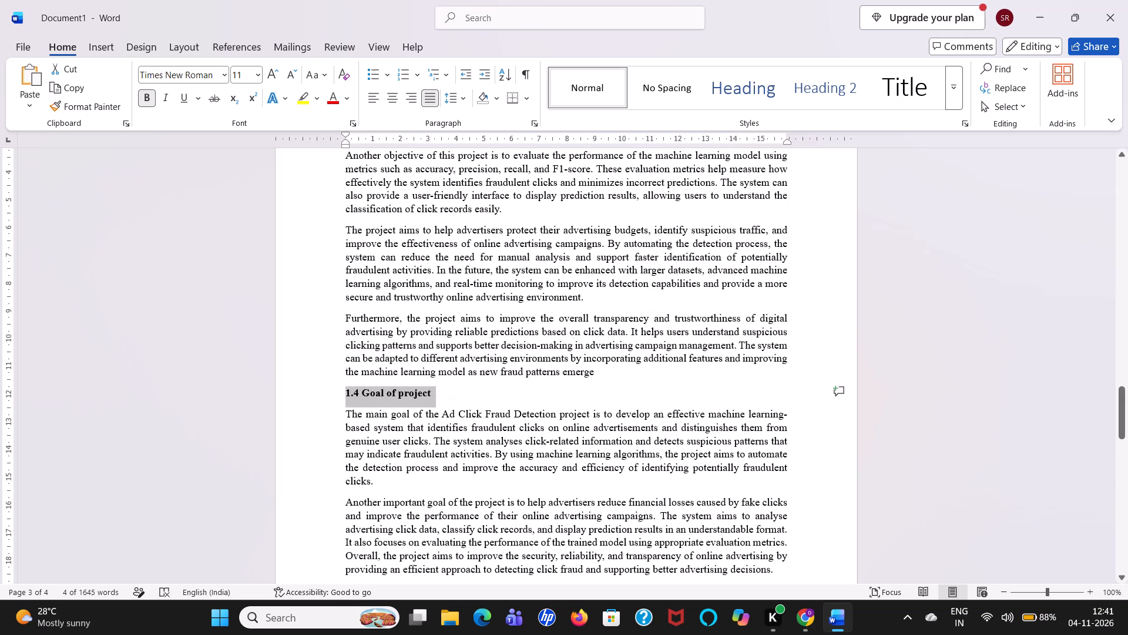
click(240, 79)
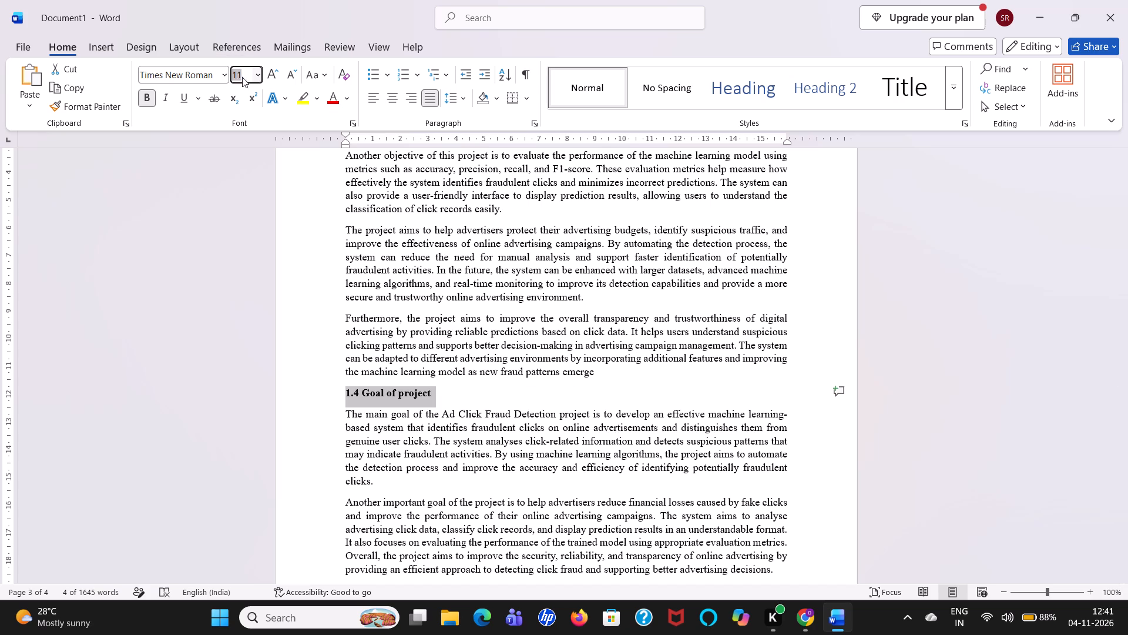
key(1)
key(4)
key(Return)
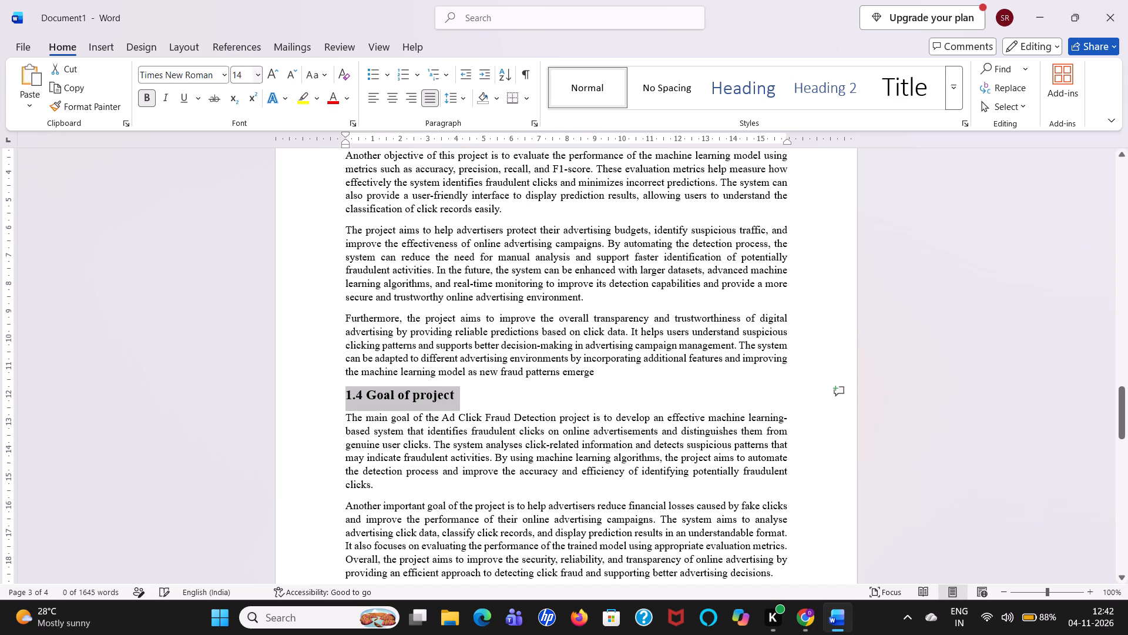
click(696, 391)
Look back through the chapter's pages to check the headings, formatting and any remaining flagged words.
scroll(696, 391, up, 3)
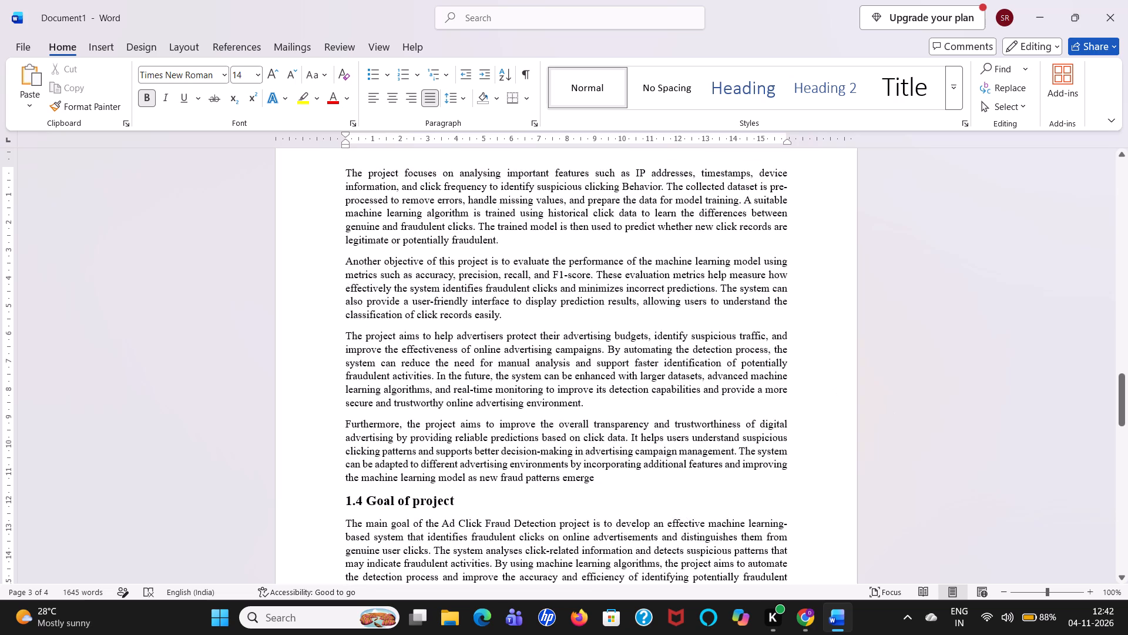
scroll(695, 391, up, 6)
scroll(695, 391, down, 2)
scroll(695, 391, up, 3)
scroll(695, 391, down, 2)
scroll(695, 391, up, 1)
scroll(695, 391, down, 2)
scroll(695, 391, up, 3)
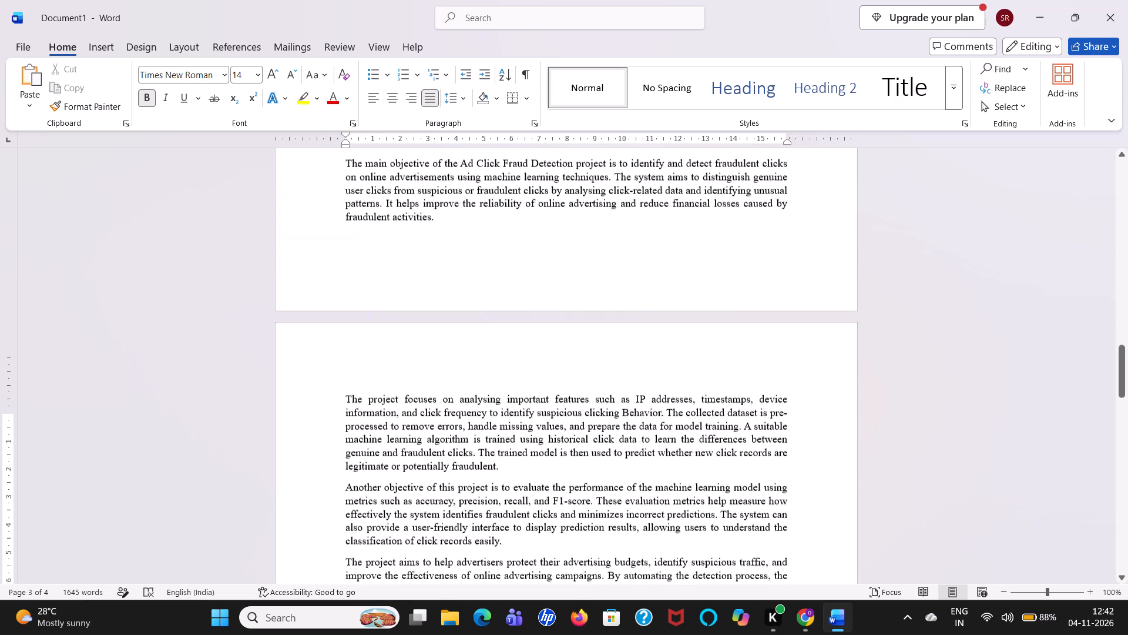
scroll(695, 391, up, 1)
scroll(695, 391, down, 2)
scroll(695, 391, up, 10)
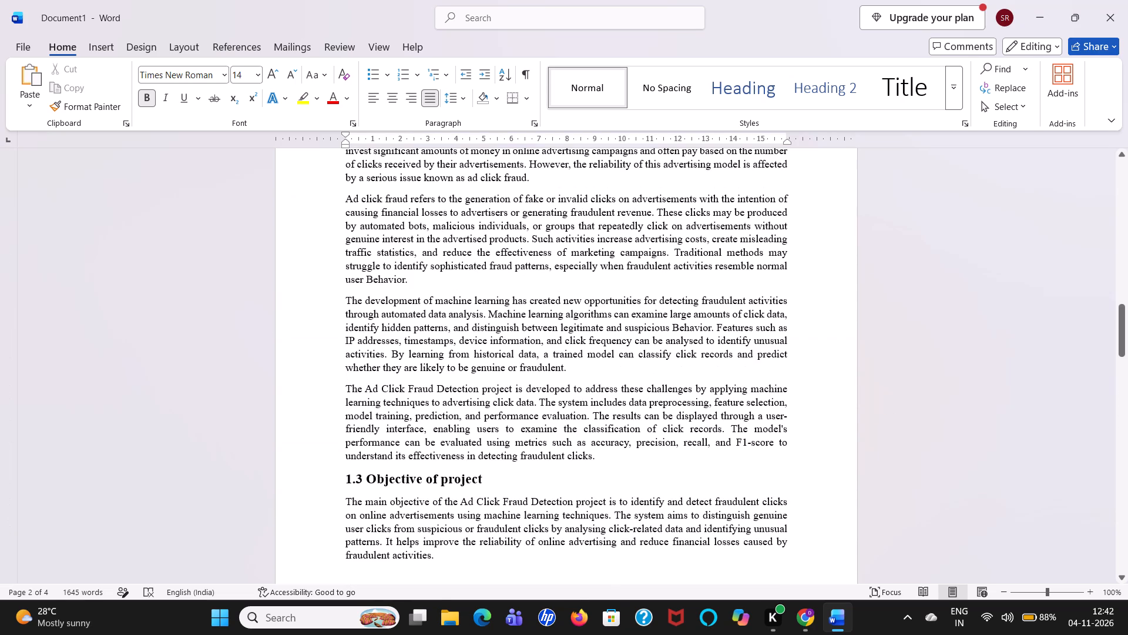
drag(1124, 337, 1103, 315)
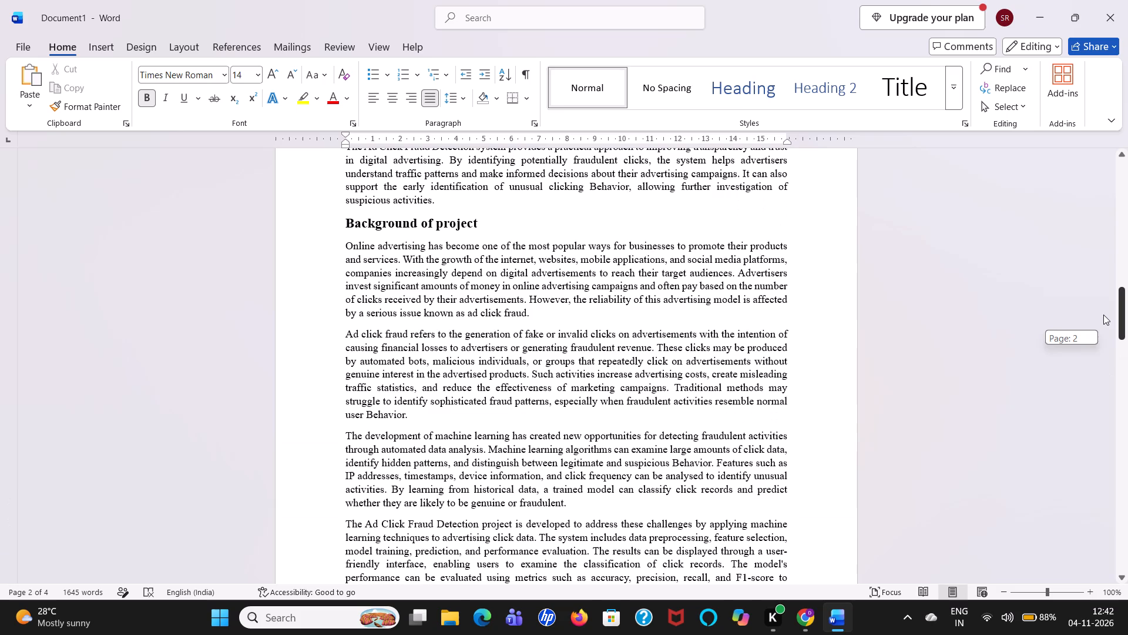
drag(1103, 315, 1099, 271)
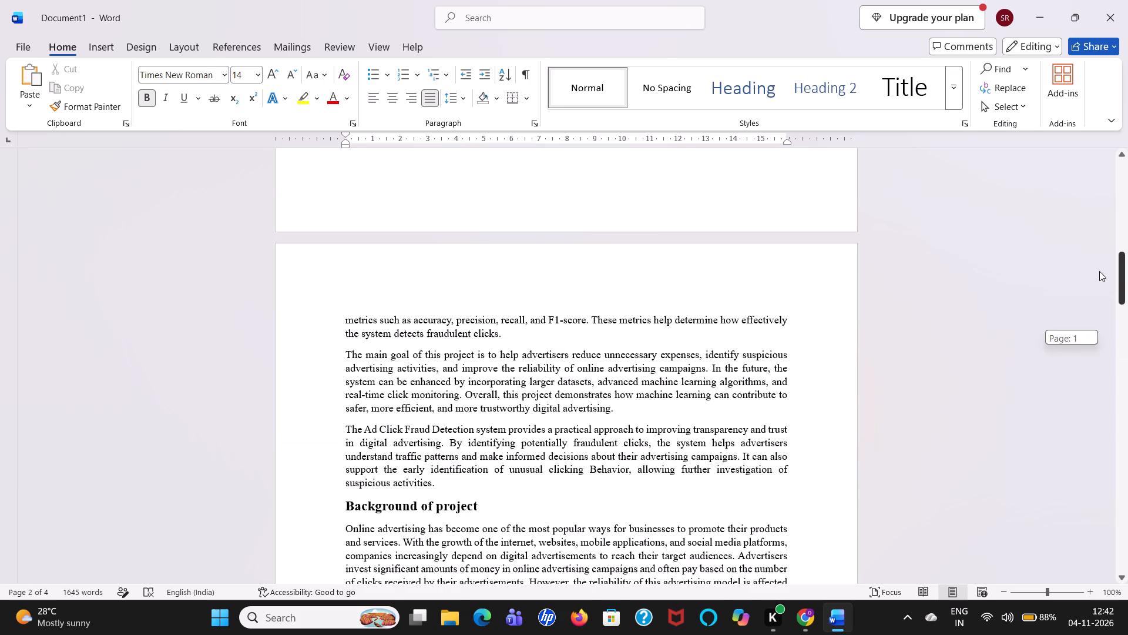
drag(1099, 271, 1087, 233)
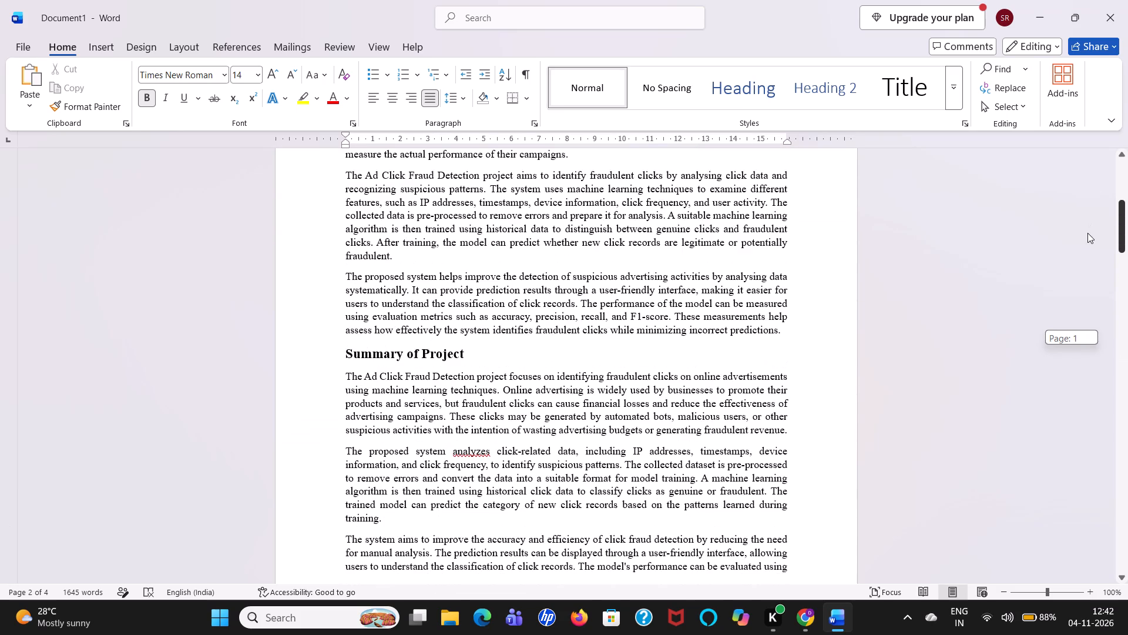
drag(1087, 233, 1072, 276)
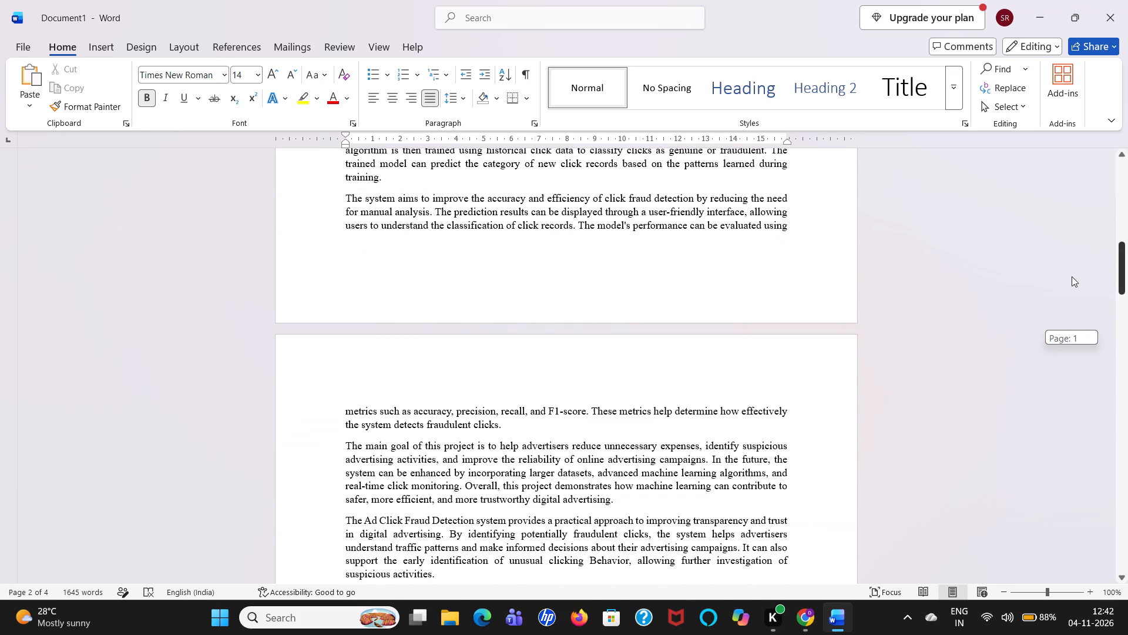
drag(1072, 276, 1069, 288)
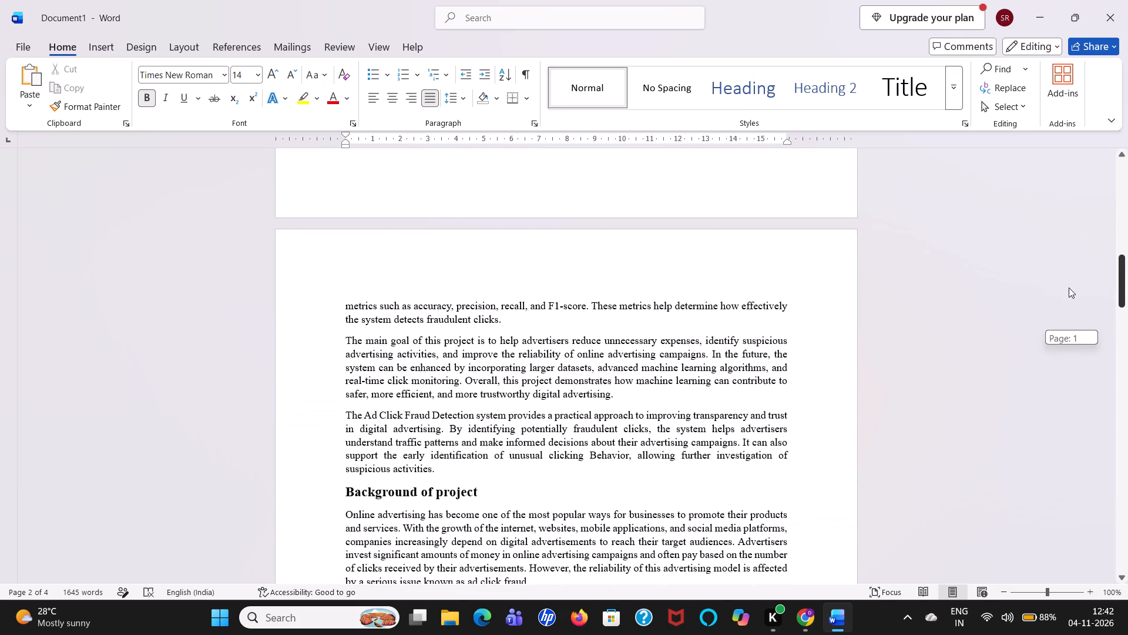
drag(1069, 288, 1066, 317)
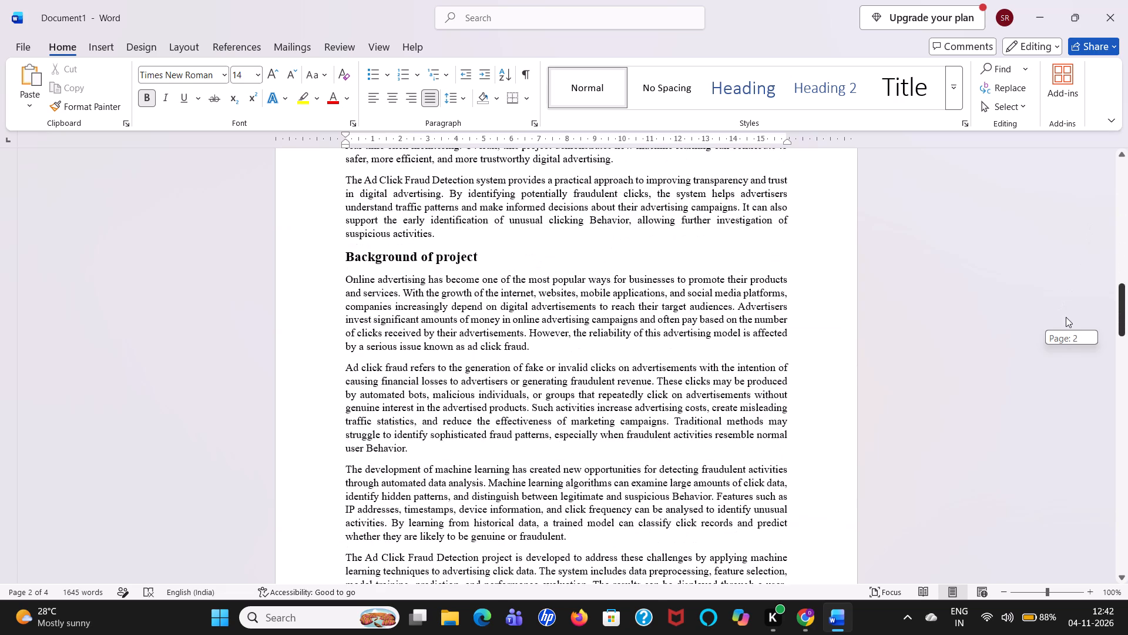
drag(1066, 317, 1049, 389)
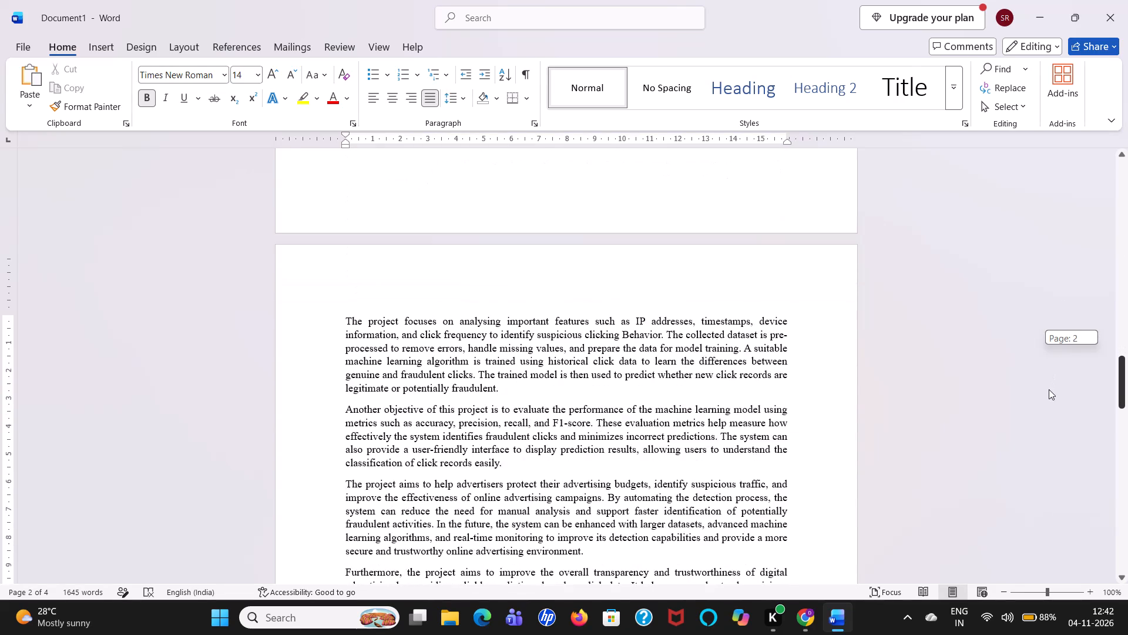
Correct the flagged word in the final Goal of project paragraph, beginning "Furthermore", to "analyse".
drag(1049, 389, 1043, 484)
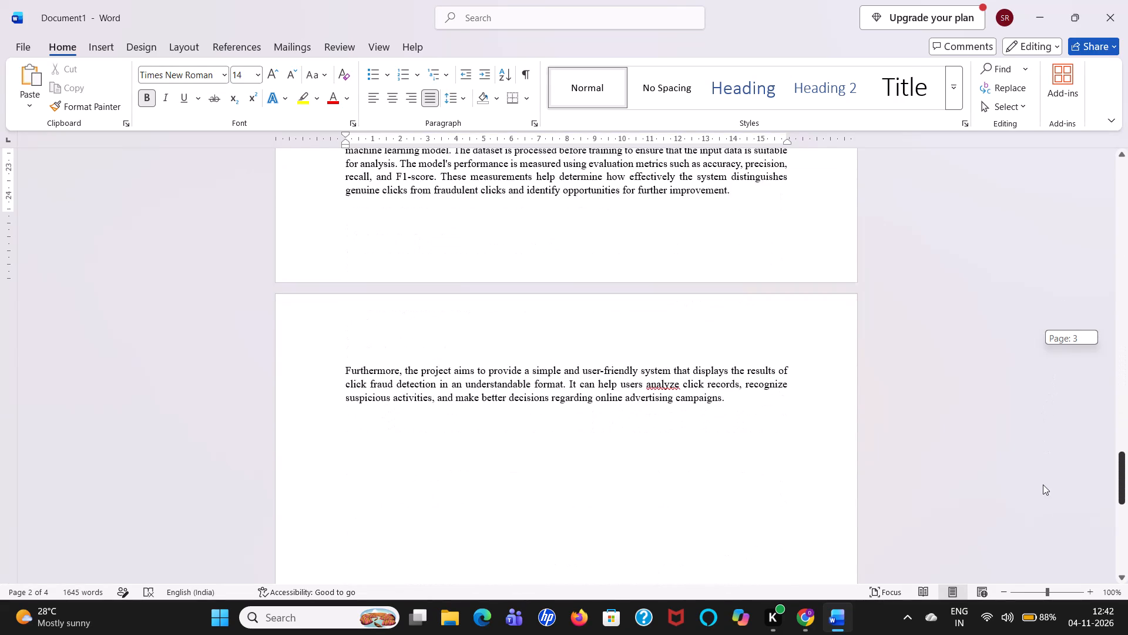
drag(1043, 484, 1040, 489)
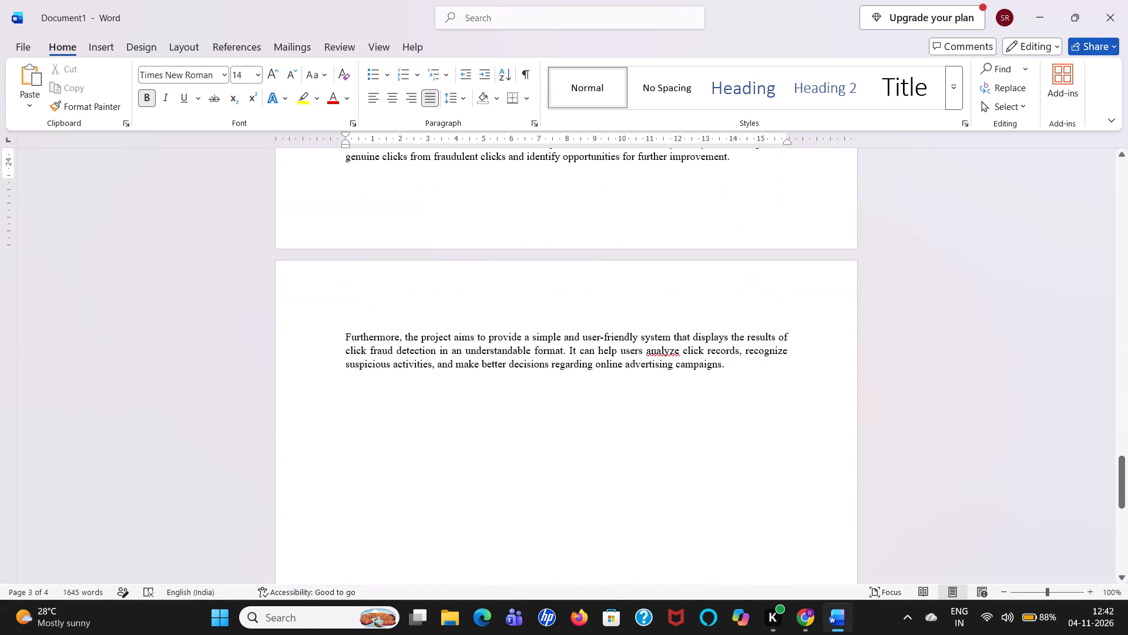
click(672, 356)
right_click(672, 356)
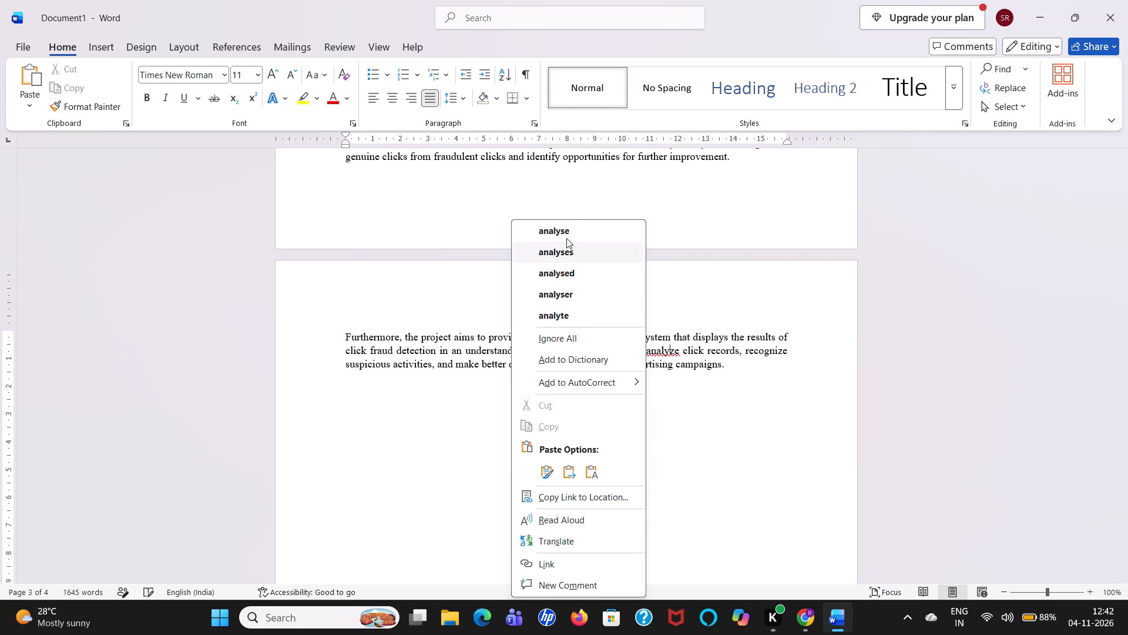
click(567, 230)
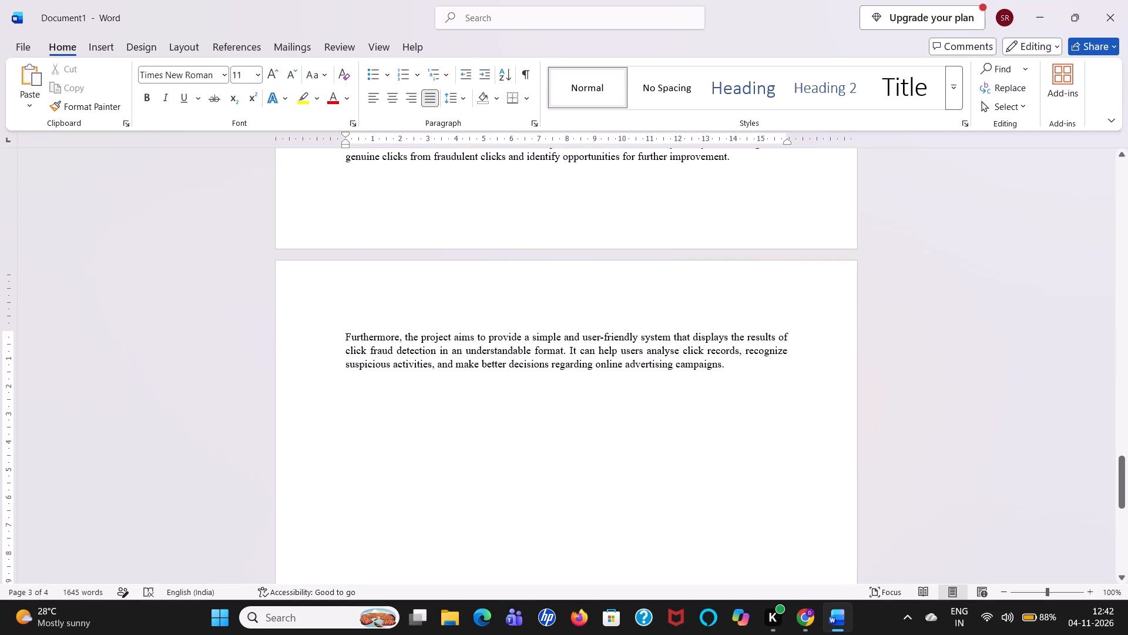
Add blank lines below the last Goal of project paragraph until the document runs onto a fifth page.
drag(1124, 461, 1124, 482)
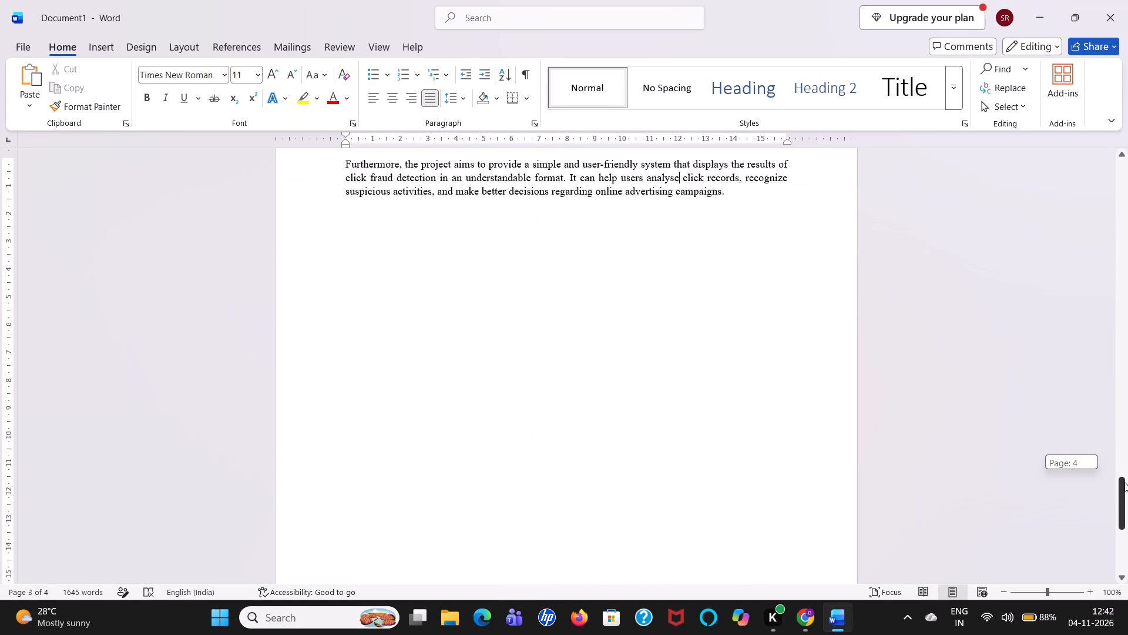
drag(1124, 482, 1119, 508)
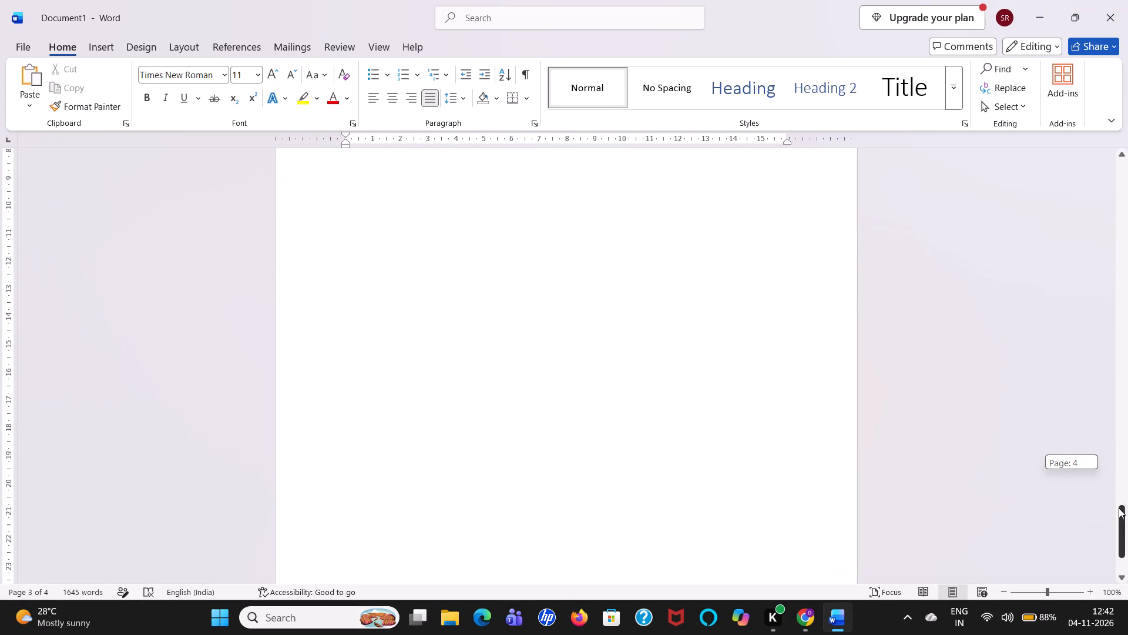
drag(1119, 508, 1120, 474)
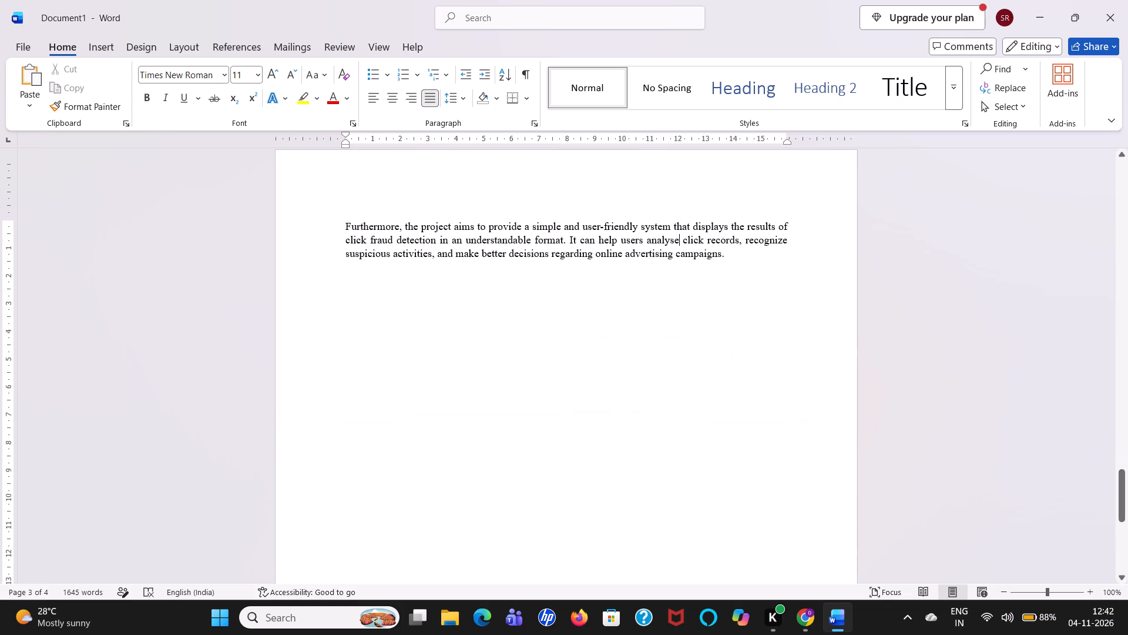
click(527, 342)
key(Return)
key(Return)
key(Return)
key(Return)
key(Return)
key(Return)
key(Return)
key(Return)
key(Return)
key(Return)
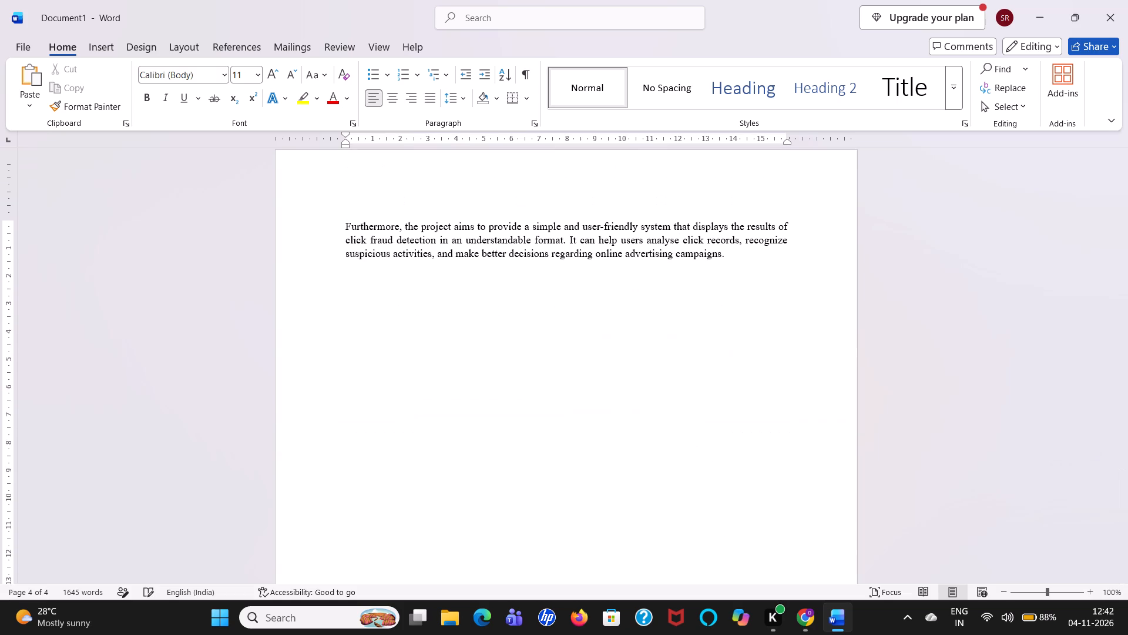
key(Return)
key(Return)
key(Return)
key(Return)
key(Return)
key(Return)
key(Return)
key(Return)
key(Return)
key(Return)
key(Return)
key(Return)
key(Return)
key(Return)
key(Return)
key(Return)
key(Return)
key(Return)
key(Return)
key(Return)
key(Return)
key(Return)
key(Return)
key(Return)
key(Return)
key(Return)
key(Return)
key(Return)
key(Return)
key(Return)
key(Return)
key(Return)
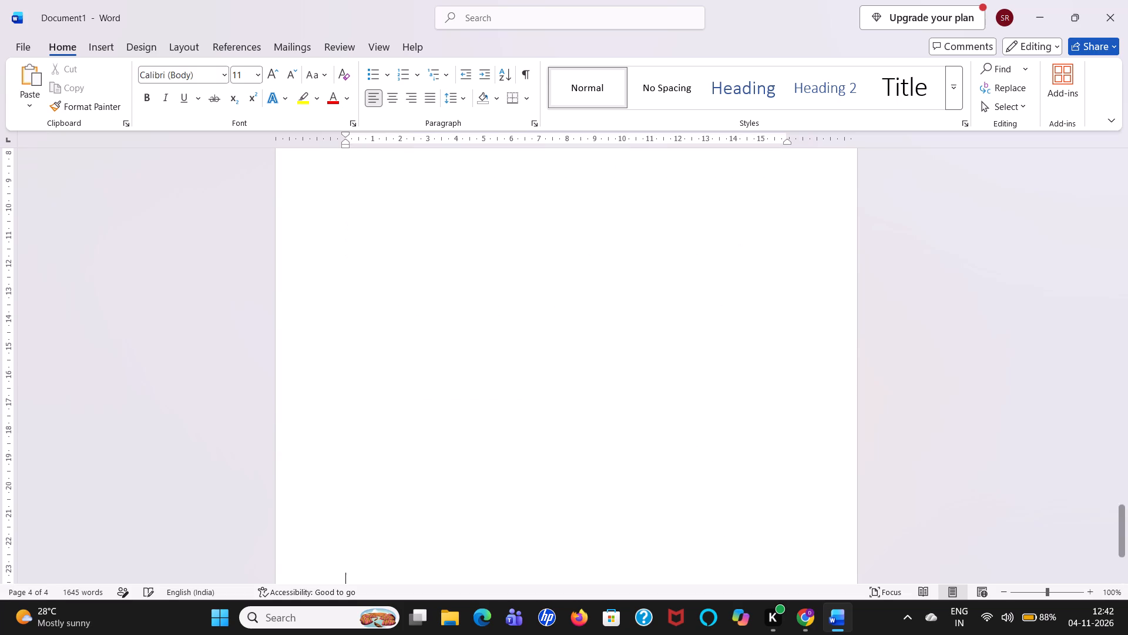
key(Return)
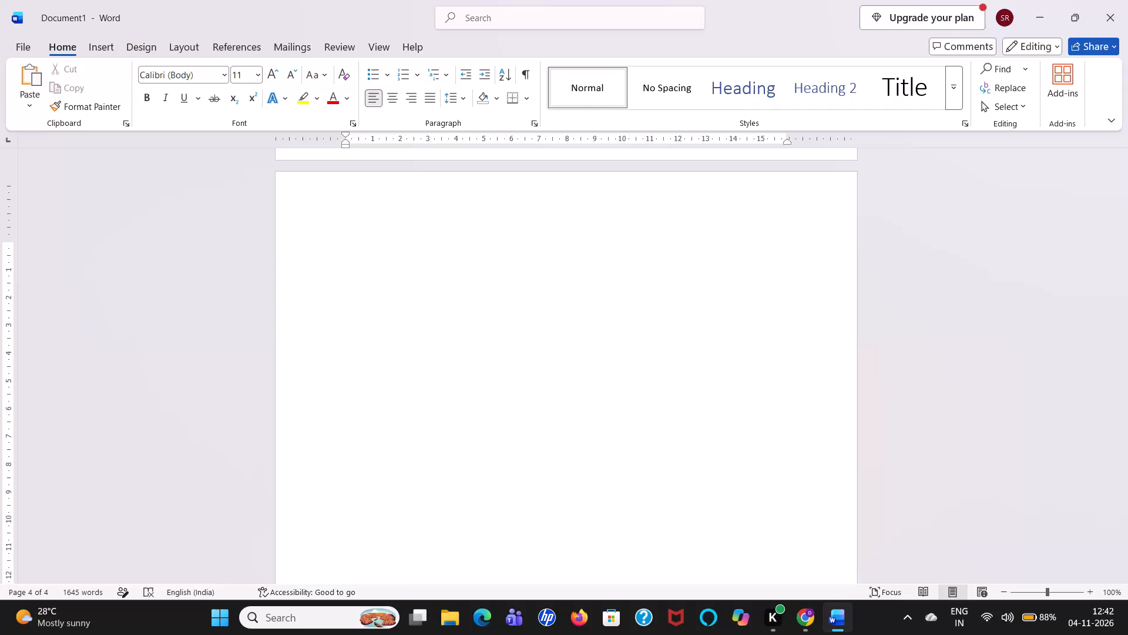
Remove the surplus blank lines so that the insertion point sits on the first line of page 5.
key(Delete)
key(BackSpace)
key(BackSpace)
key(BackSpace)
key(BackSpace)
key(BackSpace)
key(BackSpace)
key(BackSpace)
key(BackSpace)
key(BackSpace)
key(BackSpace)
key(BackSpace)
key(BackSpace)
key(BackSpace)
key(BackSpace)
key(BackSpace)
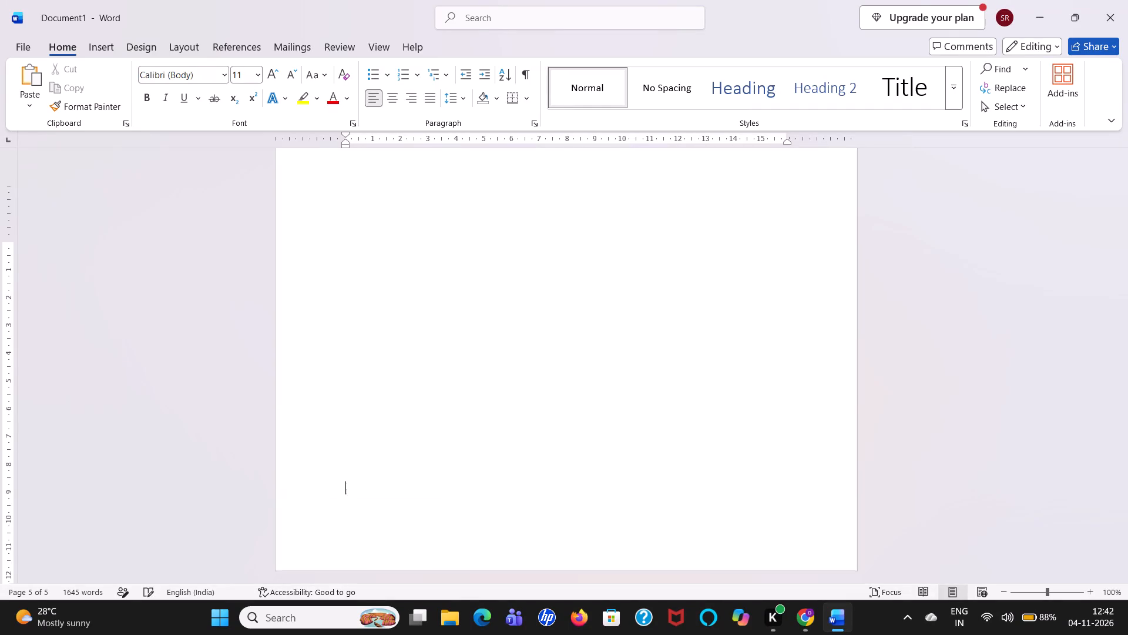
key(Return)
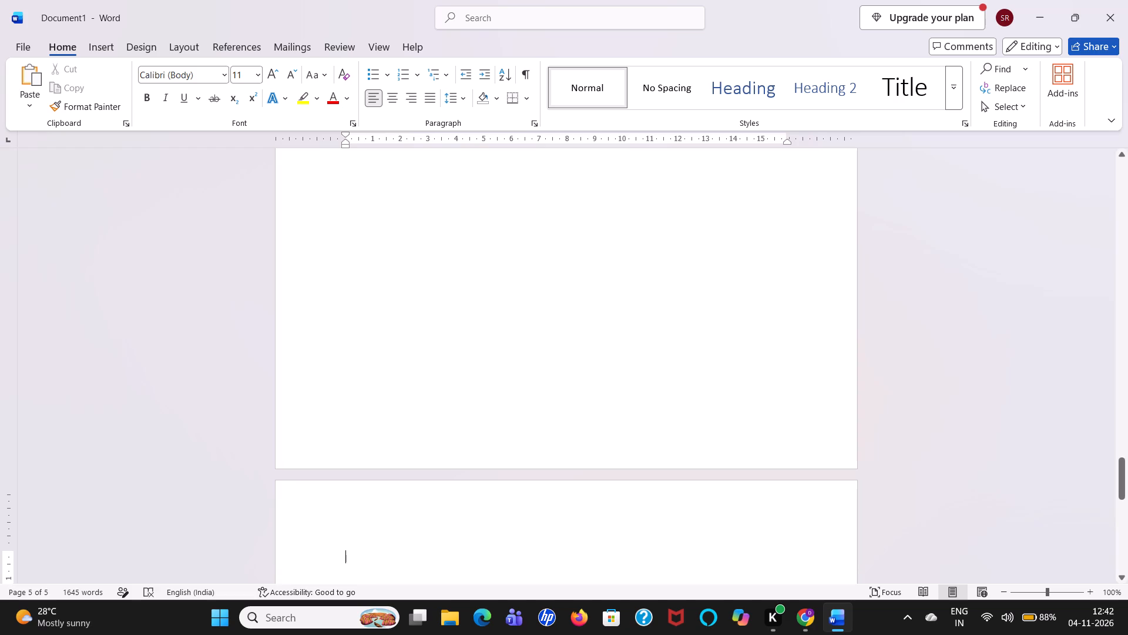
Switch to the reference document in Chrome and copy all of Chapter 2, from its chapter heading through the end of 2.3 Proposed System.
click(798, 614)
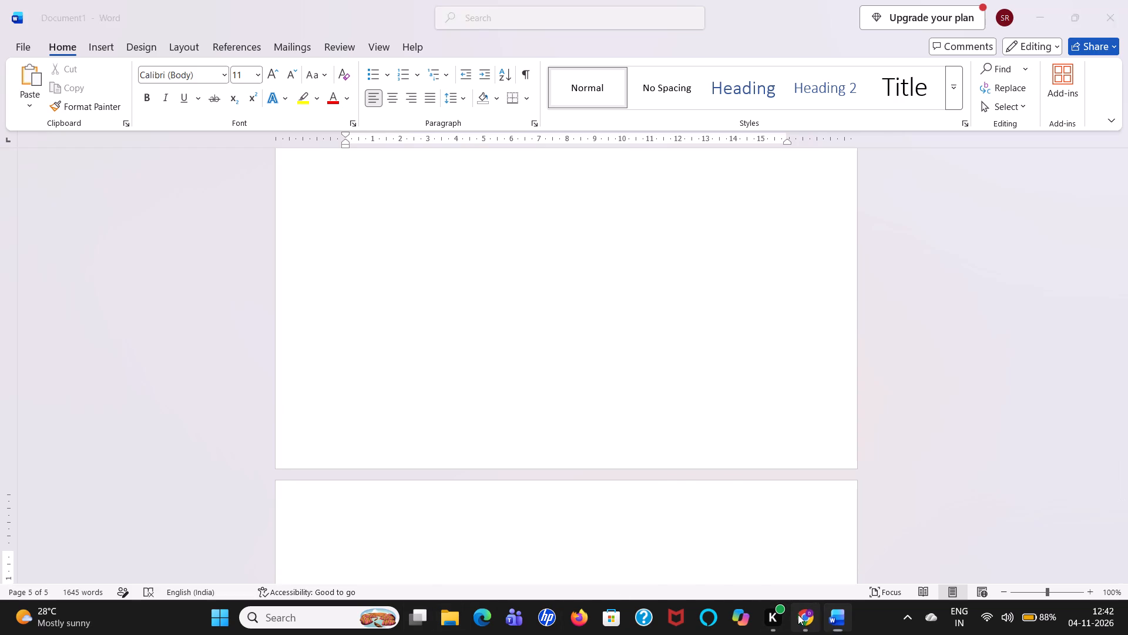
click(771, 491)
drag(771, 491, 776, 491)
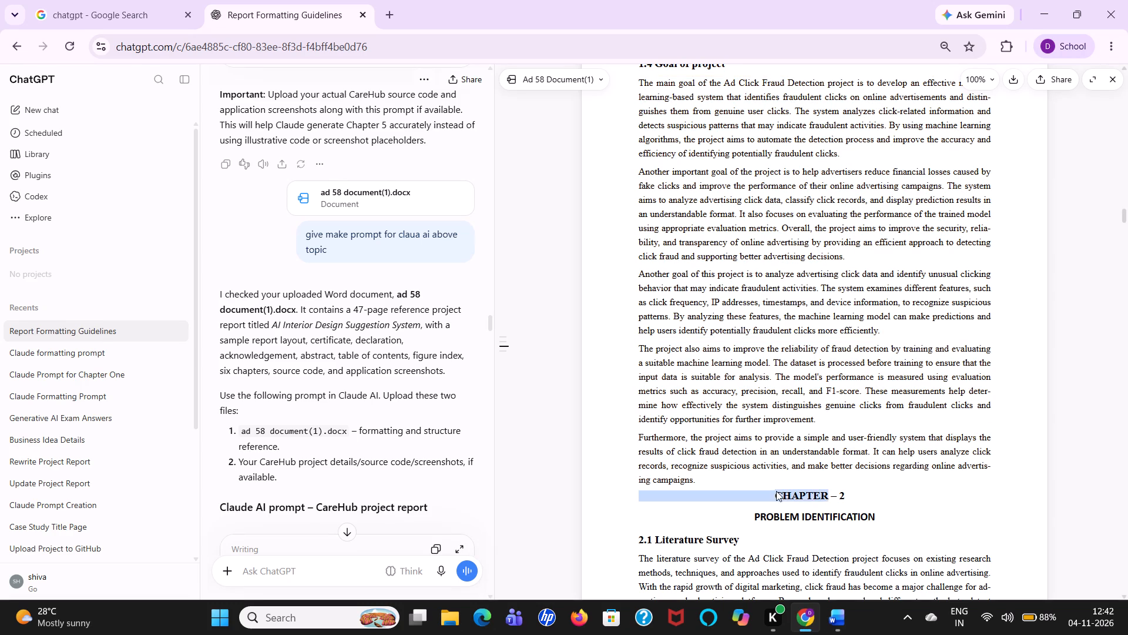
drag(776, 491, 843, 573)
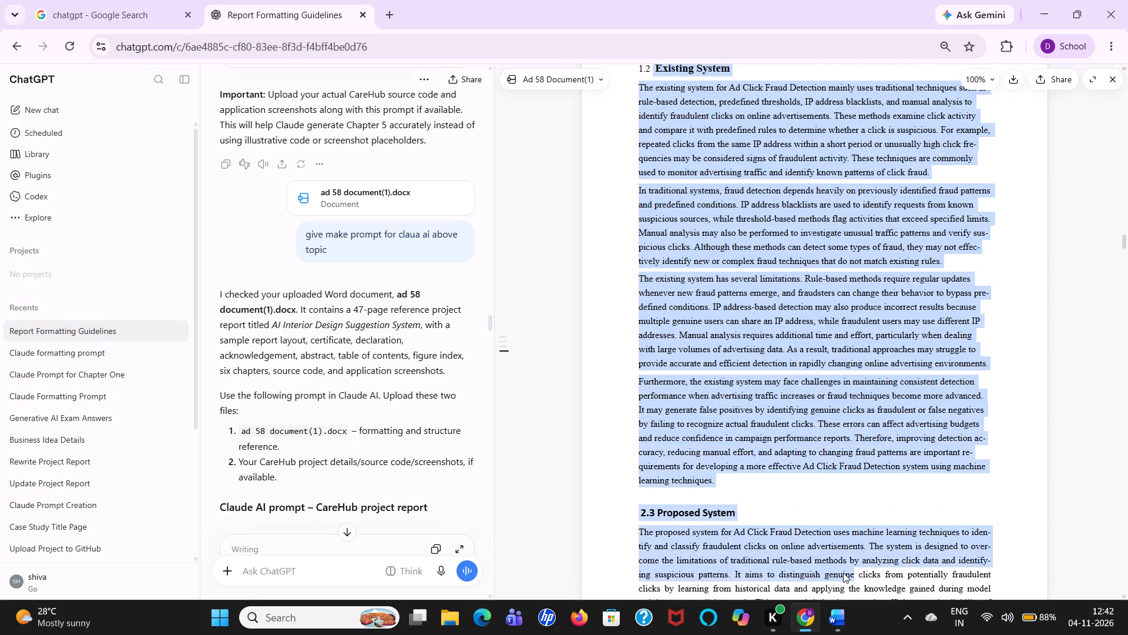
drag(843, 573, 800, 389)
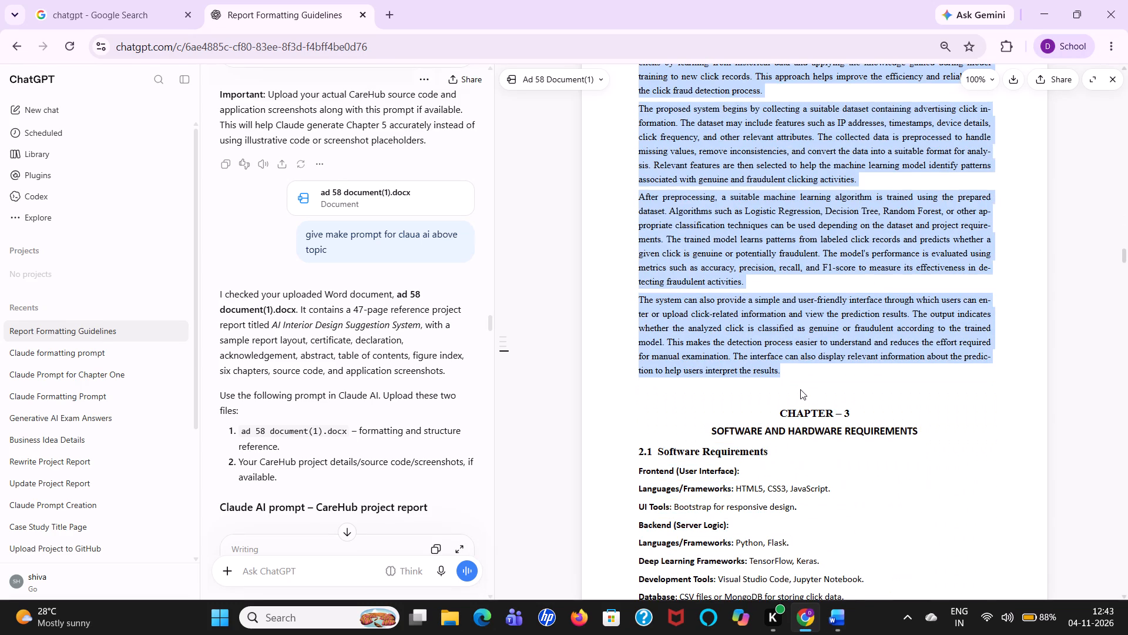
drag(800, 389, 798, 389)
key(ctrl+c)
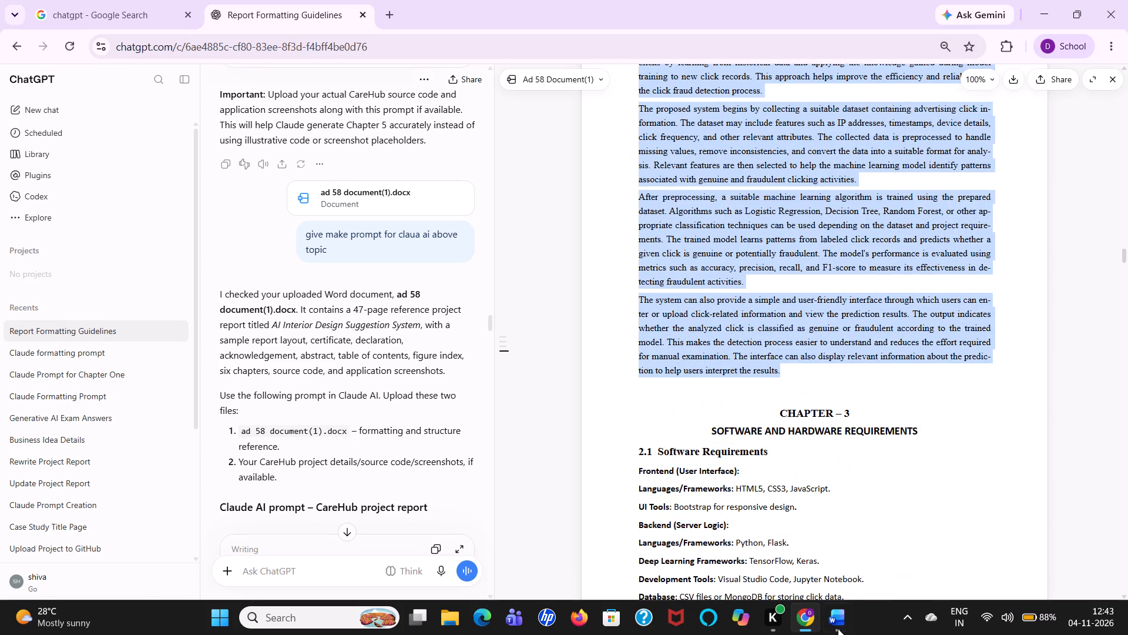
Return to the Word document and paste the copied Chapter 2 text at the start of page 5.
click(838, 629)
key(ctrl+v)
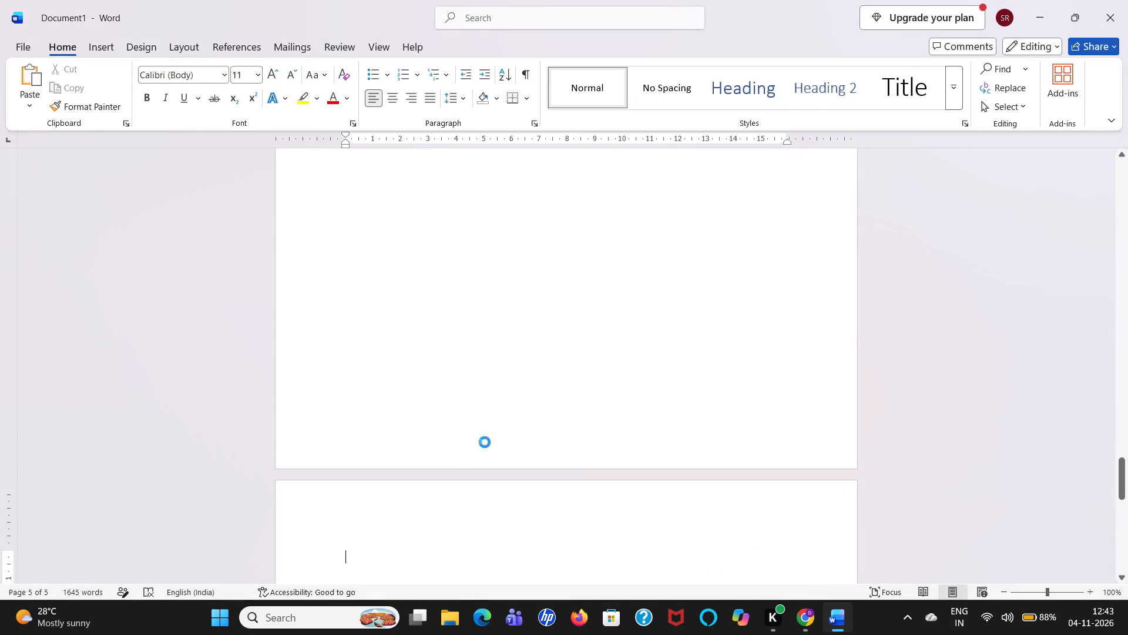
scroll(511, 393, up, 2)
scroll(511, 393, down, 1)
scroll(511, 393, up, 1)
scroll(511, 393, down, 3)
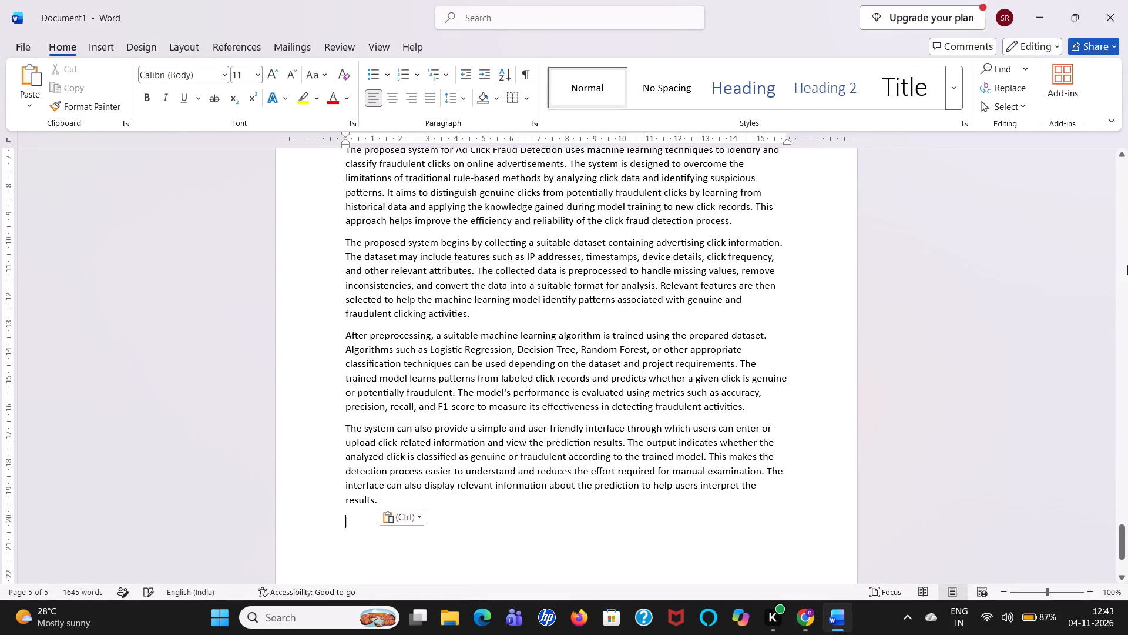
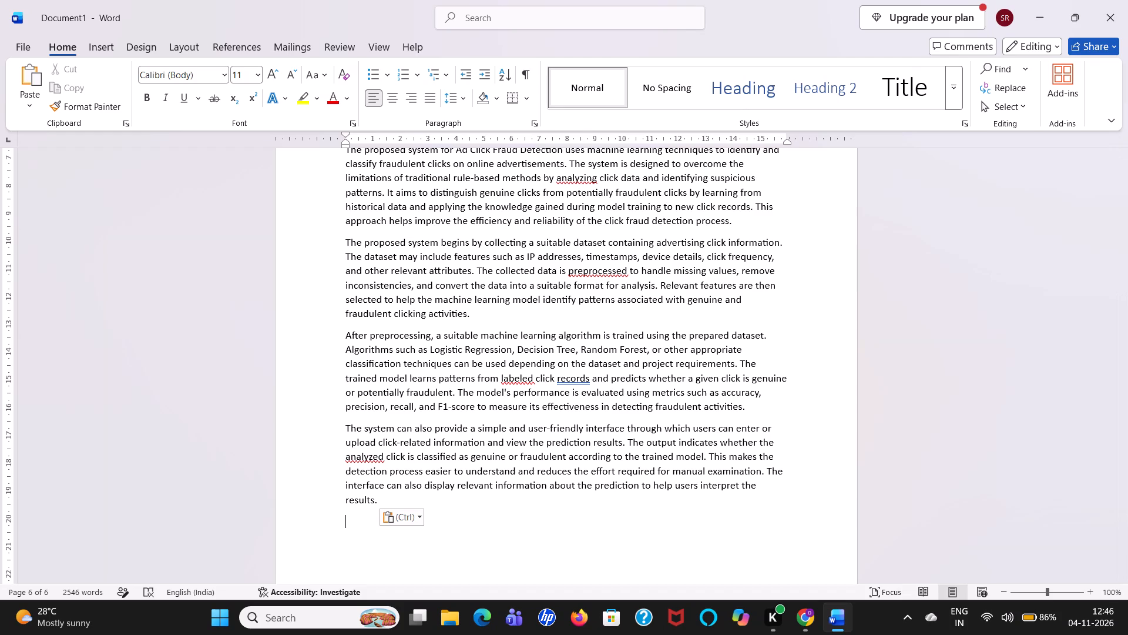
Correct the flagged word "preprocessed" in the second paragraph of the proposed system section to the suggestion "pre-processed".
right_click(591, 266)
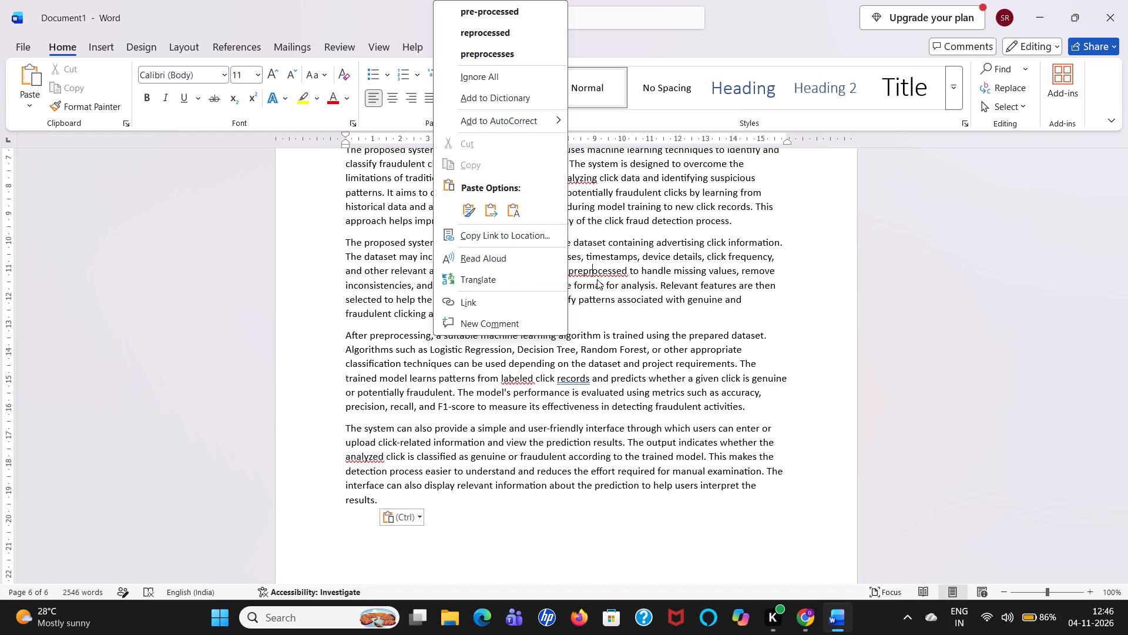
click(597, 264)
click(592, 271)
right_click(592, 271)
click(511, 12)
Correct the flagged word "analyzing" in the first paragraph of the proposed system section to "analysing".
click(569, 176)
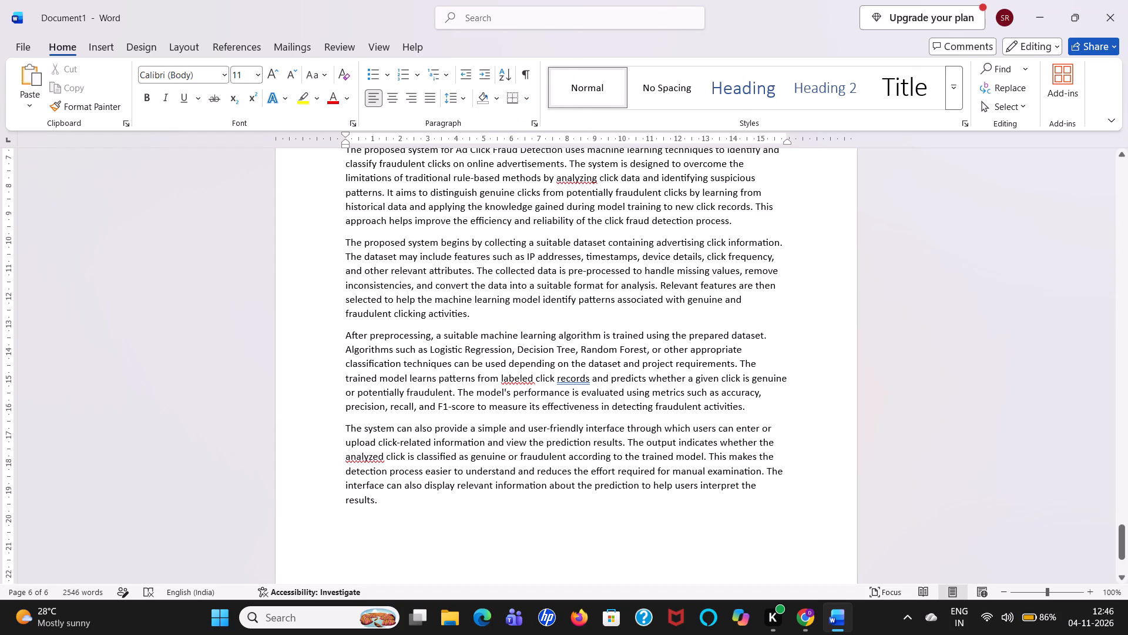
right_click(569, 176)
click(553, 191)
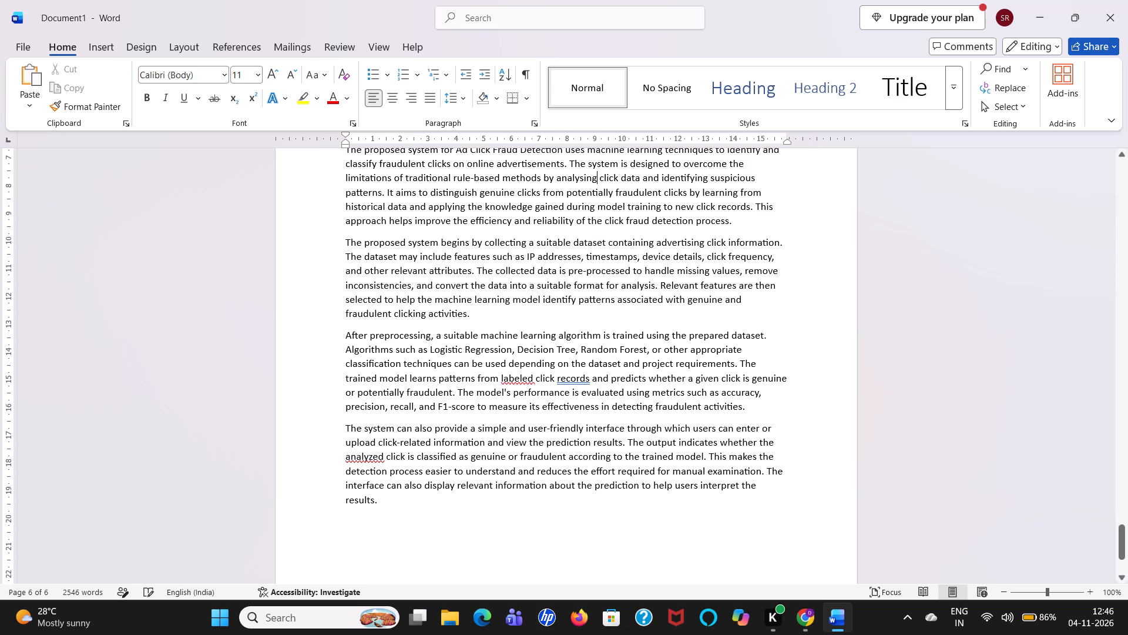
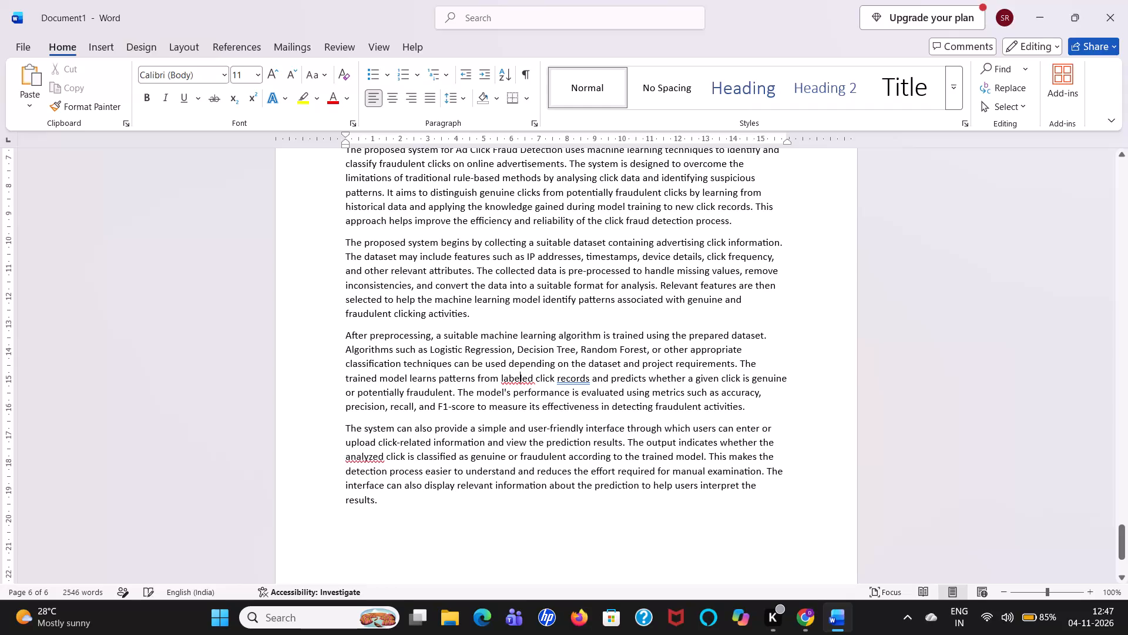
Correct the flagged word "labeled" in the third paragraph of the proposed system section to "labelled".
right_click(518, 382)
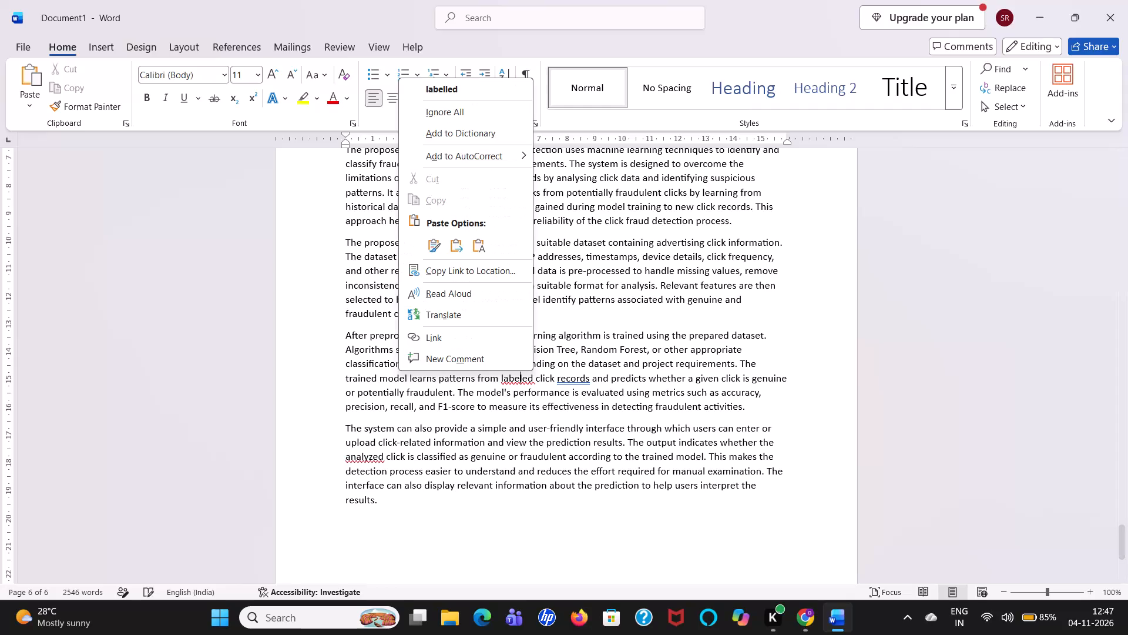
click(445, 96)
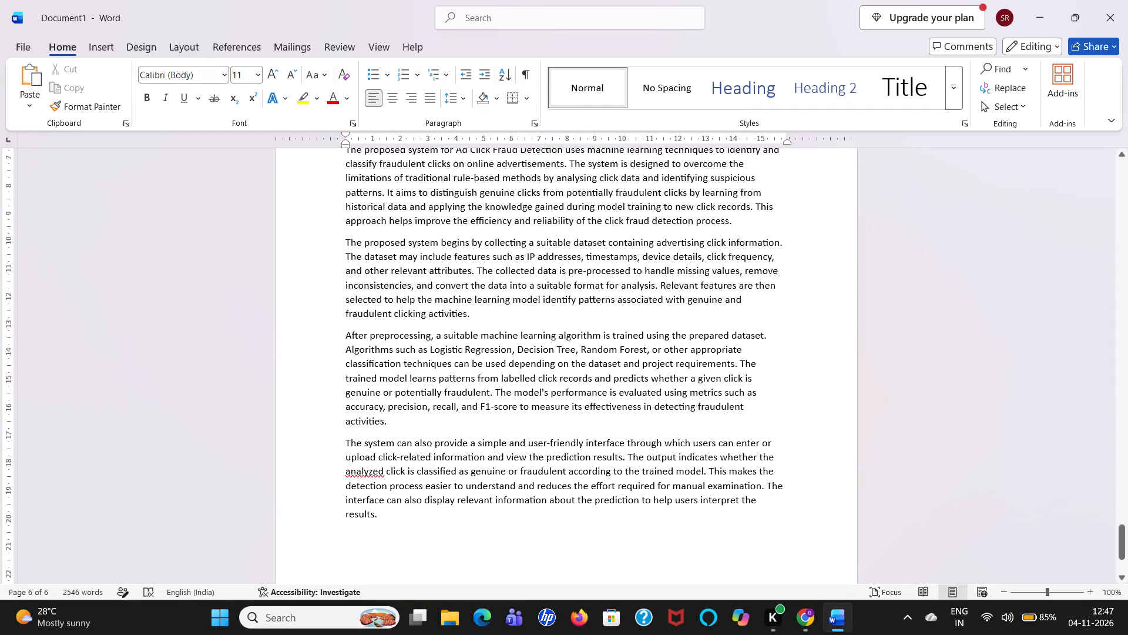
Correct the flagged word "analyzed" in the fourth paragraph of the proposed system section to the suggestion "analysed".
scroll(656, 466, down, 3)
scroll(657, 464, up, 2)
scroll(657, 464, down, 1)
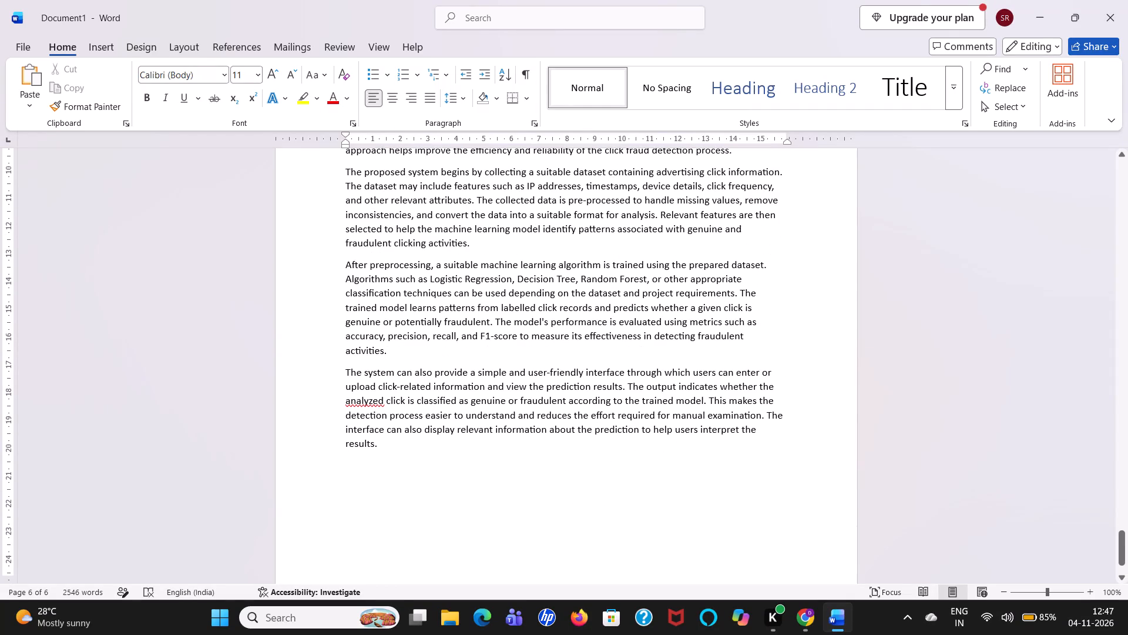
click(366, 403)
right_click(366, 403)
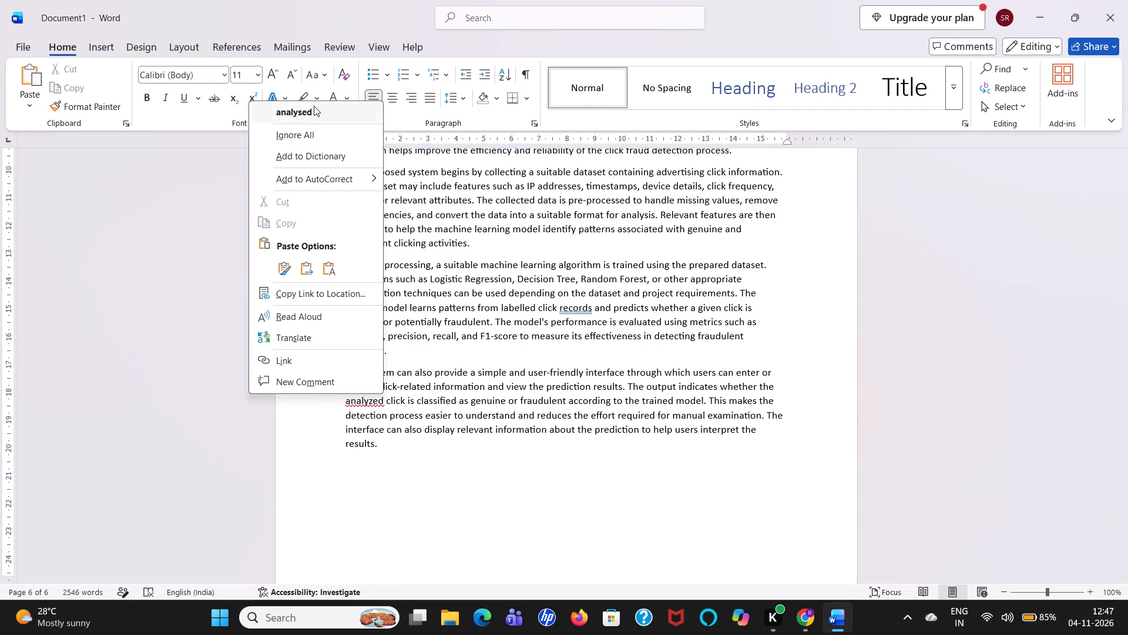
click(314, 106)
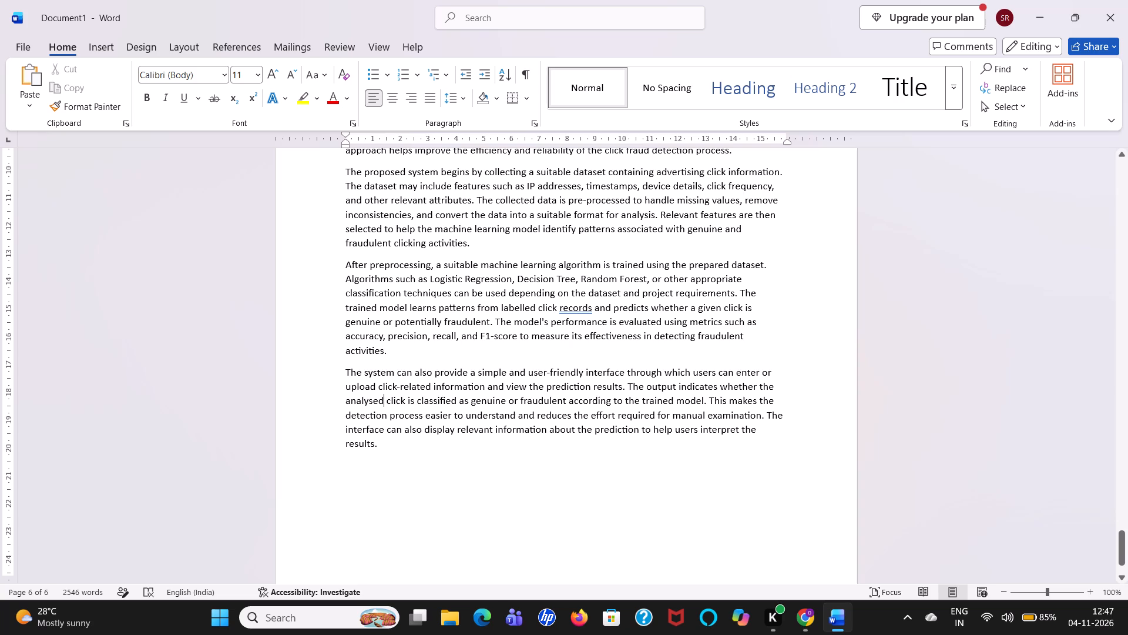
Change the flagged word "records" after "labelled click" in the proposed system section to "record".
click(570, 308)
right_click(570, 308)
click(559, 319)
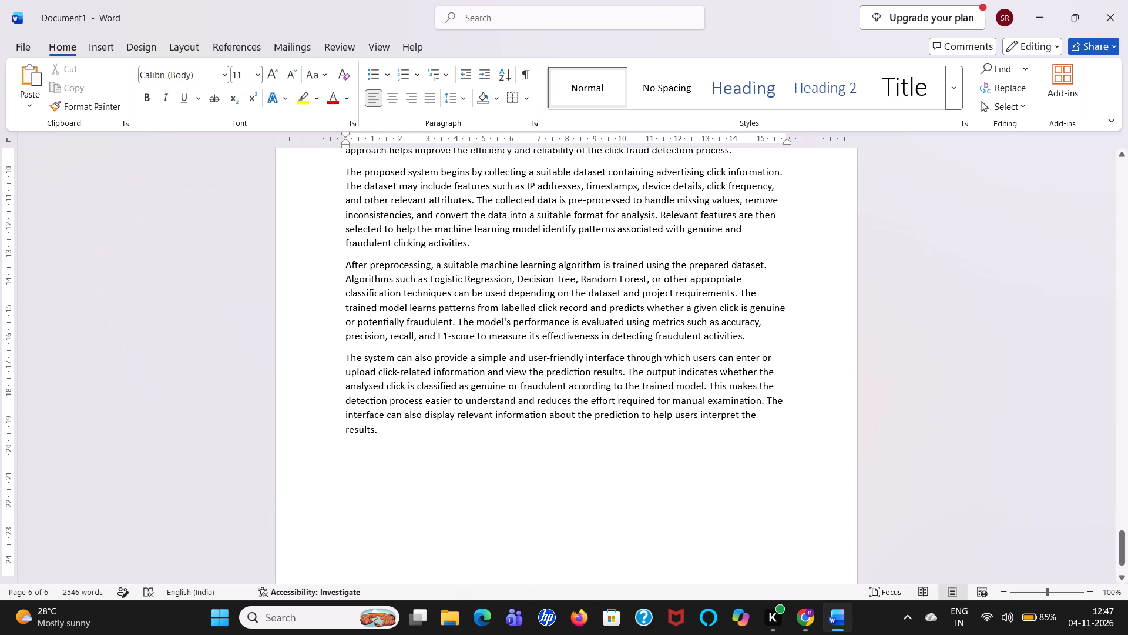
Replace the flagged word "behavior" in the second and first paragraphs of the Literature Survey with the suggestion "Behavior".
scroll(771, 420, up, 3)
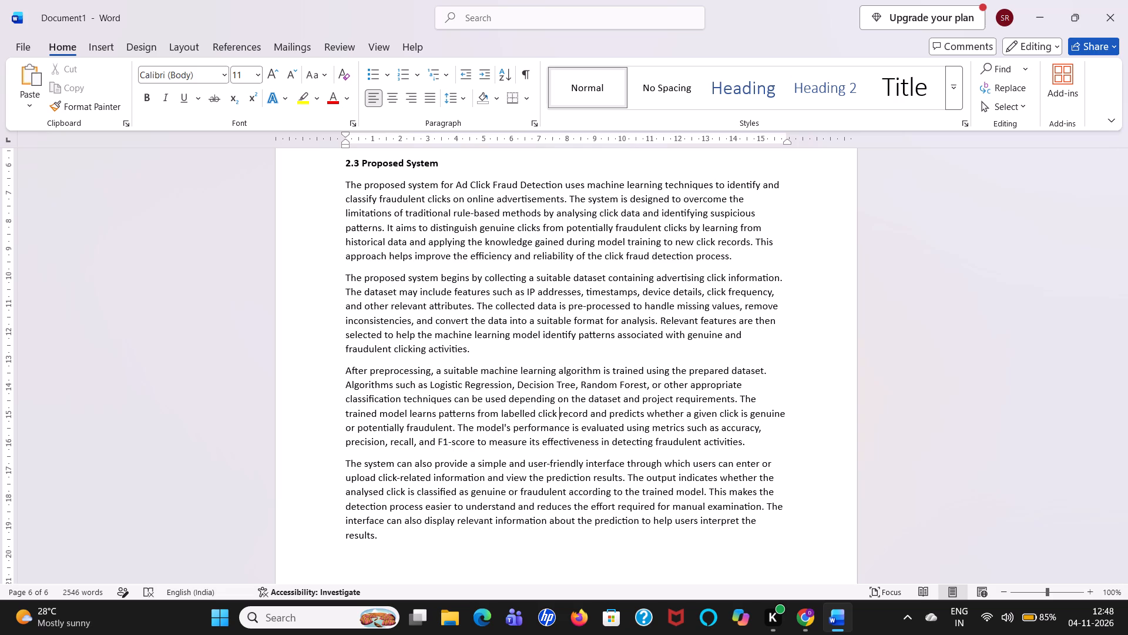
scroll(766, 449, down, 1)
scroll(766, 449, up, 6)
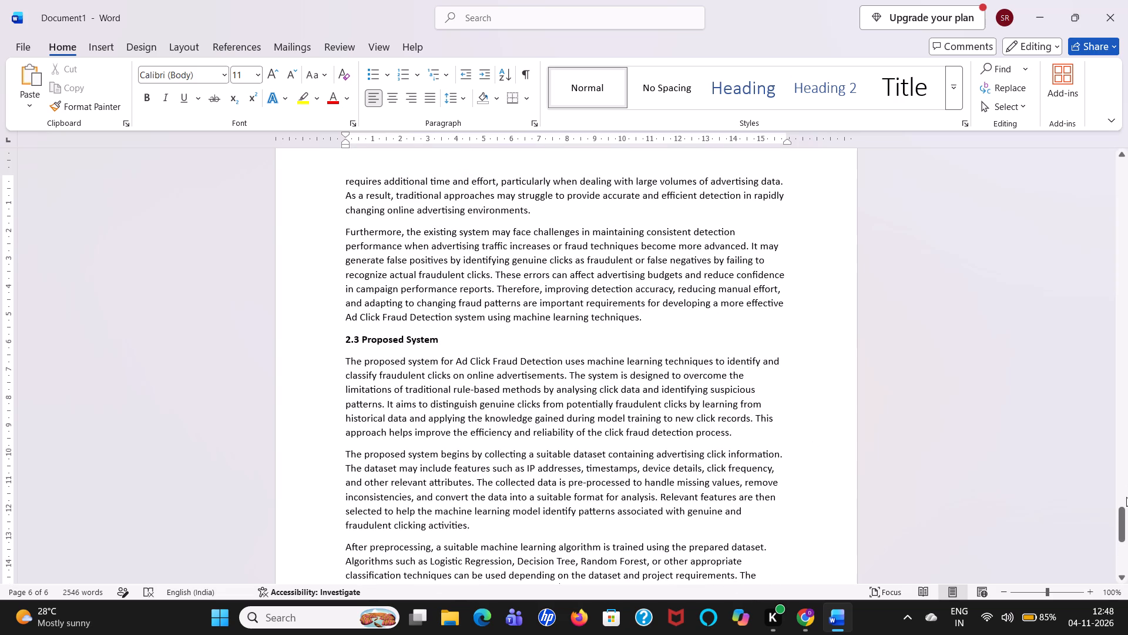
drag(1124, 518, 1114, 446)
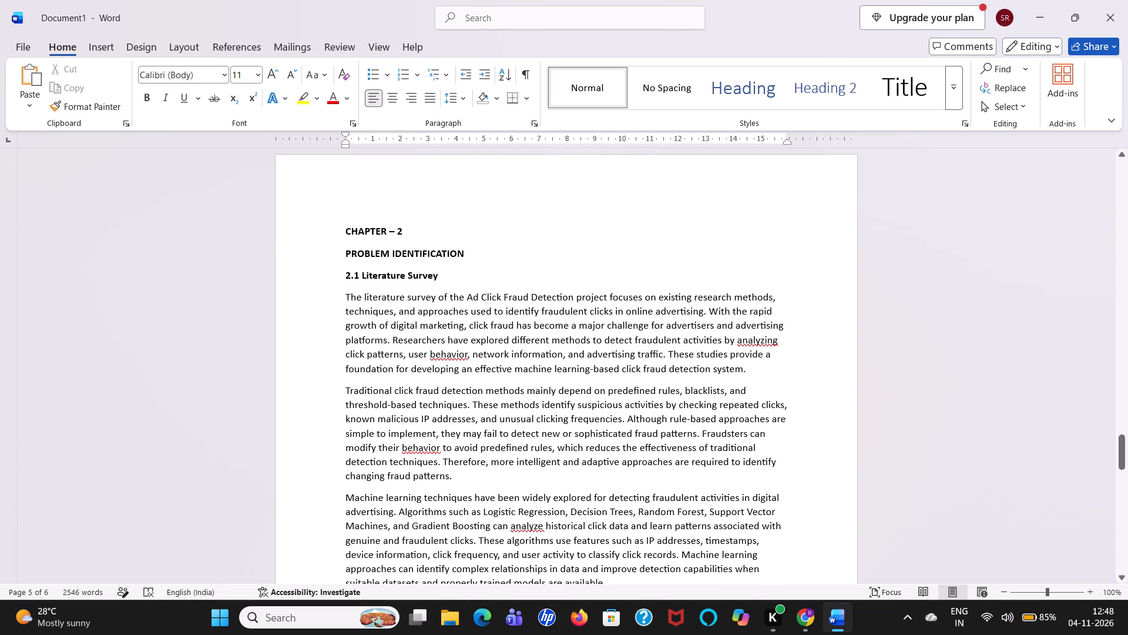
click(422, 452)
right_click(422, 452)
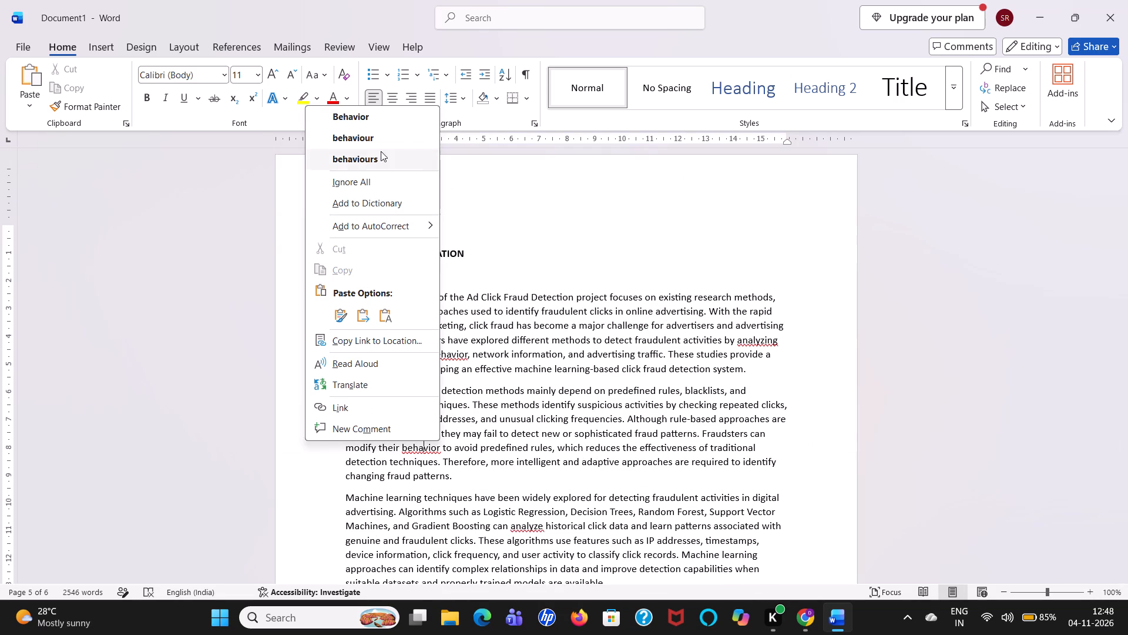
click(373, 120)
click(440, 352)
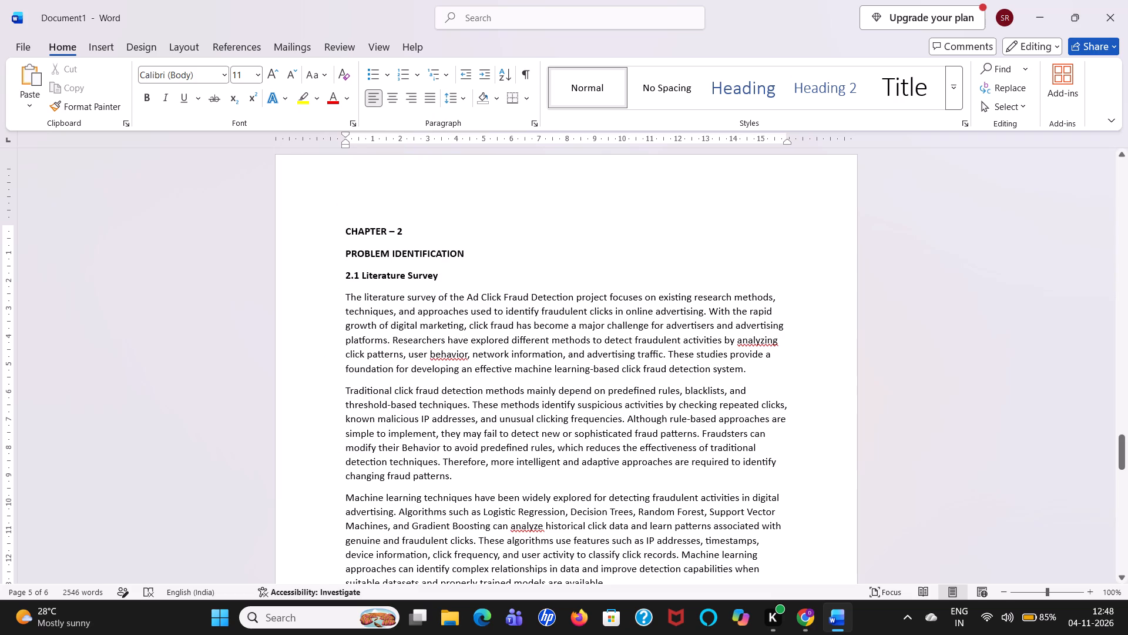
right_click(445, 356)
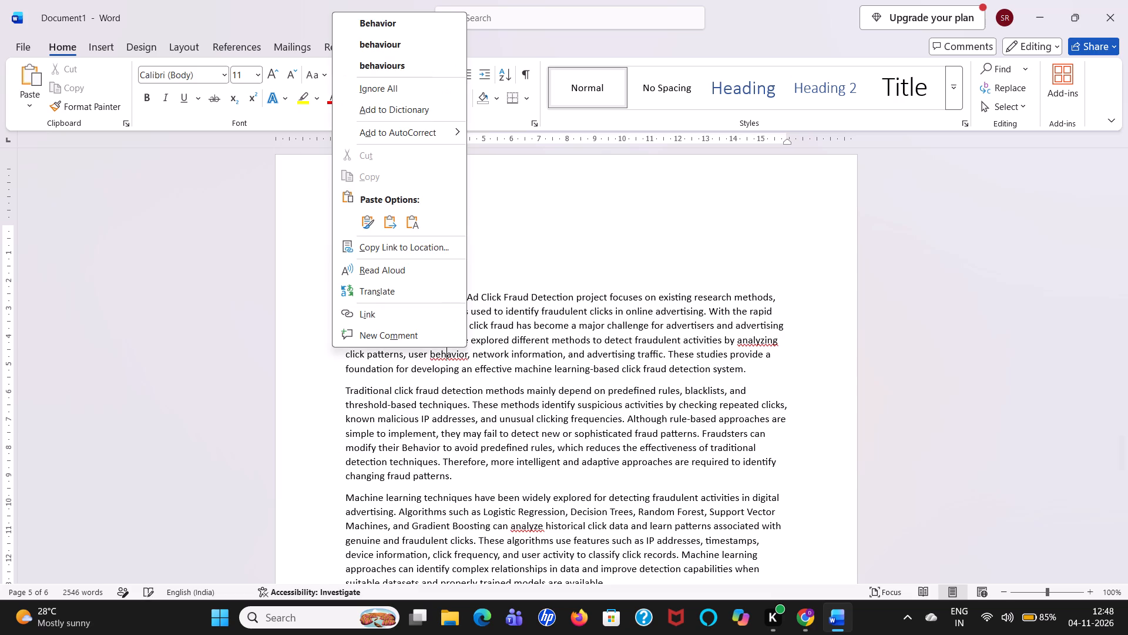
click(407, 31)
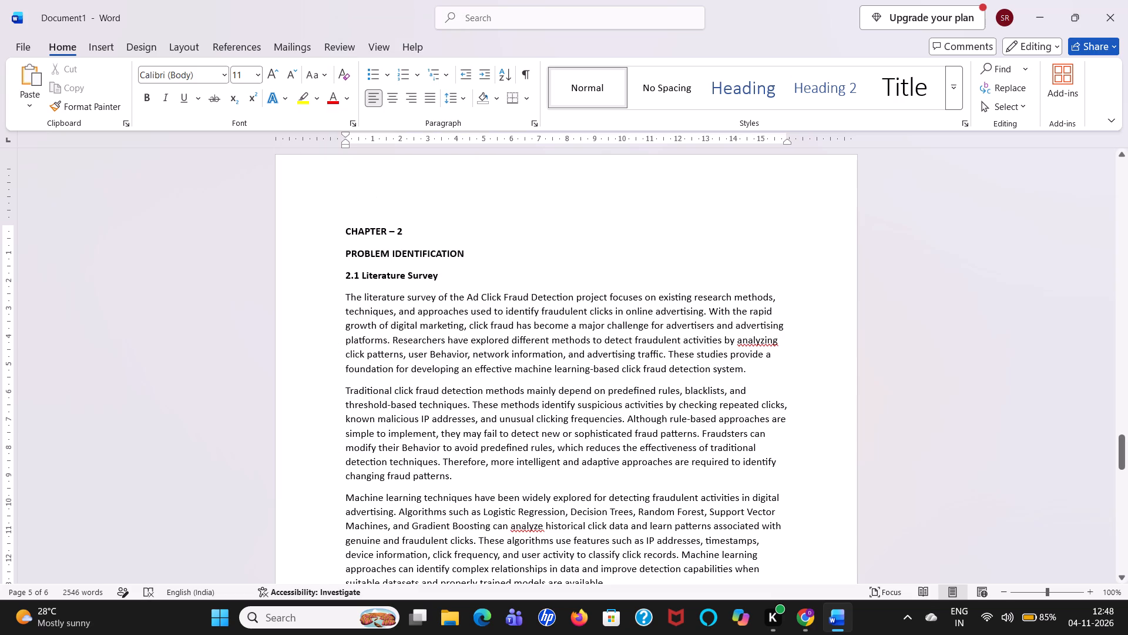
Correct the flagged word "analyzing" in the first paragraph of the Literature Survey to "analysing".
click(745, 339)
right_click(745, 339)
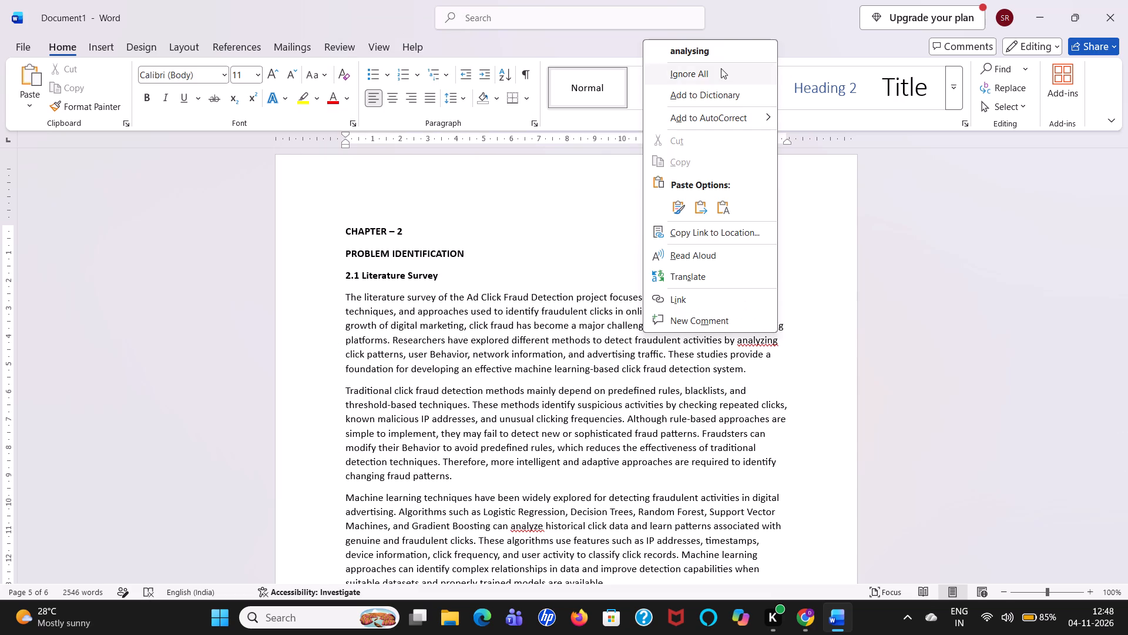
click(720, 51)
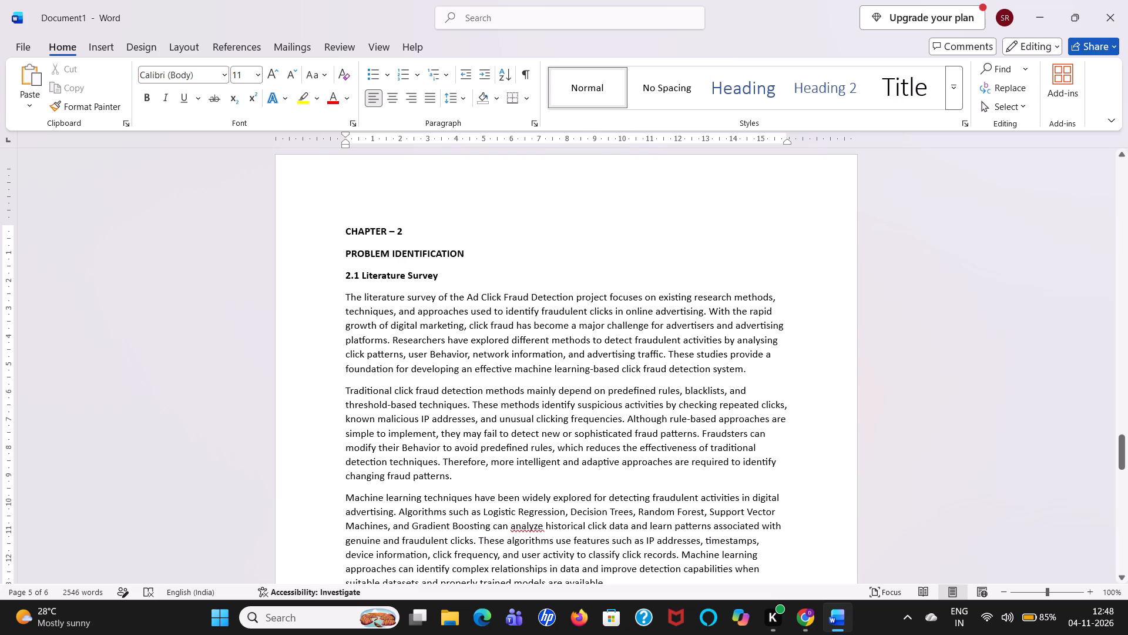
Apply the Title style to the "CHAPTER – 2" heading and centre it.
drag(343, 230, 419, 229)
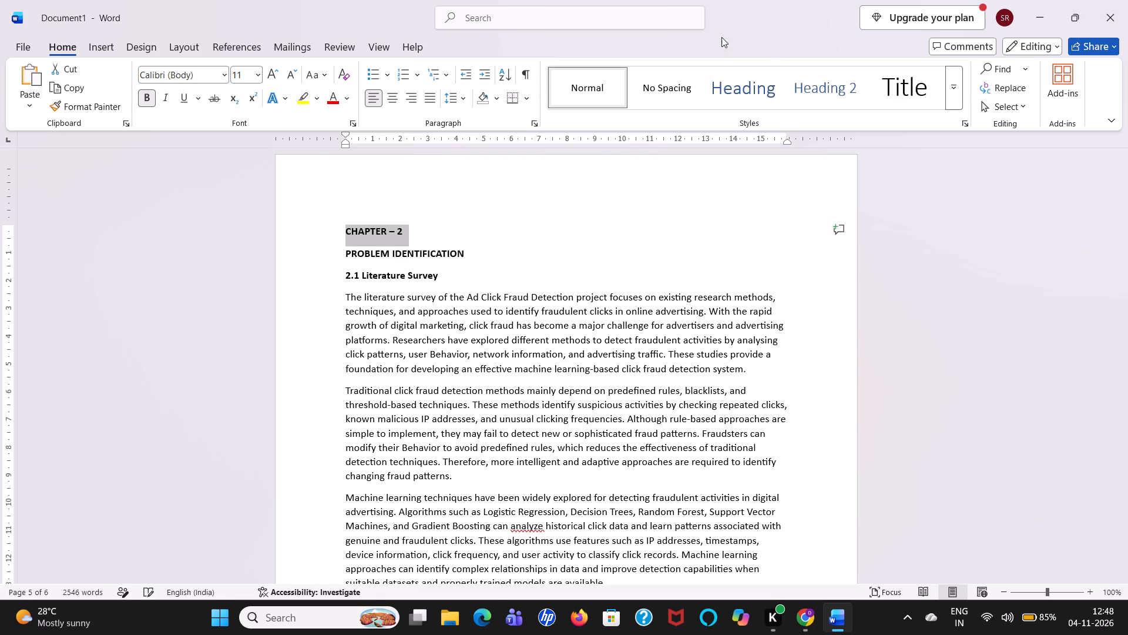
click(885, 82)
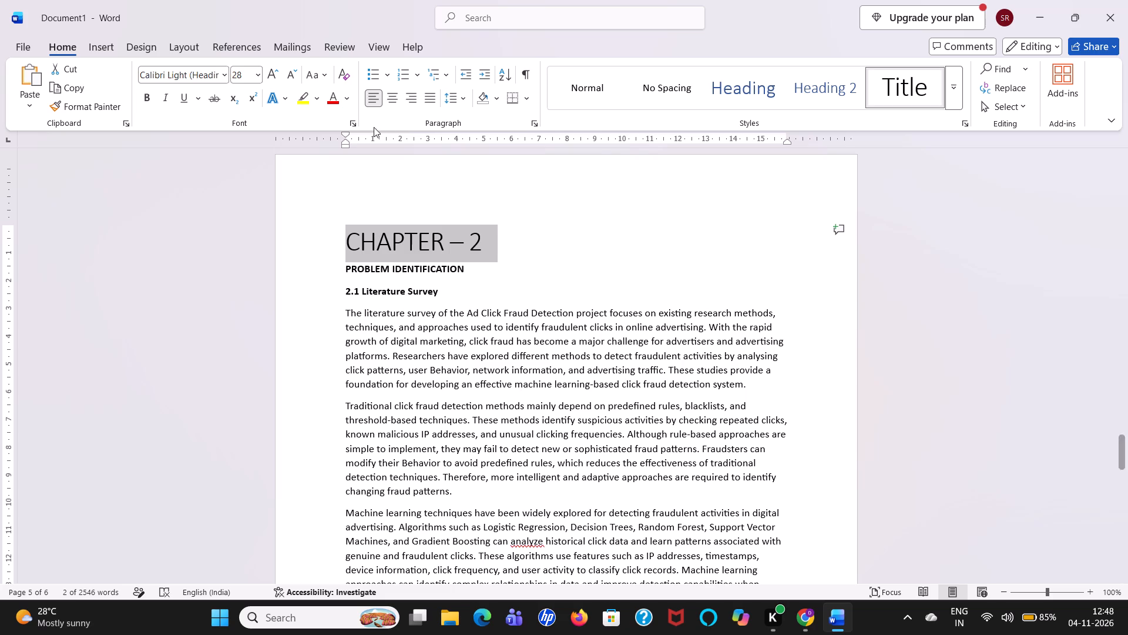
click(398, 101)
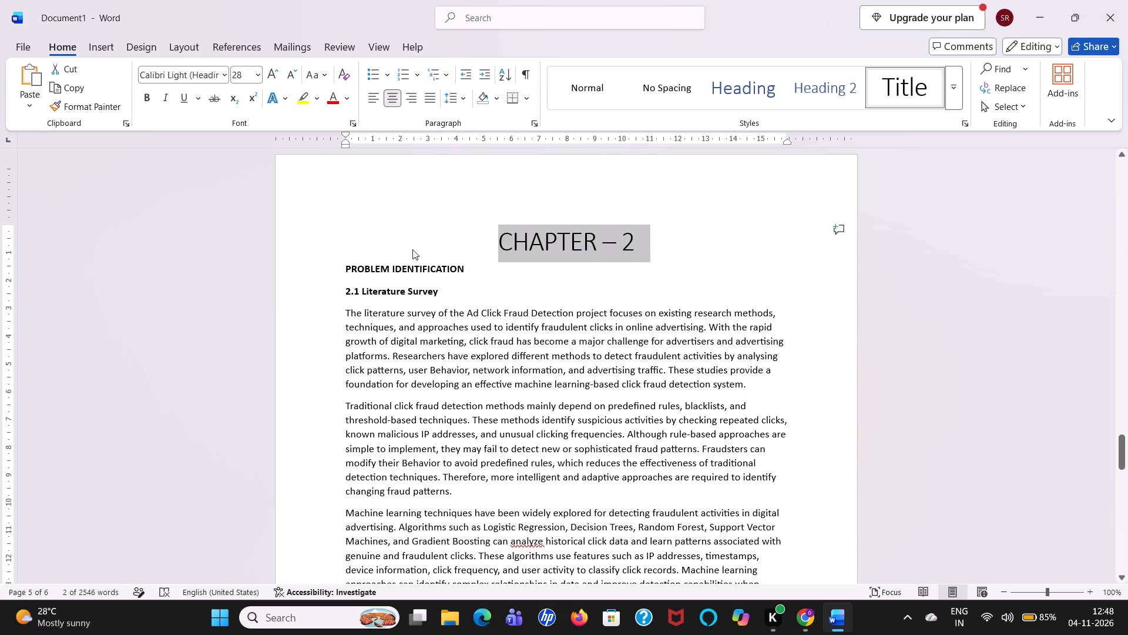
Justify all Chapter 2 text from "PROBLEM IDENTIFICATION" through the last paragraph of the proposed system section.
click(340, 265)
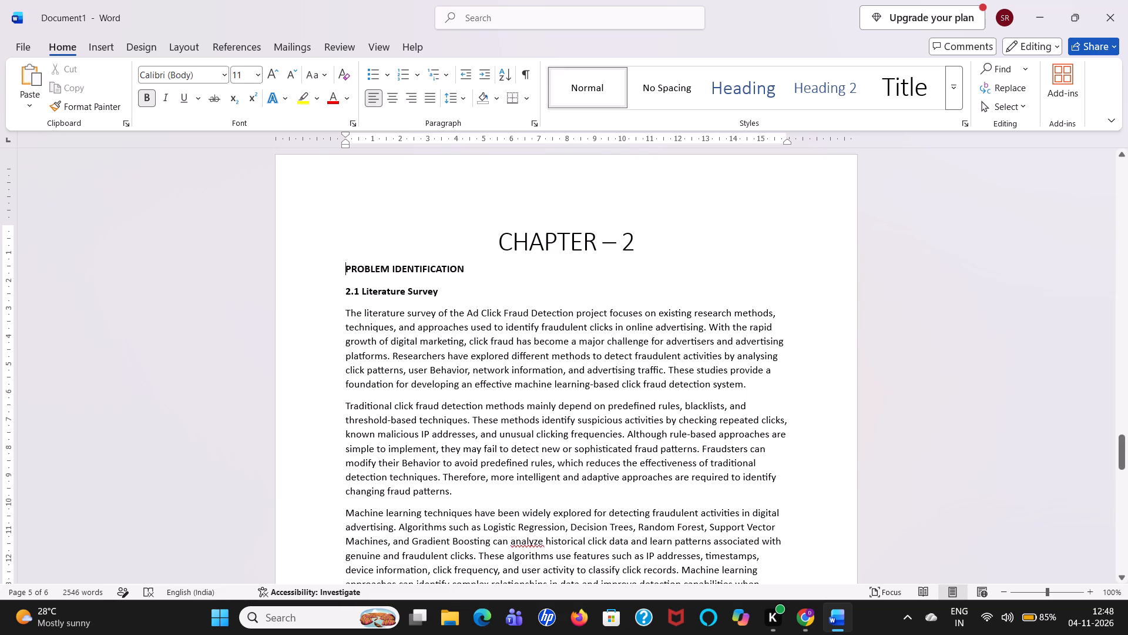
drag(340, 264, 784, 597)
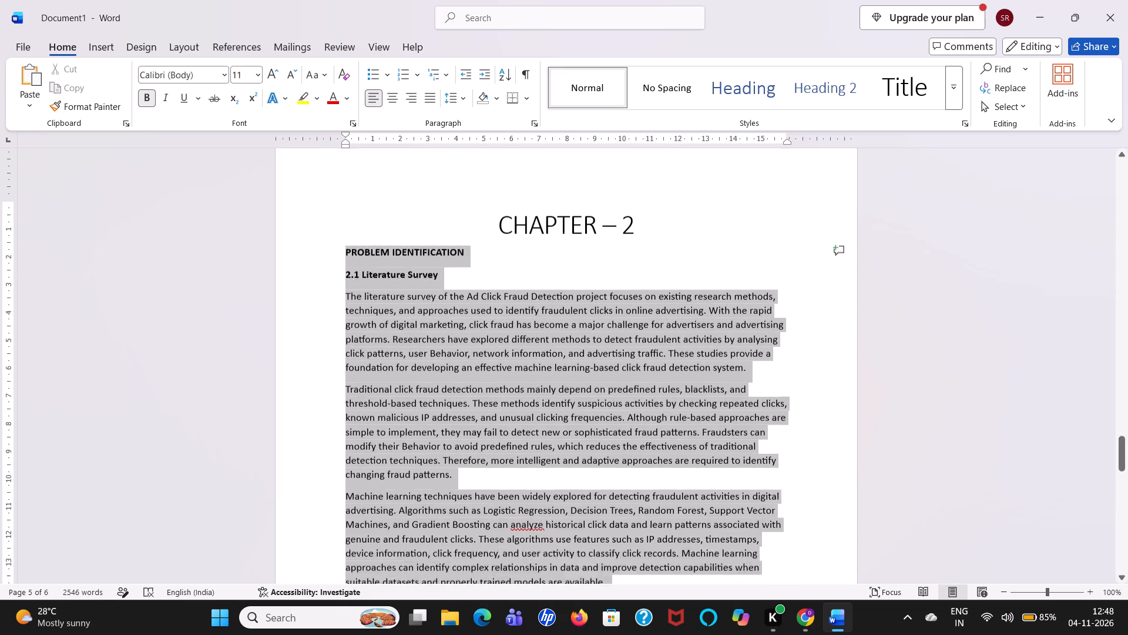
drag(784, 597, 781, 619)
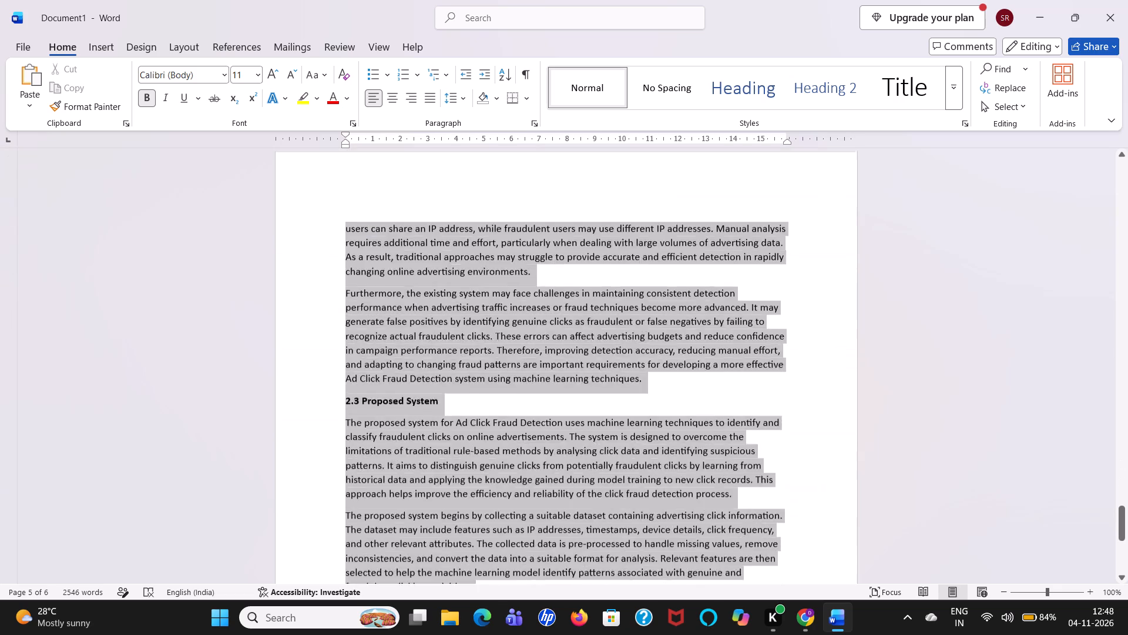
drag(781, 619, 393, 412)
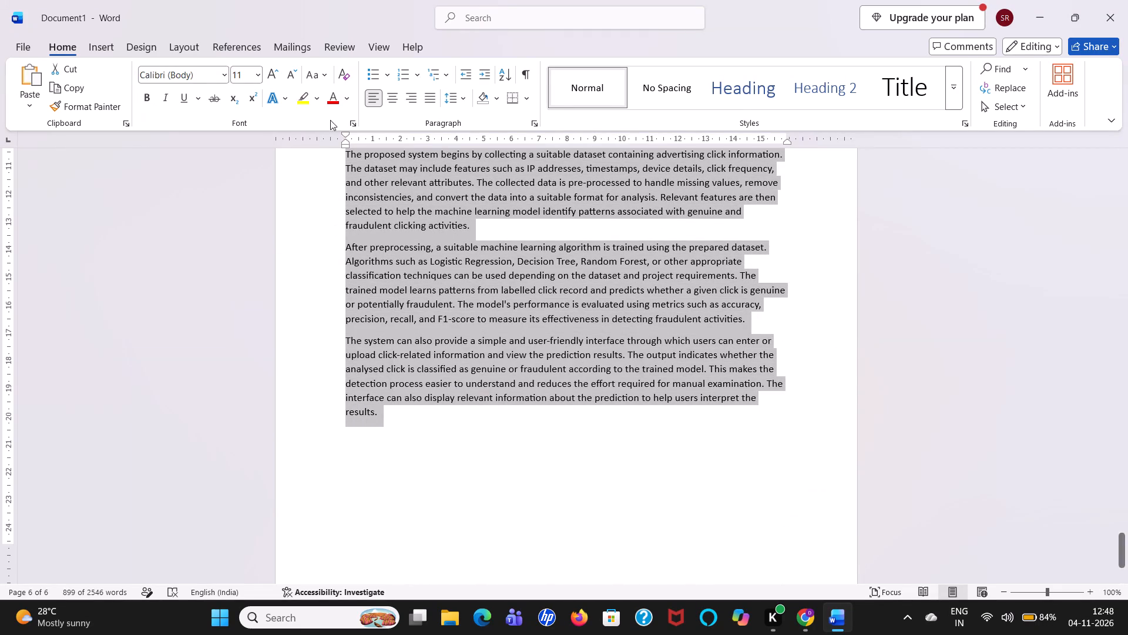
click(431, 95)
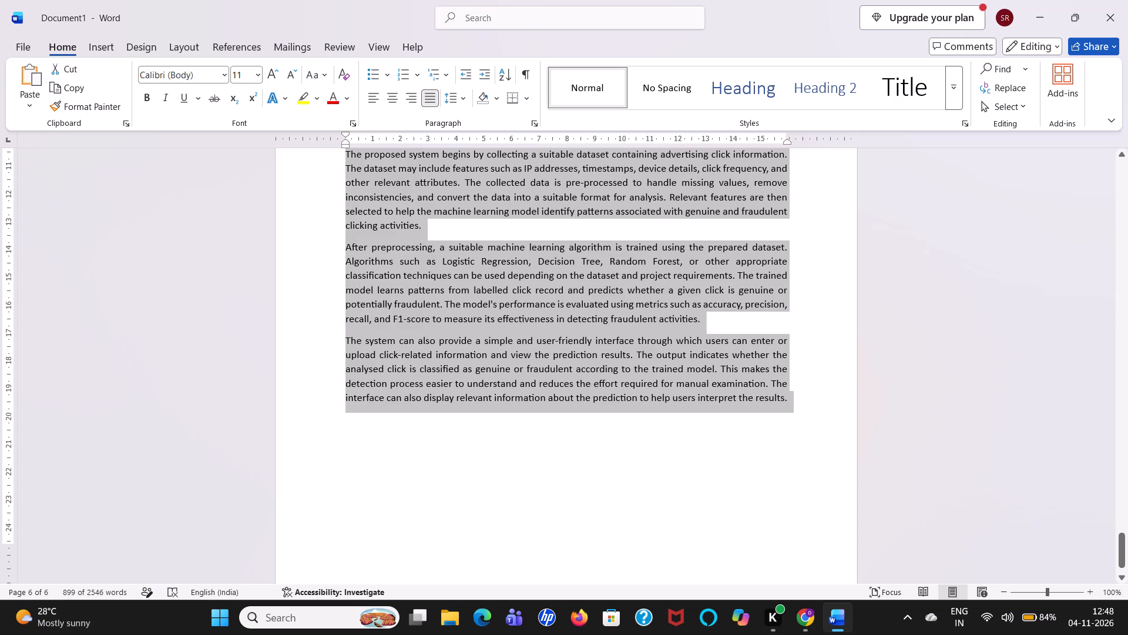
click(509, 481)
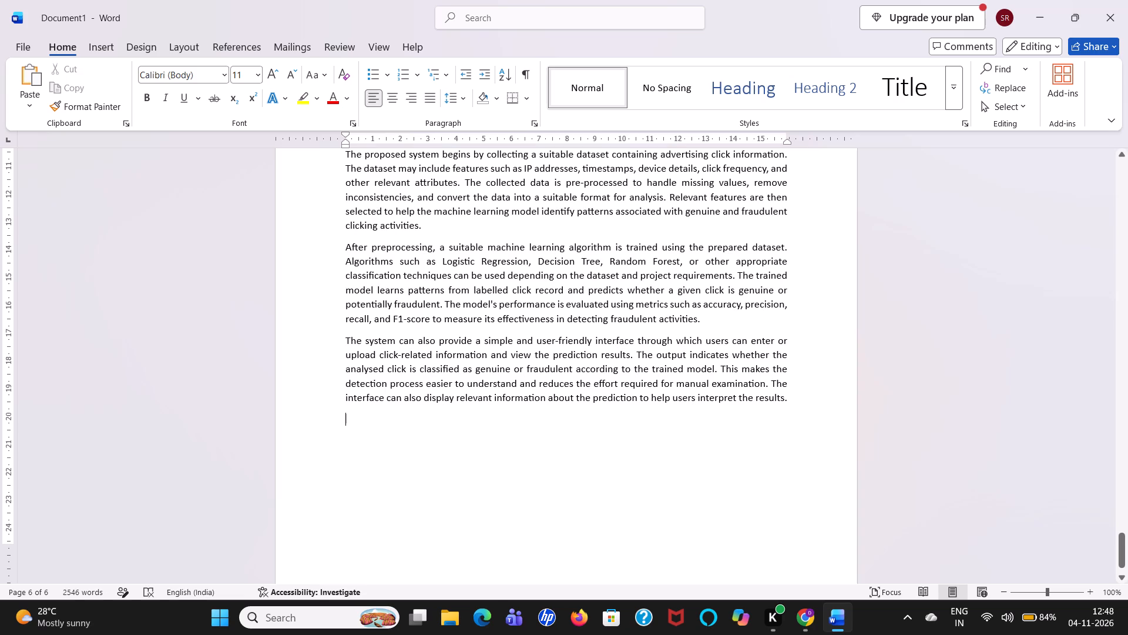
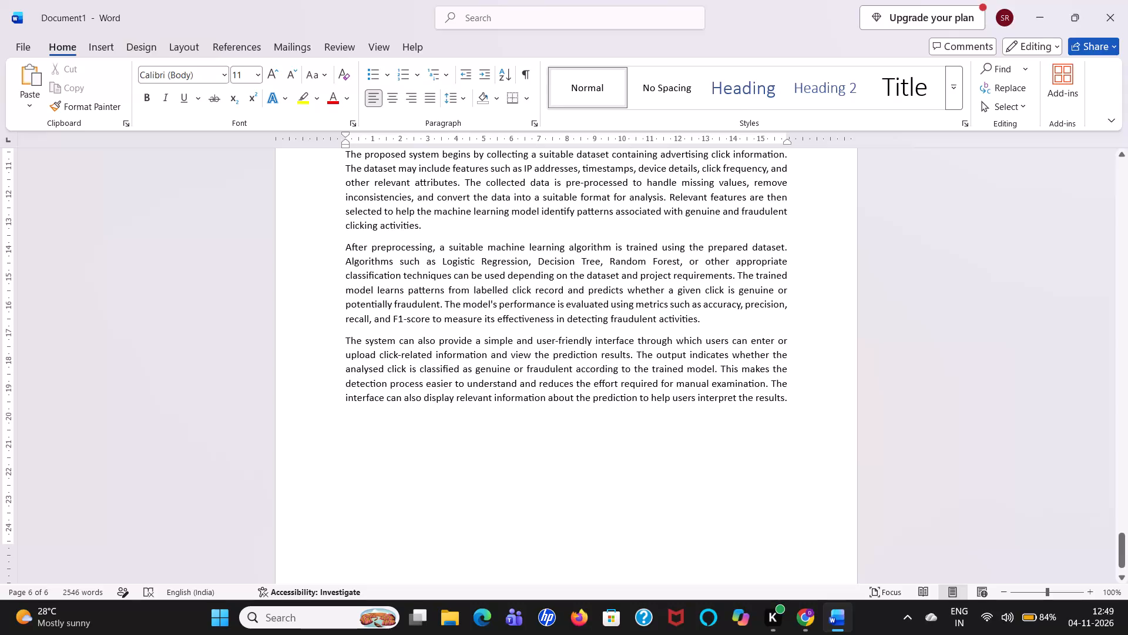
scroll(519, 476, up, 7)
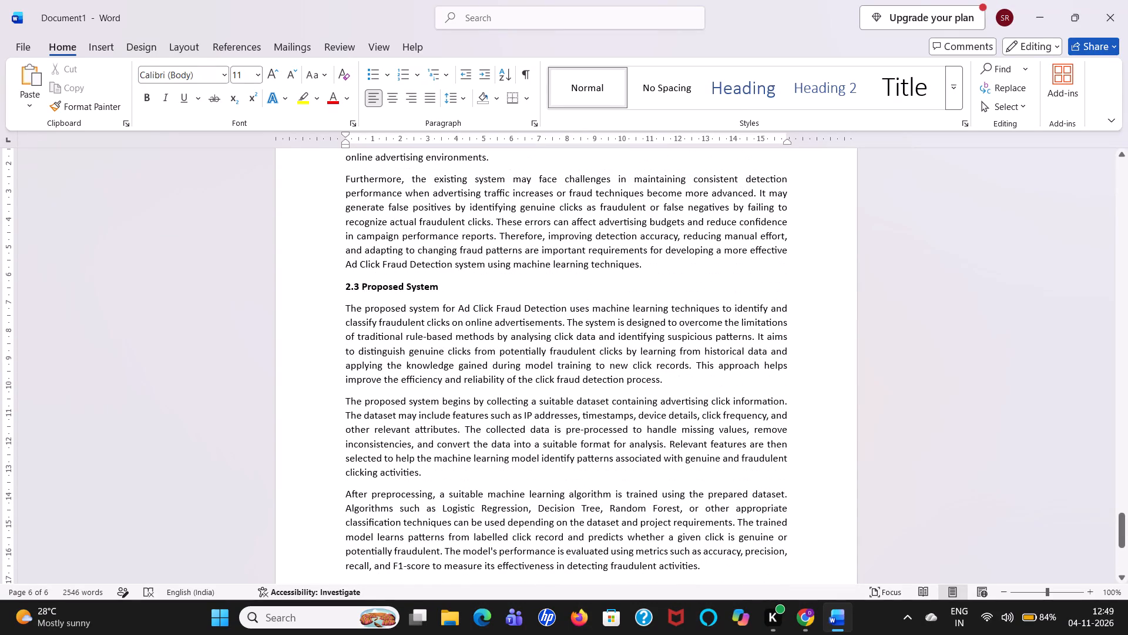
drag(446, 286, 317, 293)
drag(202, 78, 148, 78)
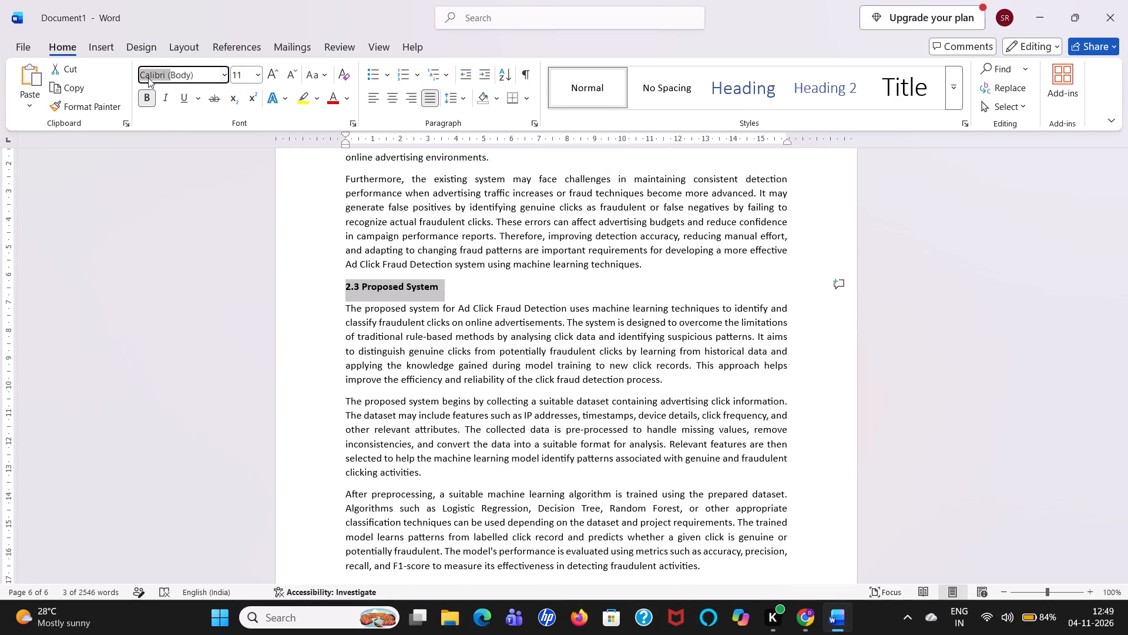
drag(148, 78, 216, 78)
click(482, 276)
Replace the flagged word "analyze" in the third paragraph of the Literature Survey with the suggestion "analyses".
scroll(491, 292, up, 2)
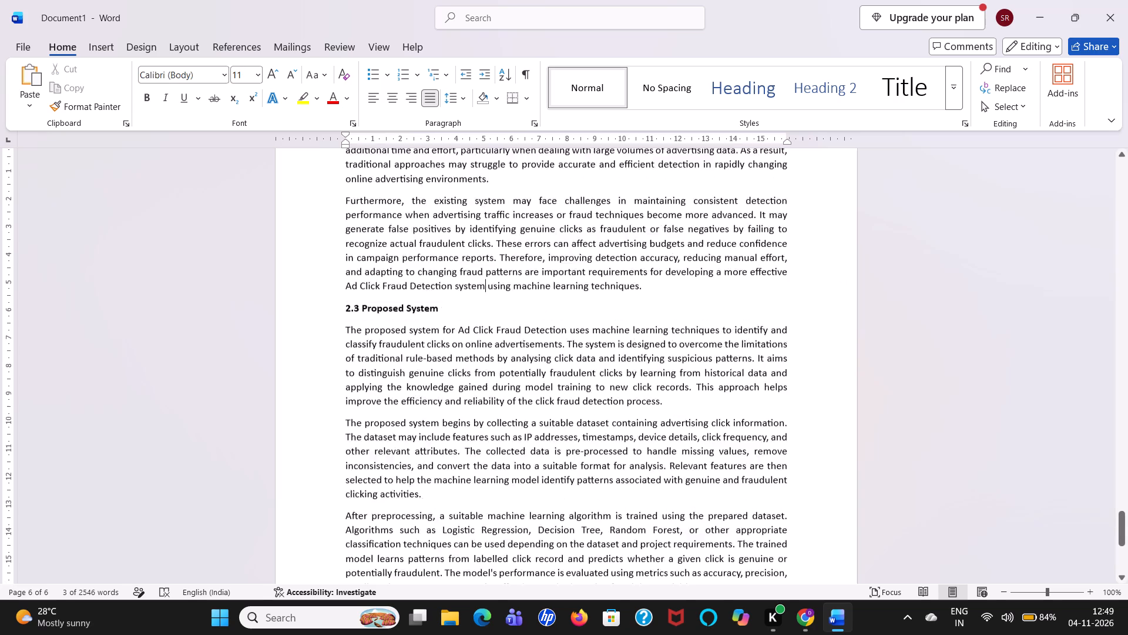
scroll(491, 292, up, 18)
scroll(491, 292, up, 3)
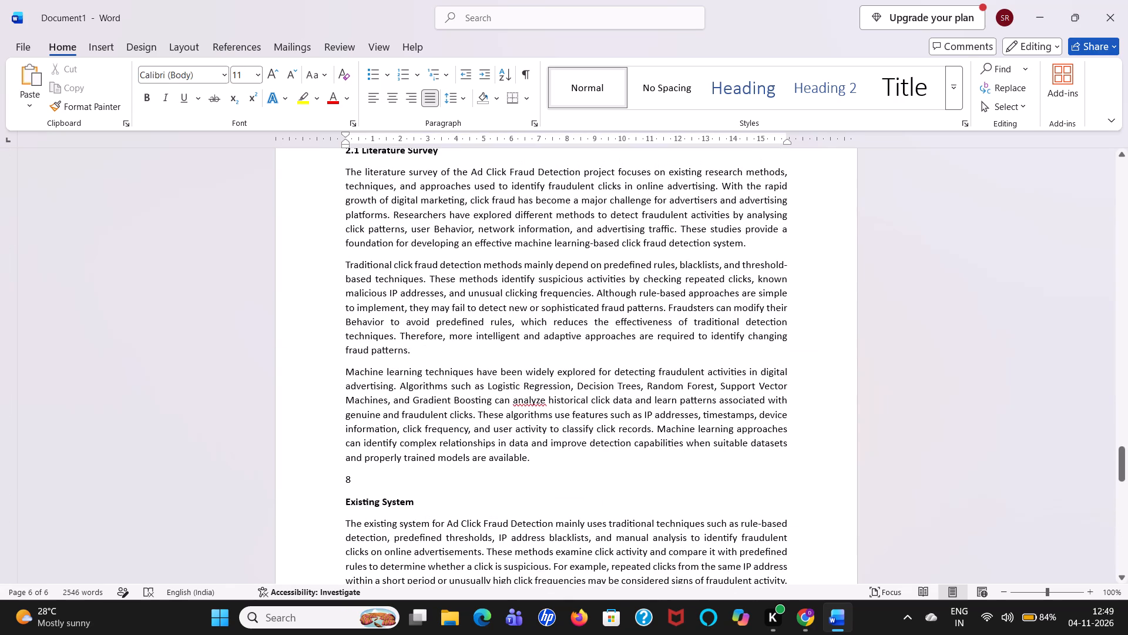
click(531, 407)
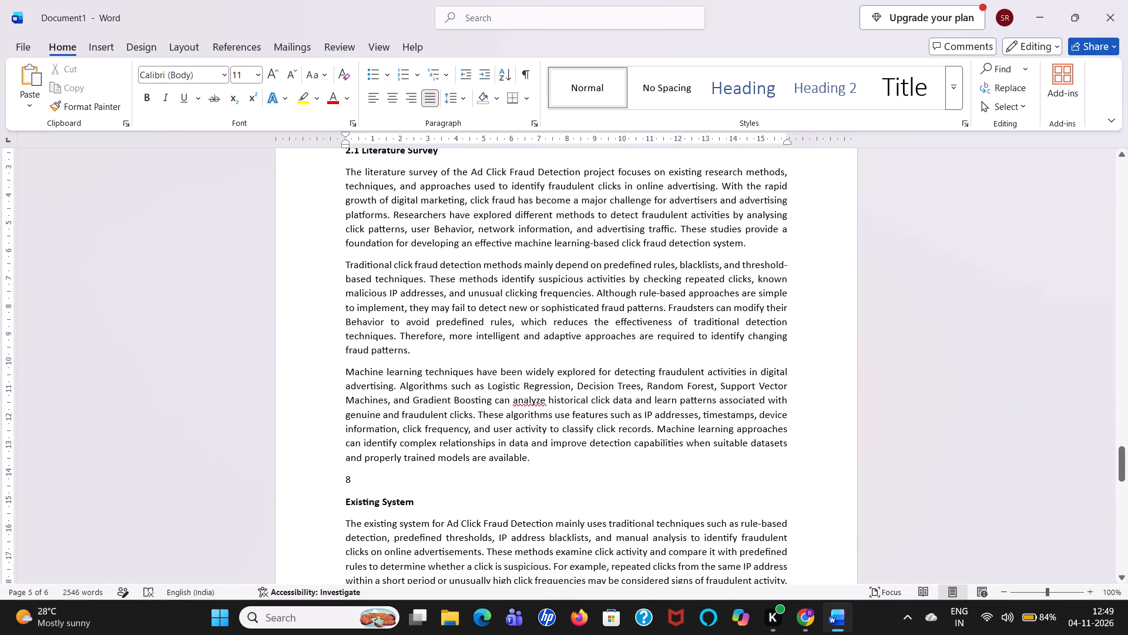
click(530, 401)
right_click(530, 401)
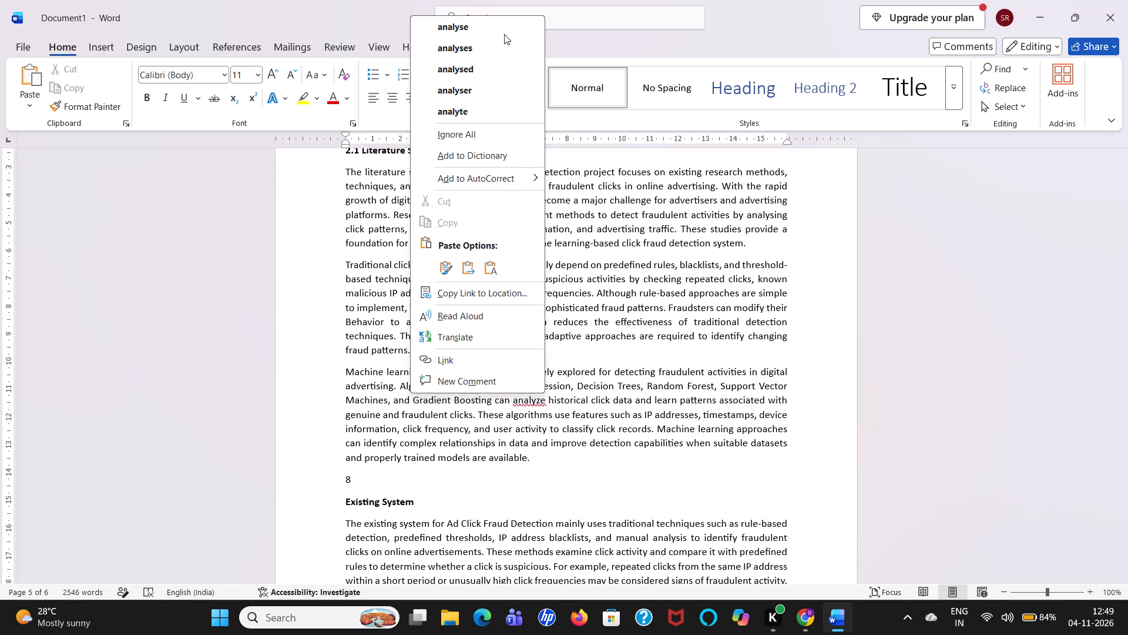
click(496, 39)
Set the font of all Chapter 2 text, from the "CHAPTER – 2" heading through the last proposed system paragraph, to Times New Roman.
scroll(392, 293, up, 3)
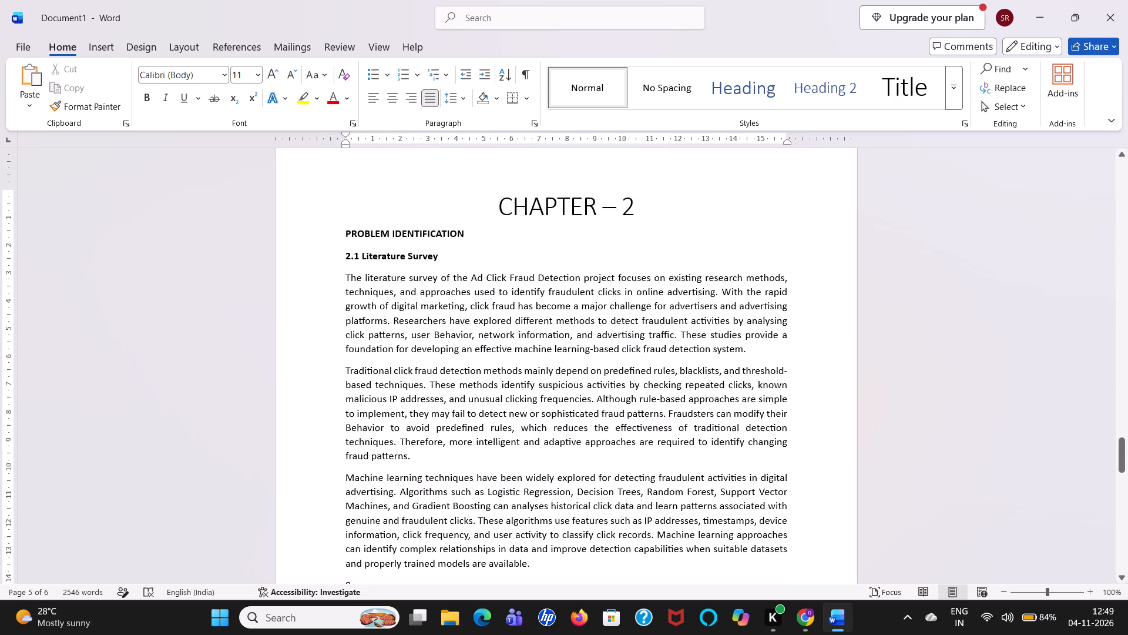
drag(501, 202, 734, 598)
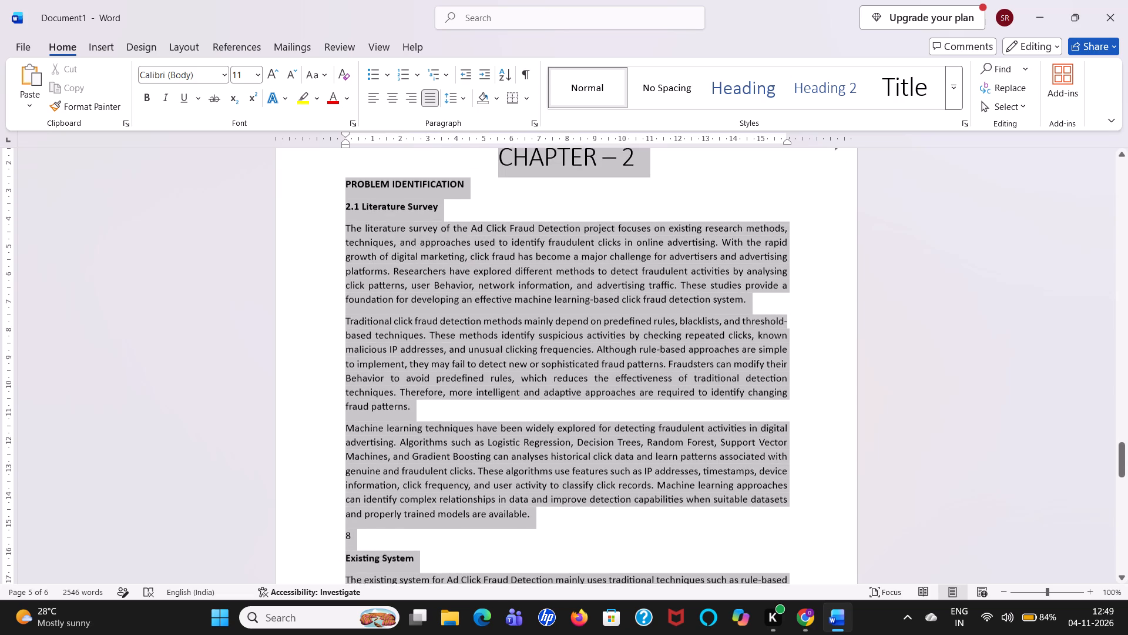
drag(734, 598, 771, 563)
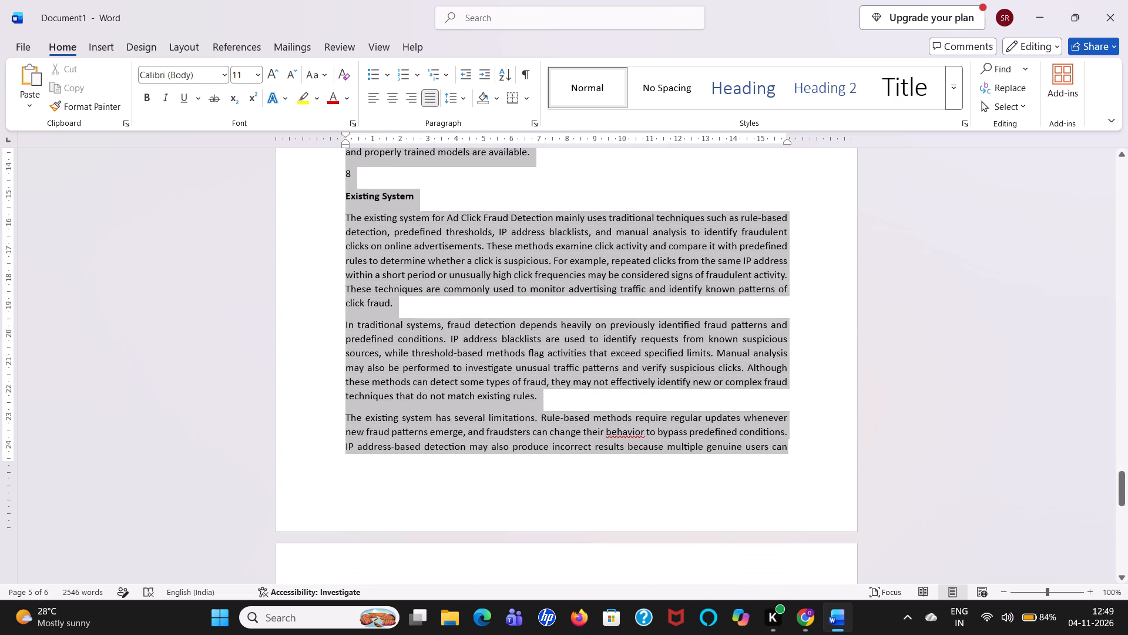
drag(771, 563, 747, 395)
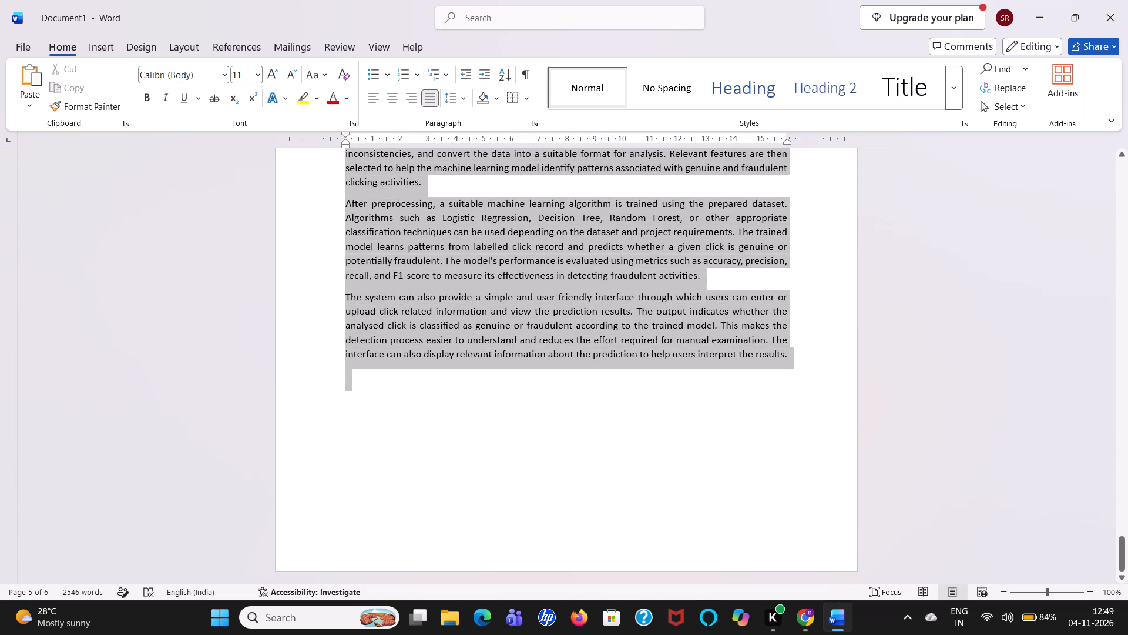
drag(747, 395, 793, 363)
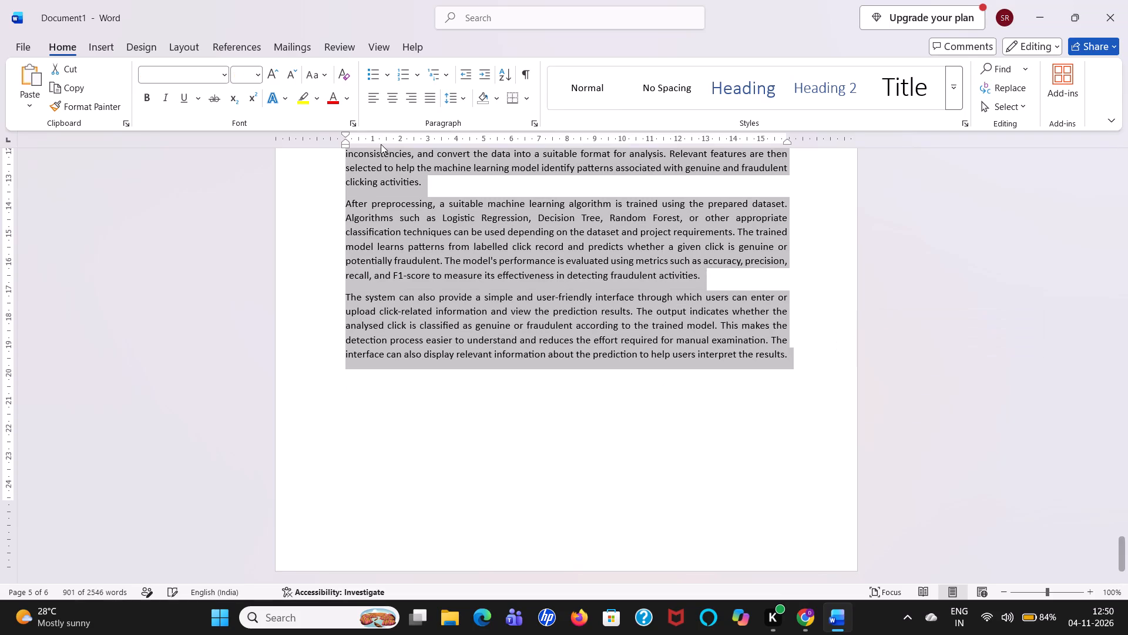
click(186, 70)
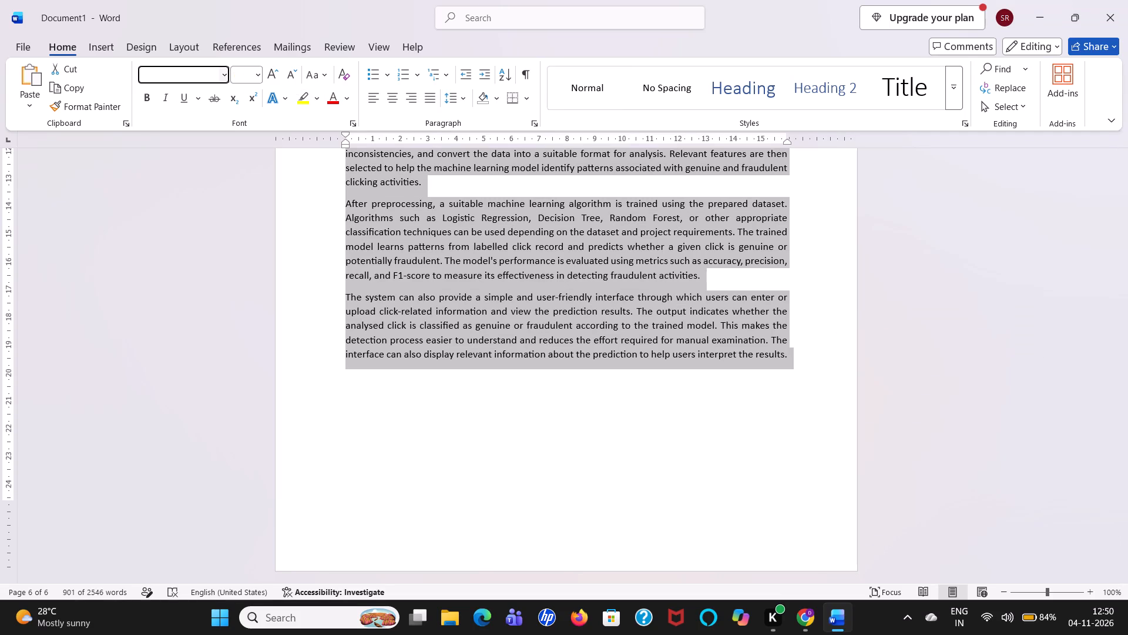
text(tim)
key(Return)
click(439, 384)
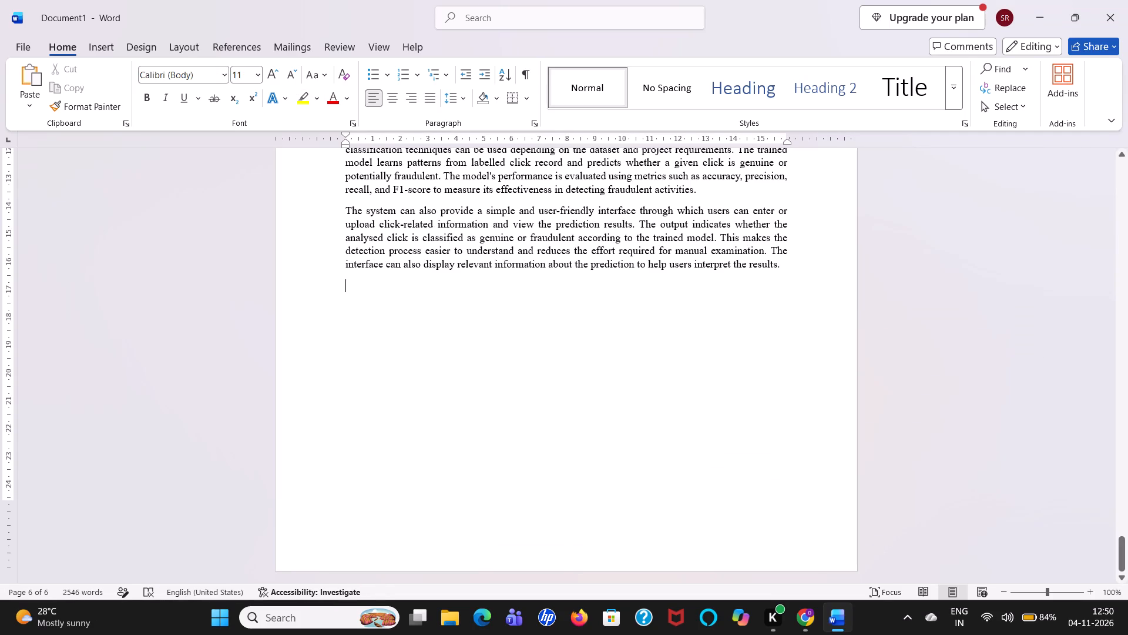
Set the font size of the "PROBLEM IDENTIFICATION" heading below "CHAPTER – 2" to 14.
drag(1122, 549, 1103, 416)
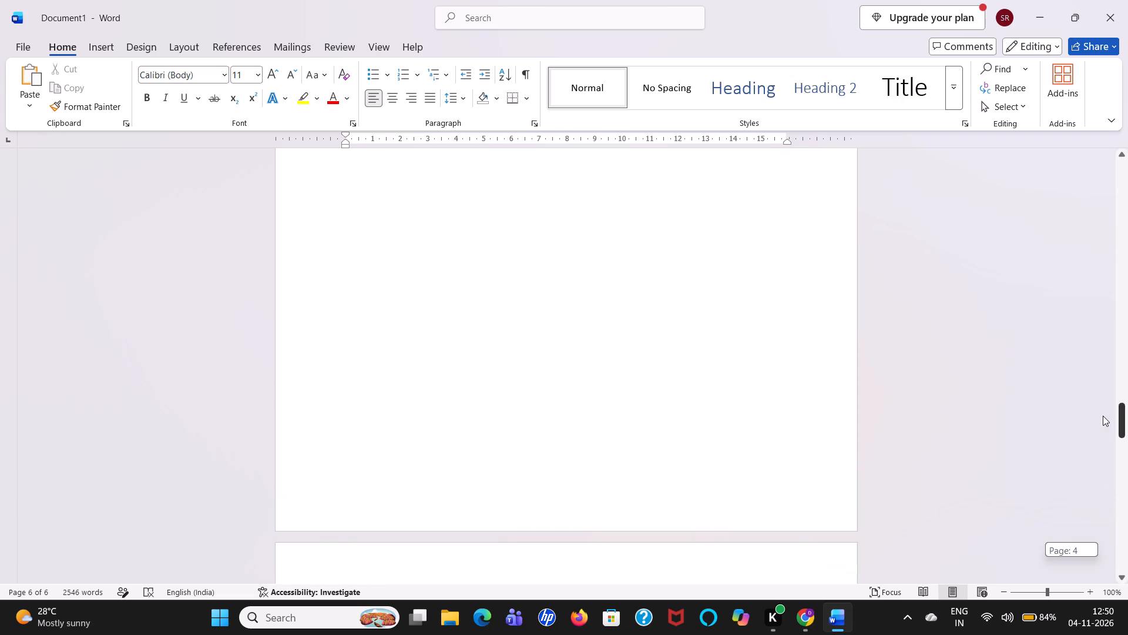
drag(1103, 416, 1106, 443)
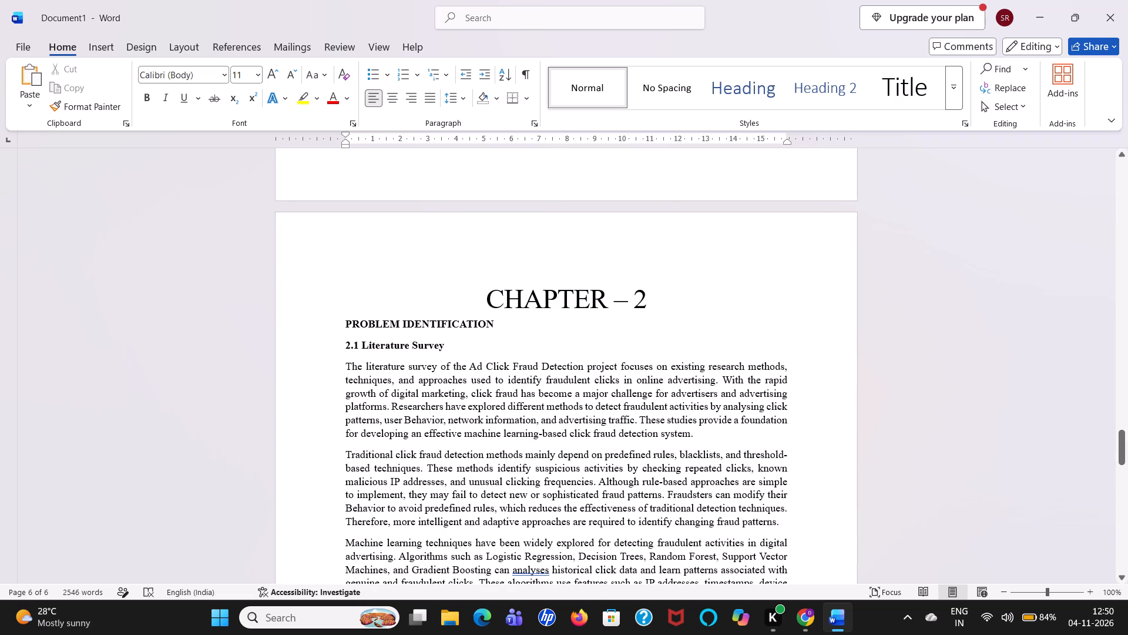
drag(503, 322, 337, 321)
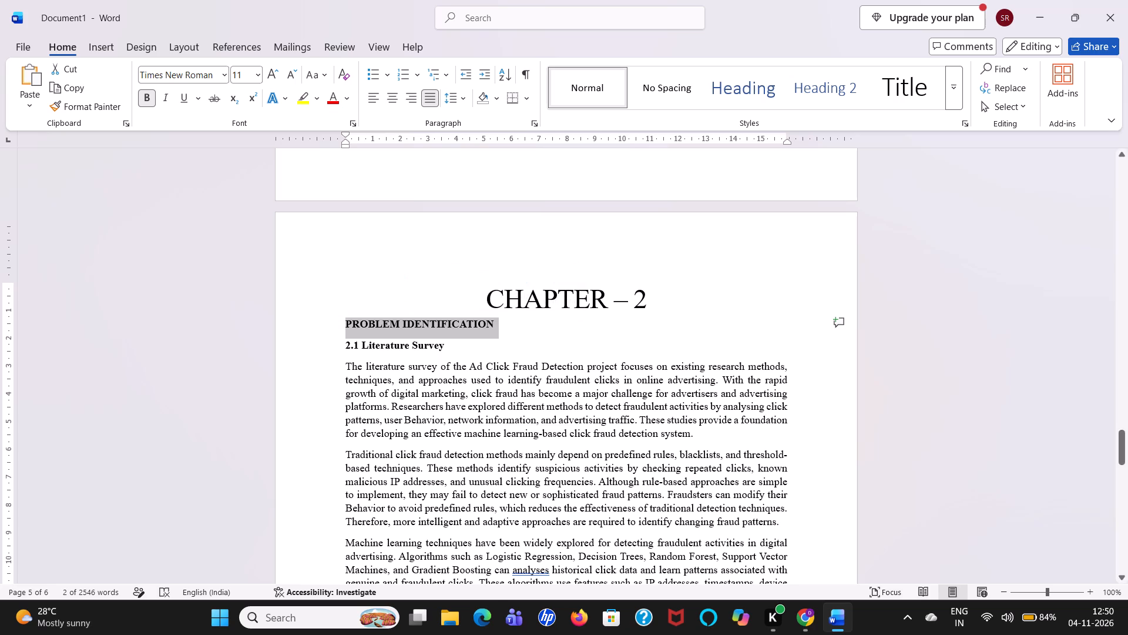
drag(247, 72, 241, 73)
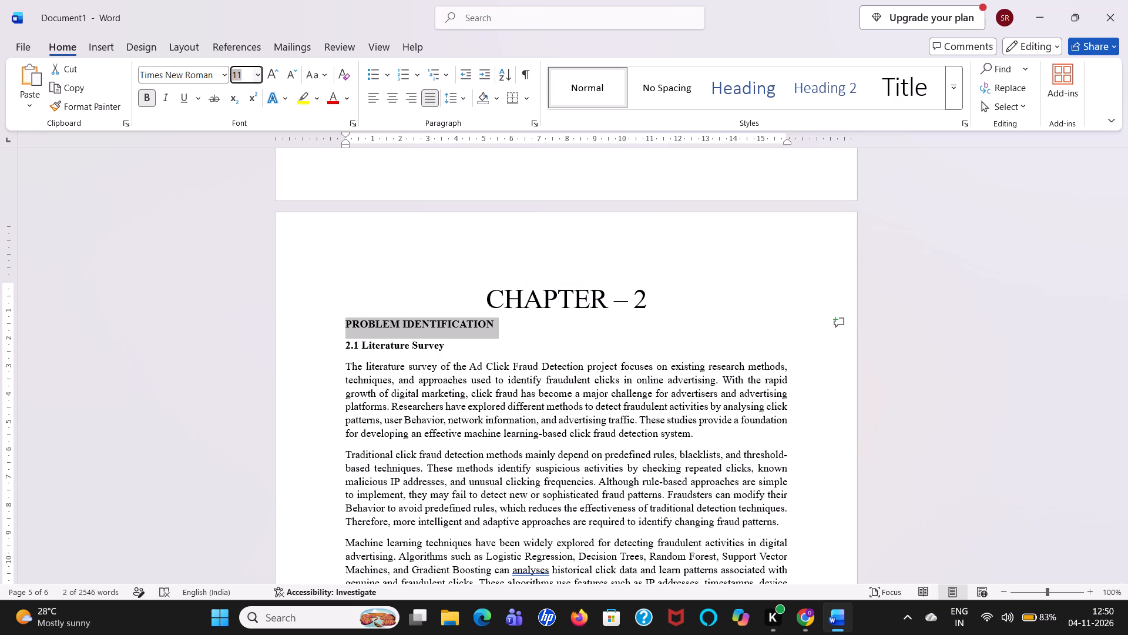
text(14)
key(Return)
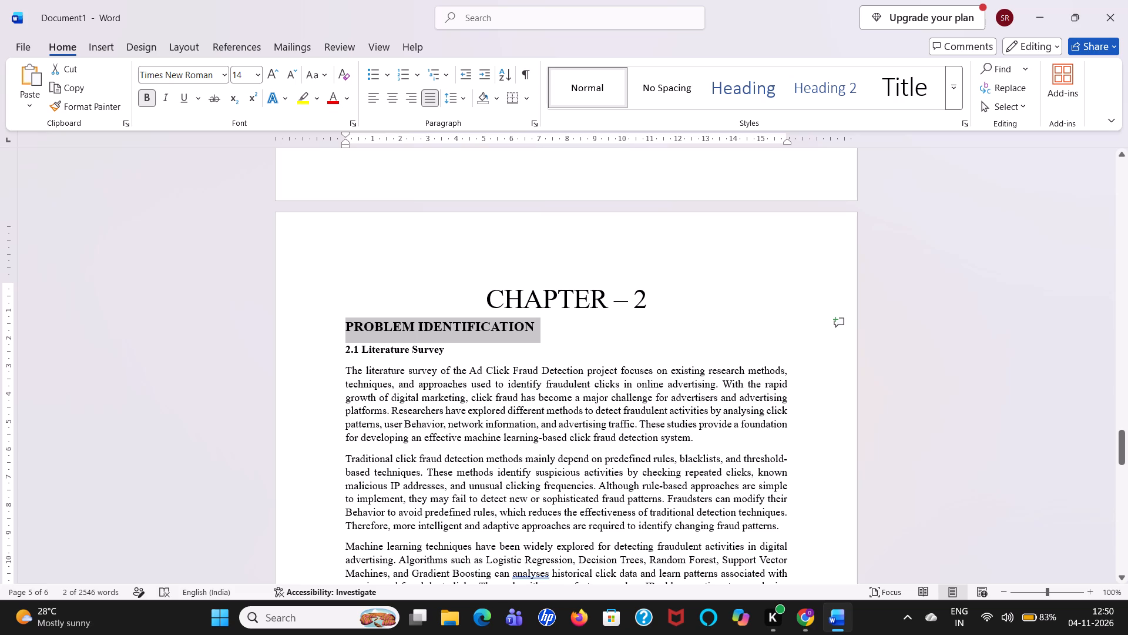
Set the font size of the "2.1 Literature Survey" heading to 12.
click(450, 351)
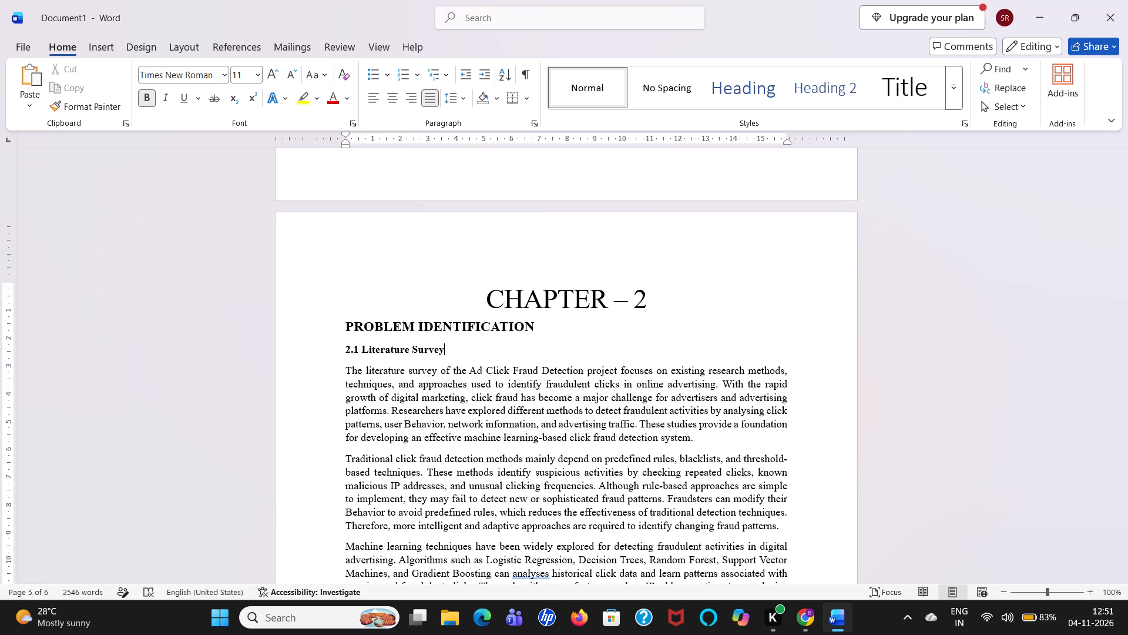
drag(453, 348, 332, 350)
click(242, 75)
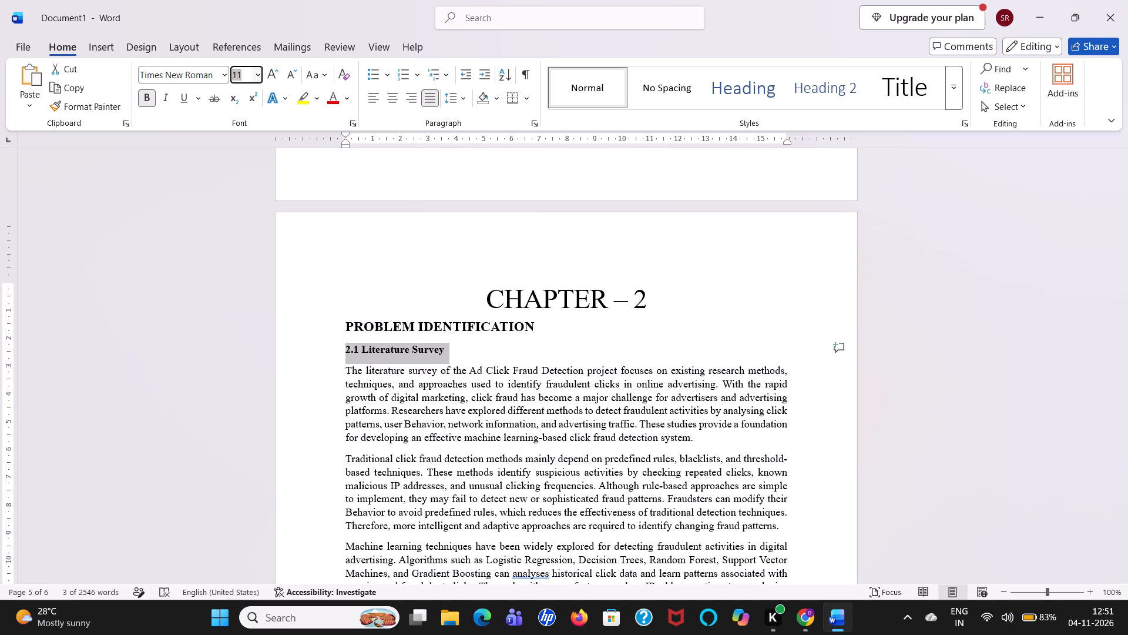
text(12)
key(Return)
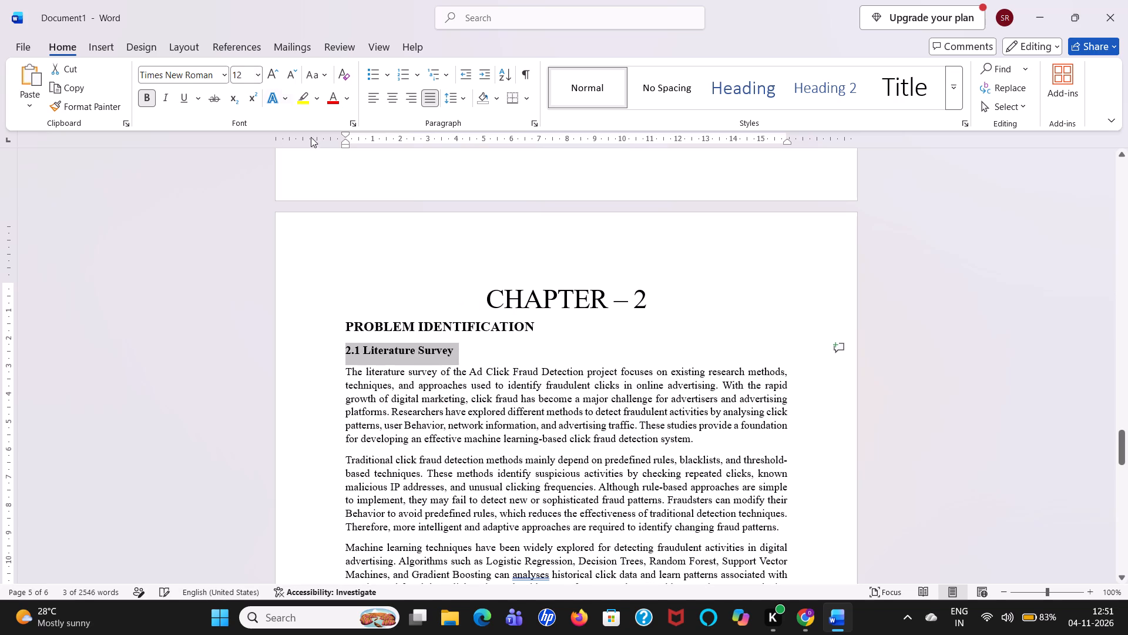
Apply the Title style to the "PROBLEM IDENTIFICATION" heading and delete that heading line.
drag(550, 327, 284, 327)
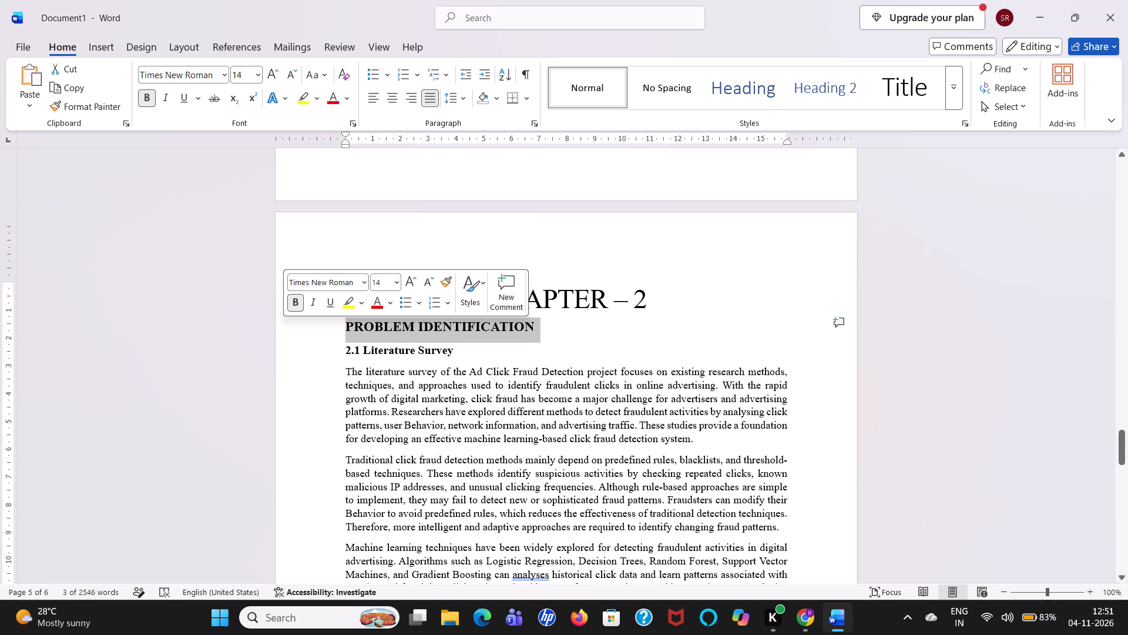
click(891, 88)
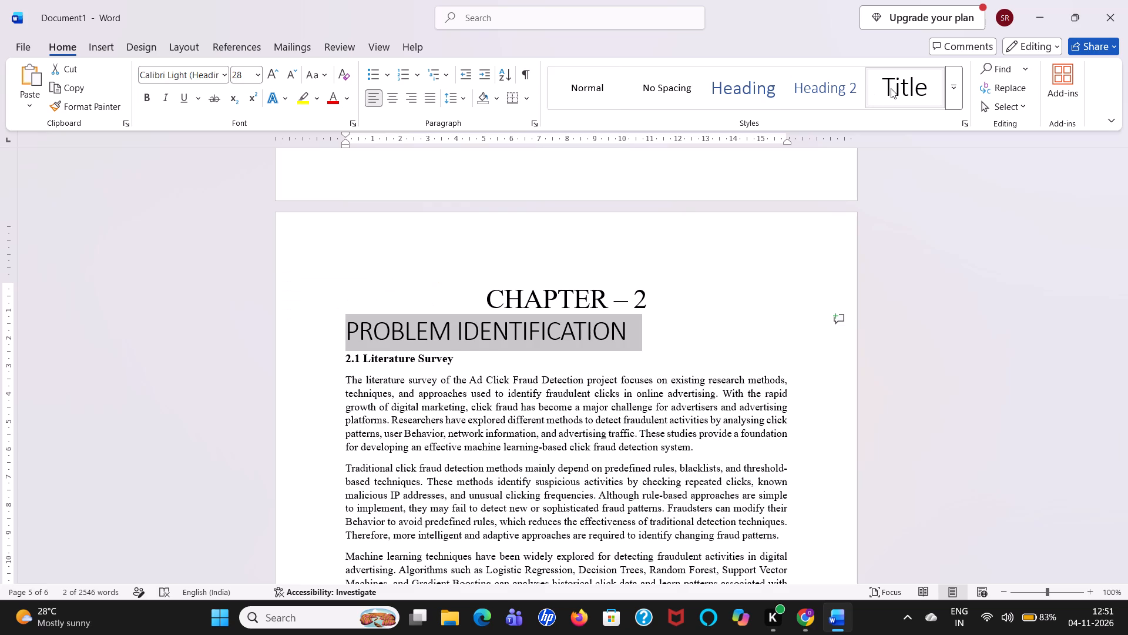
key(Delete)
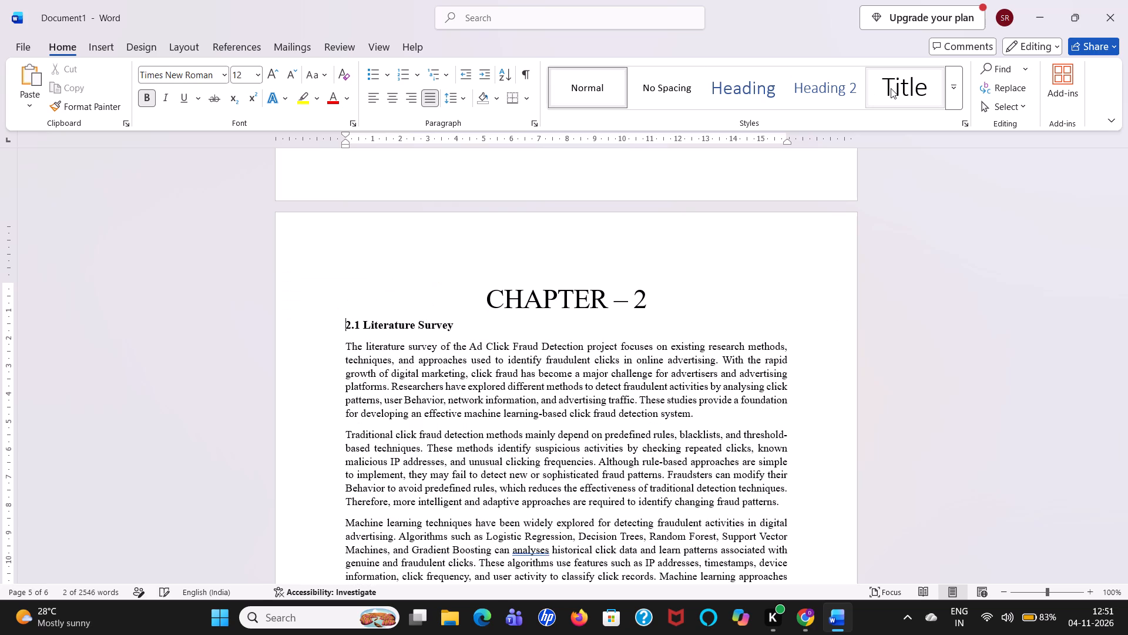
Set the font size of the "2.1 Literature Survey" heading to 14.
drag(462, 322, 324, 322)
click(241, 75)
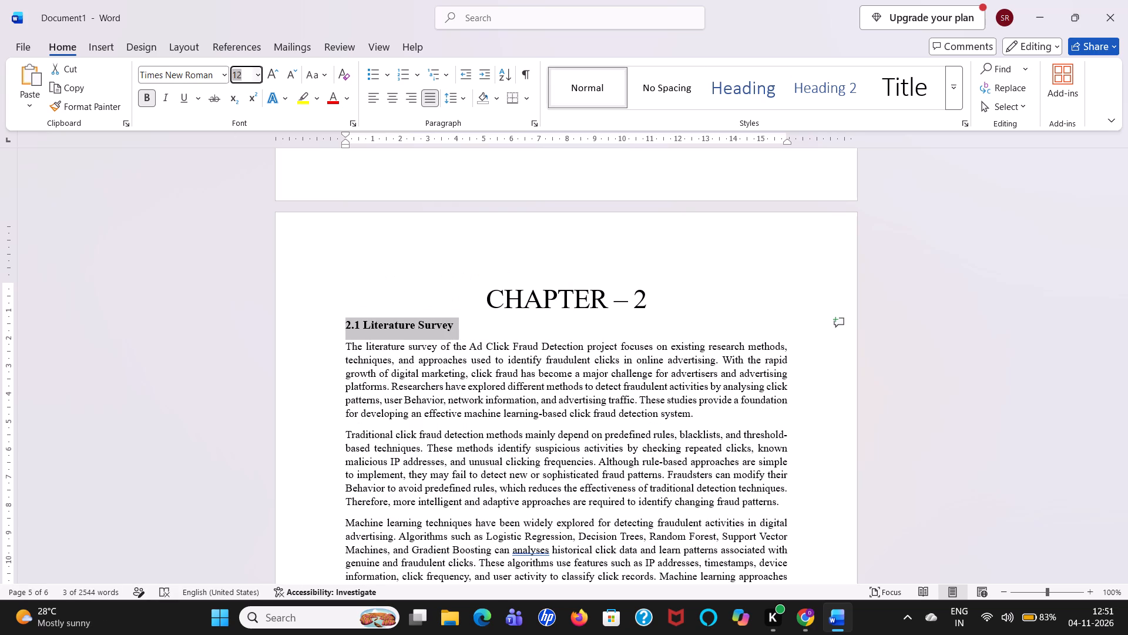
text(14)
key(Return)
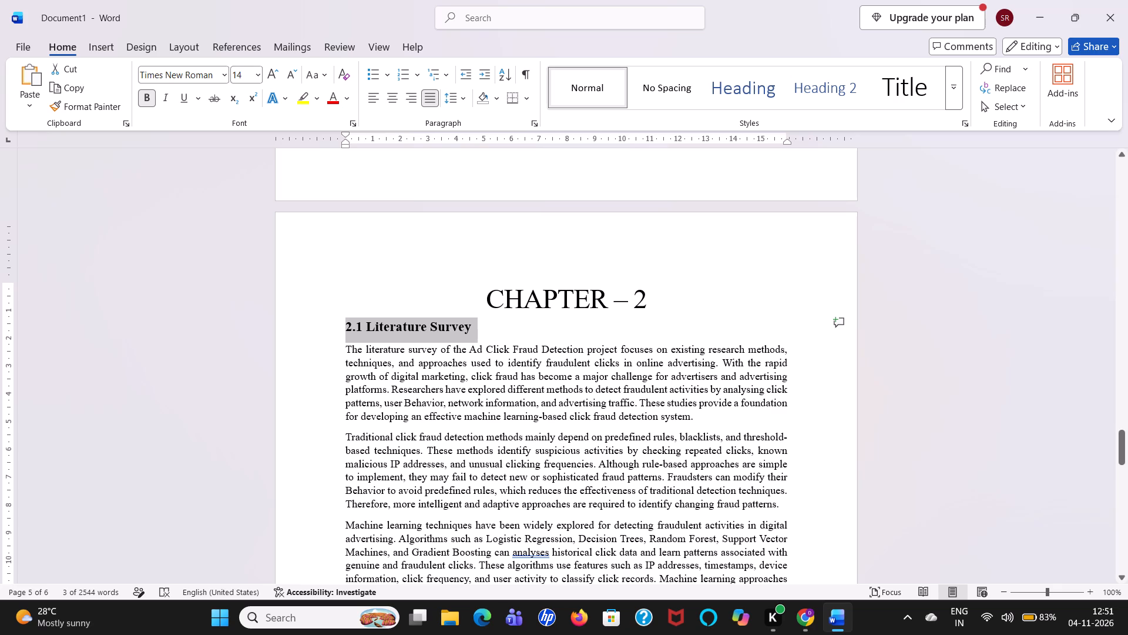
click(502, 327)
Correct the flagged word "analyses" in the third paragraph of the Literature Survey to "analyse".
scroll(584, 411, down, 3)
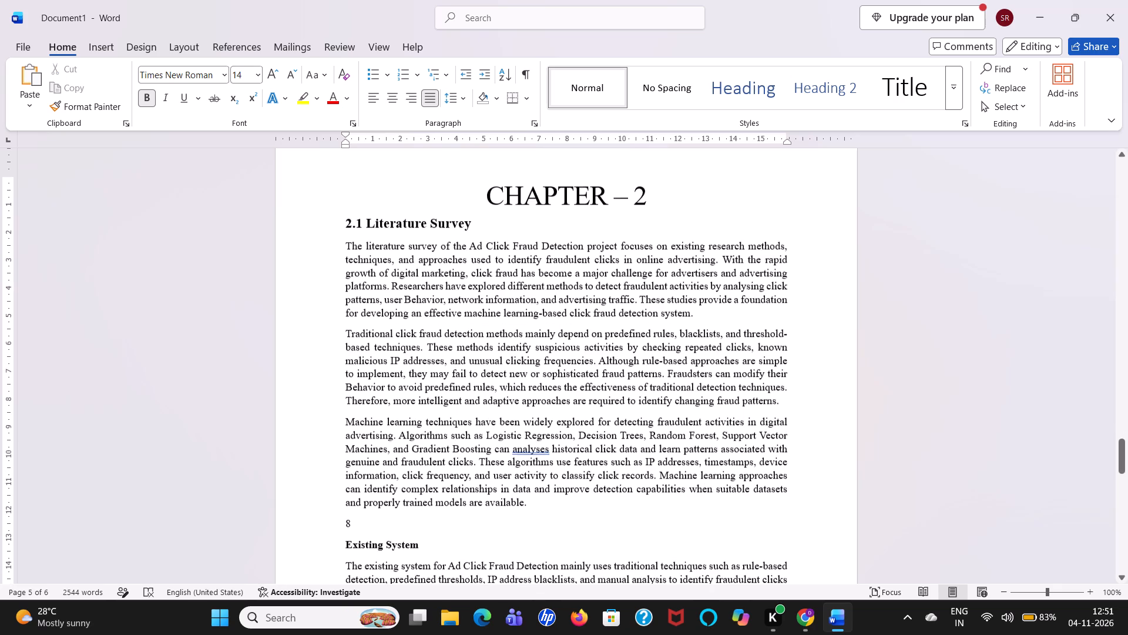
scroll(529, 375, down, 4)
click(535, 305)
right_click(535, 305)
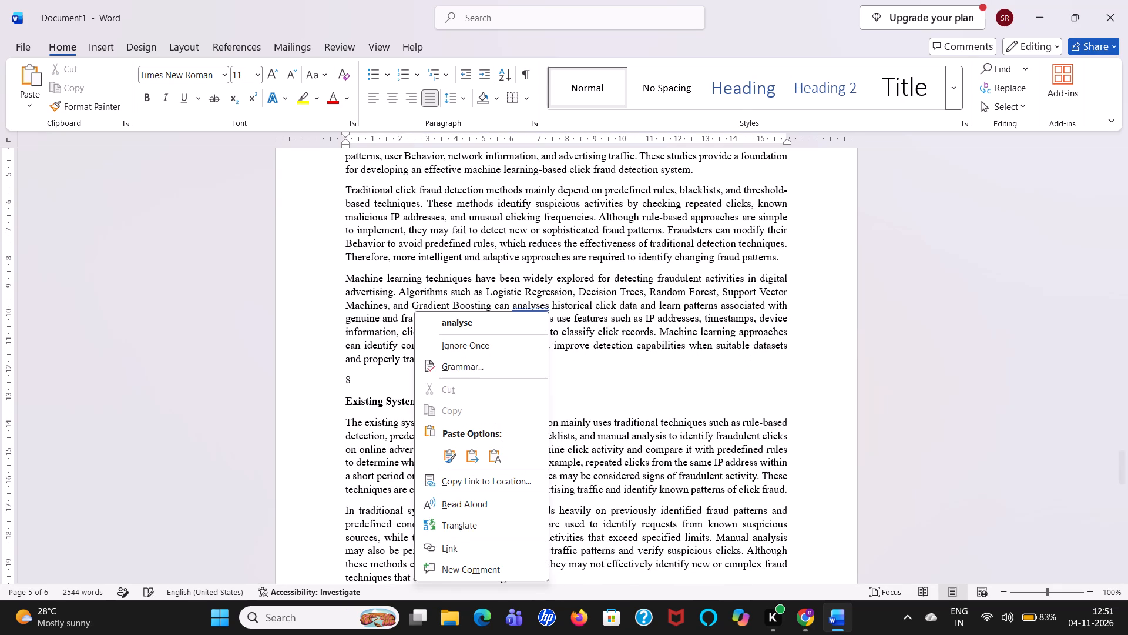
click(486, 327)
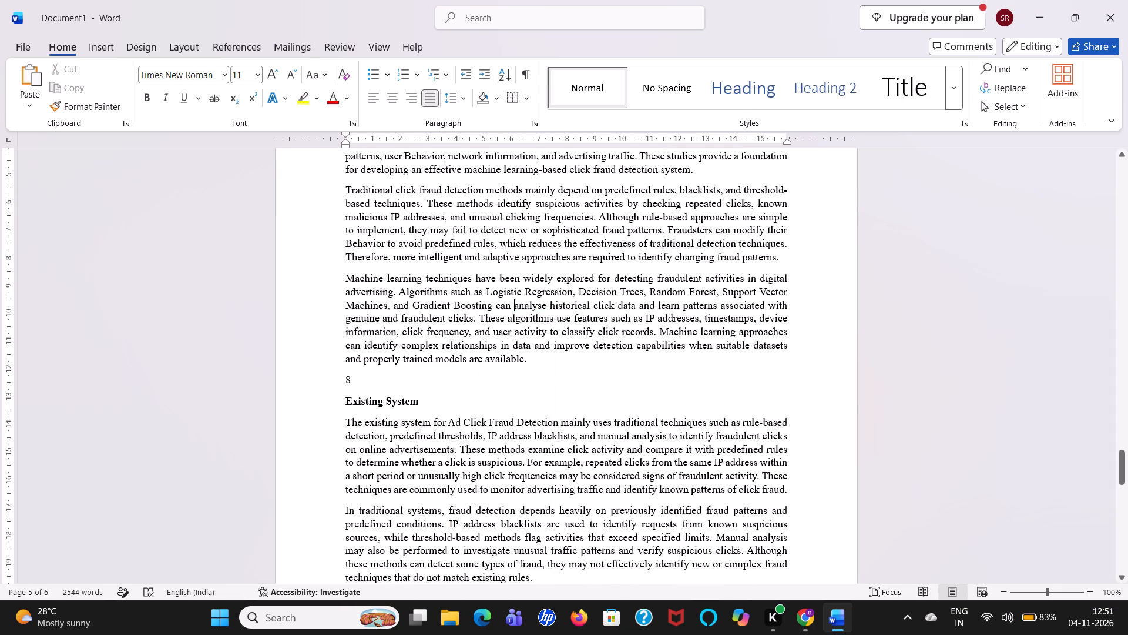
Delete the stray "8" line above the "Existing System" heading.
drag(399, 362, 388, 369)
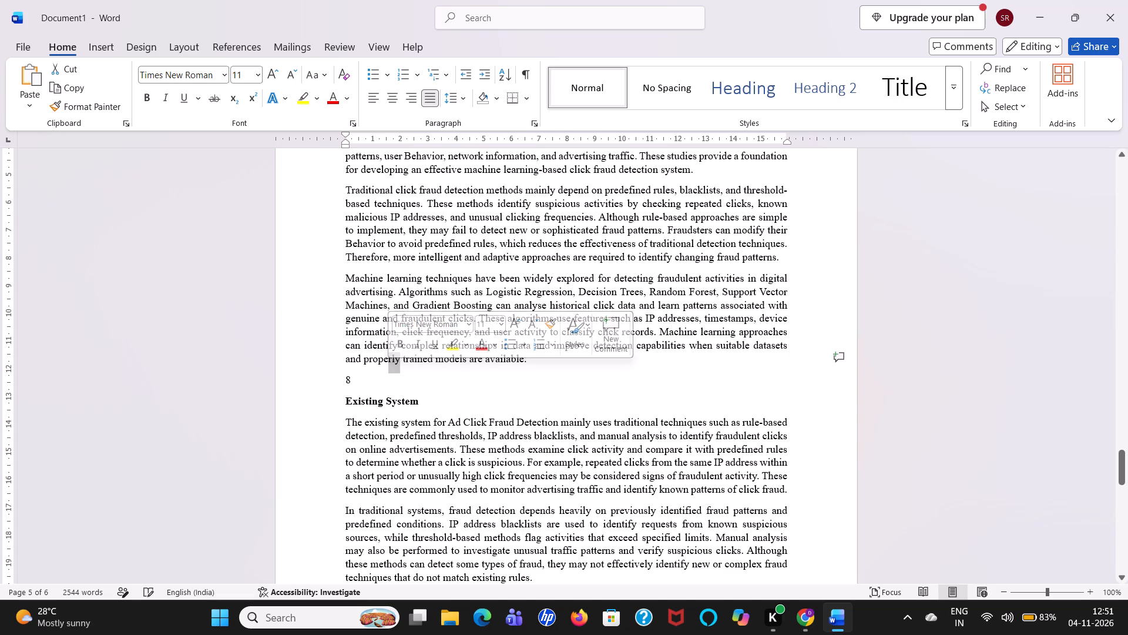
click(372, 373)
drag(371, 377, 294, 387)
key(BackSpace)
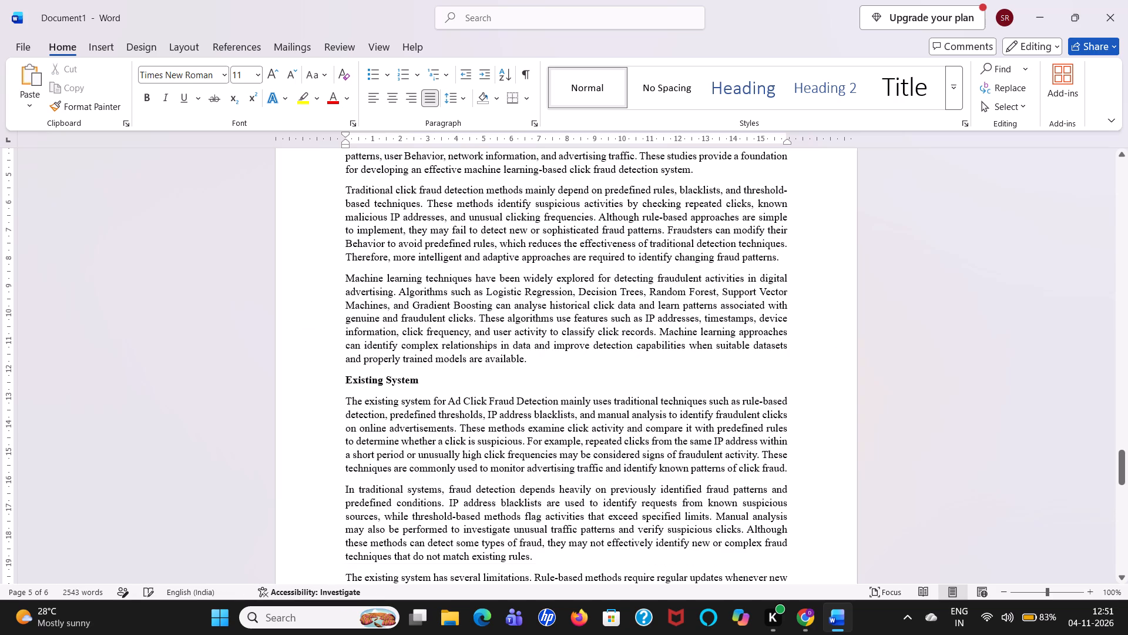
Set the font size of the "Existing System" heading to 14.
drag(455, 383, 250, 385)
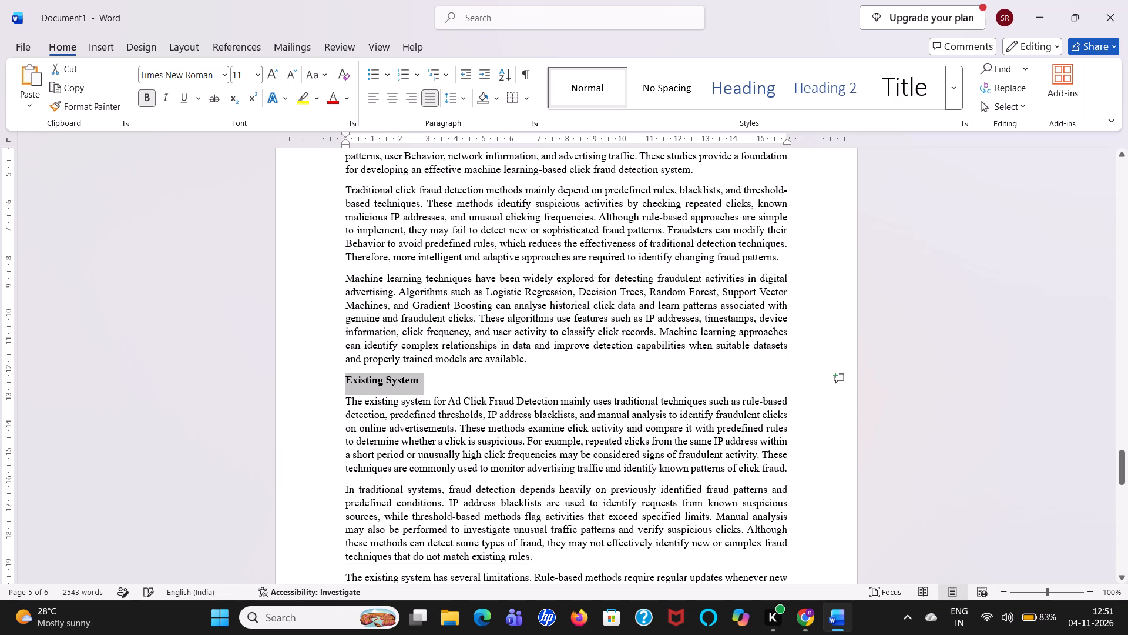
click(247, 73)
text(12)
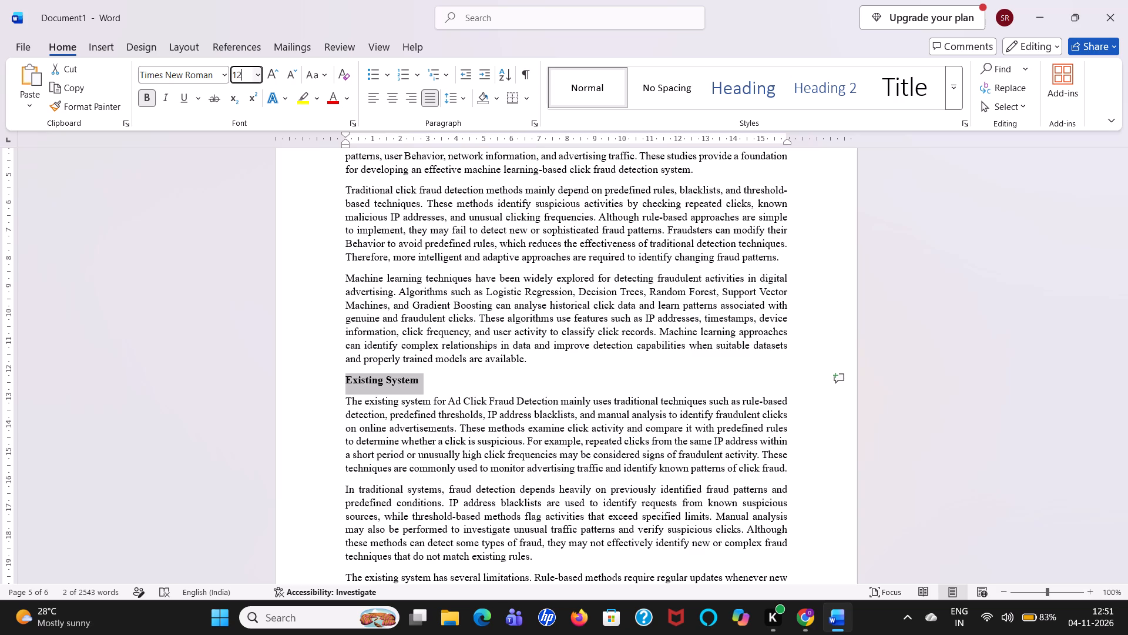
key(BackSpace)
key(4)
key(Return)
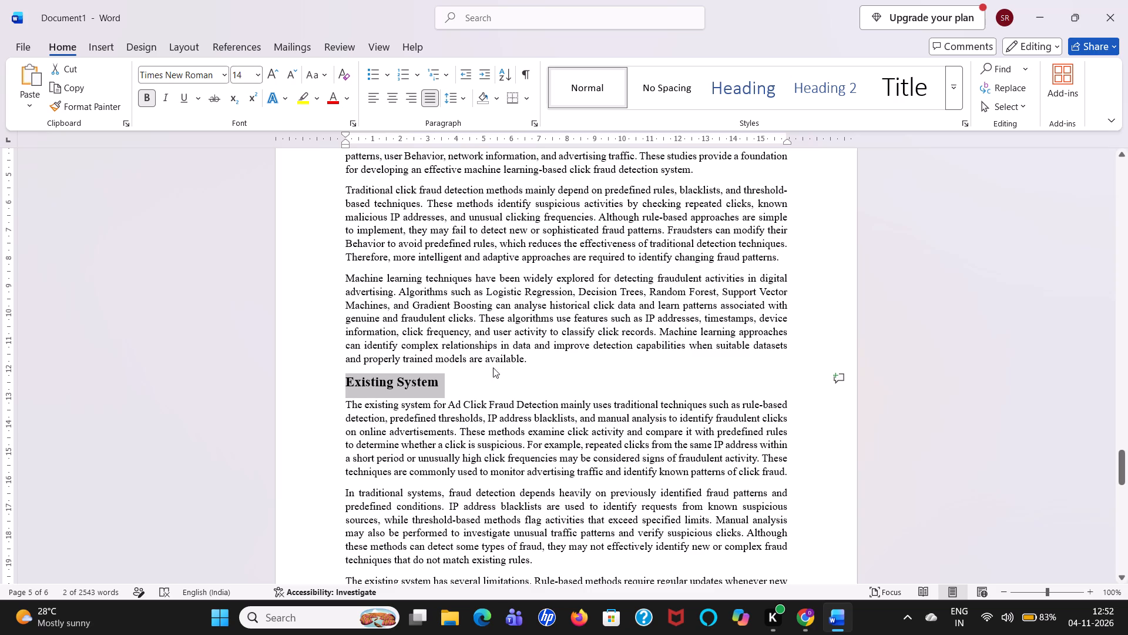
click(506, 383)
Set the font size of the "2.3 Proposed System" heading to 14.
scroll(483, 397, down, 3)
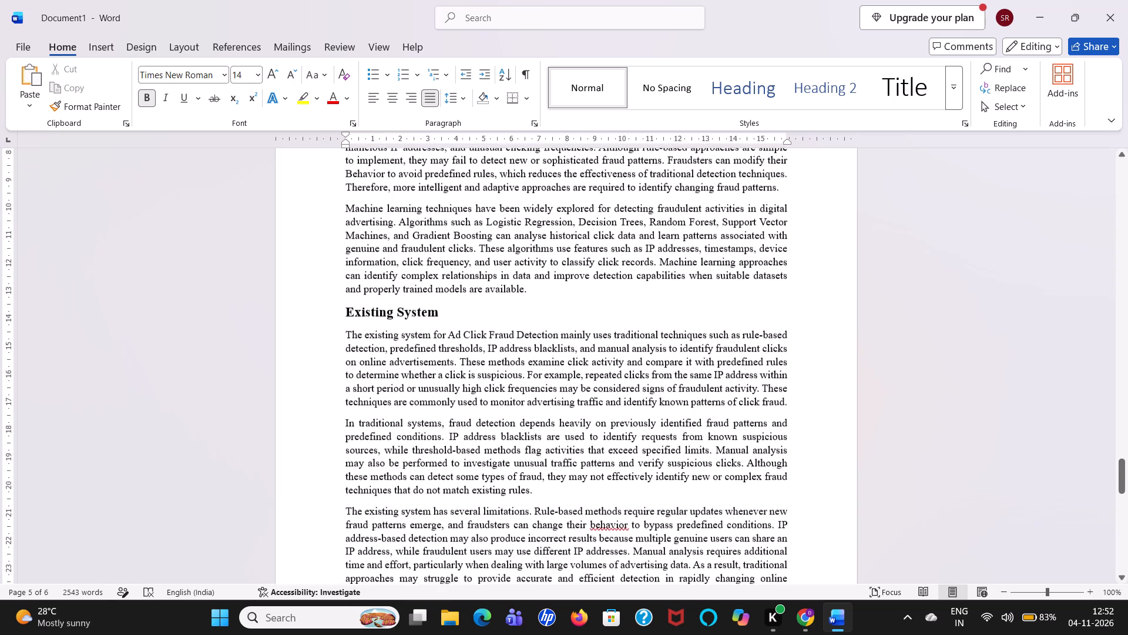
scroll(483, 397, down, 10)
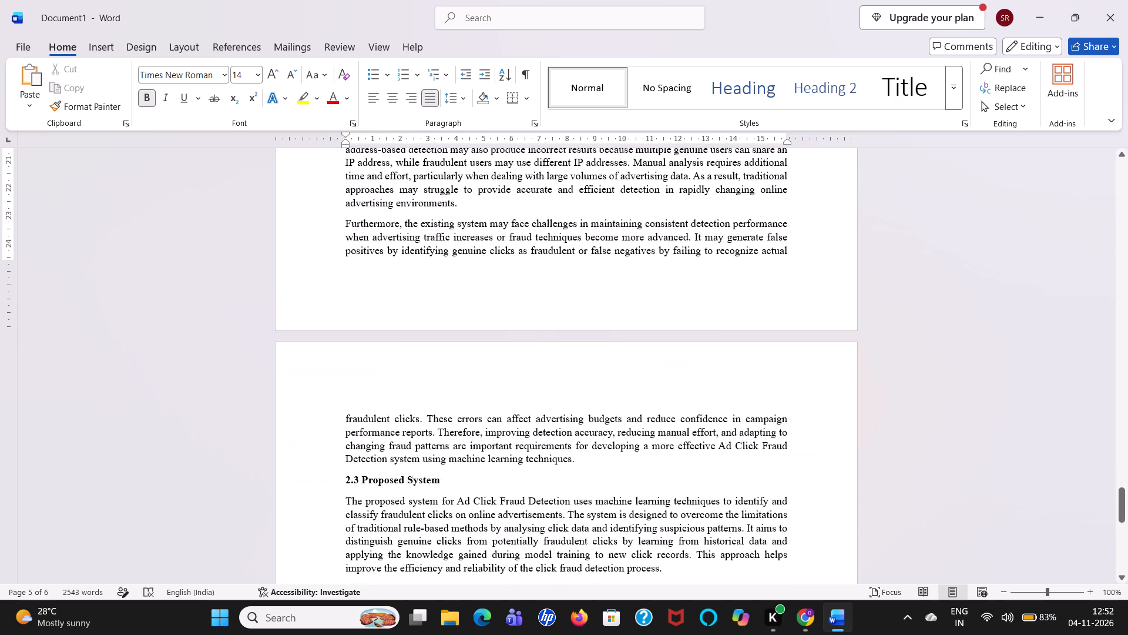
drag(449, 479, 330, 487)
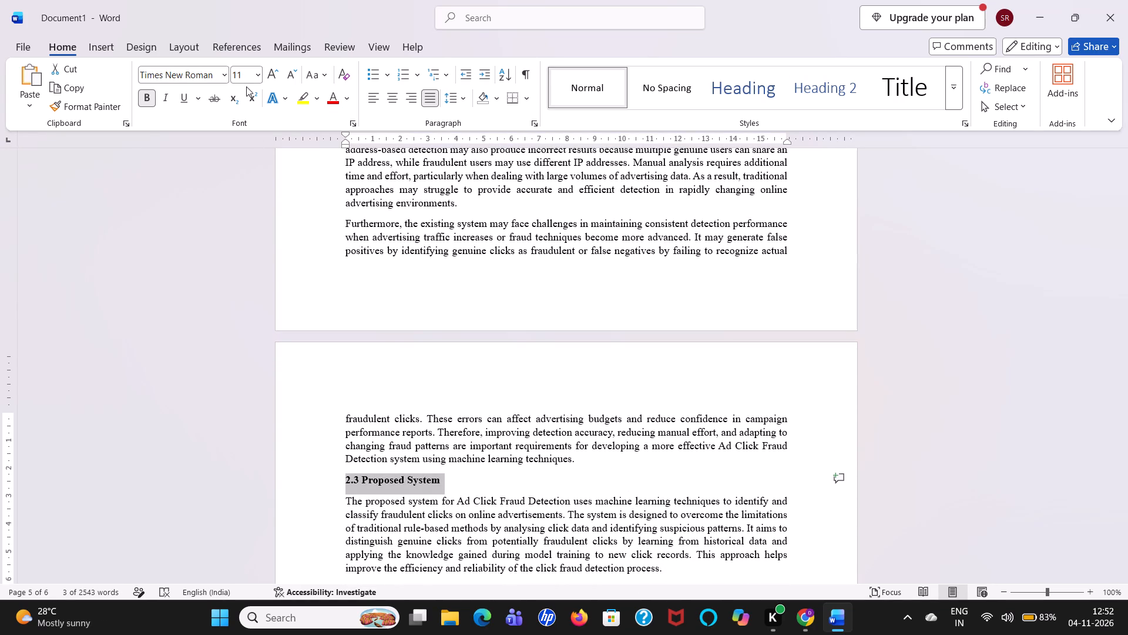
click(247, 78)
text(14)
key(Return)
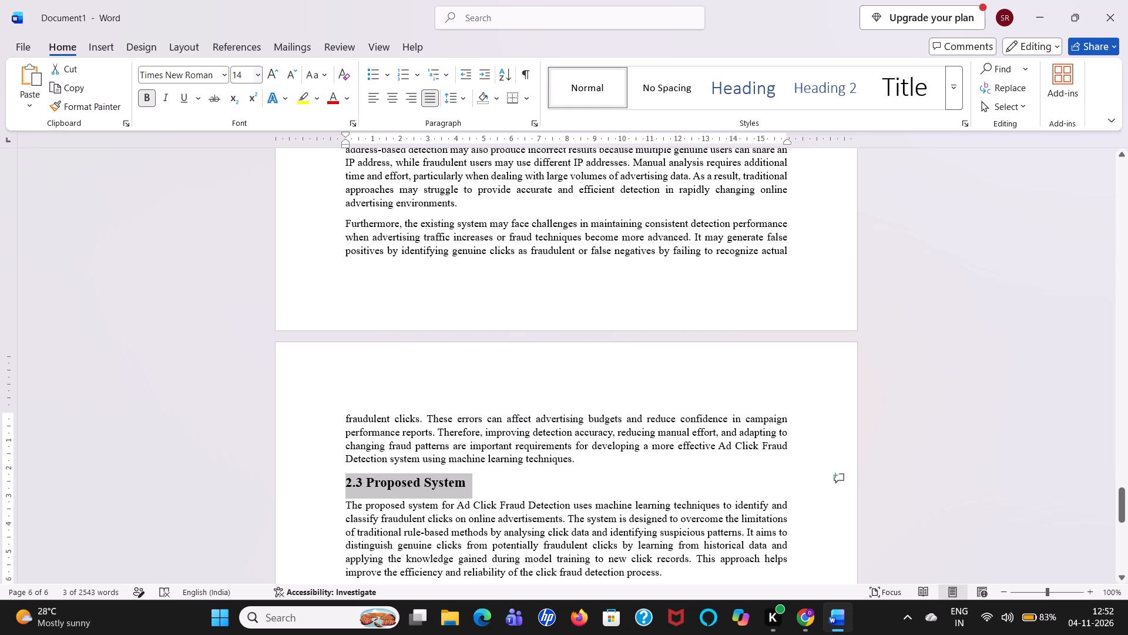
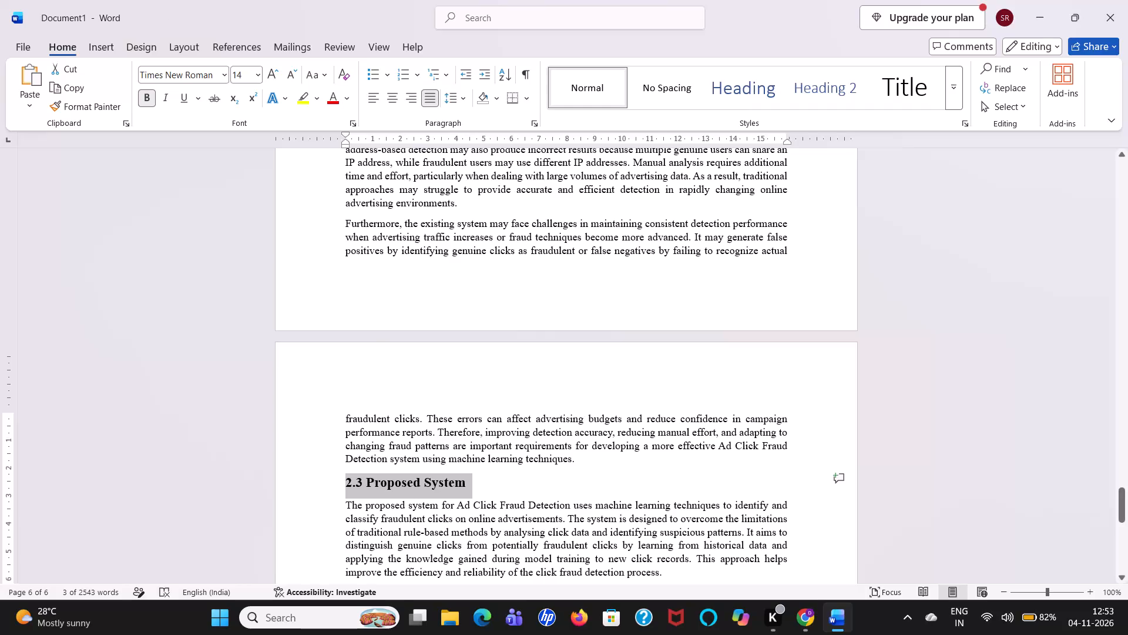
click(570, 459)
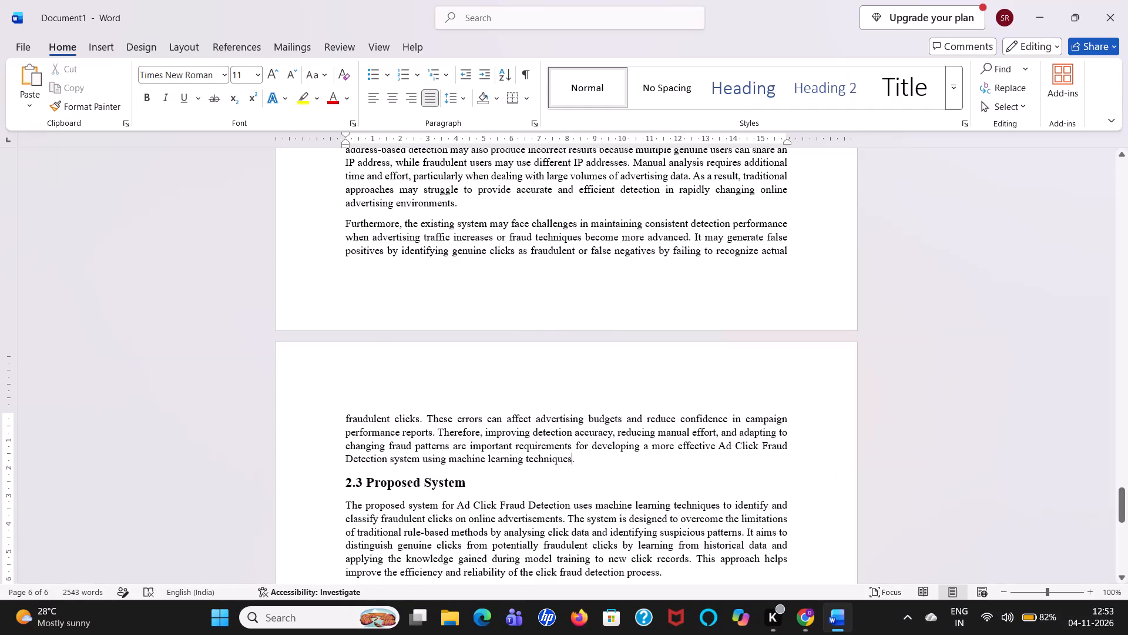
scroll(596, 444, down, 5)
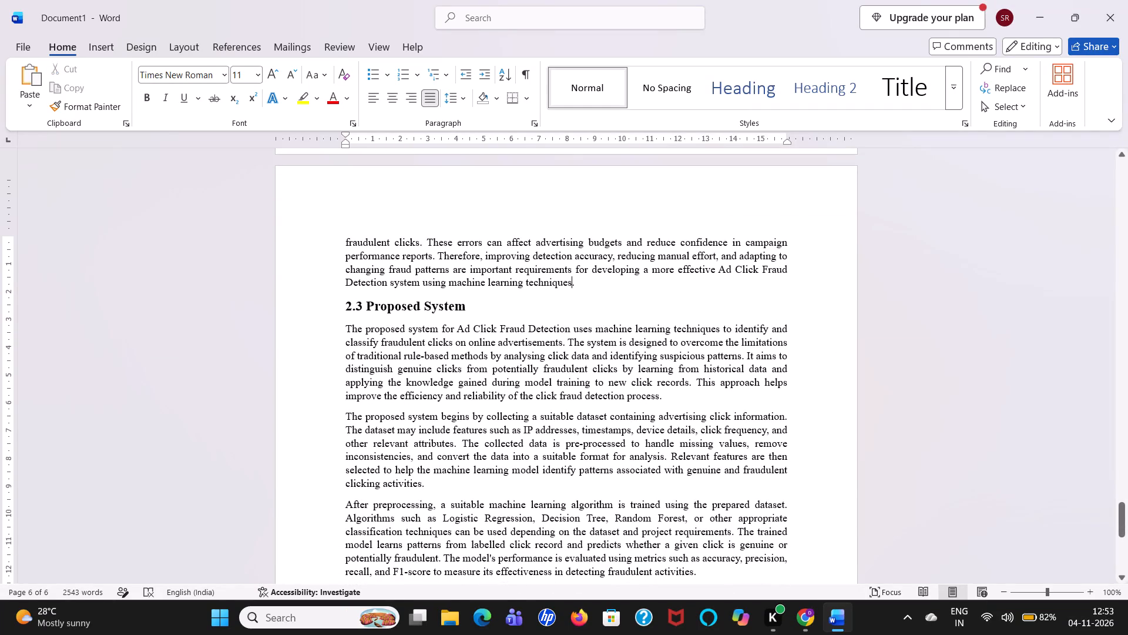
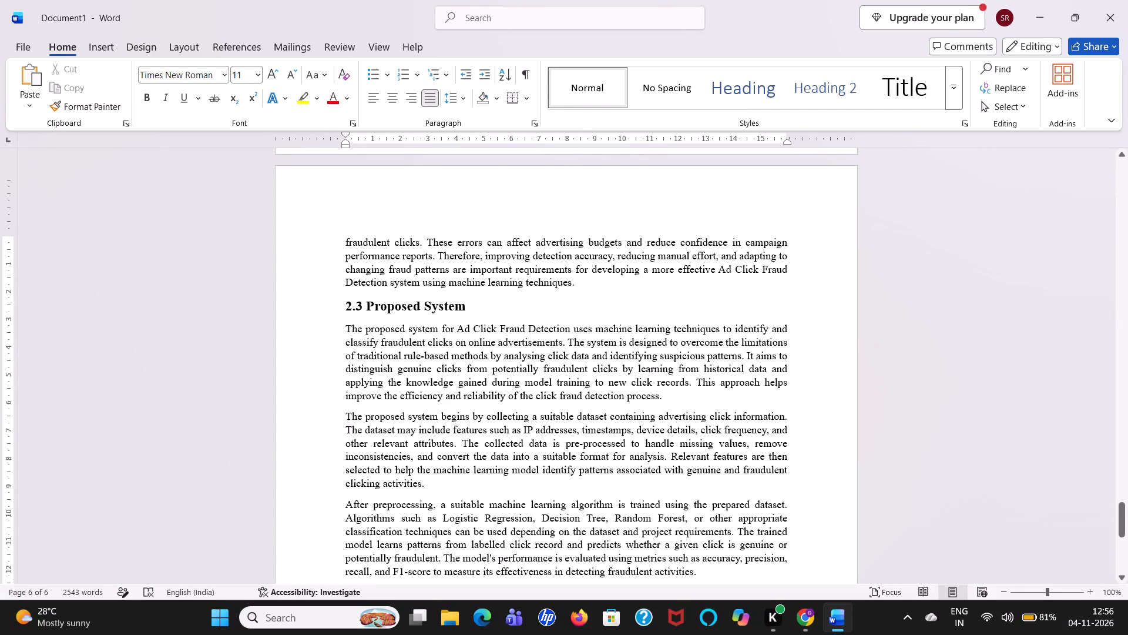
Go back to the start of Chapter 2 to review its headings, dismissing the incoming message notification.
drag(1123, 507, 1107, 420)
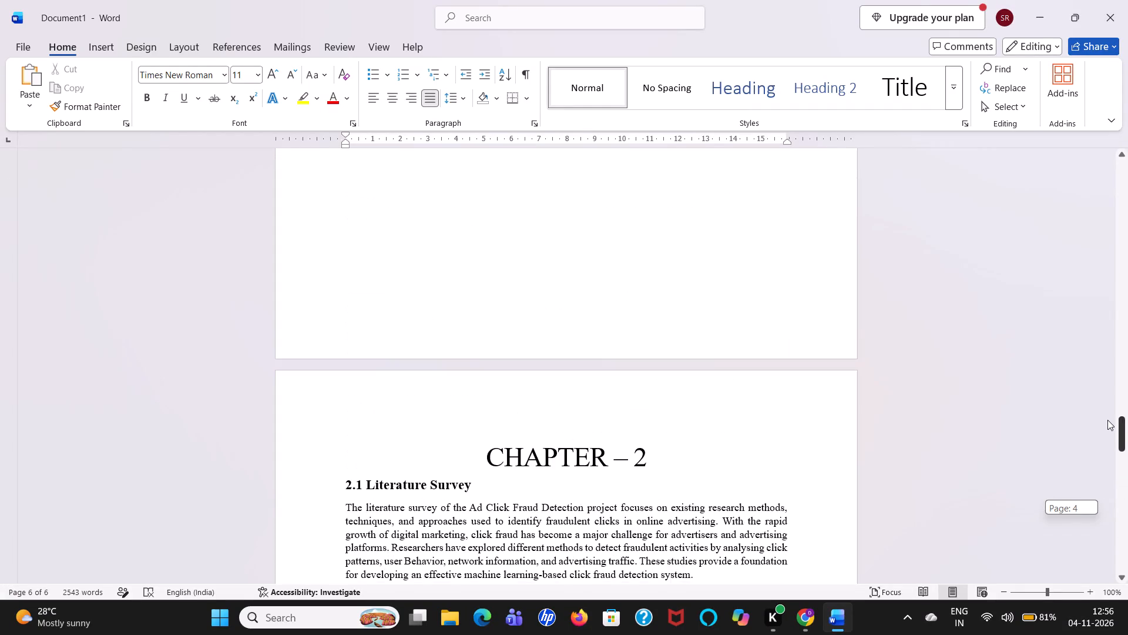
drag(1107, 420, 1073, 443)
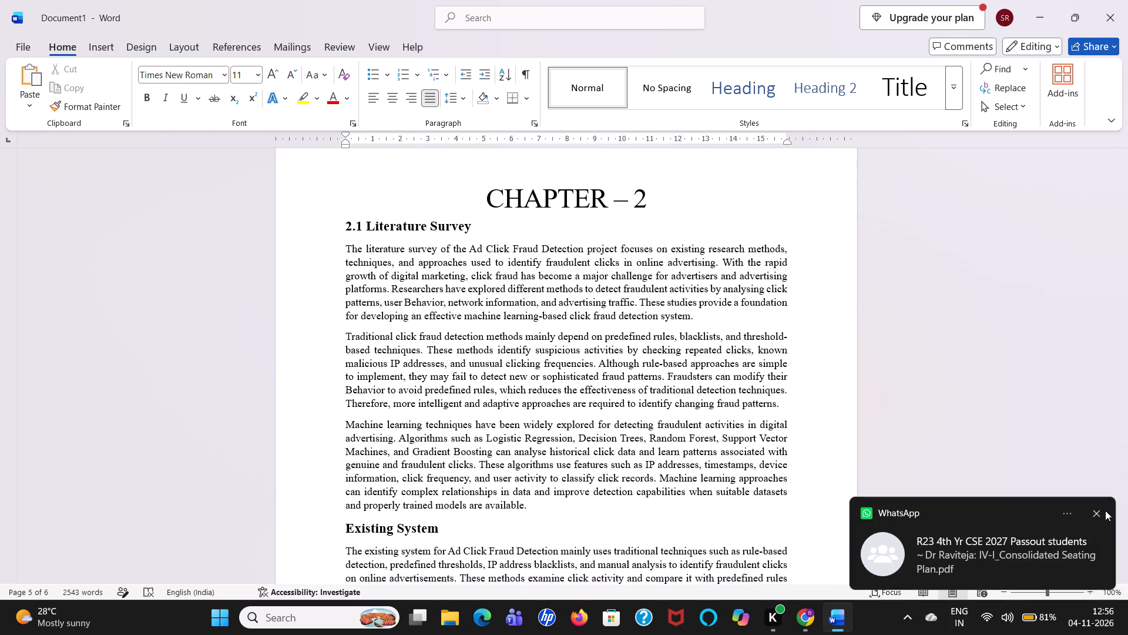
click(1103, 512)
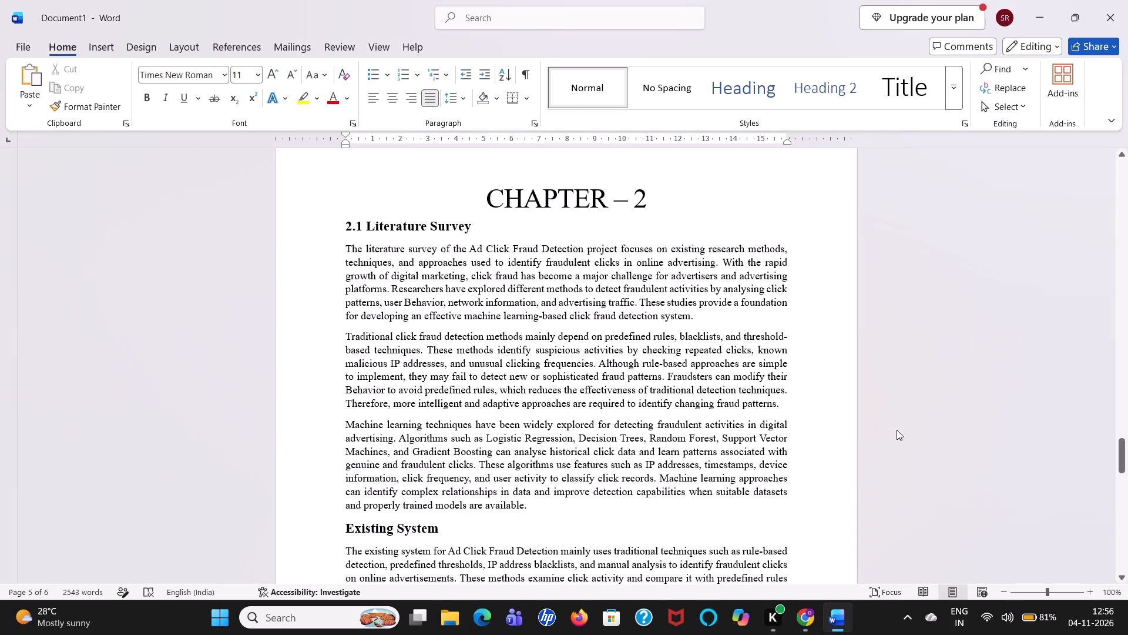
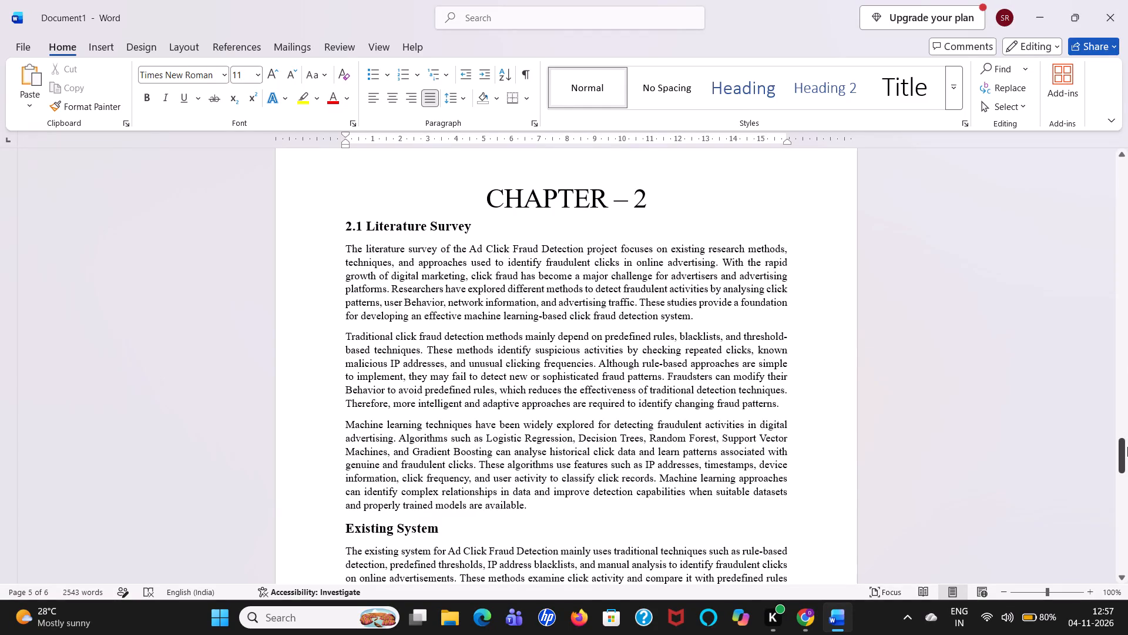
Review the report pages from the 1.4 Goal of project section through Chapter 2 to the end of the document.
drag(1127, 447, 1120, 473)
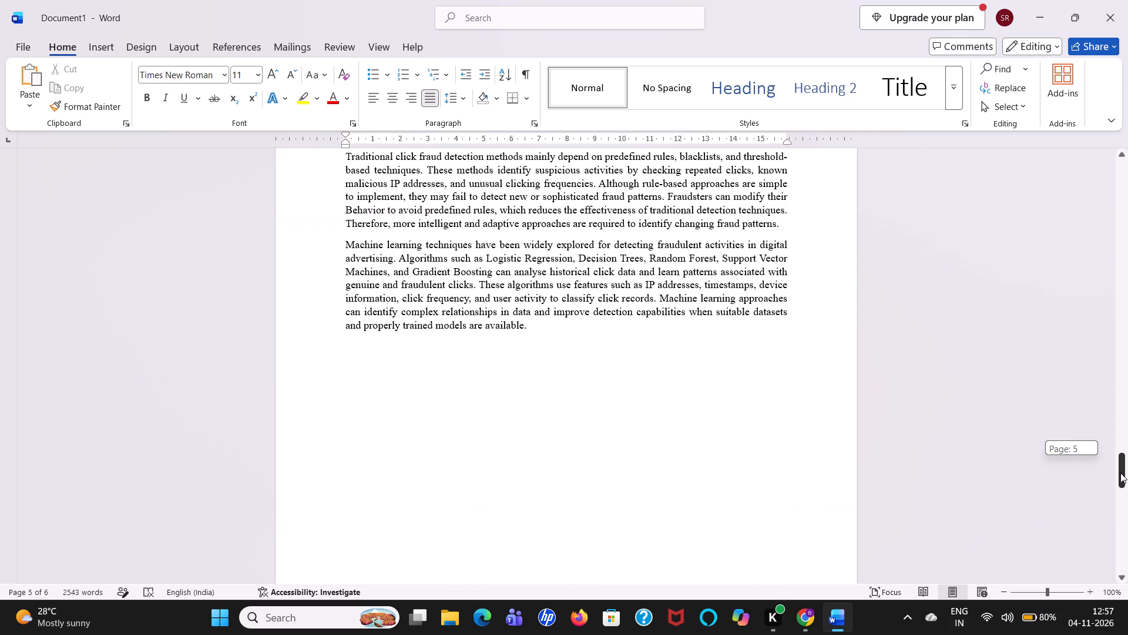
drag(1120, 473, 1069, 353)
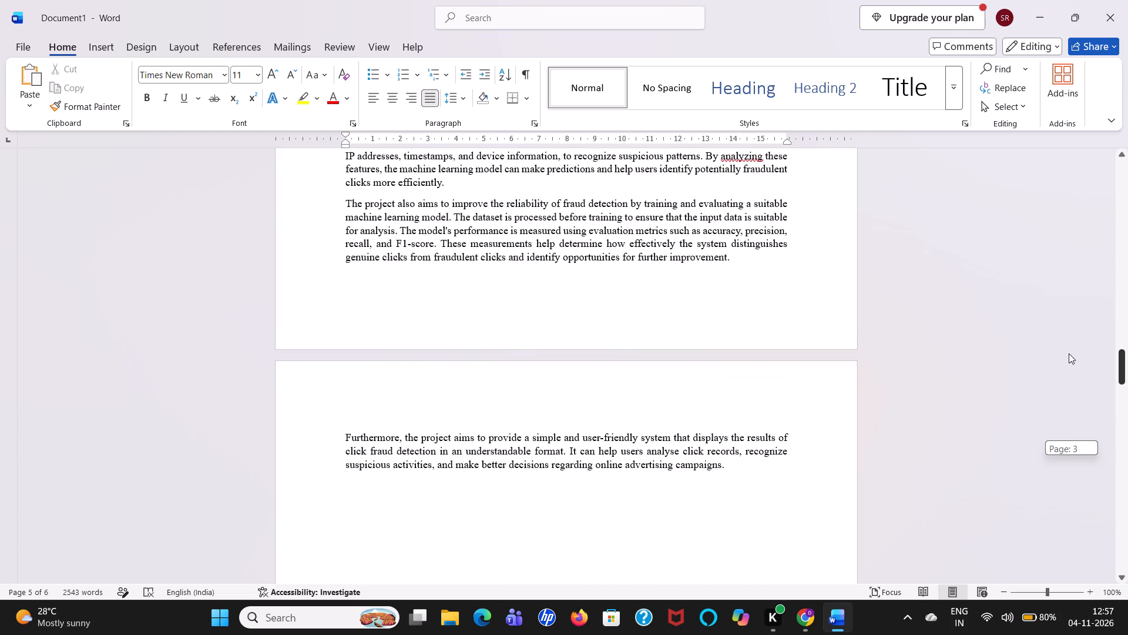
drag(1069, 353, 1053, 377)
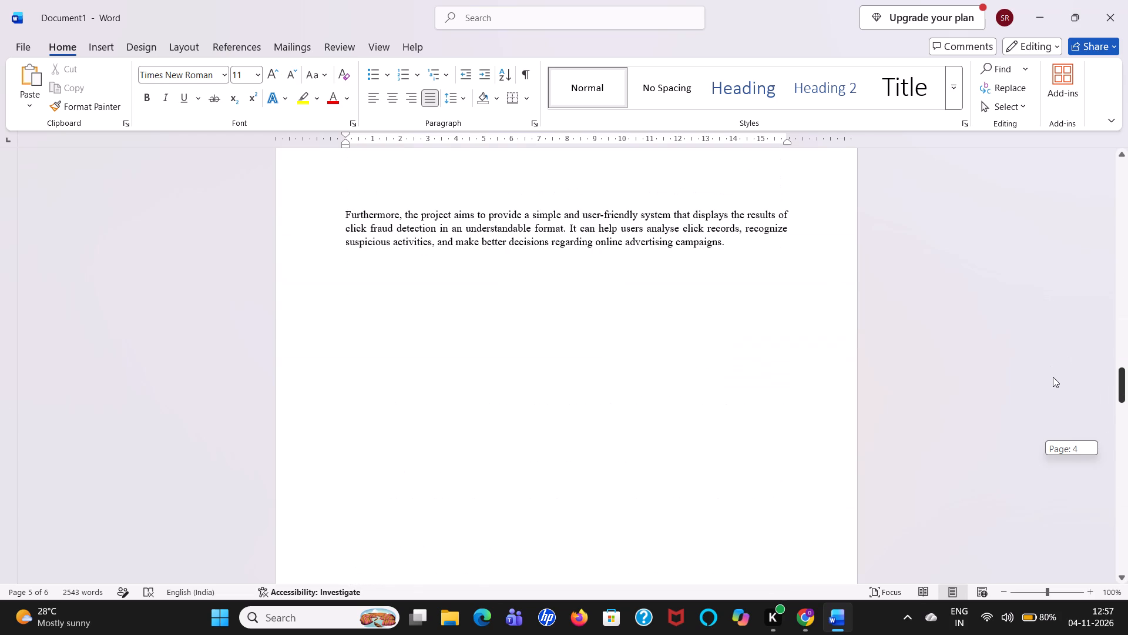
drag(1053, 377, 998, 303)
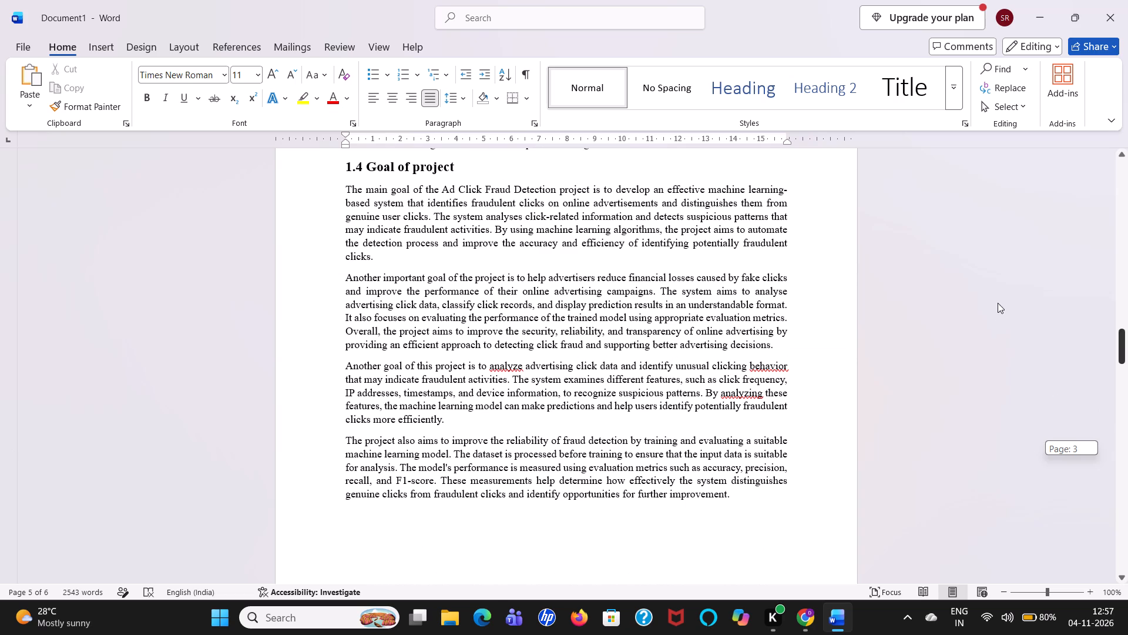
drag(998, 303, 1010, 352)
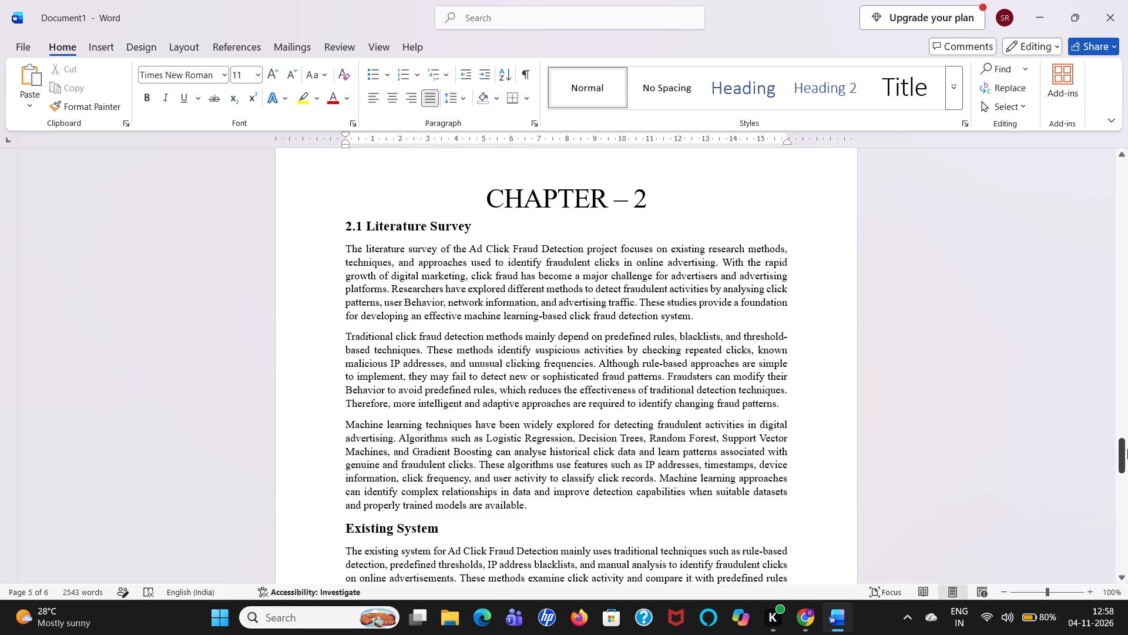
drag(1120, 447, 1117, 456)
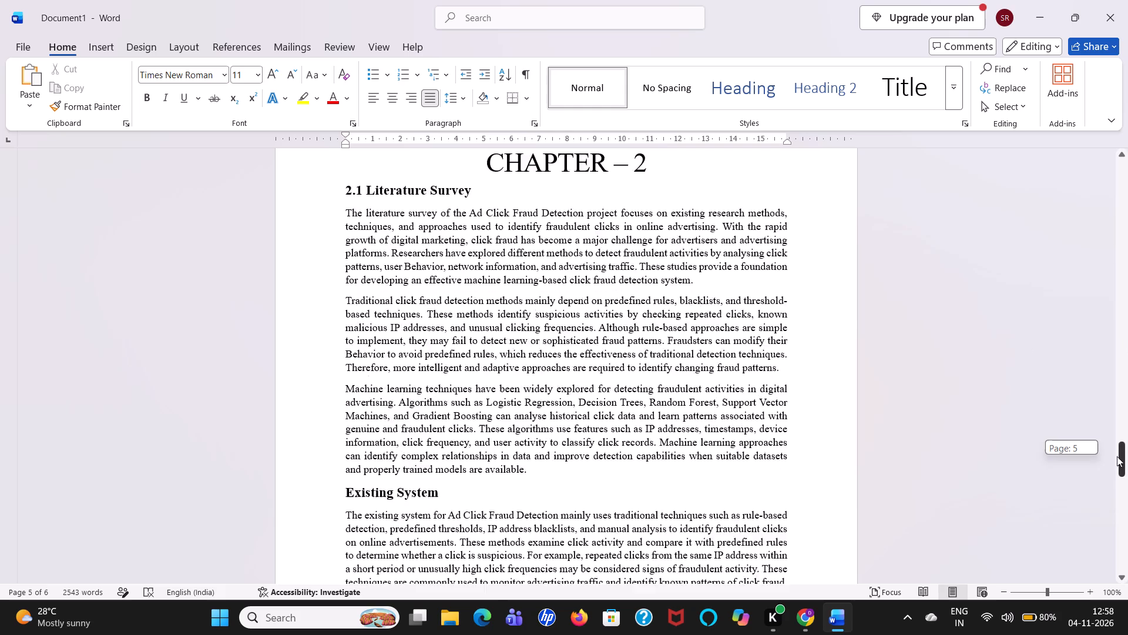
drag(1117, 456, 1113, 462)
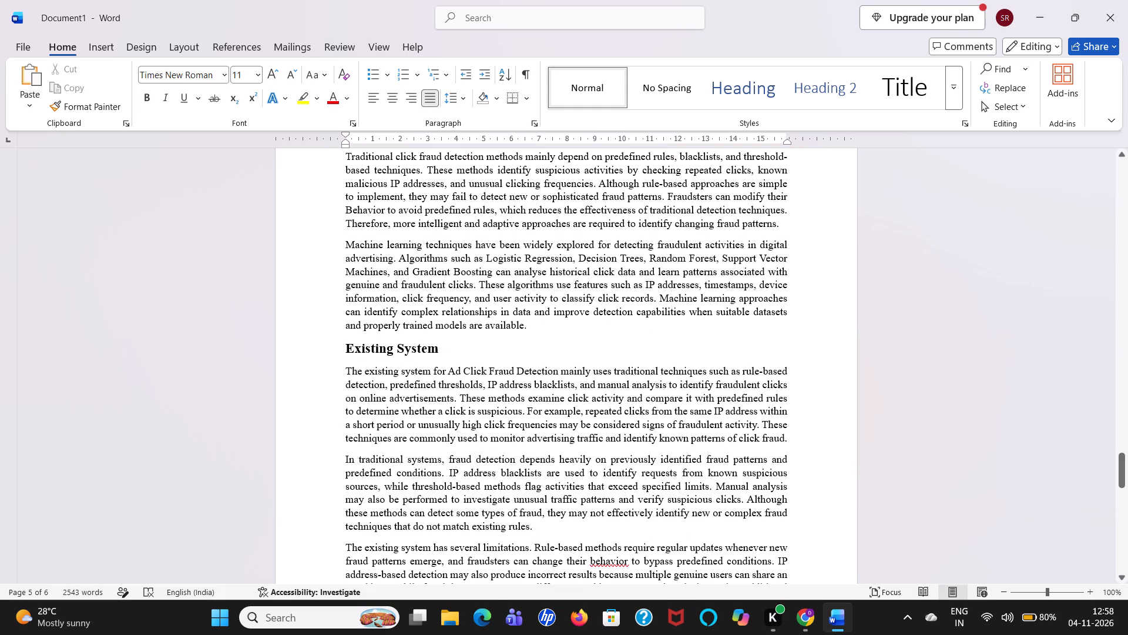
drag(1125, 463, 1120, 504)
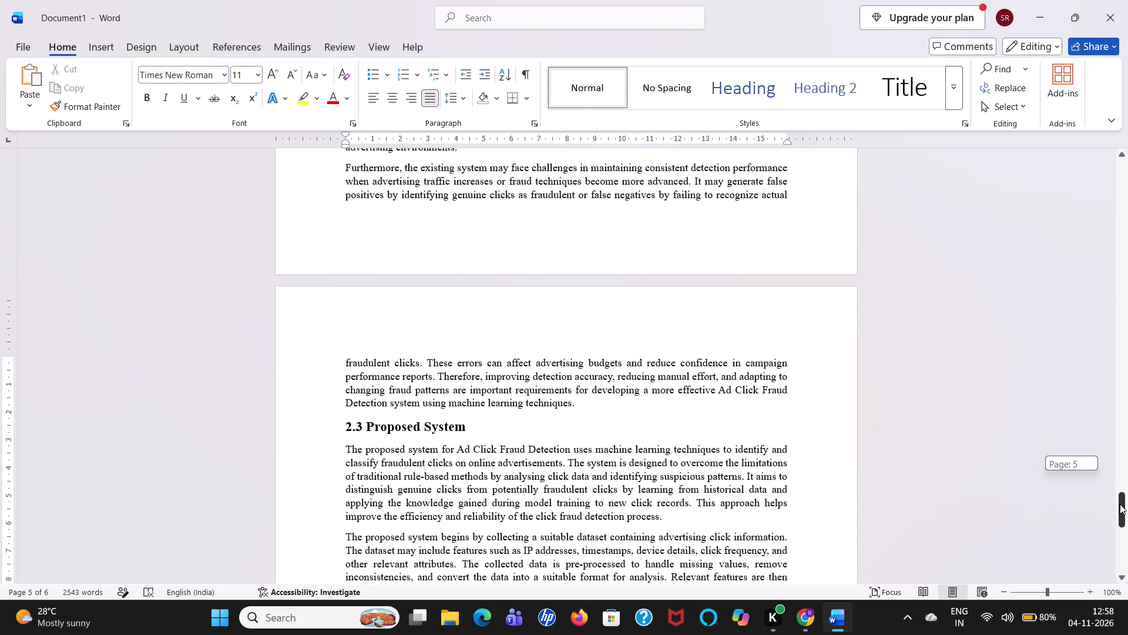
drag(1120, 504, 1089, 476)
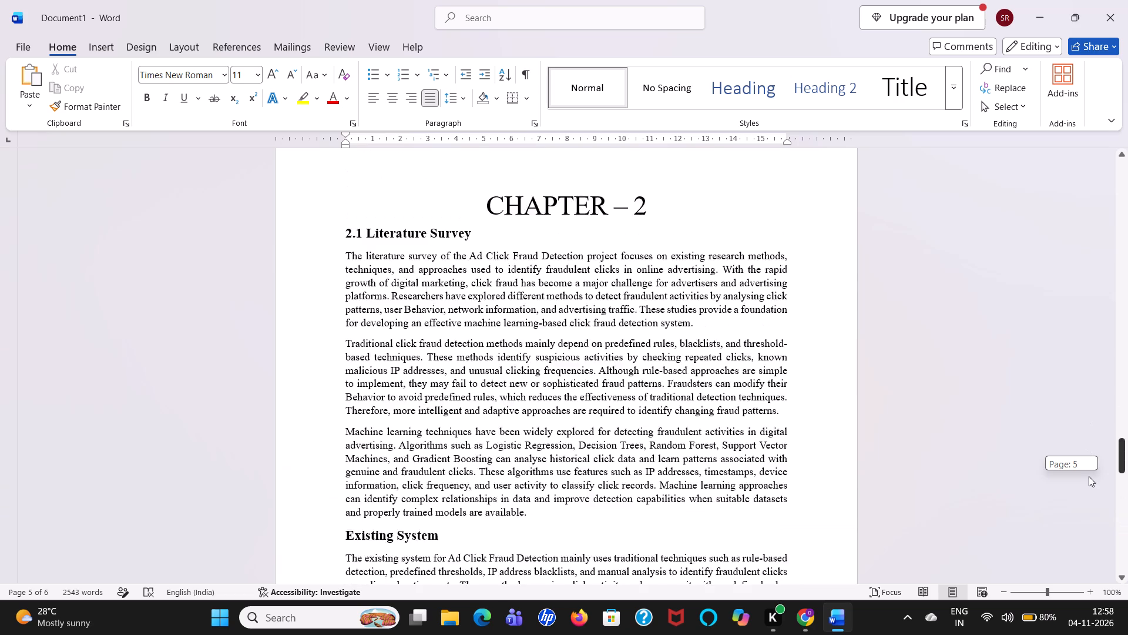
drag(1089, 476, 1089, 477)
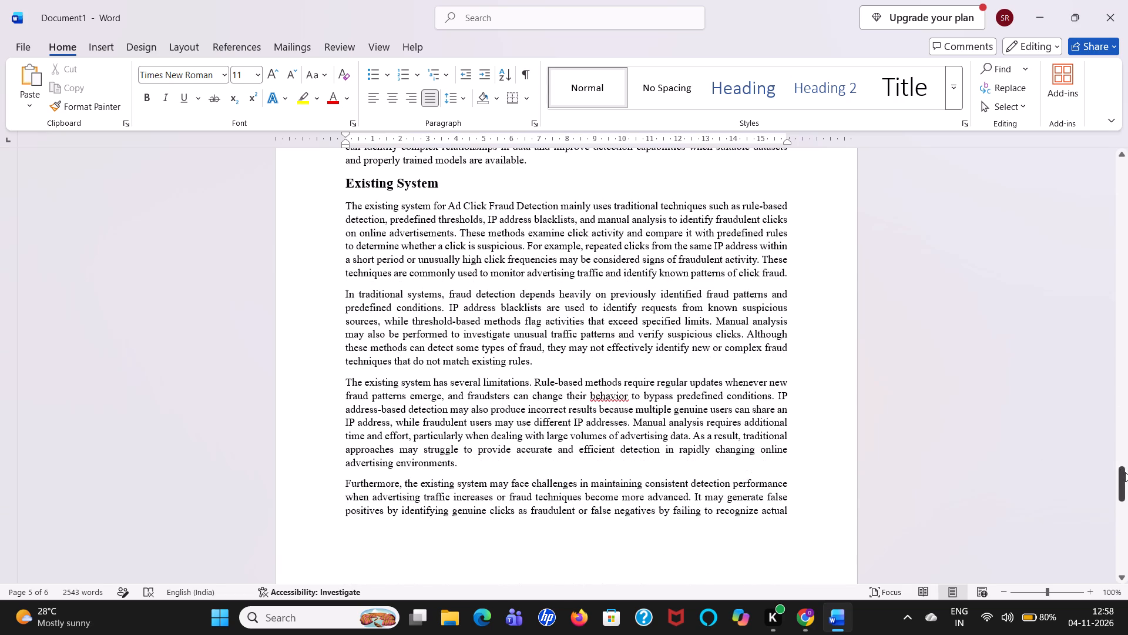
drag(1125, 472, 1086, 447)
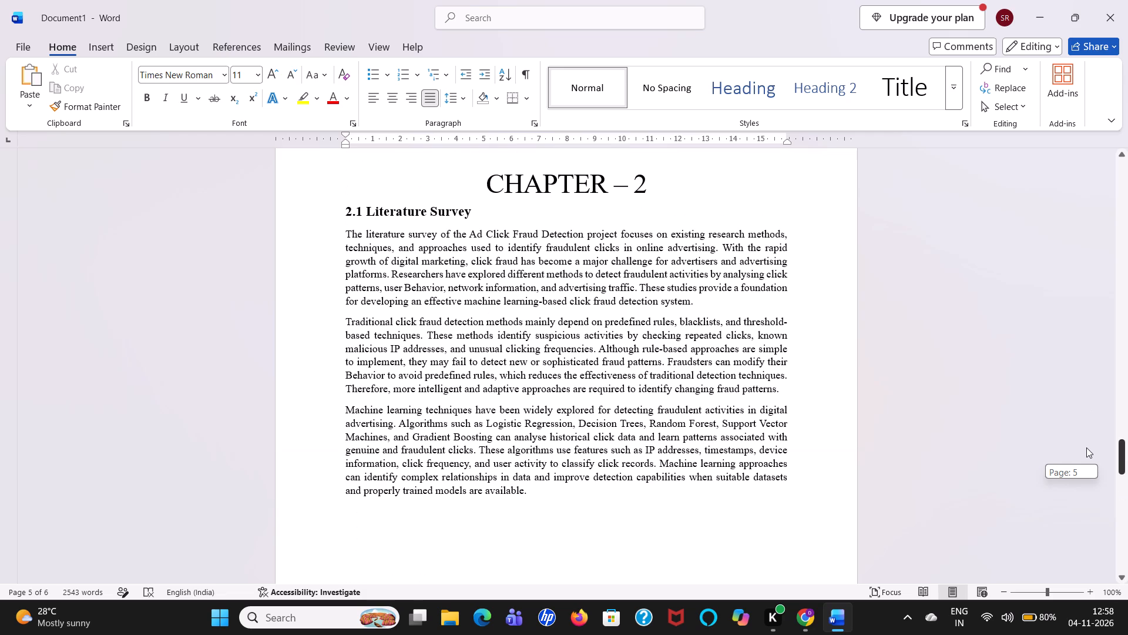
drag(1086, 447, 1098, 531)
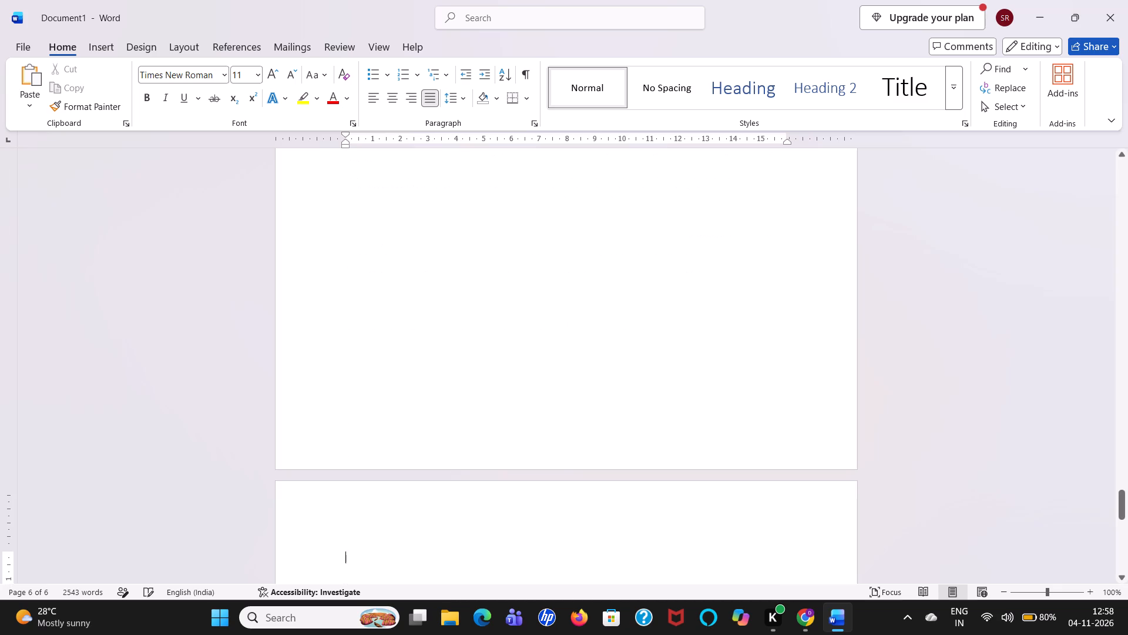
key(ctrl+v)
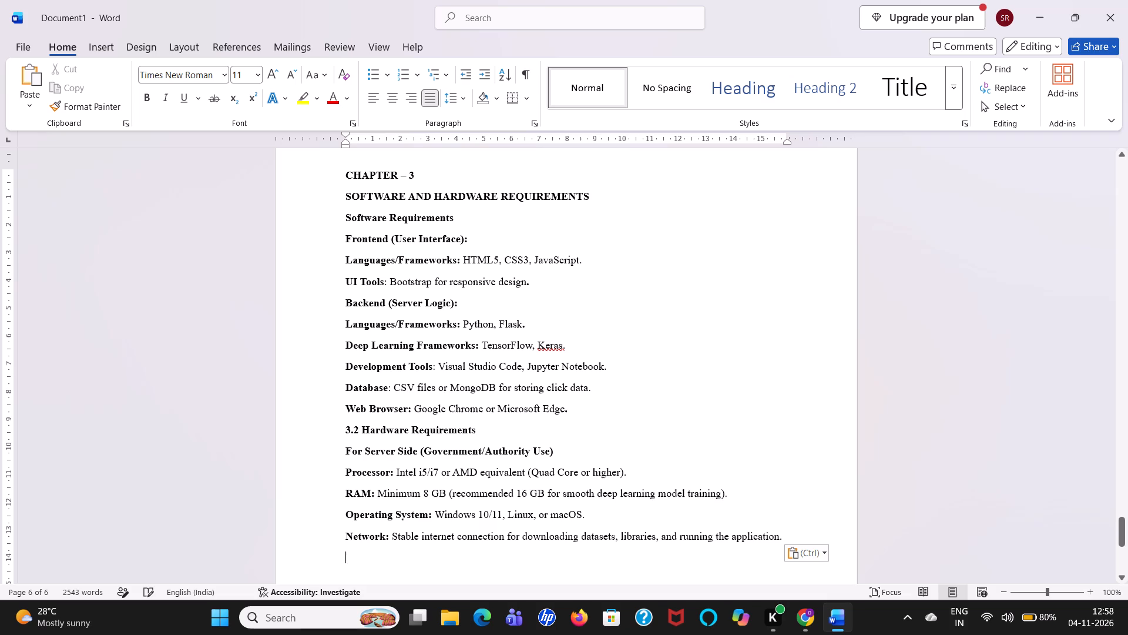
Apply the Title style and Times New Roman font to the CHAPTER – 3 and SOFTWARE AND HARDWARE REQUIREMENTS lines.
drag(437, 172, 327, 161)
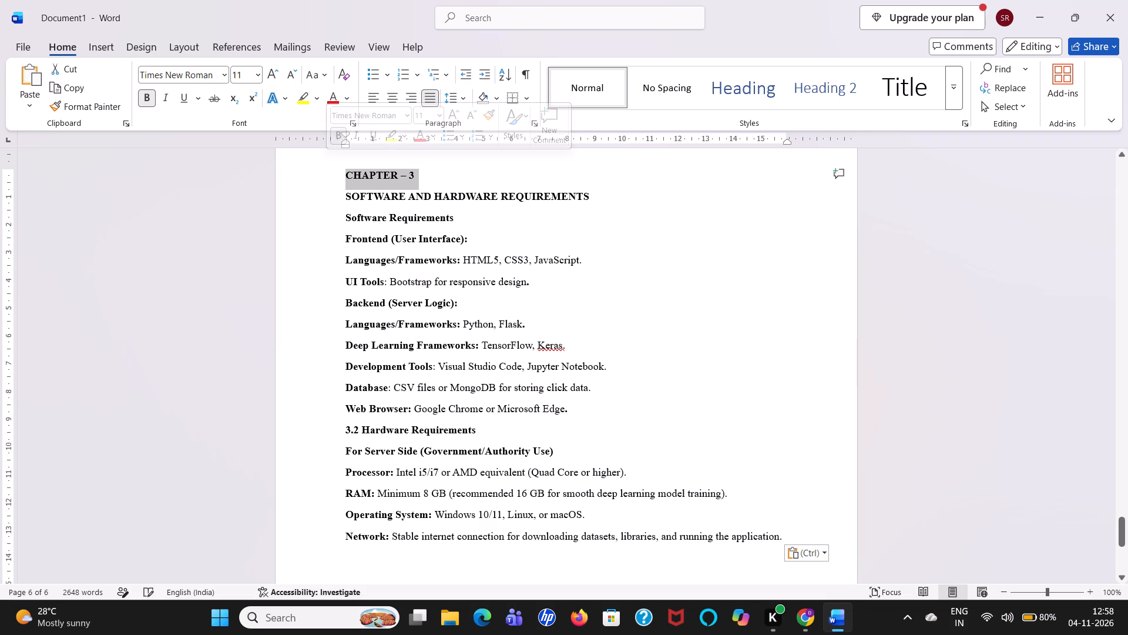
drag(619, 197, 311, 179)
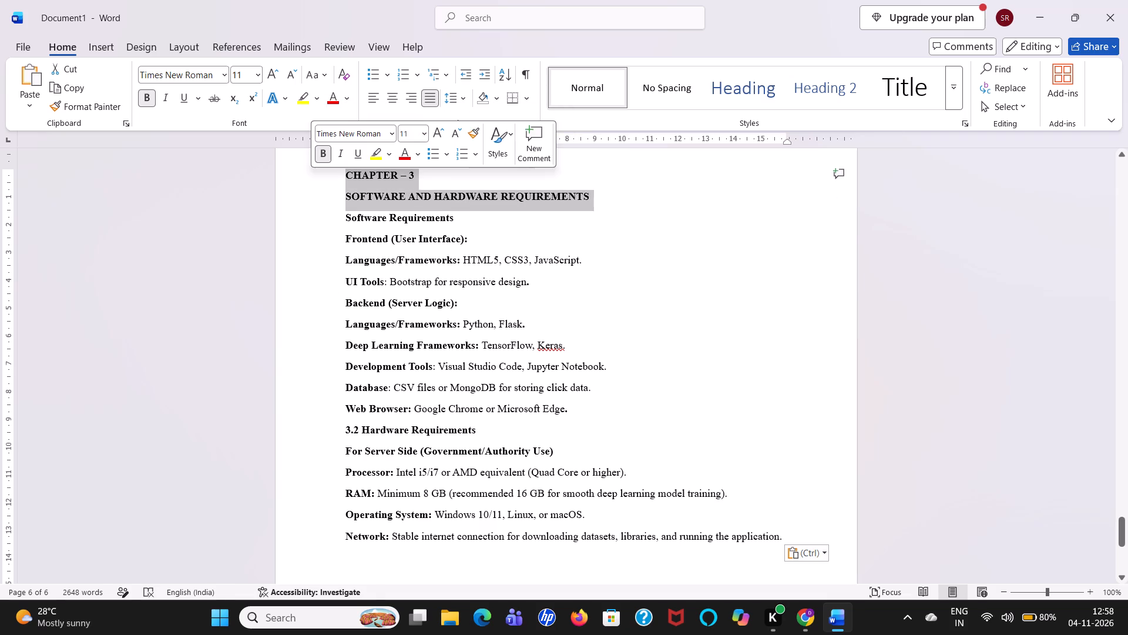
click(917, 77)
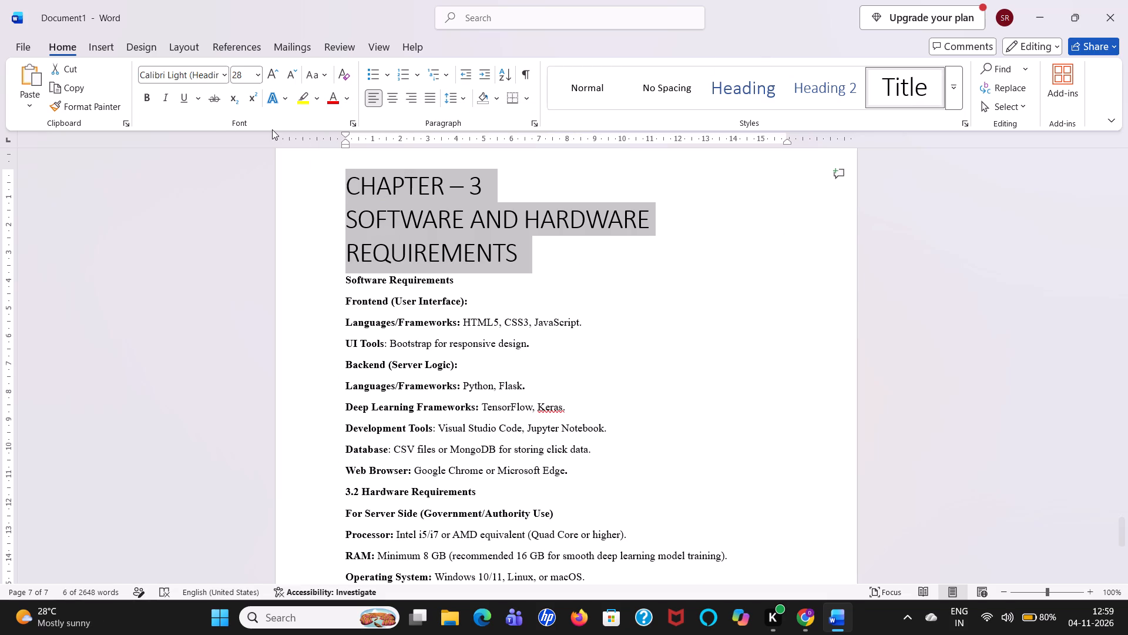
drag(217, 75, 276, 75)
key(t)
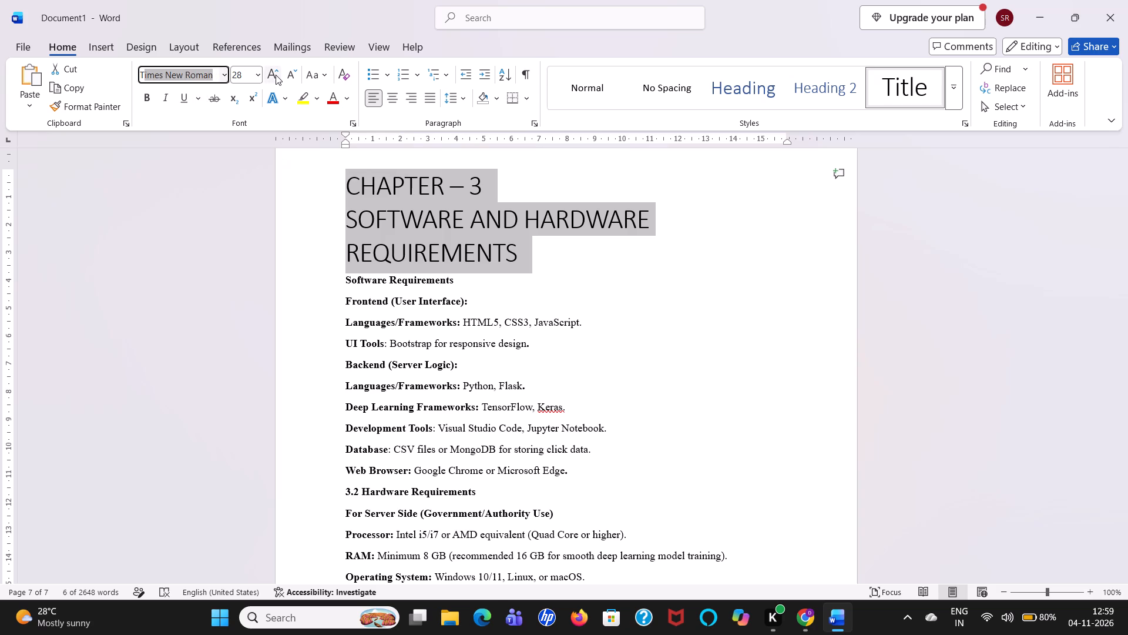
key(Return)
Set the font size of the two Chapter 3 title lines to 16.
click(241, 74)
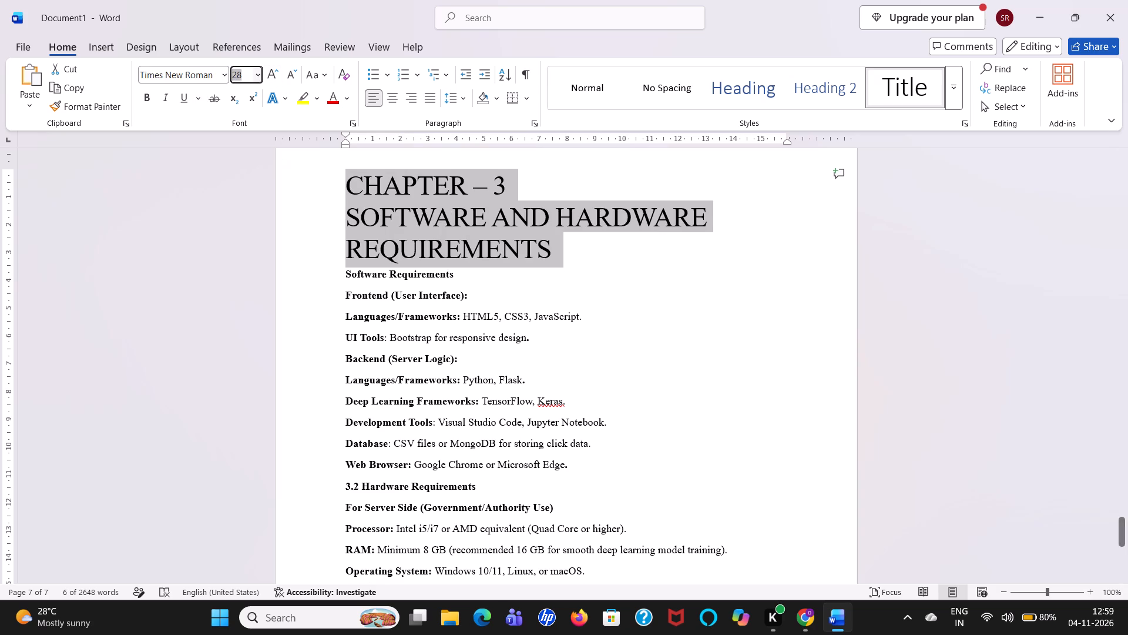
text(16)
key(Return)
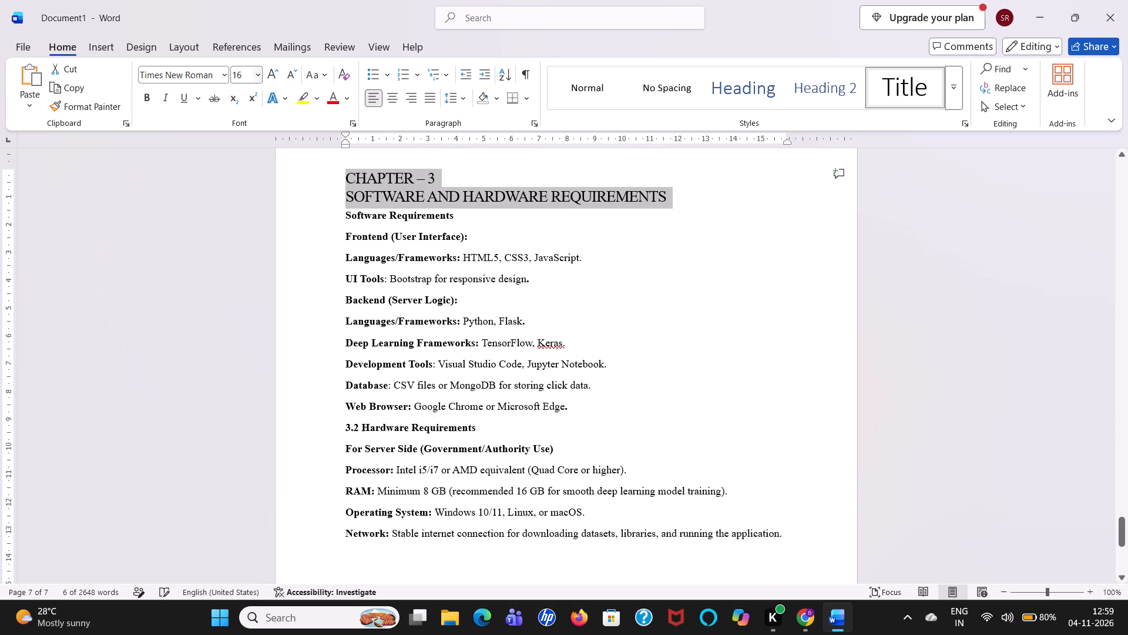
Centre the two Chapter 3 title lines and set their font size to 20.
click(395, 101)
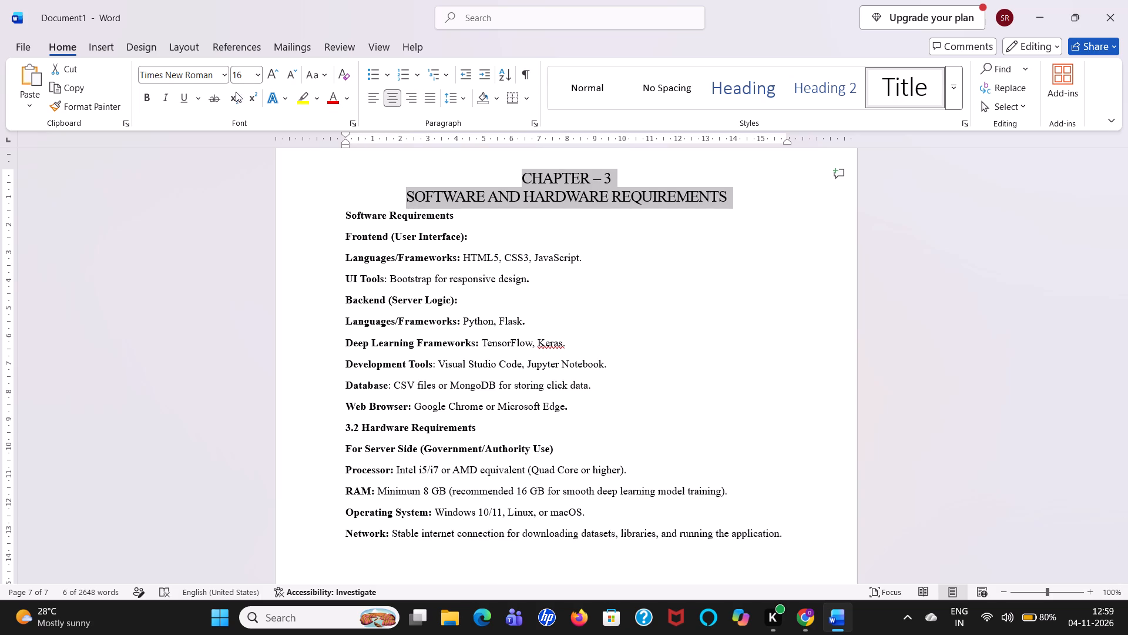
click(250, 76)
text(20)
key(Return)
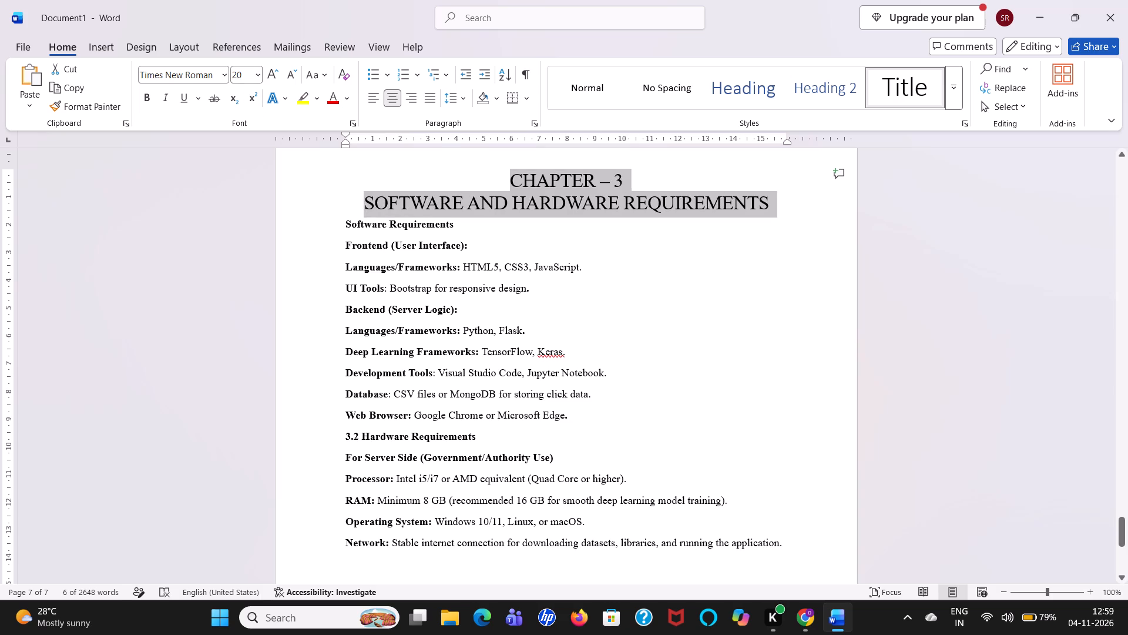
click(704, 291)
Insert a blank line below the SOFTWARE AND HARDWARE REQUIREMENTS title.
click(795, 196)
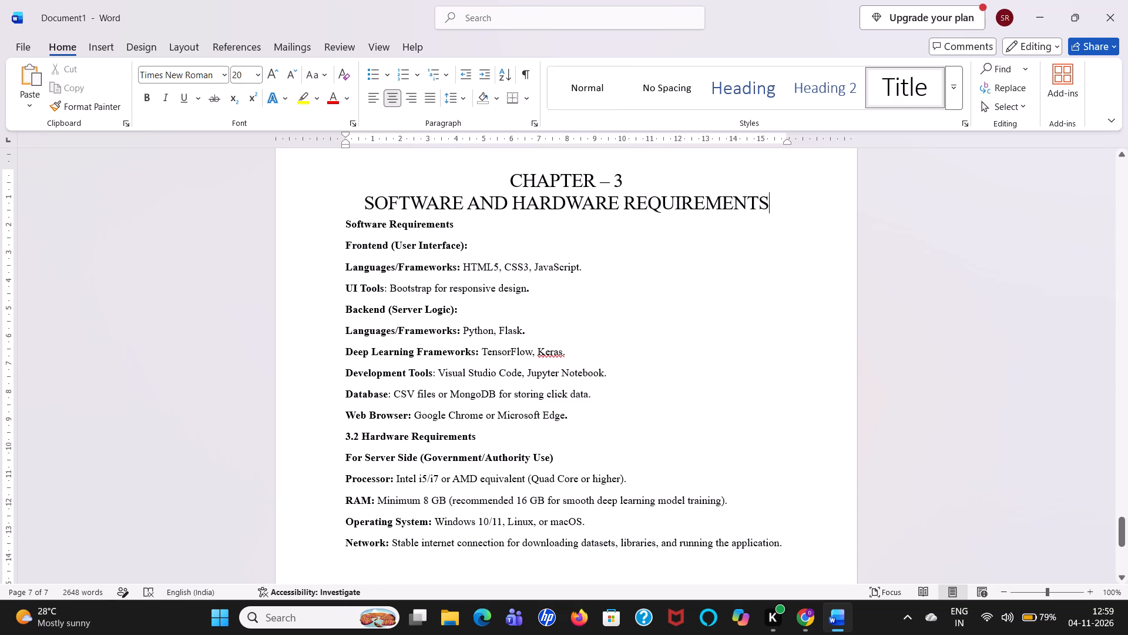
key(Return)
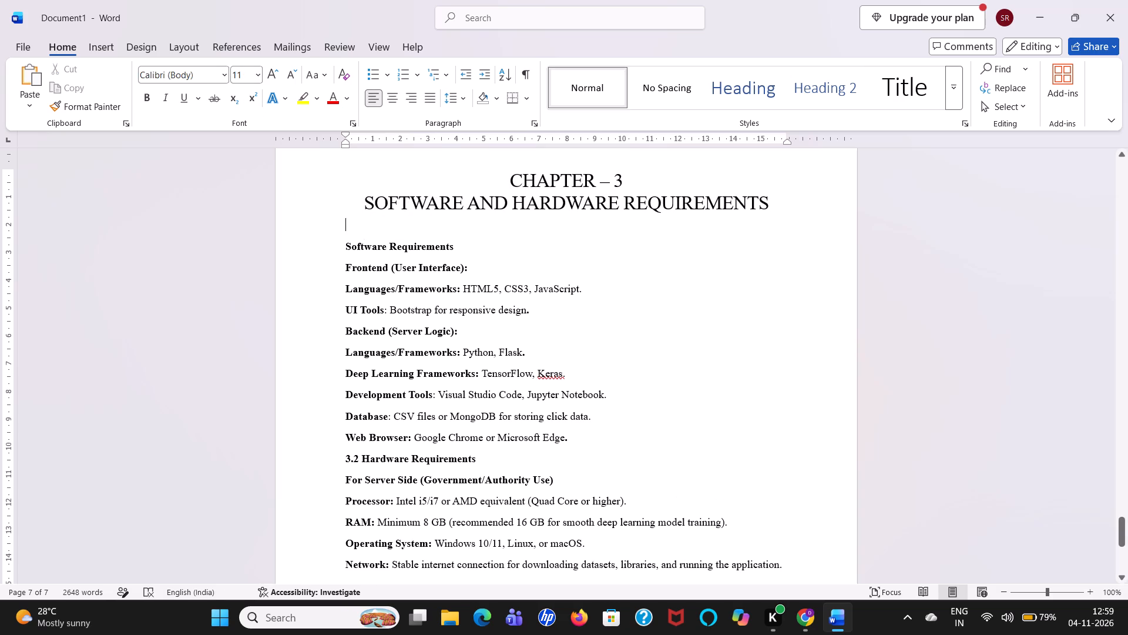
Number the Software Requirements heading in Chapter 3 as 3.1.
click(341, 245)
text(2.1)
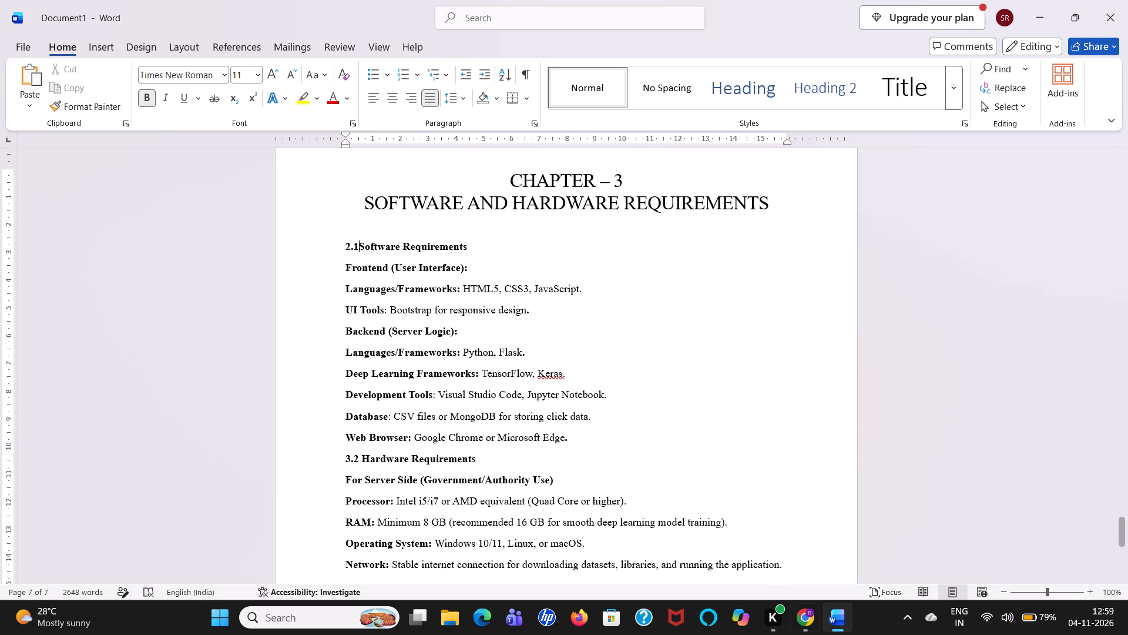
click(352, 245)
key(Left)
key(BackSpace)
key(3)
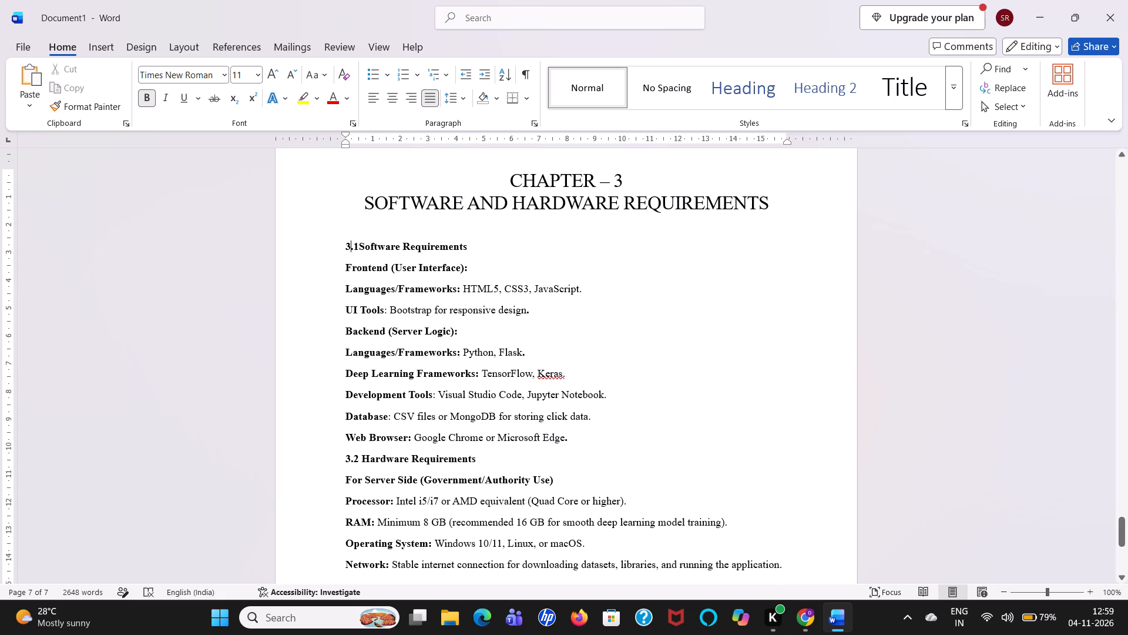
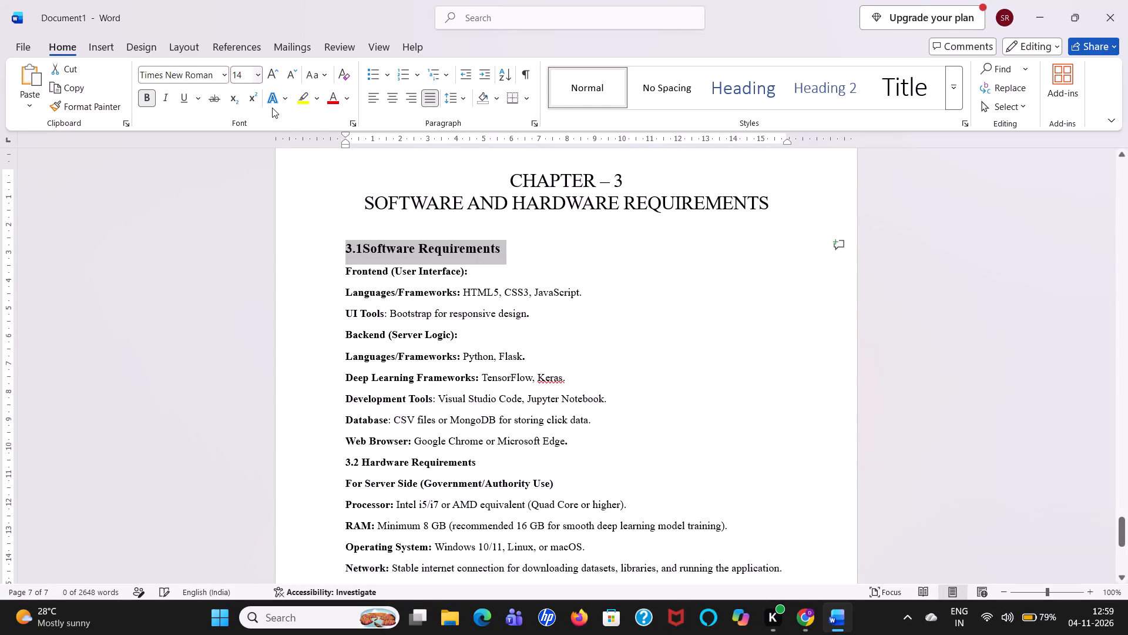
Set the font size of the 3.2 Hardware Requirements heading to 14.
click(455, 273)
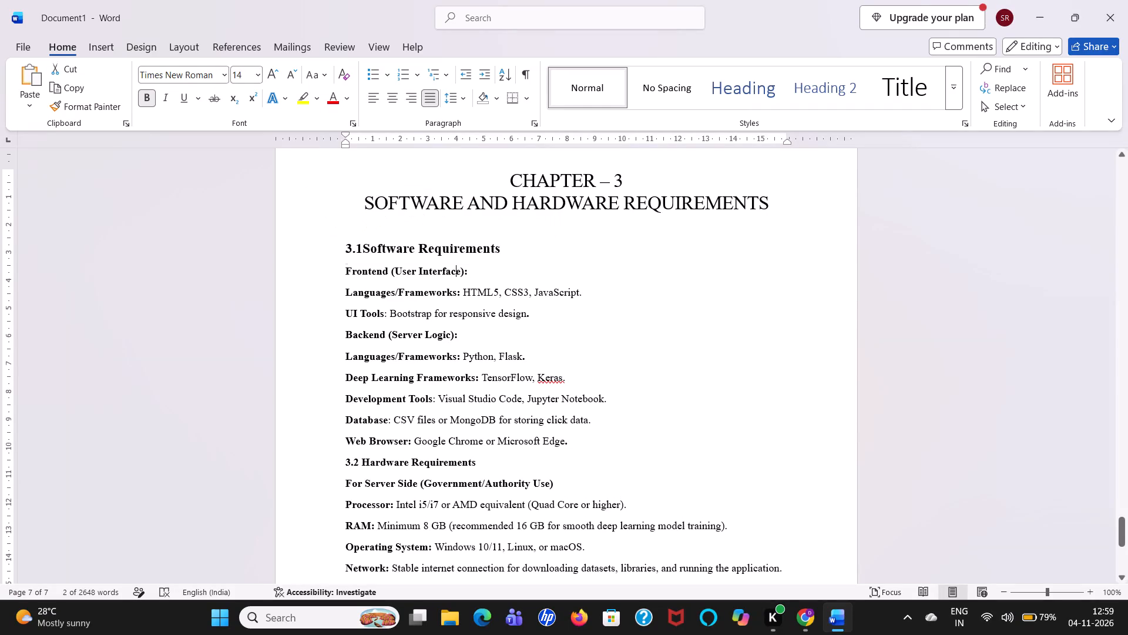
drag(485, 461, 266, 439)
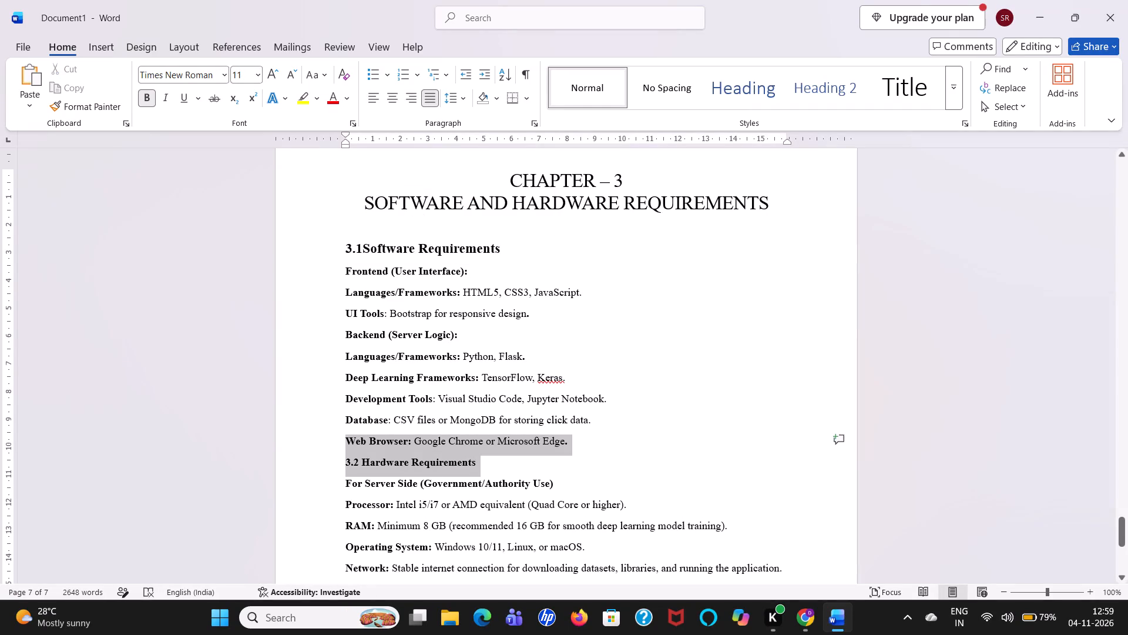
drag(266, 439, 311, 464)
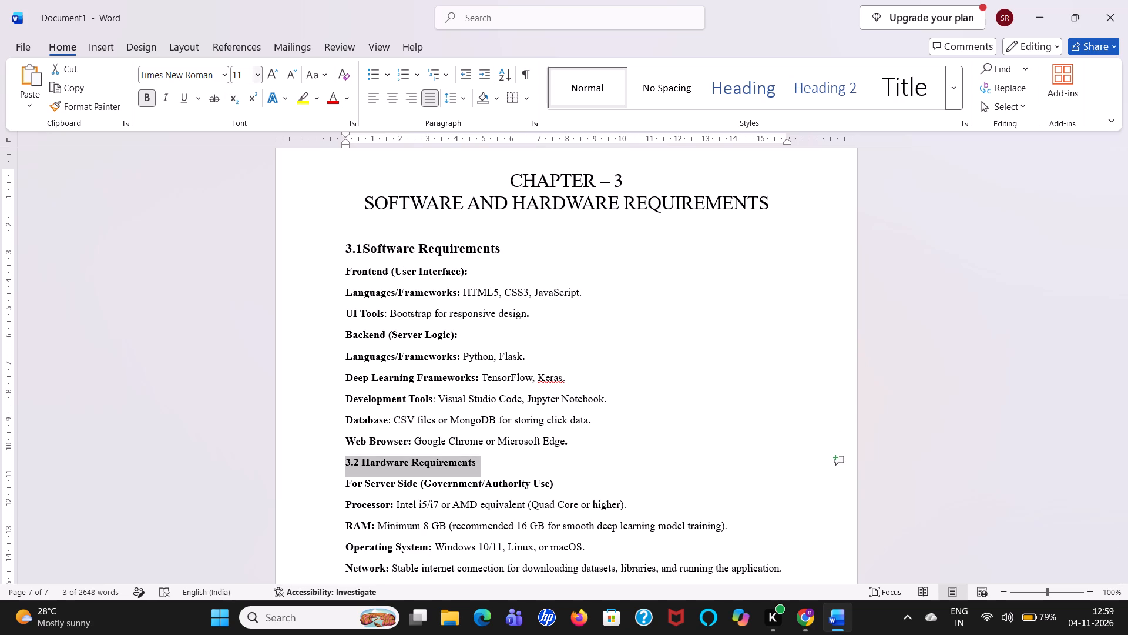
click(244, 78)
text(14)
key(Return)
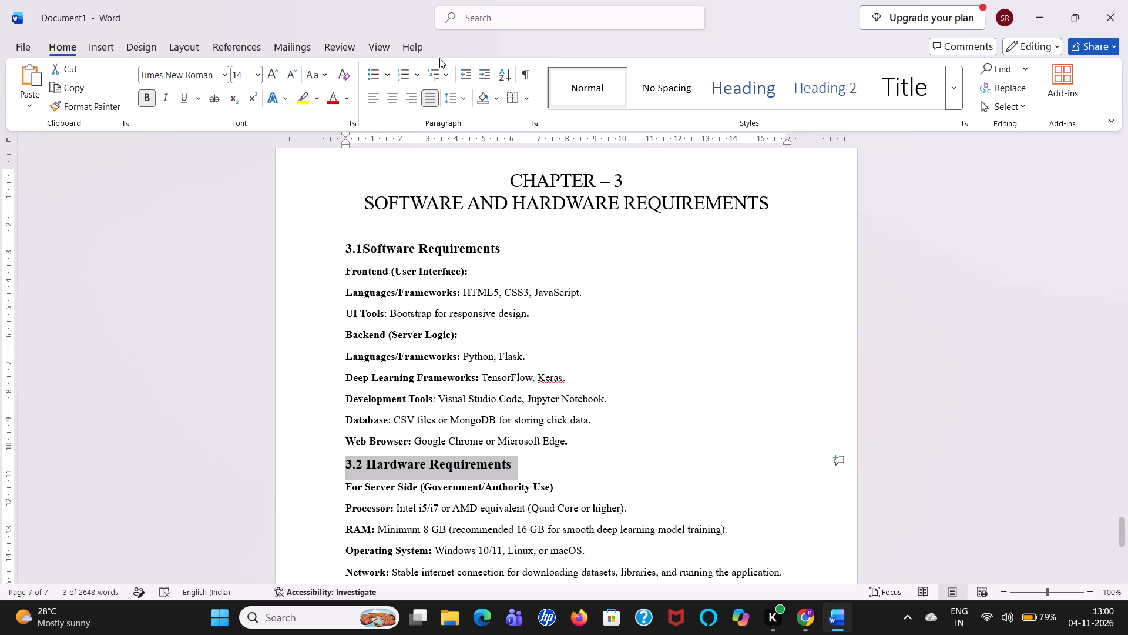
click(677, 336)
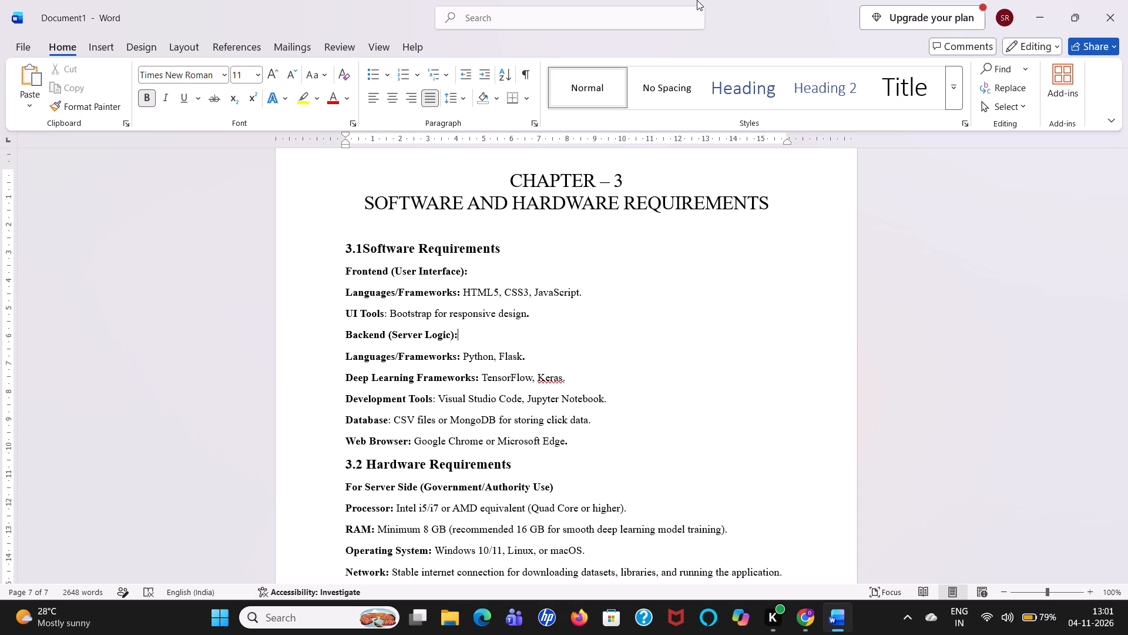
Replace the flagged word Keras in the Deep Learning Frameworks line with the spelling suggestion Kera's.
scroll(714, 12, down, 4)
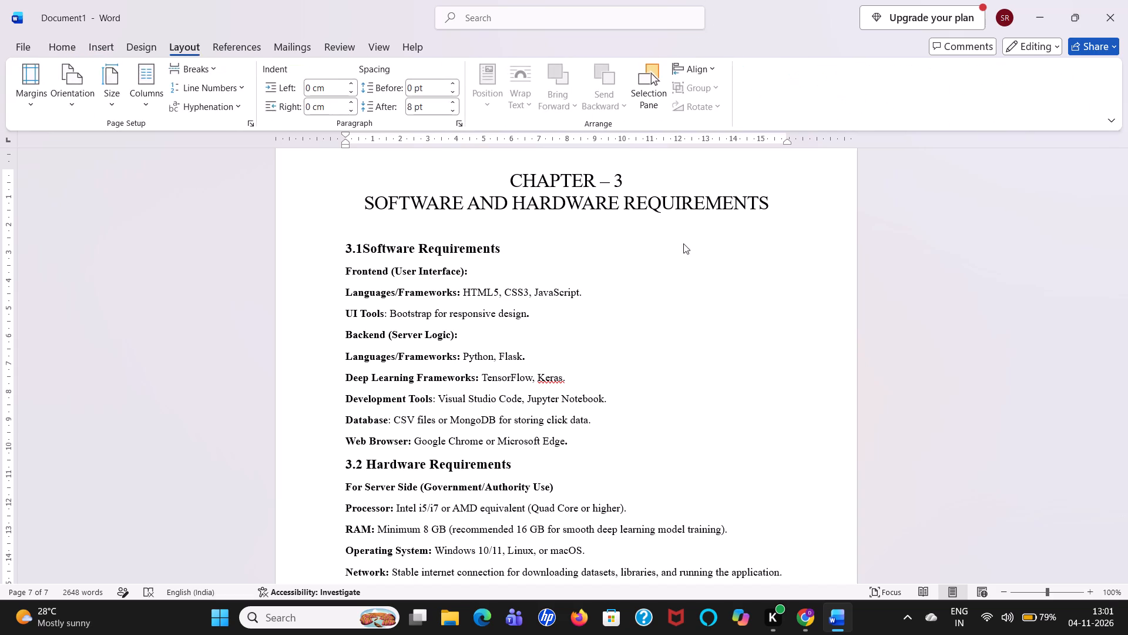
scroll(679, 260, down, 17)
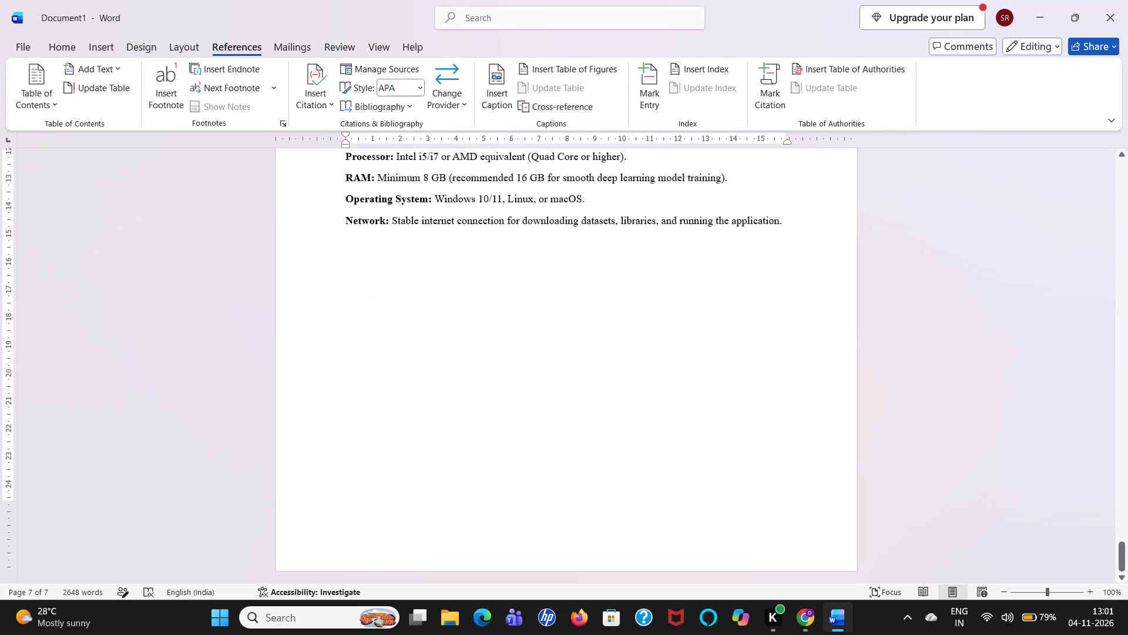
scroll(671, 300, up, 9)
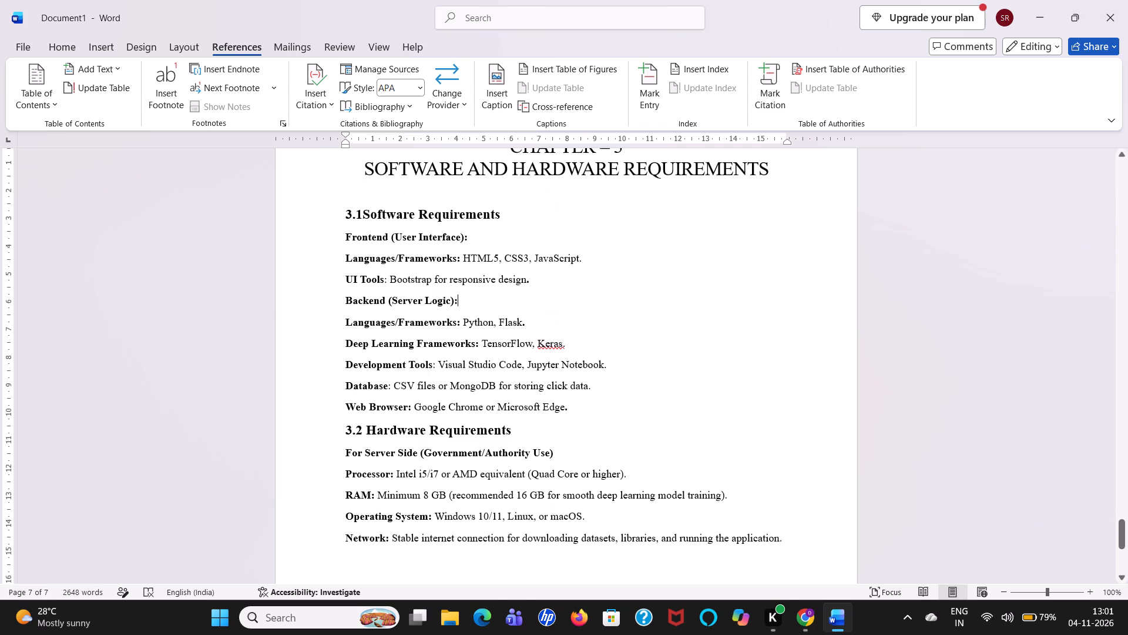
click(557, 343)
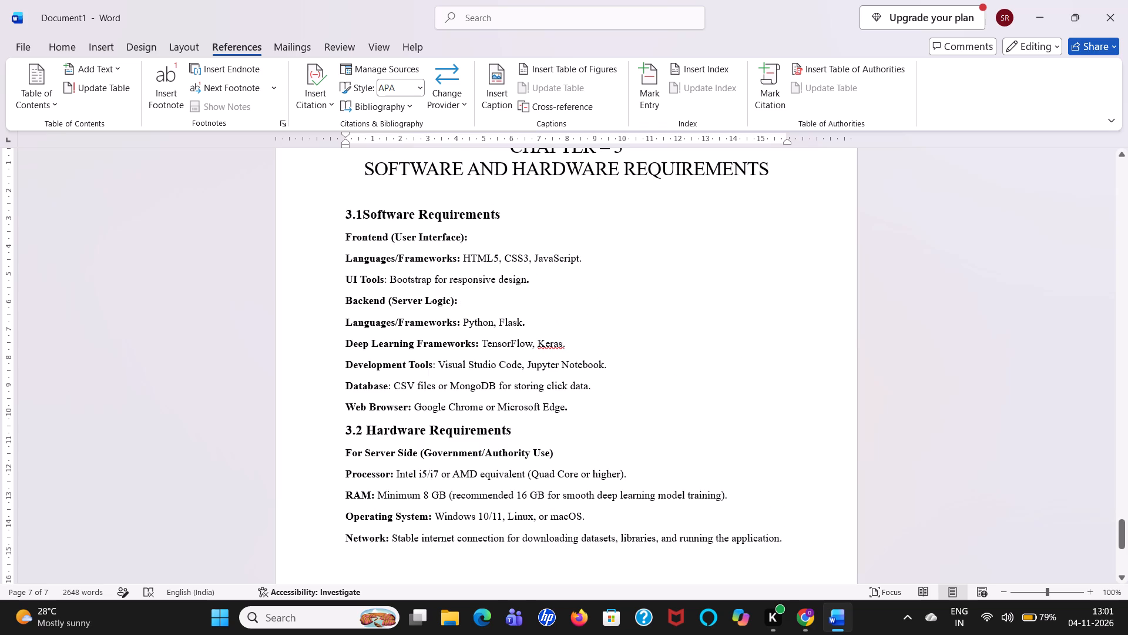
right_click(553, 341)
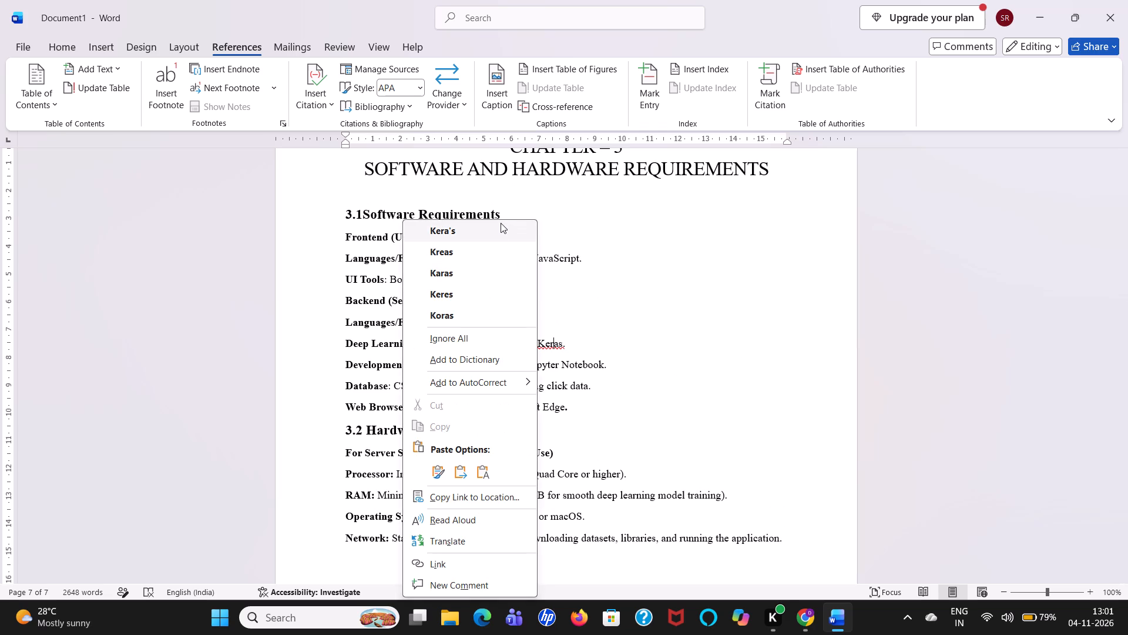
click(501, 223)
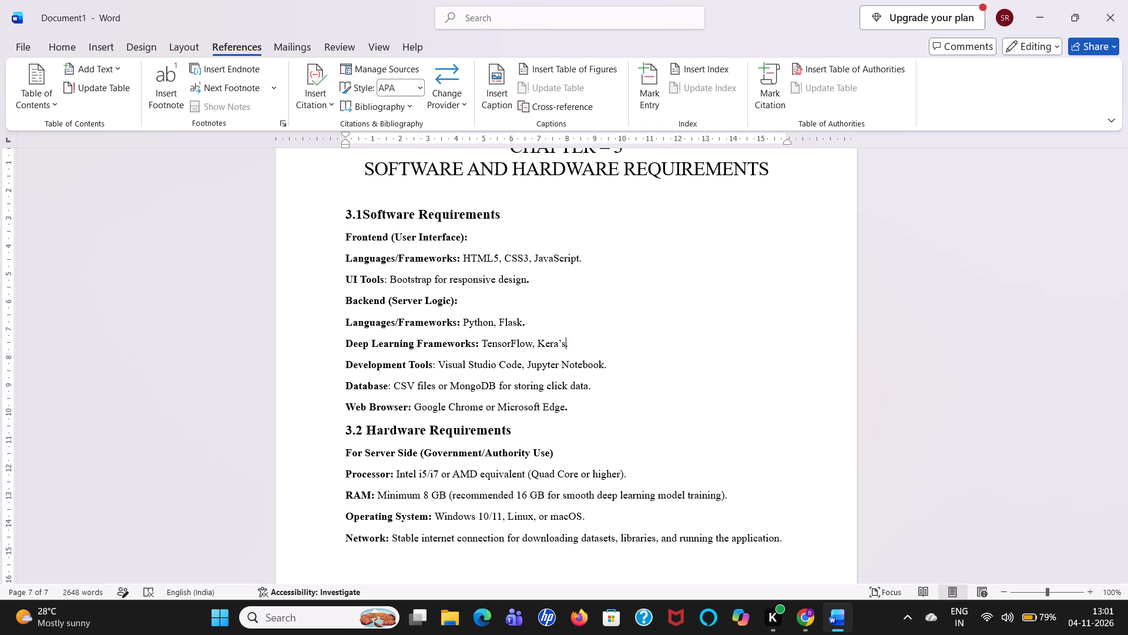
Switch to the reference document in Chrome and copy all of Chapter 4, from its title through section 4.2.5 Authentication Module.
click(801, 617)
click(892, 347)
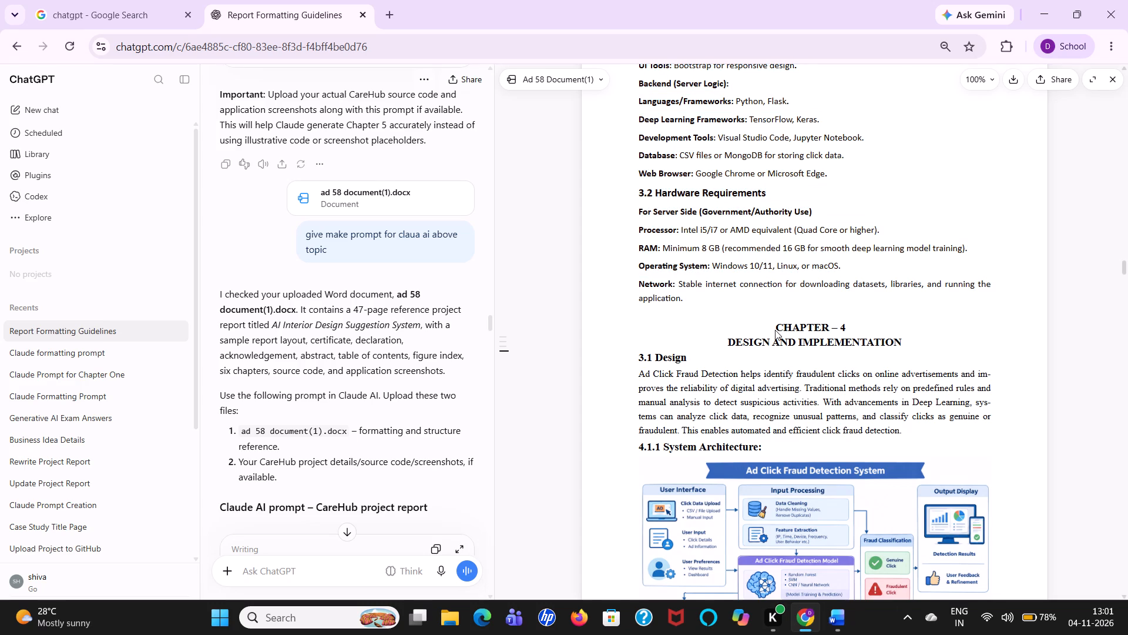
drag(774, 323, 954, 509)
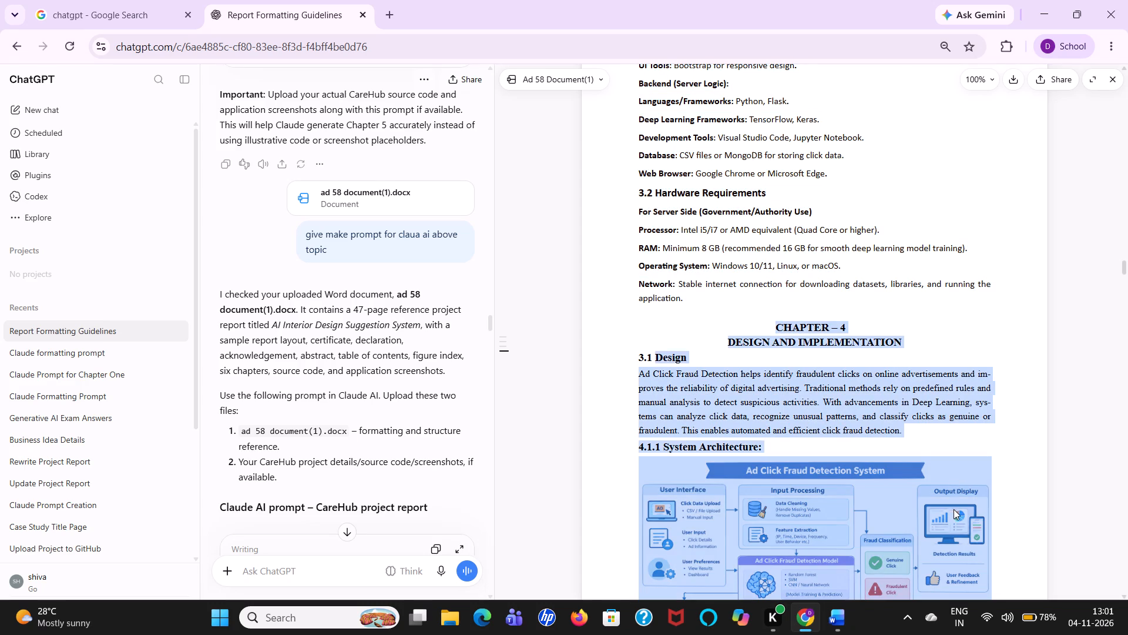
drag(954, 509, 878, 466)
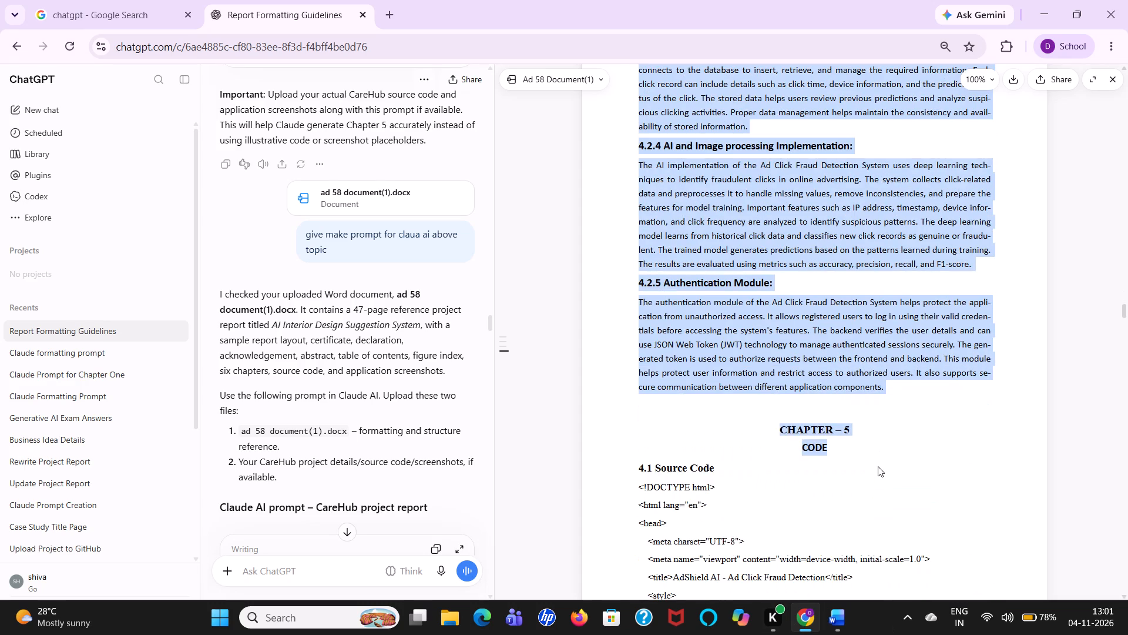
drag(878, 466, 901, 392)
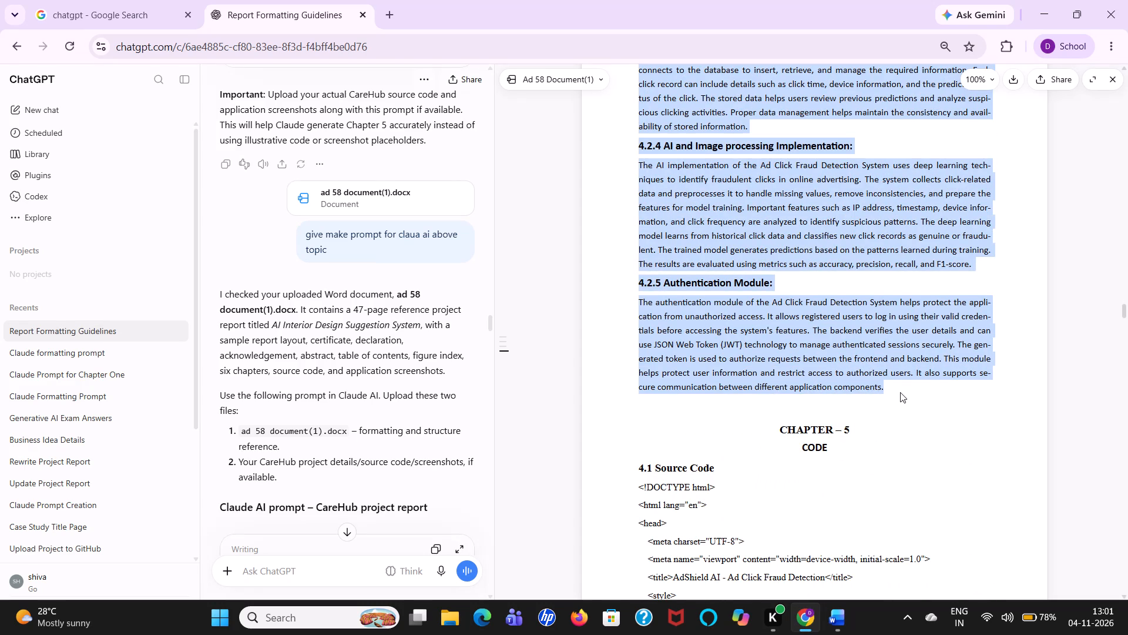
key(ctrl+c)
Back in Word, add blank lines after the Network line to reach a new page and paste the copied Chapter 4 there.
click(835, 620)
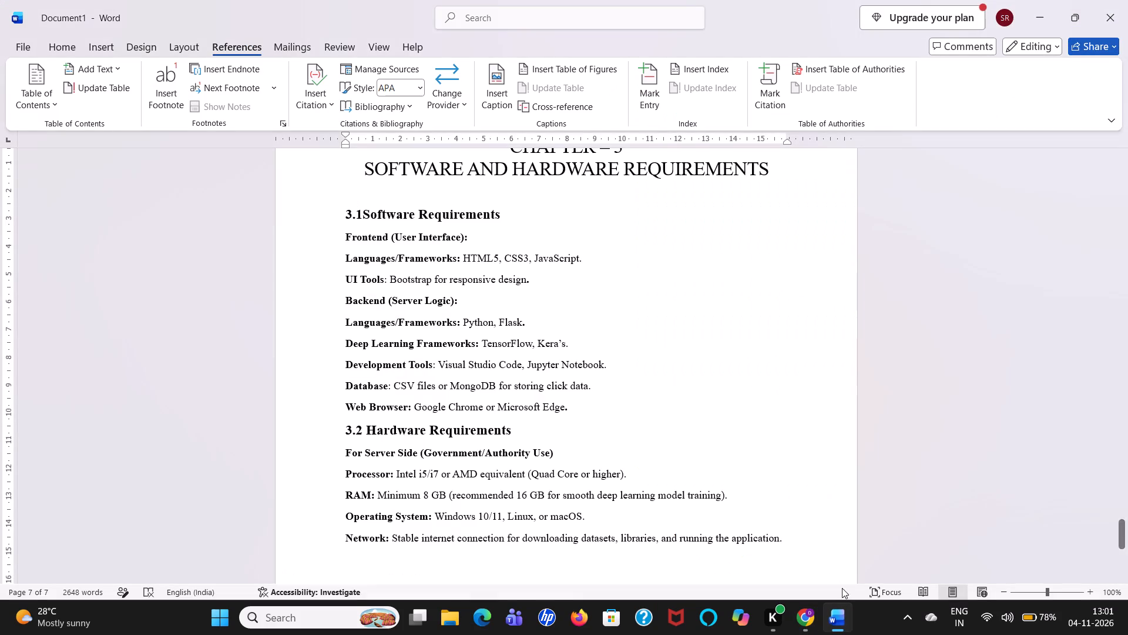
click(808, 546)
key(Return)
key(Return)
key(Return)
key(Return)
key(Return)
key(Return)
key(Return)
key(Return)
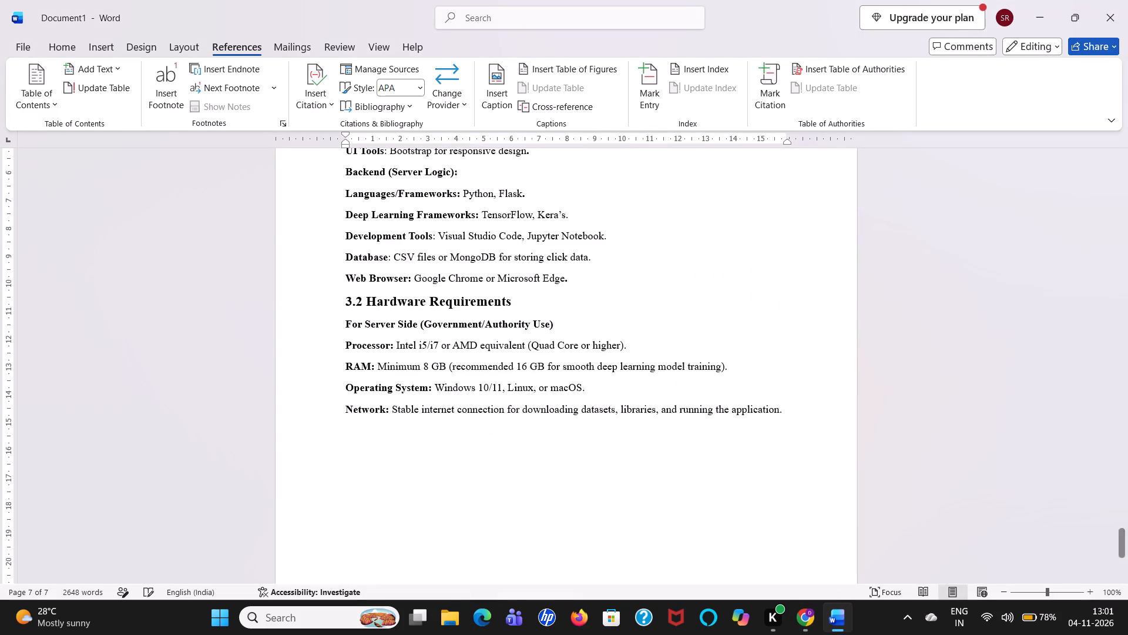
key(Return)
key(Return)
key(Return)
key(Return)
key(Return)
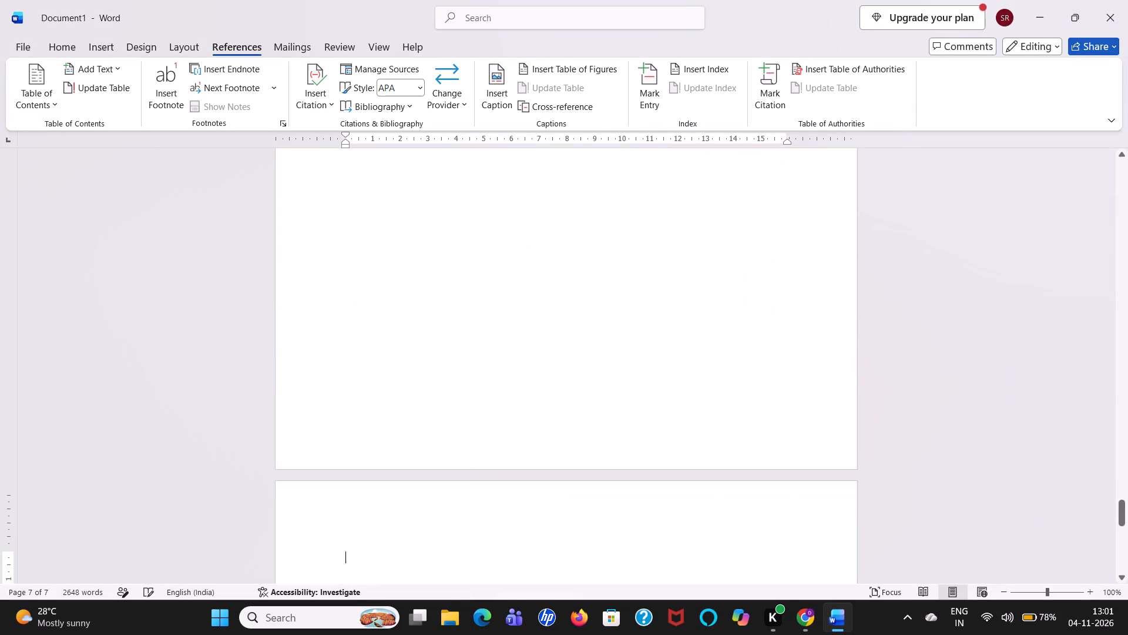
key(ctrl+v)
Apply the Title style to the CHAPTER – 4 and DESIGN AND IMPLEMENTATION lines and centre them.
scroll(624, 445, up, 6)
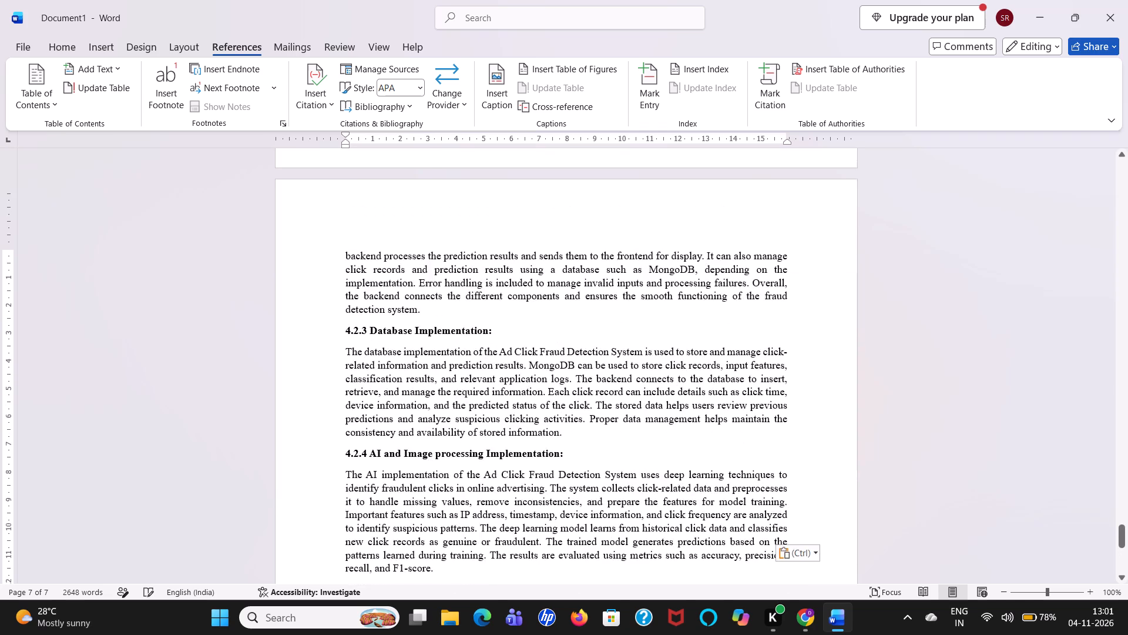
scroll(622, 444, up, 7)
scroll(622, 444, down, 3)
scroll(622, 444, up, 1)
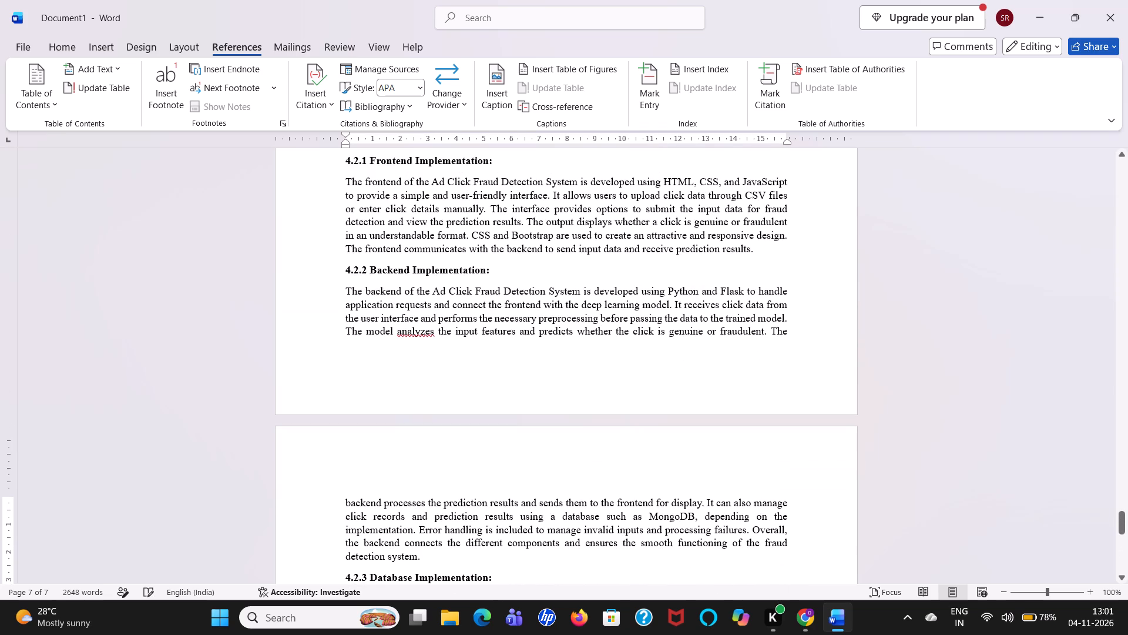
drag(1119, 517, 1092, 480)
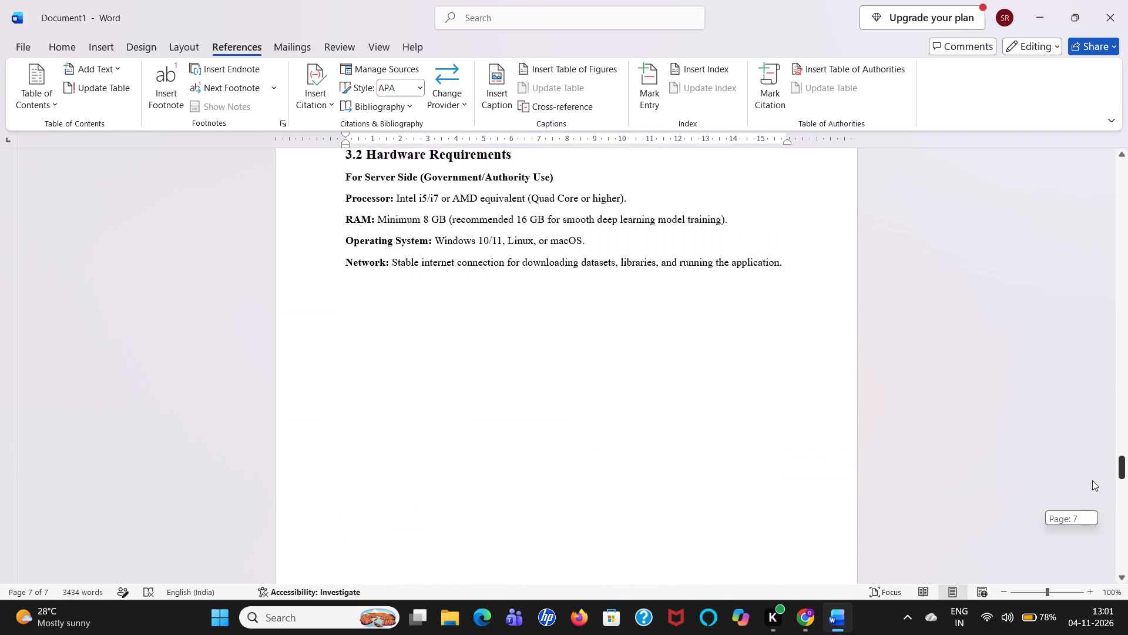
drag(1092, 480, 1087, 479)
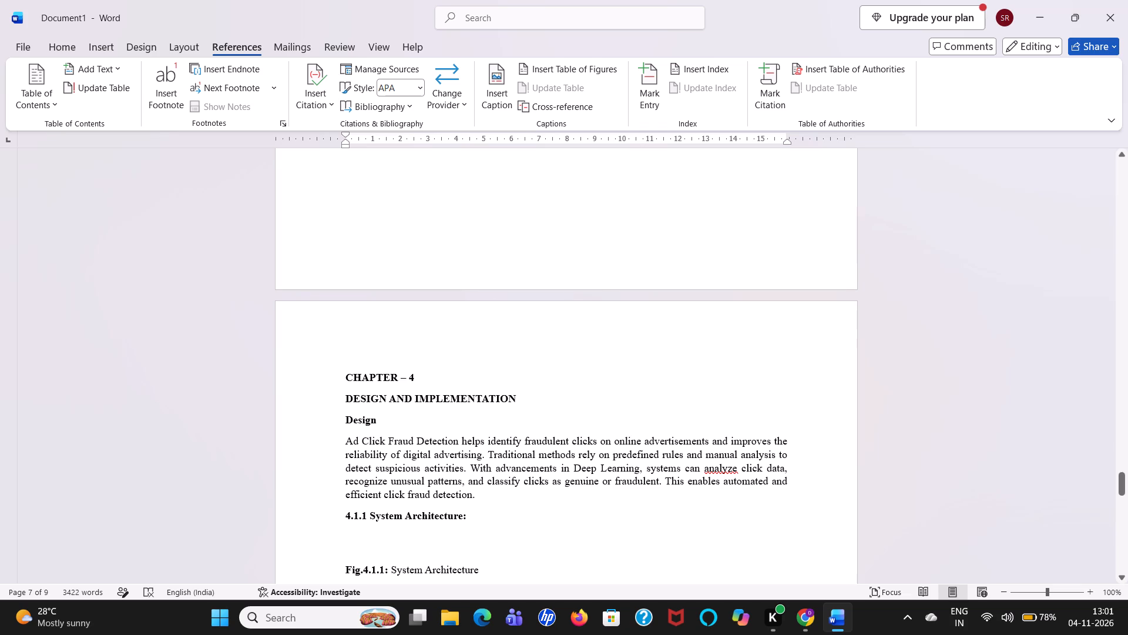
drag(535, 398, 293, 370)
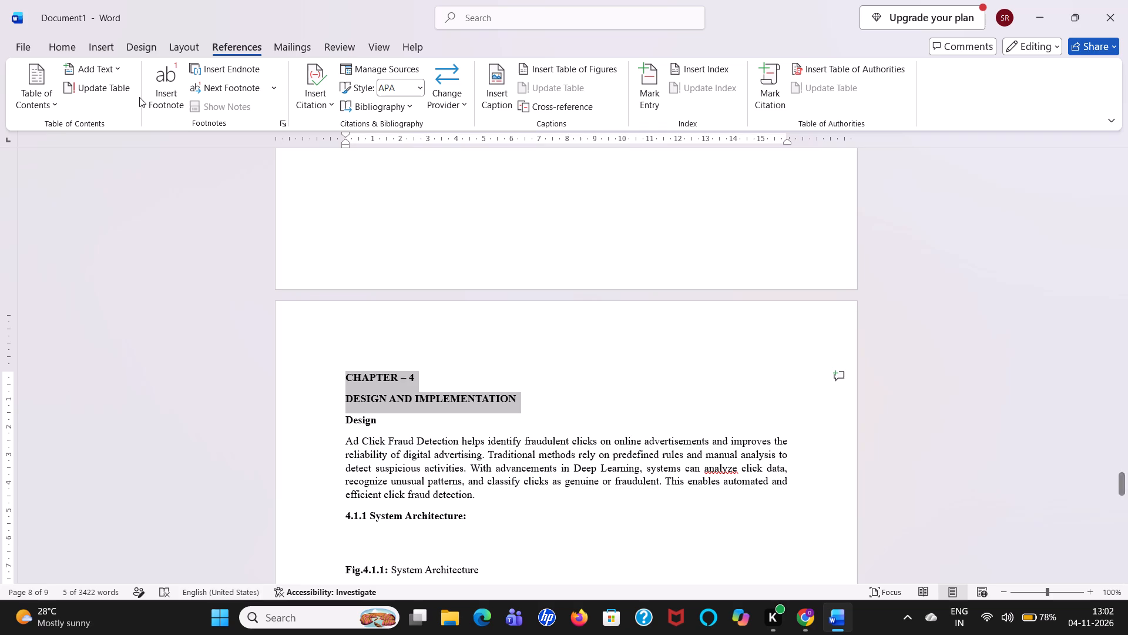
click(79, 50)
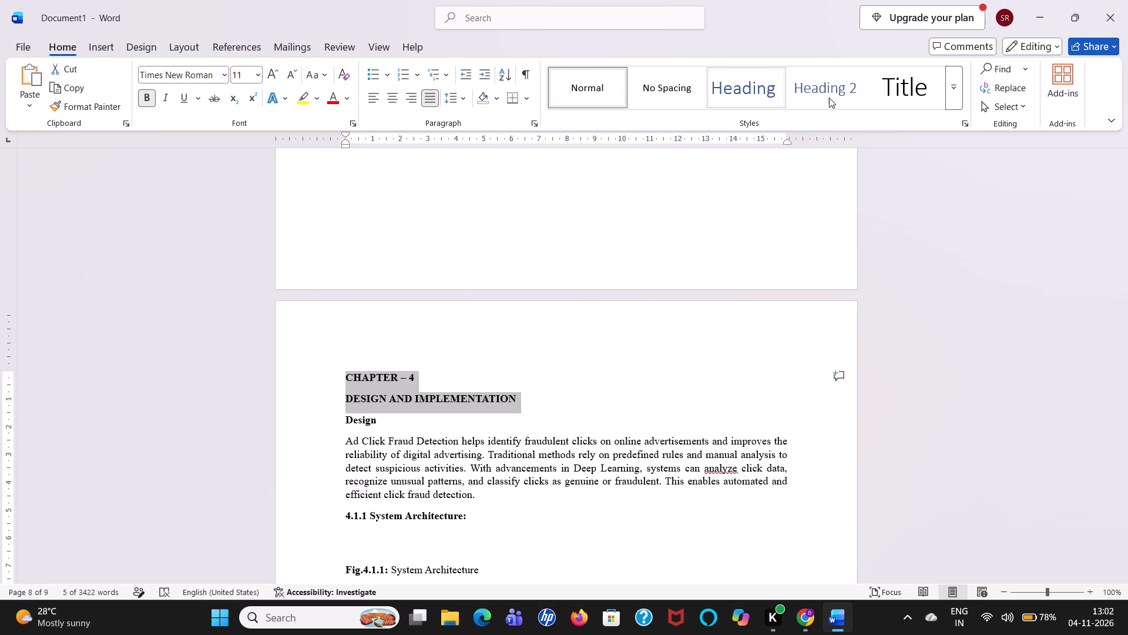
click(912, 93)
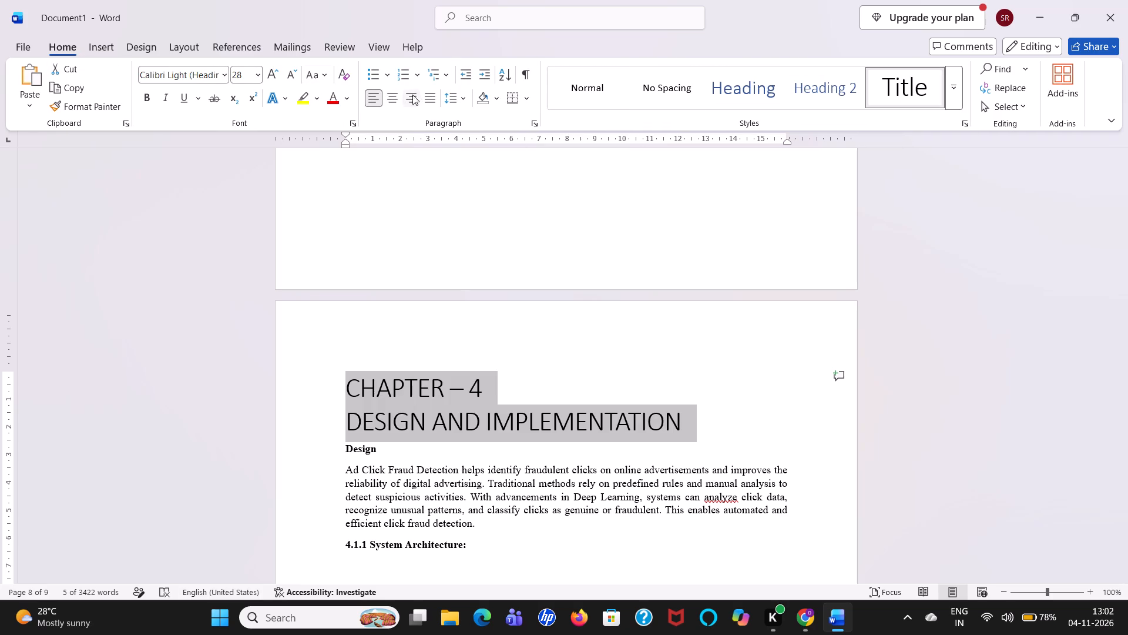
click(390, 96)
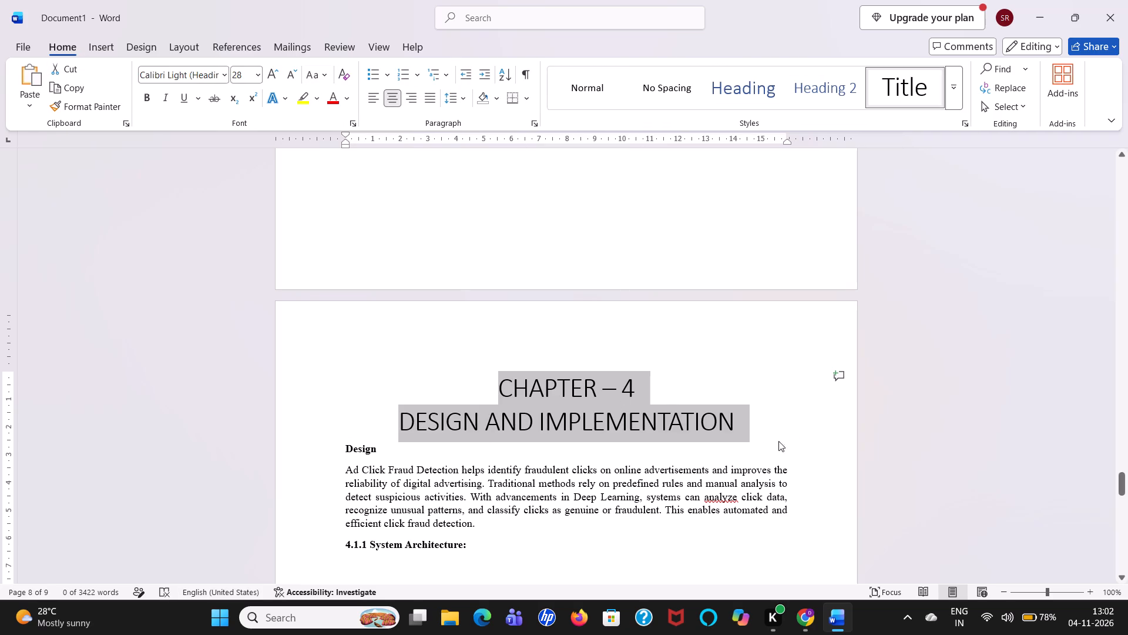
Replace the flagged word analyze in the Design paragraph of Chapter 4 with the spelling suggestion analyses.
click(724, 497)
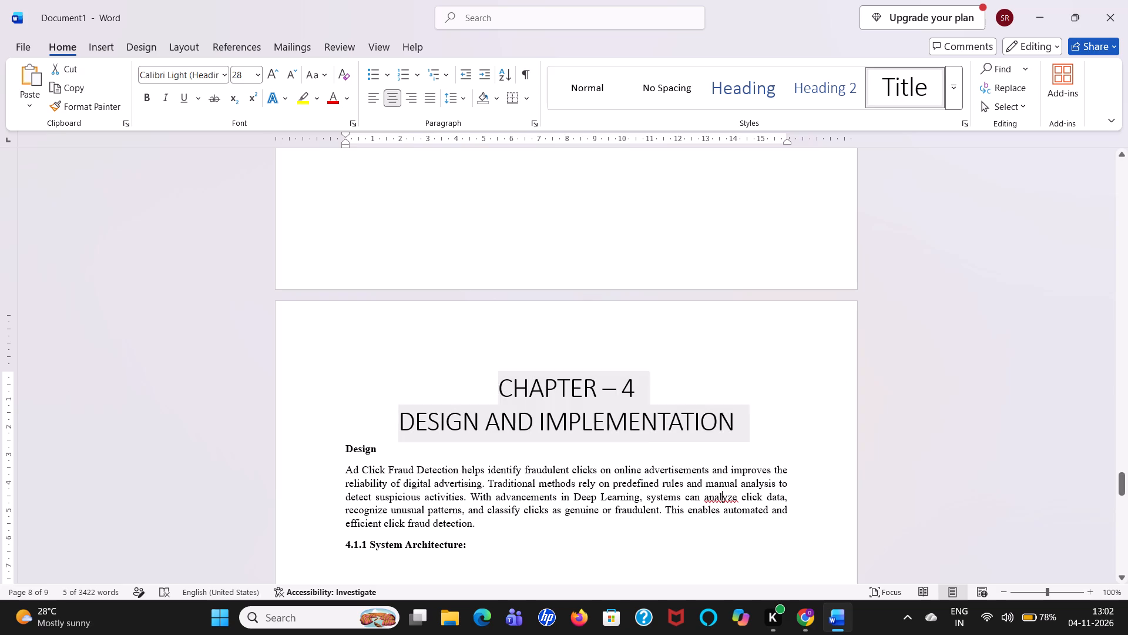
right_click(724, 497)
click(684, 115)
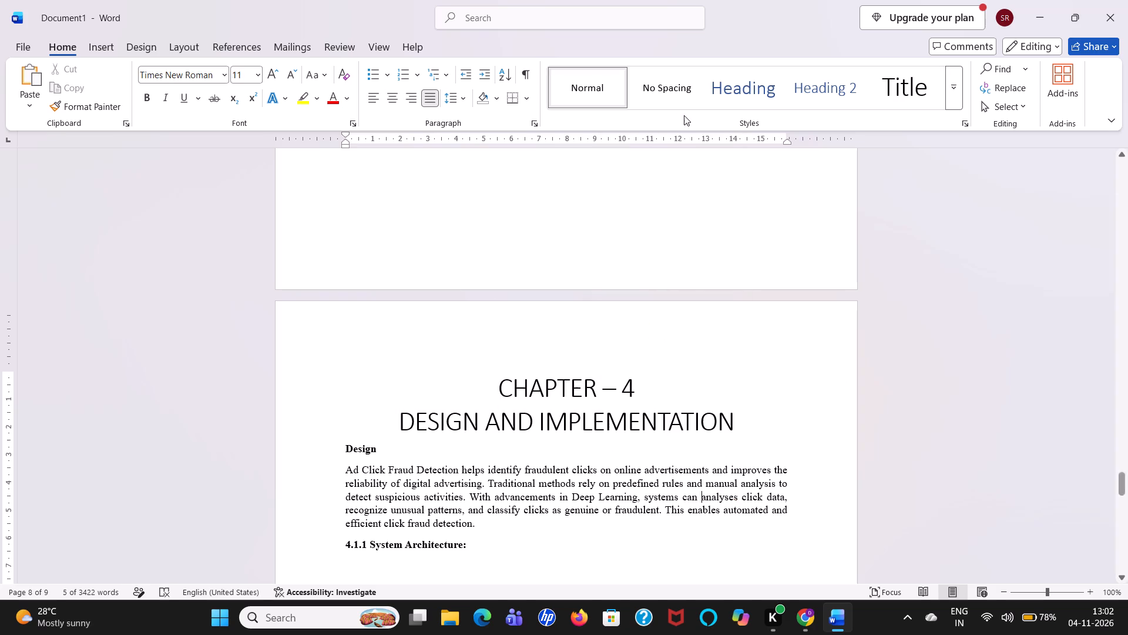
Review the pasted Chapter 4 content from the Design paragraph through the System Architecture and Dataflow Diagram sections.
scroll(621, 425, down, 1)
scroll(621, 426, up, 2)
scroll(621, 431, down, 1)
scroll(597, 454, up, 2)
scroll(597, 454, down, 3)
scroll(600, 442, up, 2)
scroll(600, 442, down, 2)
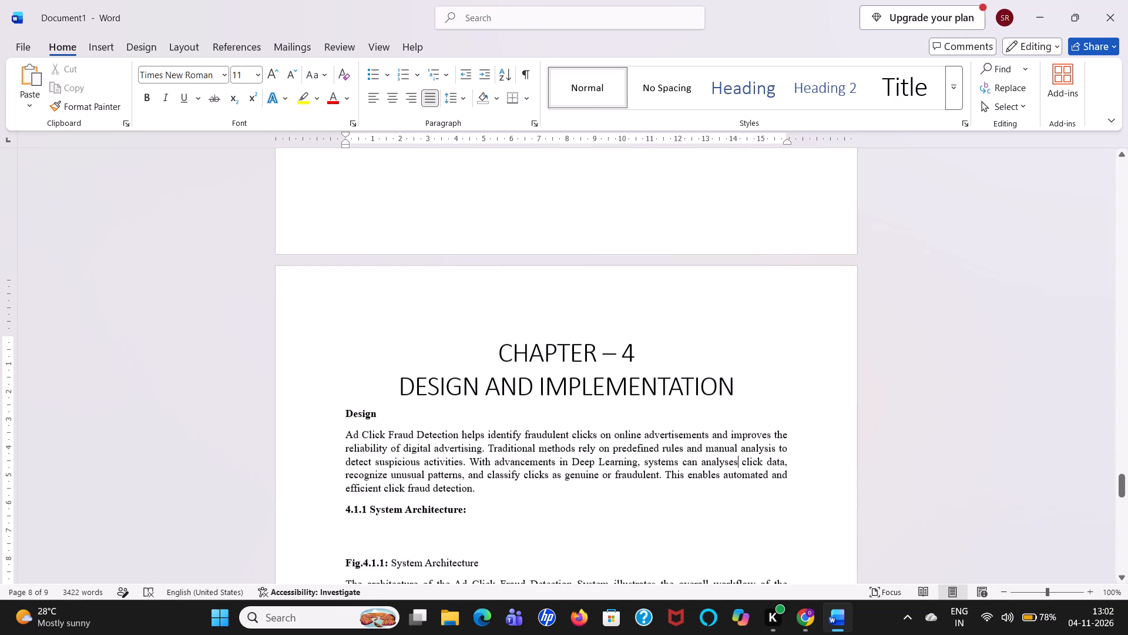
scroll(607, 446, down, 5)
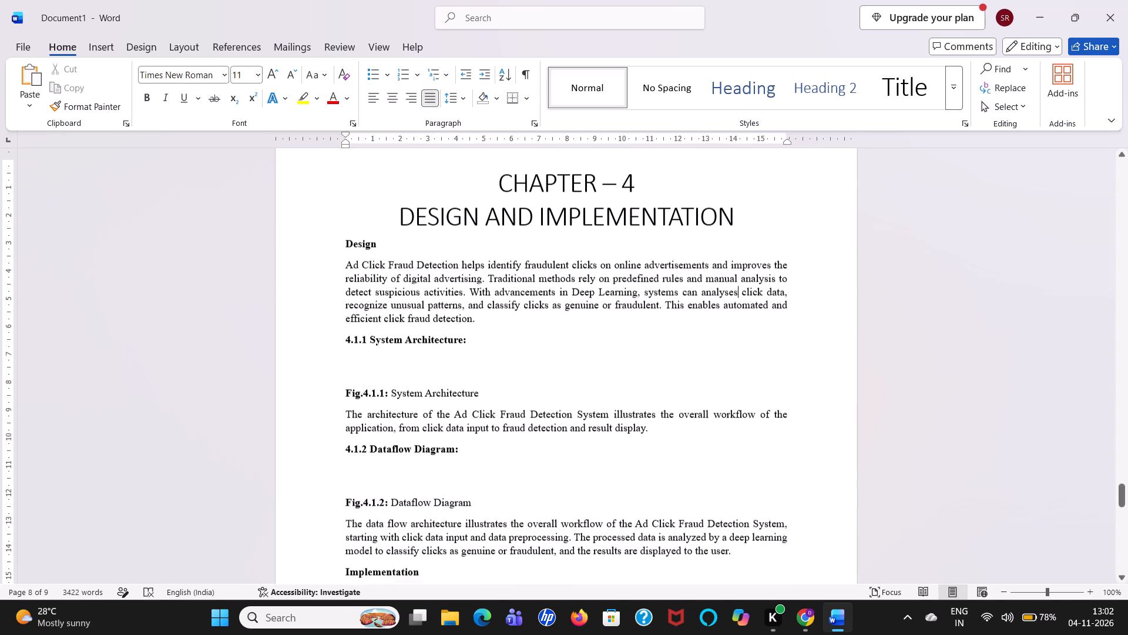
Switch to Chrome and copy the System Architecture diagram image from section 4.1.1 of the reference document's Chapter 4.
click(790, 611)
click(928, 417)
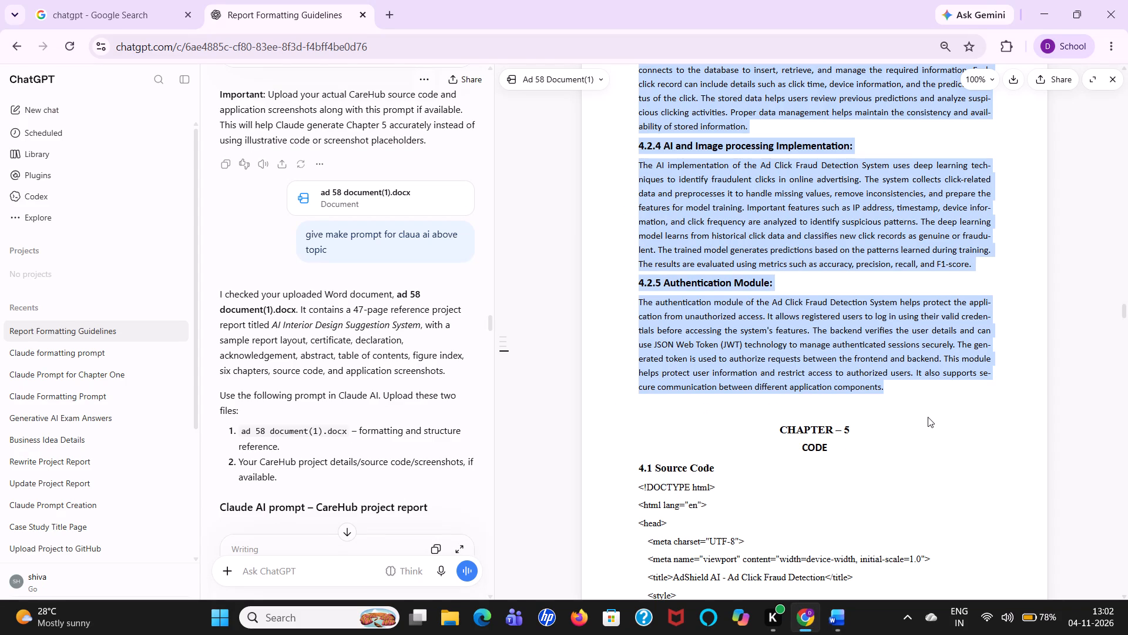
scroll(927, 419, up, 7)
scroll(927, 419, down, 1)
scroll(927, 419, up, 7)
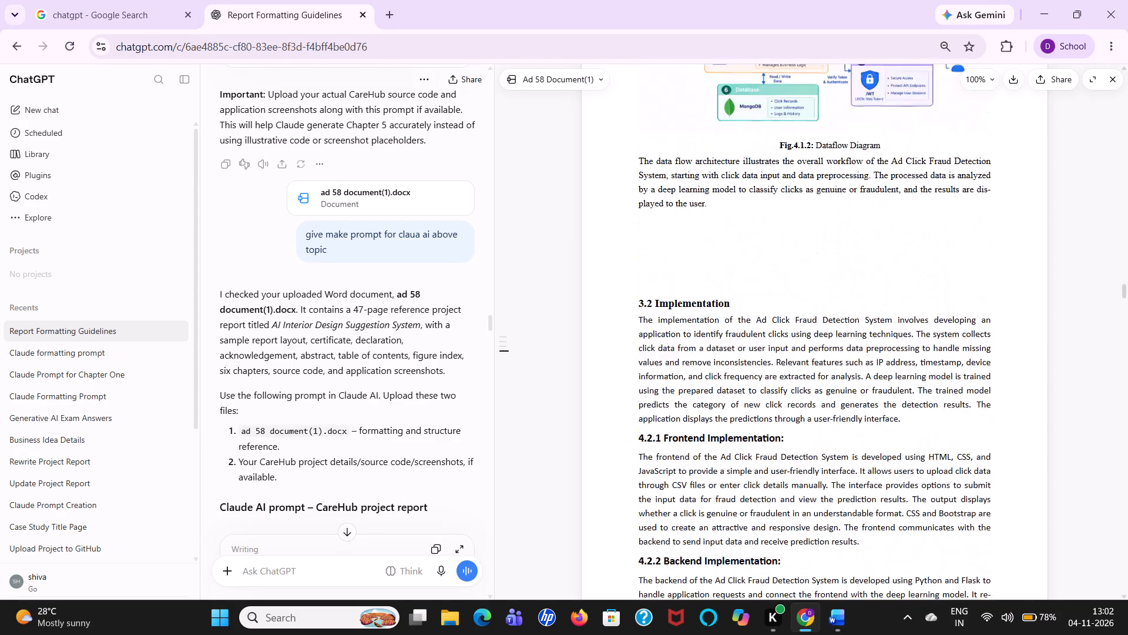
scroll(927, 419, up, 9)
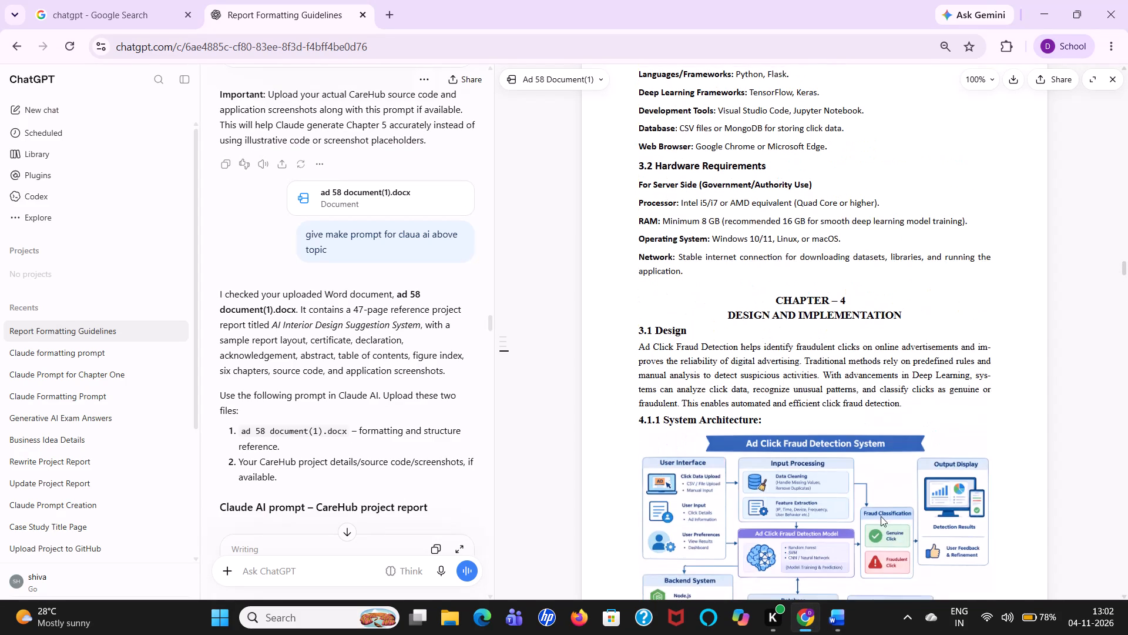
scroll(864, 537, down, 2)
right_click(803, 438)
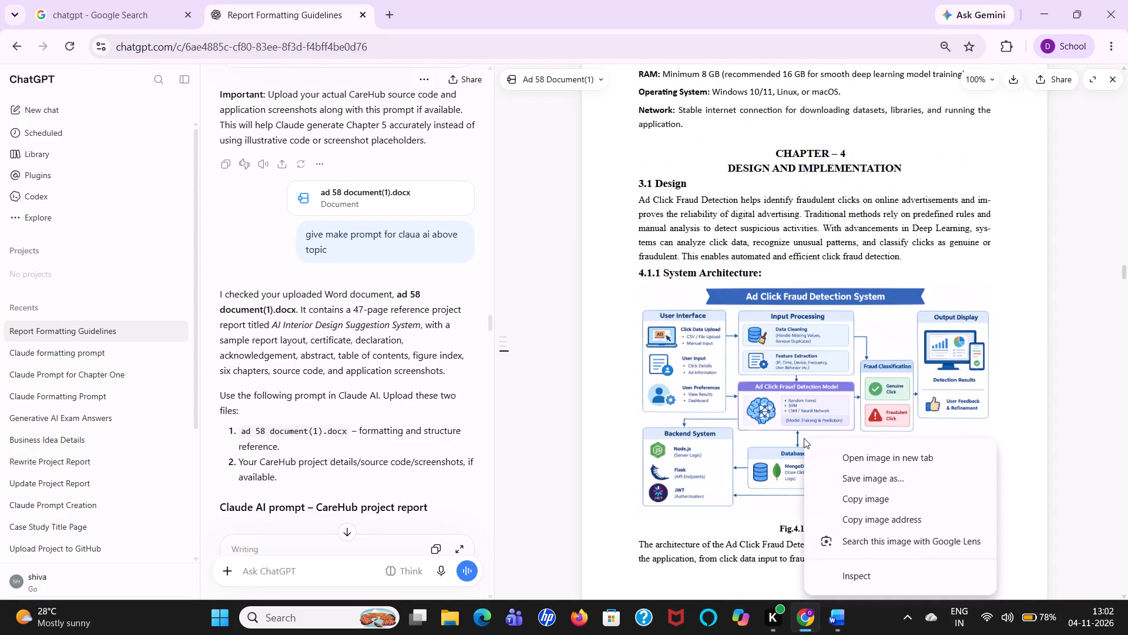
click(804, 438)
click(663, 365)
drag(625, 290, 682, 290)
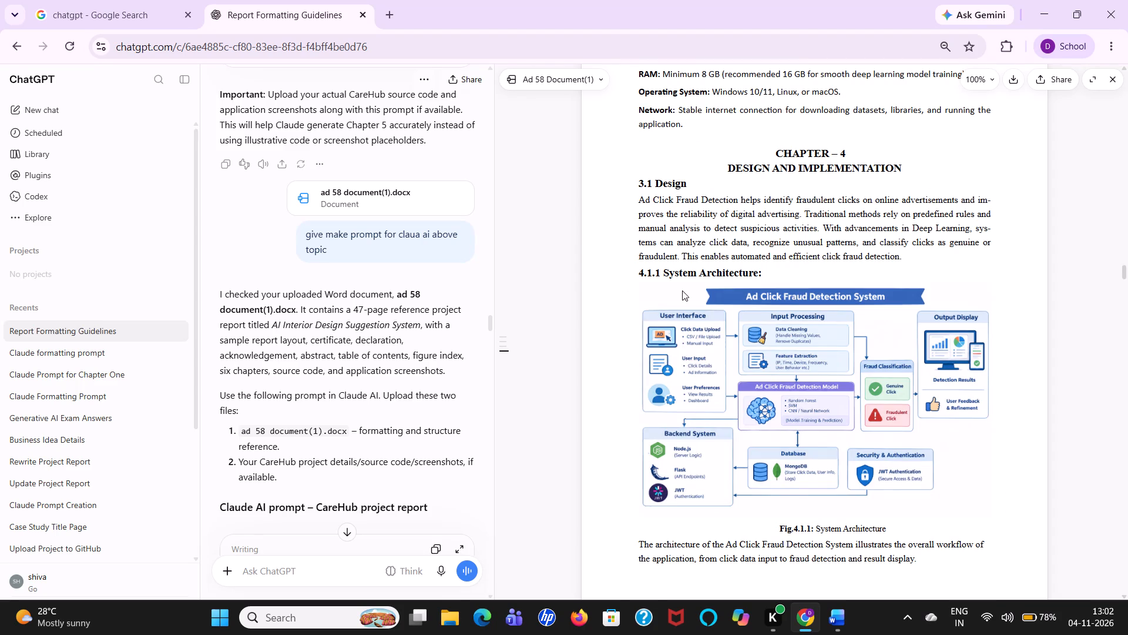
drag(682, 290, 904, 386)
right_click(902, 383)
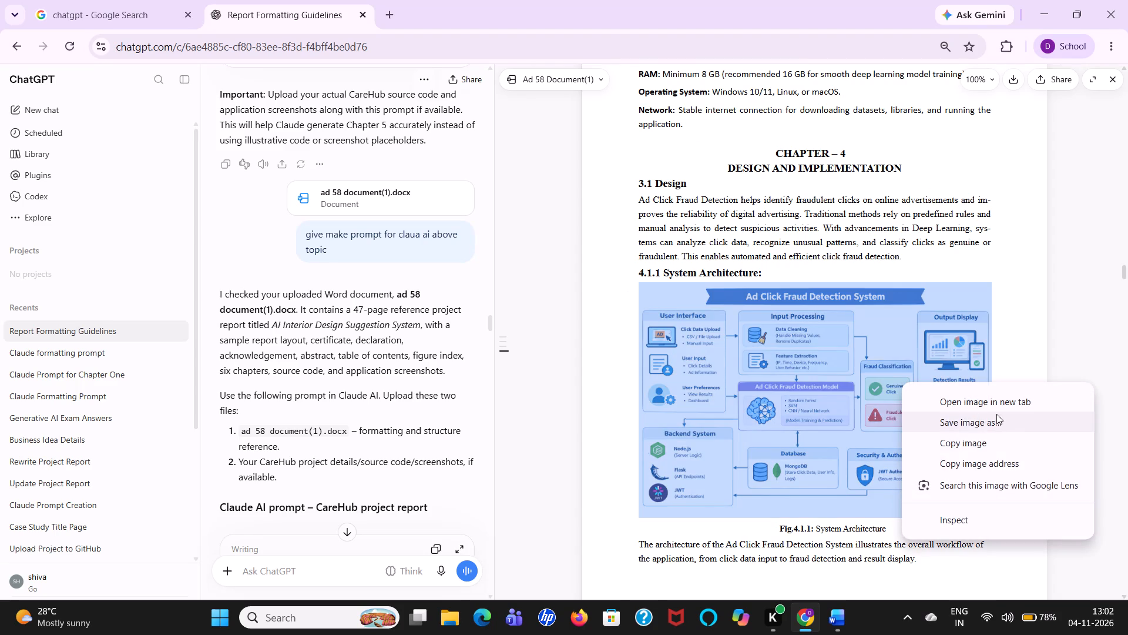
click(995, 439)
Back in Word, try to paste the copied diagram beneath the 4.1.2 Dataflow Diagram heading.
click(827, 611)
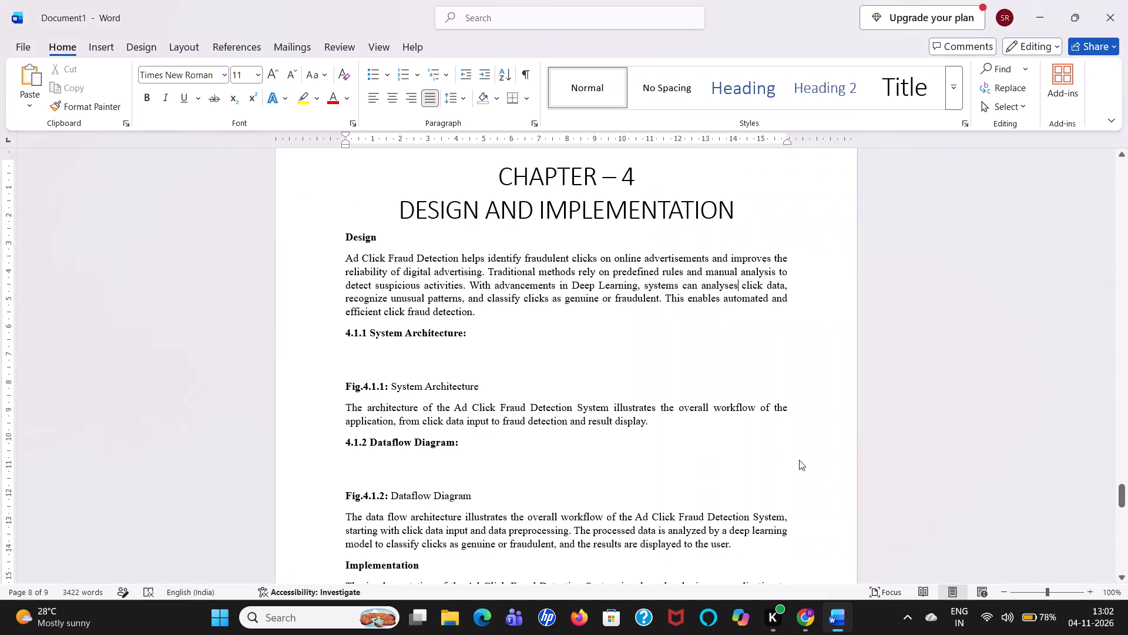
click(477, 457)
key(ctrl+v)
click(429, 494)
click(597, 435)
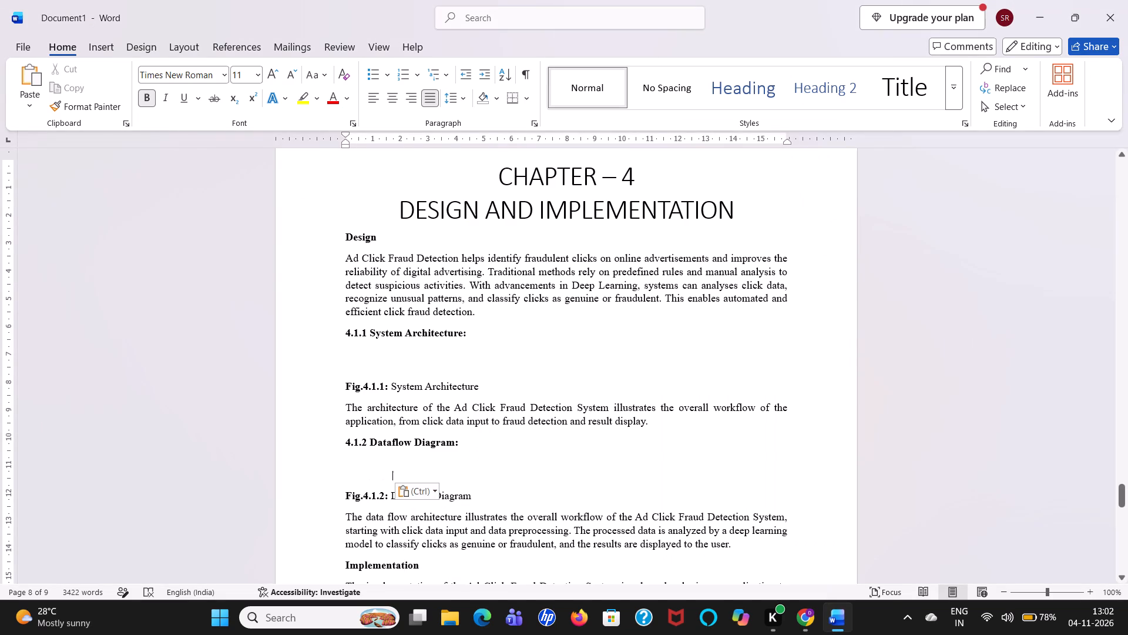
Delete the 4.1.2 Dataflow Diagram heading along with the line break before the empty picture line.
scroll(525, 470, down, 1)
drag(495, 405, 301, 409)
key(BackSpace)
key(BackSpace)
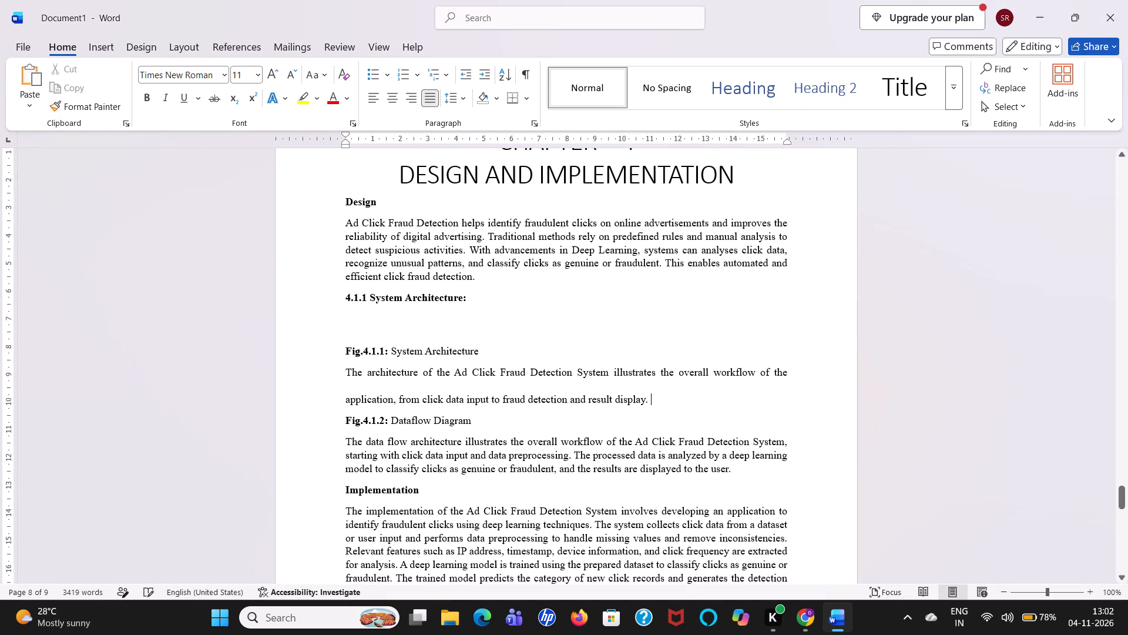
Delete the Fig.4.1.1 System Architecture caption and the architecture paragraph that follows it.
scroll(502, 437, down, 2)
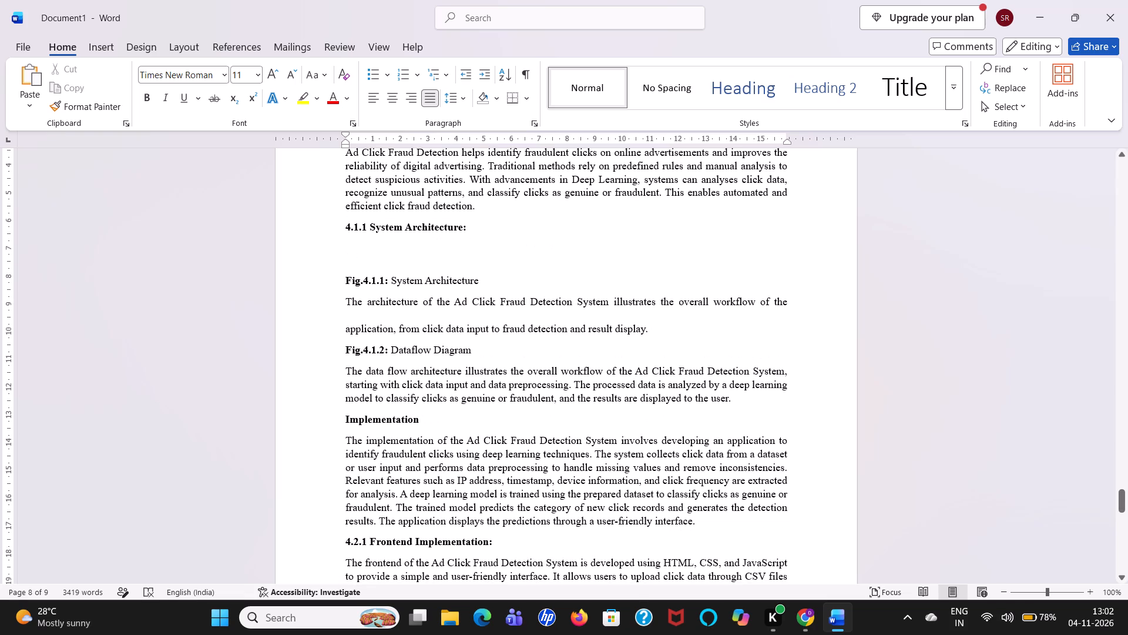
drag(691, 330, 633, 330)
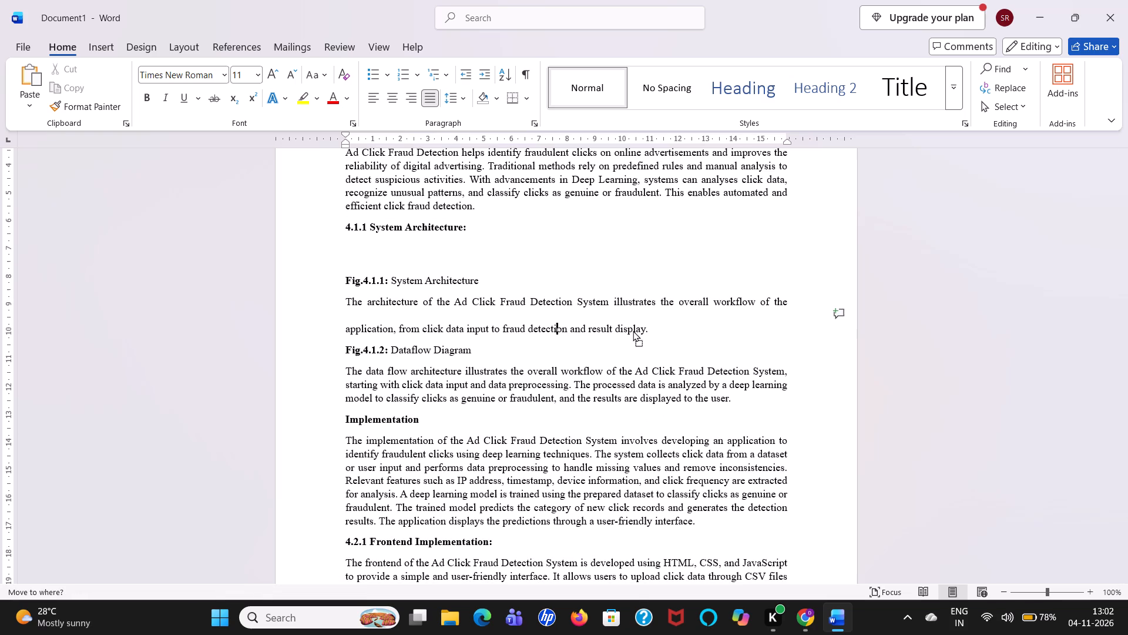
drag(633, 330, 648, 332)
click(665, 326)
drag(704, 330, 488, 330)
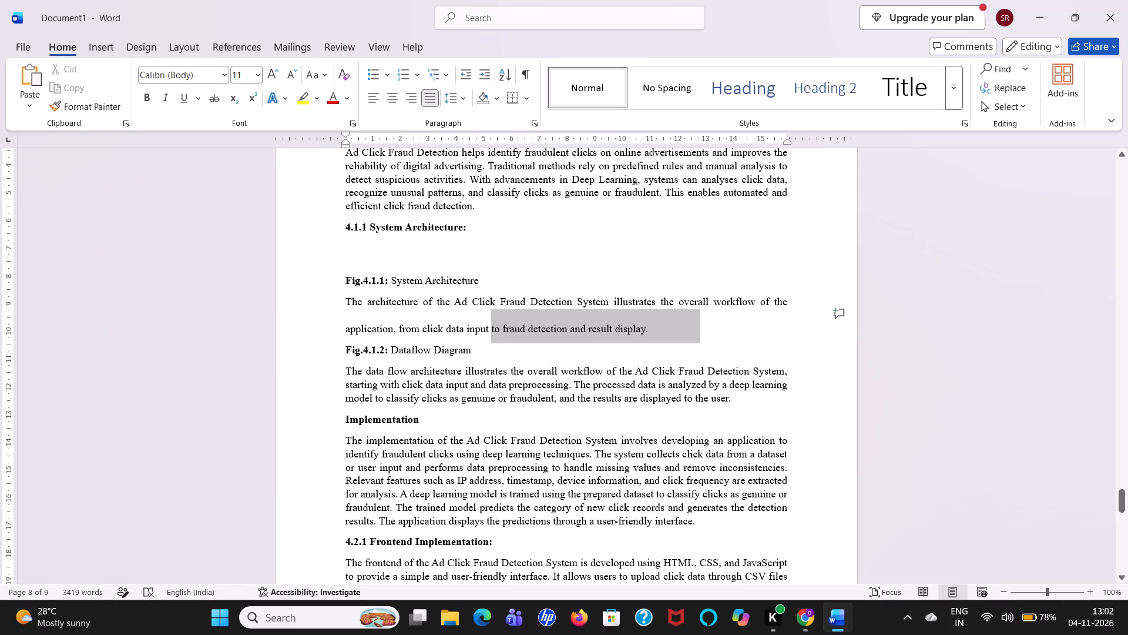
drag(488, 330, 329, 259)
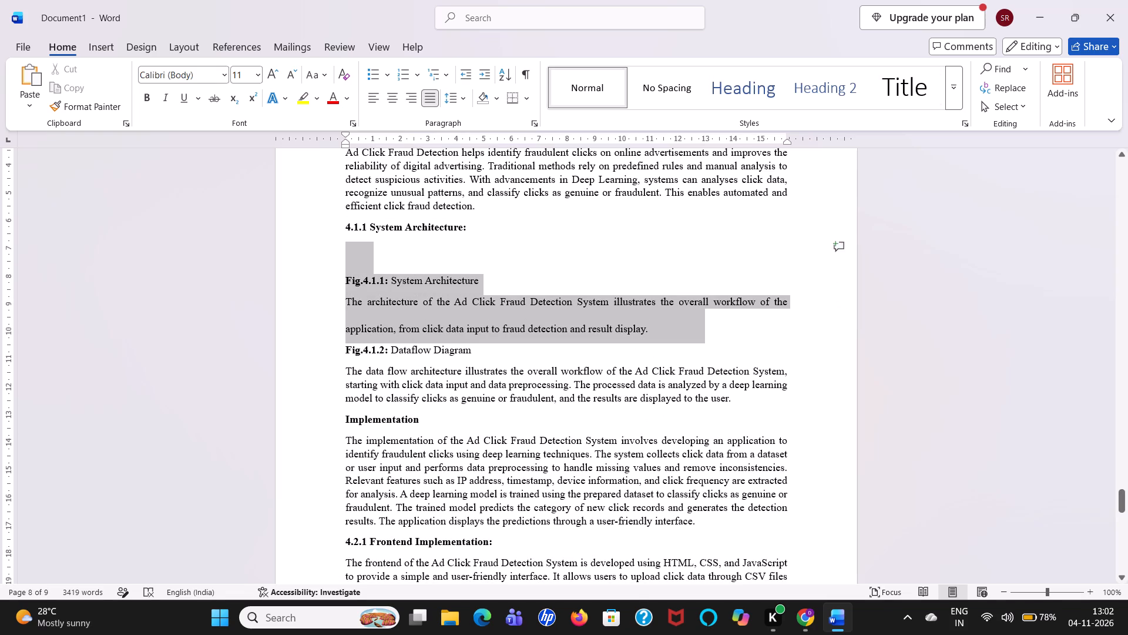
drag(329, 259, 335, 230)
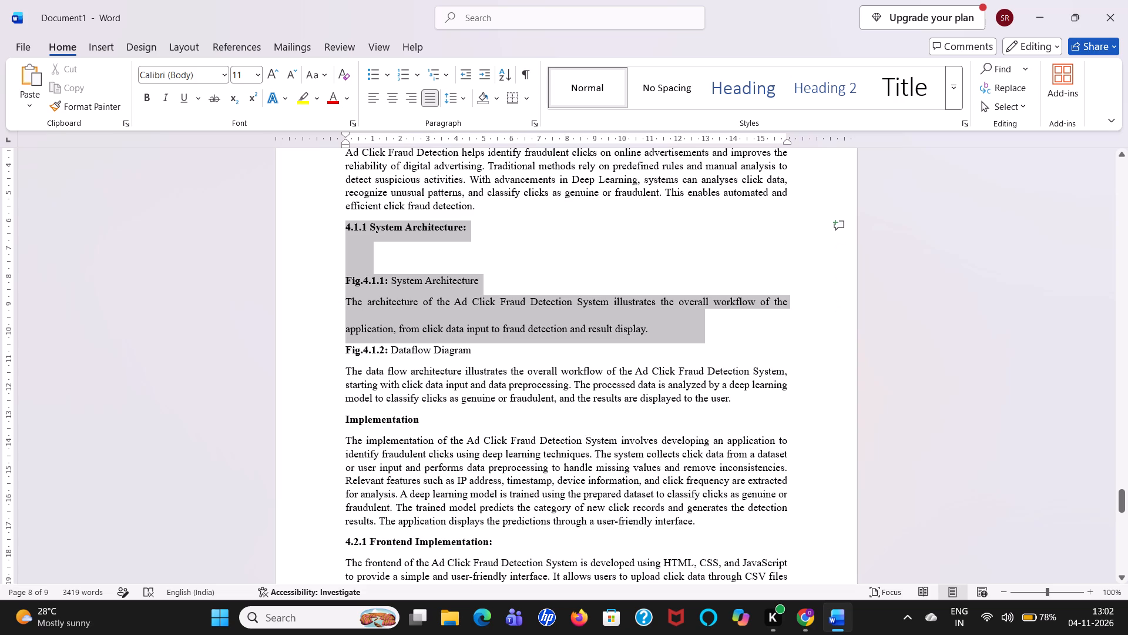
drag(335, 230, 333, 262)
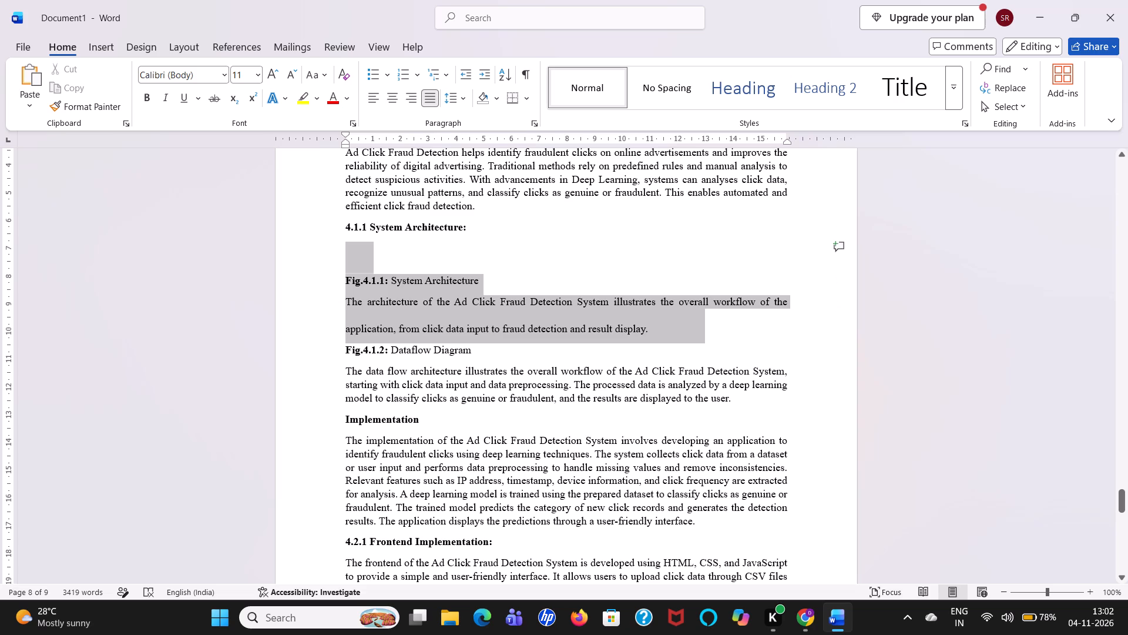
drag(333, 262, 299, 281)
key(BackSpace)
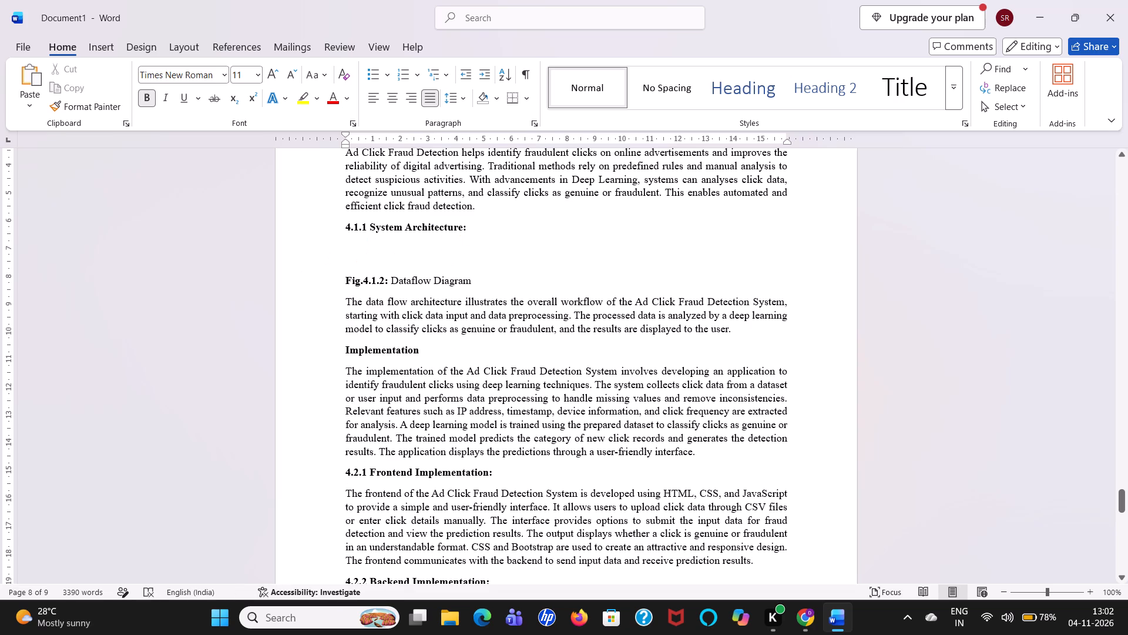
Remove the blank picture line and the 4.1.1 System Architecture heading below the Design paragraph.
click(381, 260)
key(BackSpace)
key(BackSpace)
key(BackSpace)
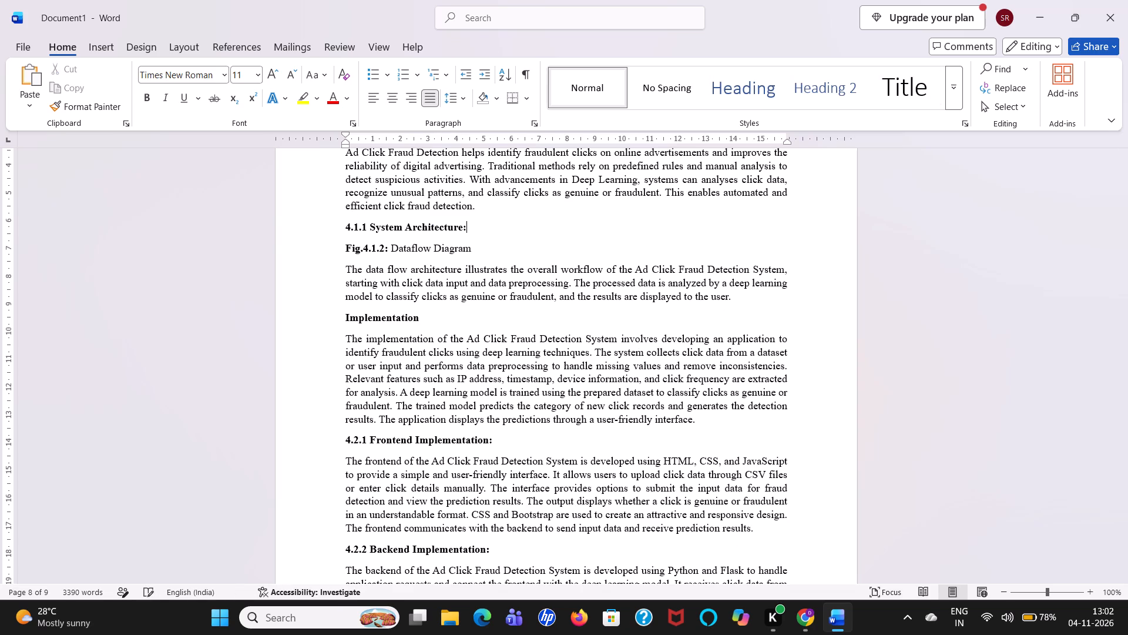
drag(481, 227, 308, 230)
key(BackSpace)
key(BackSpace)
Replace the flagged word analyzes in the 4.2.2 Backend Implementation paragraph with the spelling suggestion analyses.
scroll(593, 409, up, 4)
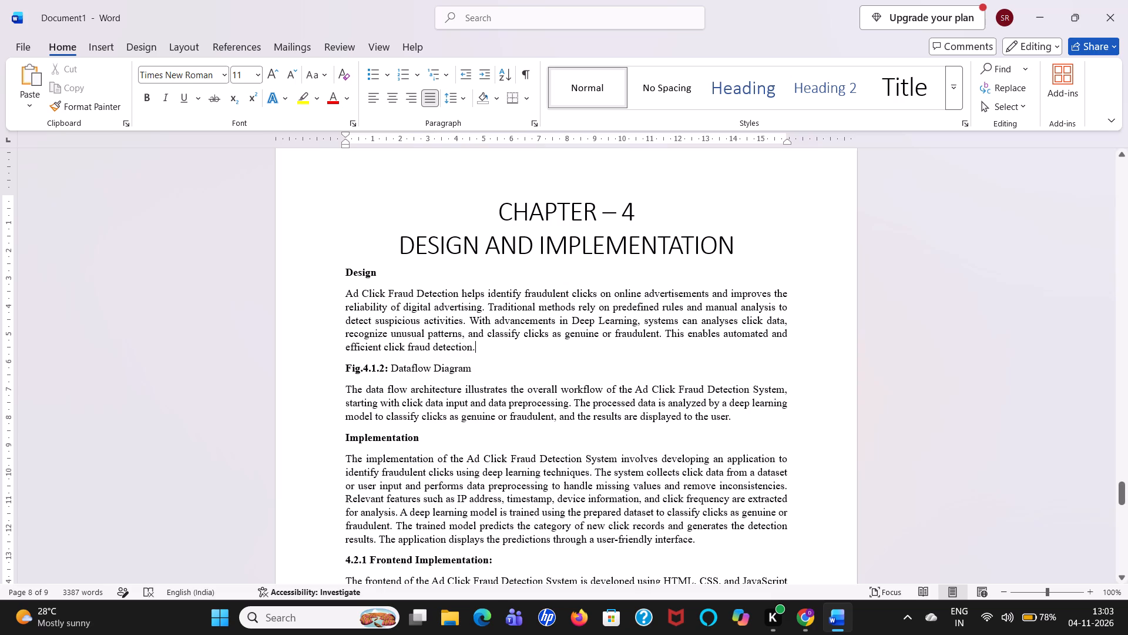
scroll(642, 383, down, 7)
scroll(567, 337, down, 4)
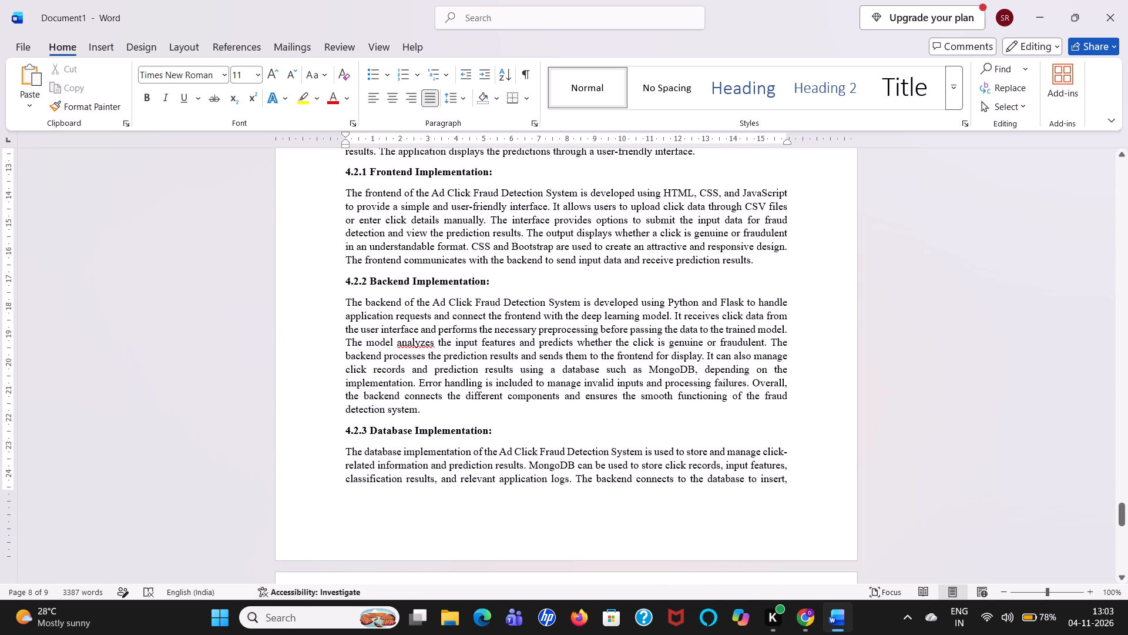
click(411, 343)
right_click(422, 342)
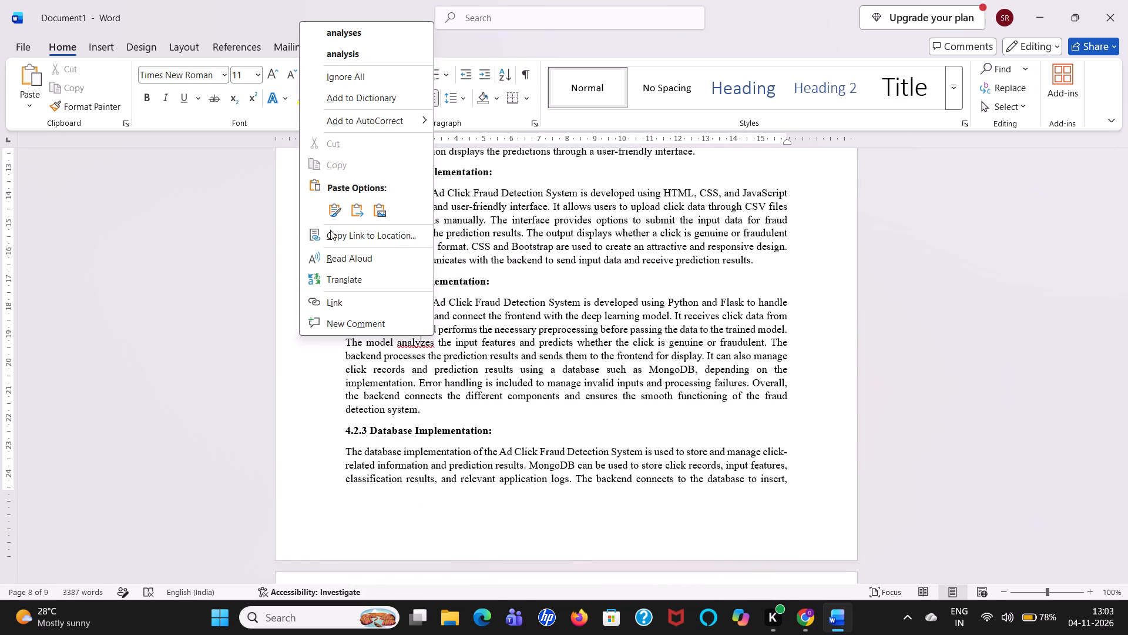
click(368, 34)
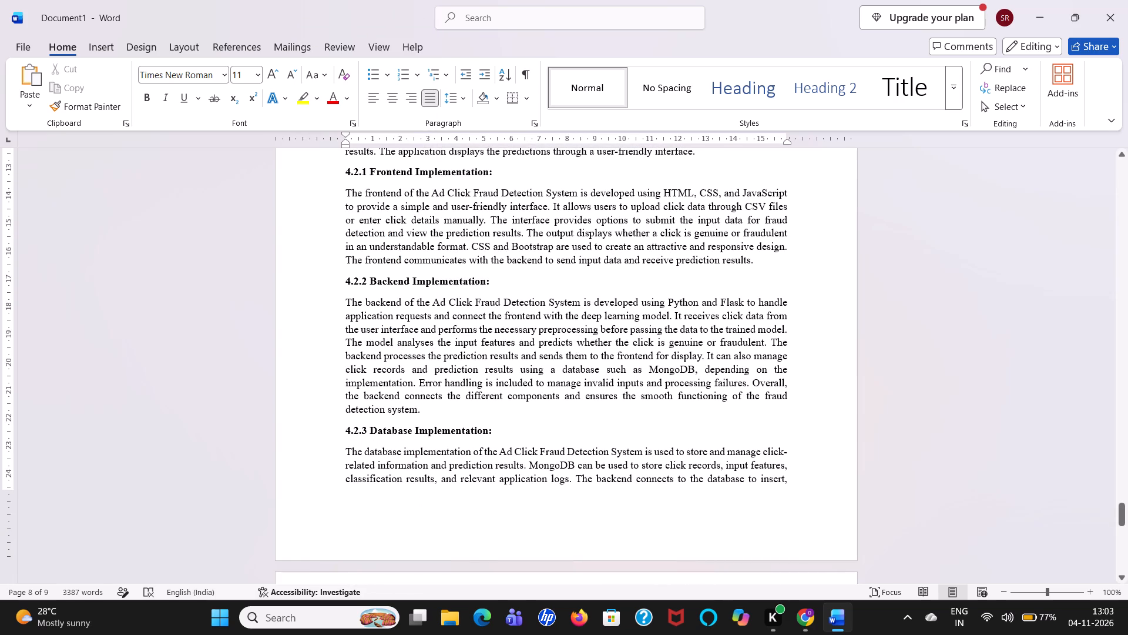
Set the font size of the Design heading in Chapter 4 to 14.
drag(1122, 513, 1123, 523)
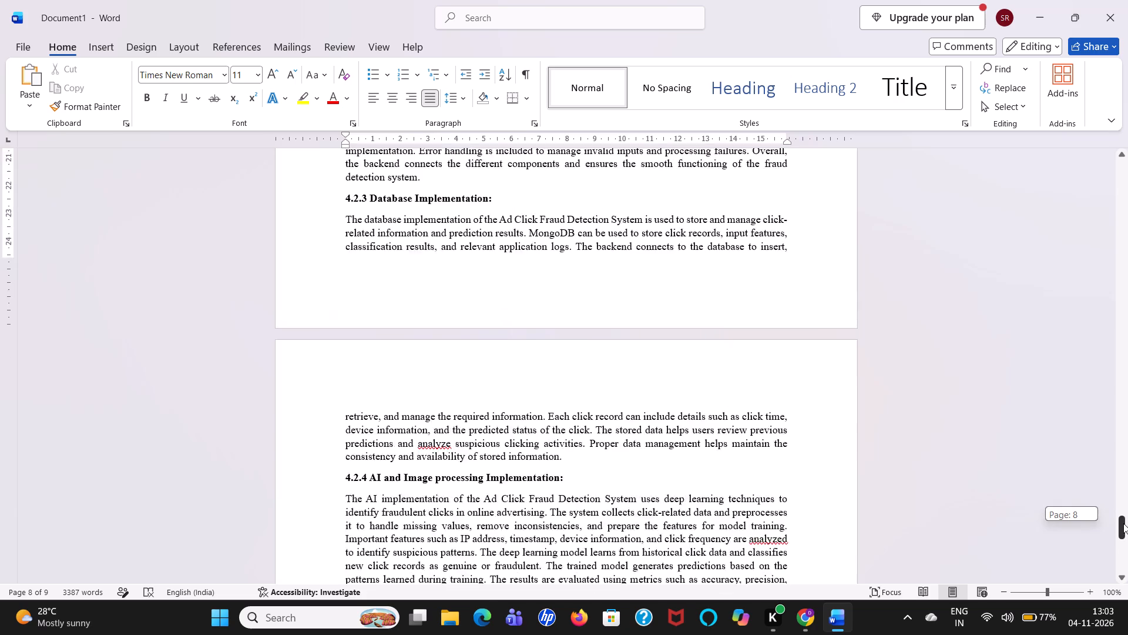
drag(1123, 523, 1117, 492)
drag(1117, 492, 1098, 490)
drag(1117, 496, 1117, 488)
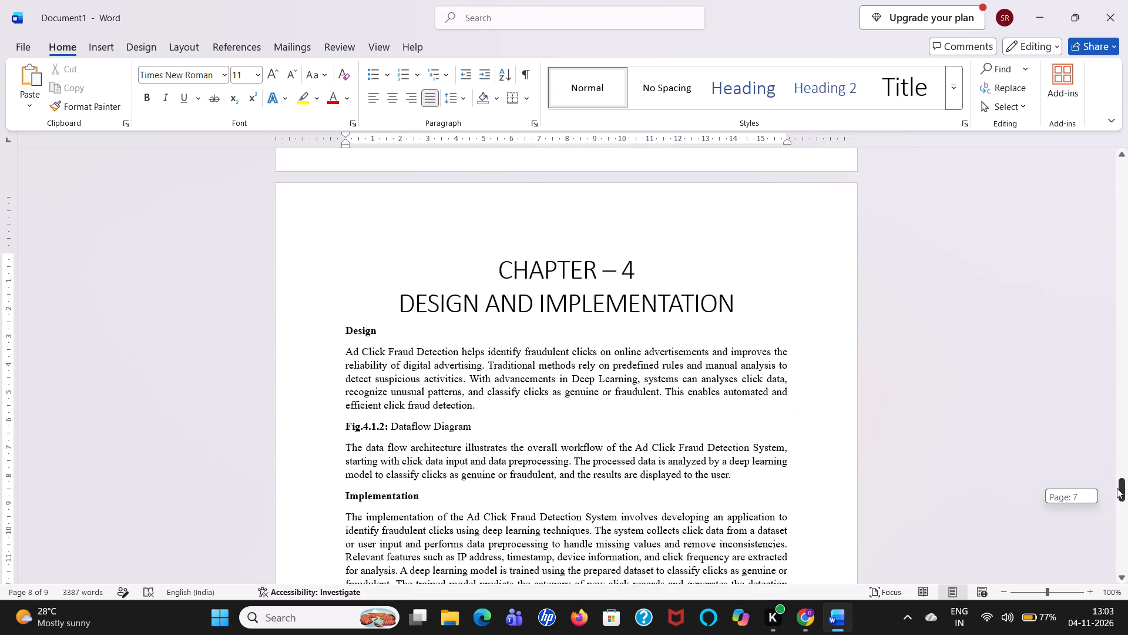
drag(1117, 488, 1097, 494)
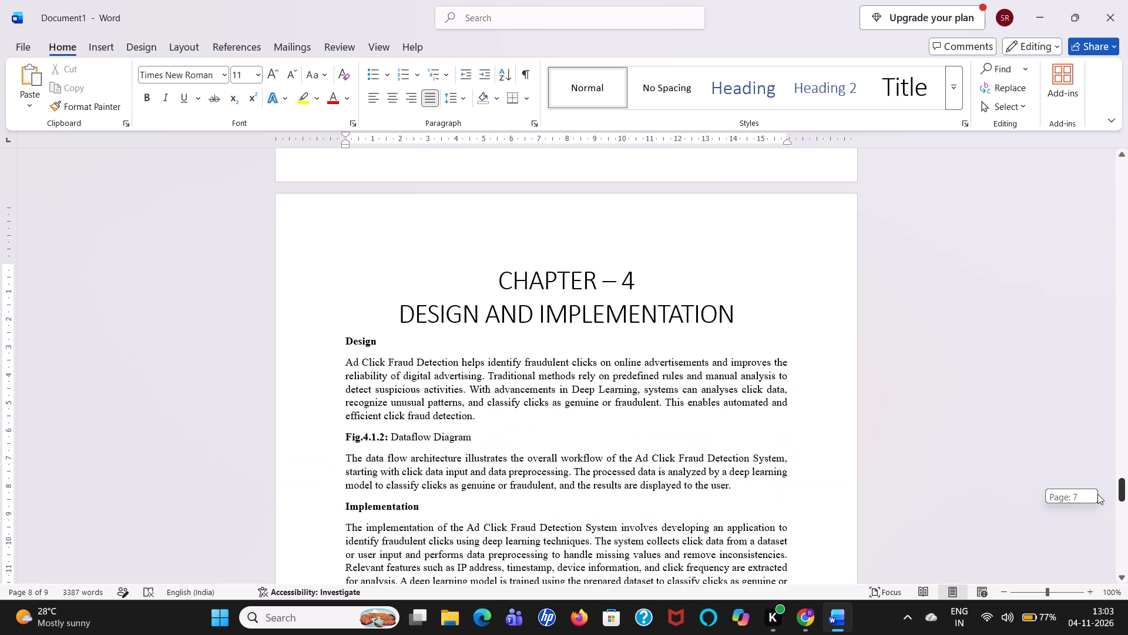
drag(1097, 494, 1097, 502)
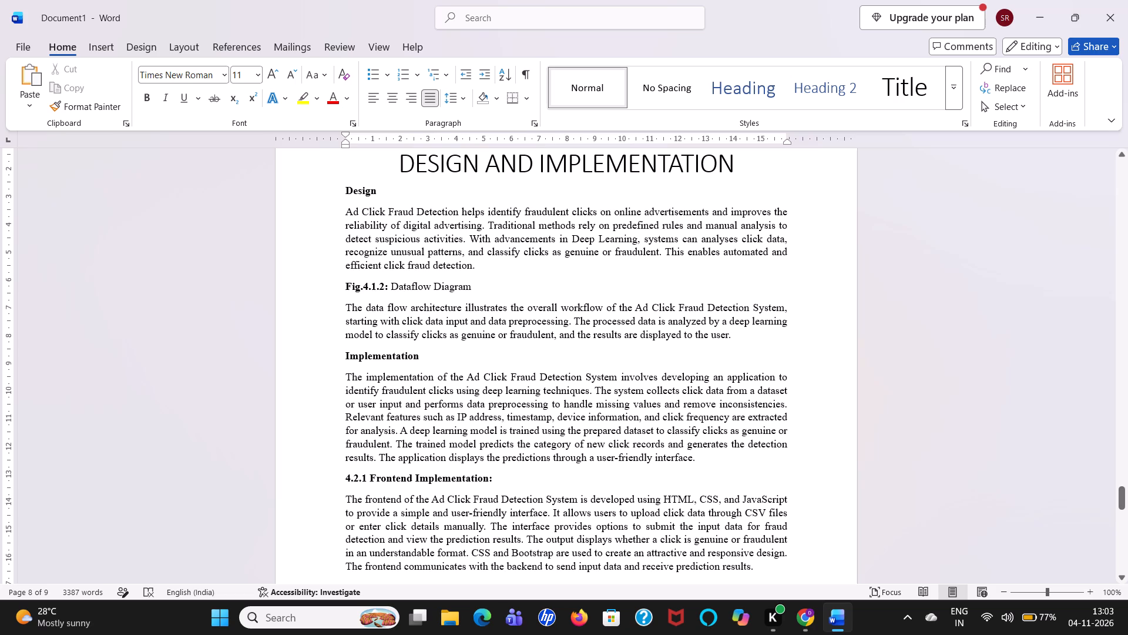
scroll(445, 370, up, 3)
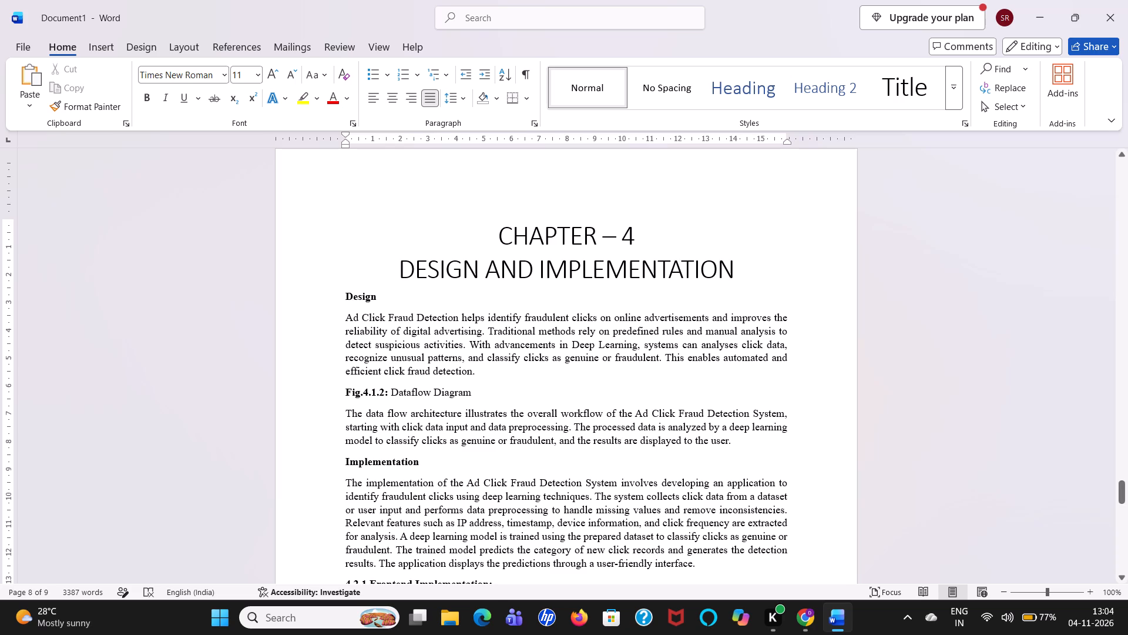
drag(394, 299, 314, 298)
click(243, 75)
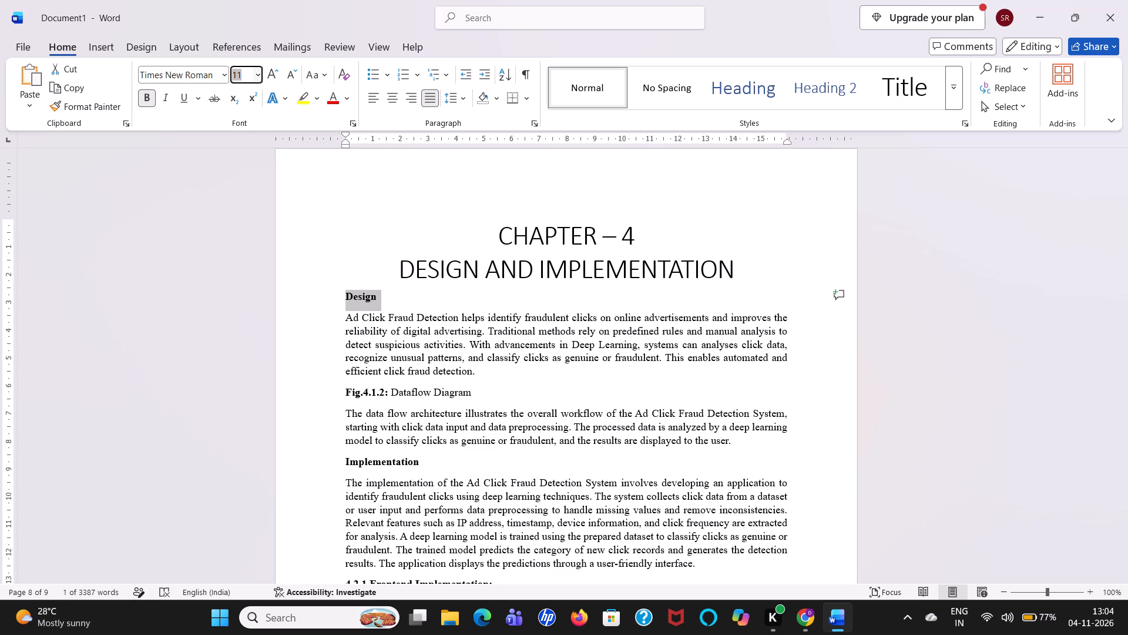
text(14)
key(Return)
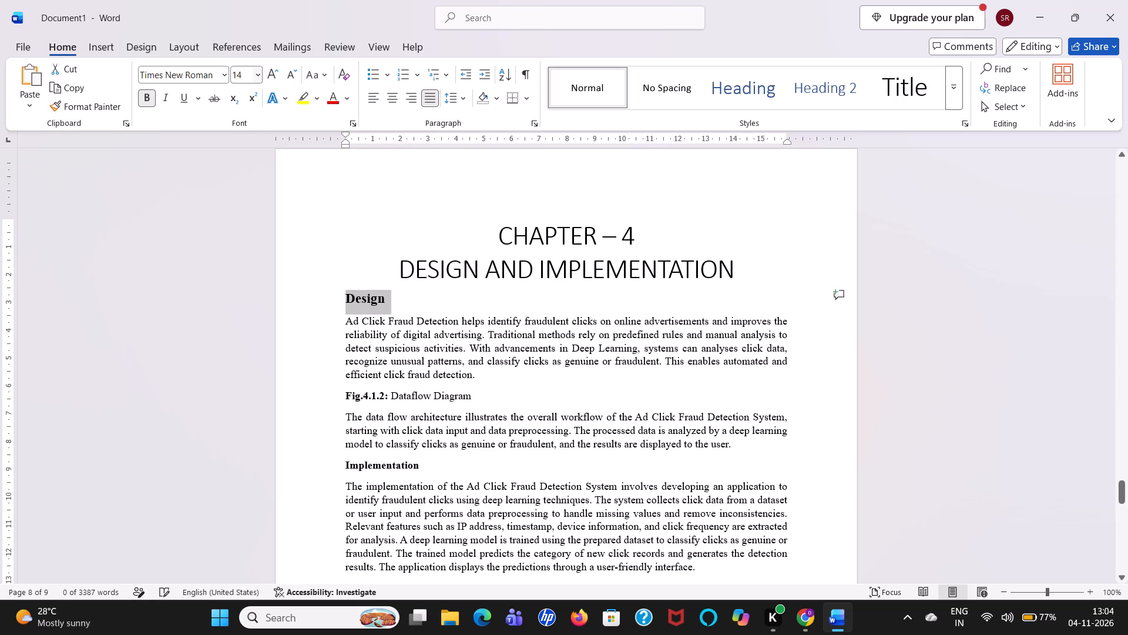
click(528, 420)
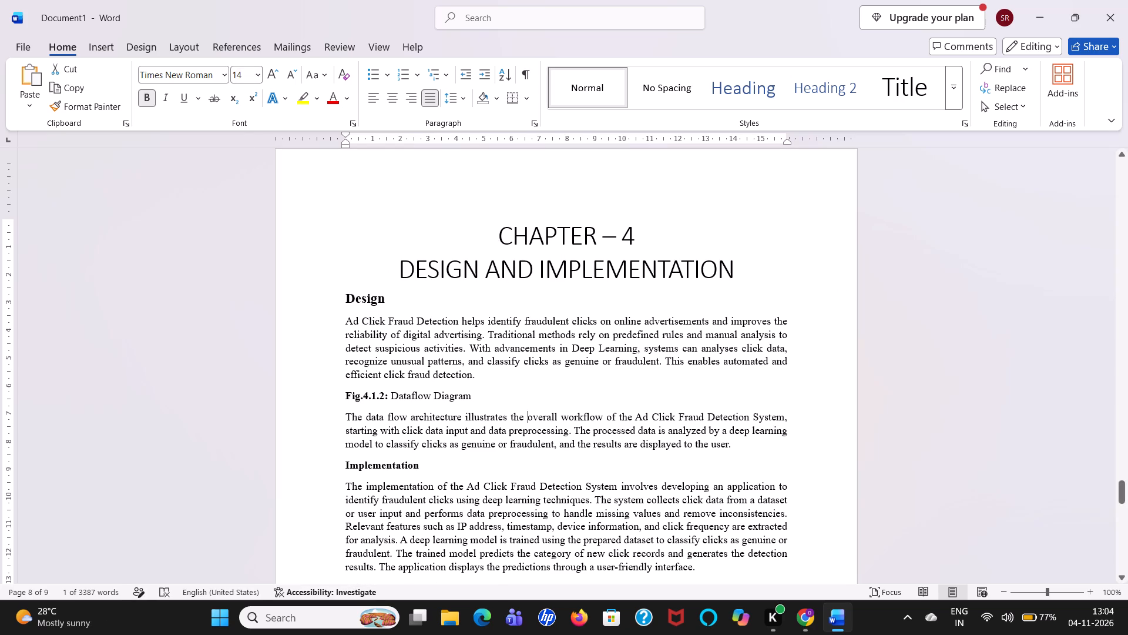
Delete the Fig.4.1.2 Dataflow Diagram caption line below the Design paragraph.
drag(499, 396, 268, 390)
key(BackSpace)
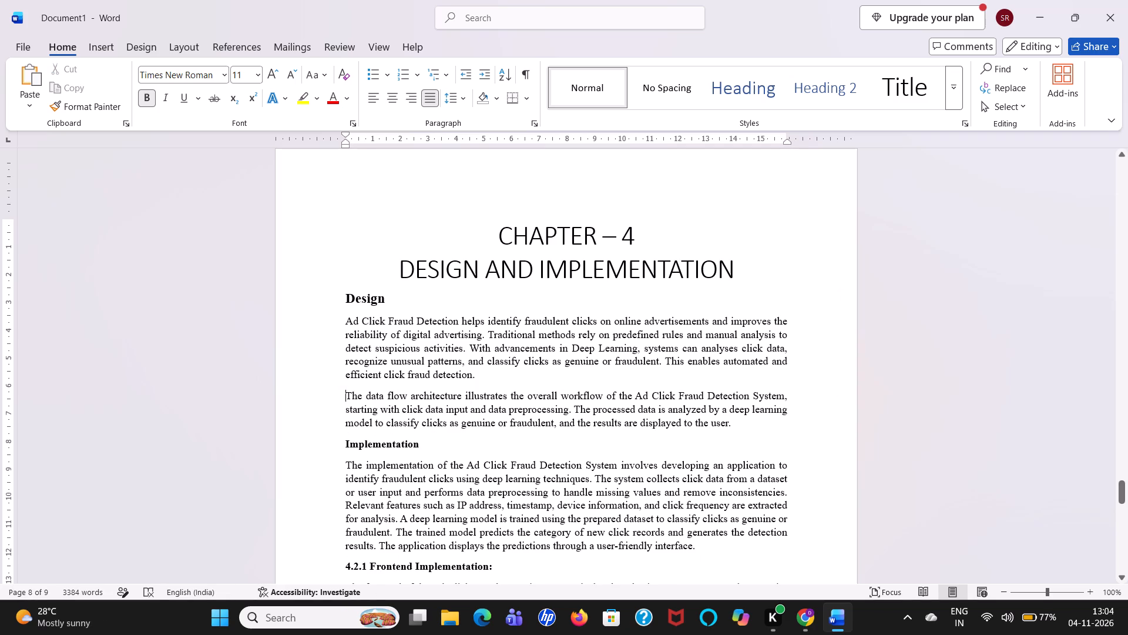
Set the font size of the Implementation heading in Chapter 4 to 14.
drag(454, 449, 436, 441)
drag(436, 441, 272, 443)
click(246, 77)
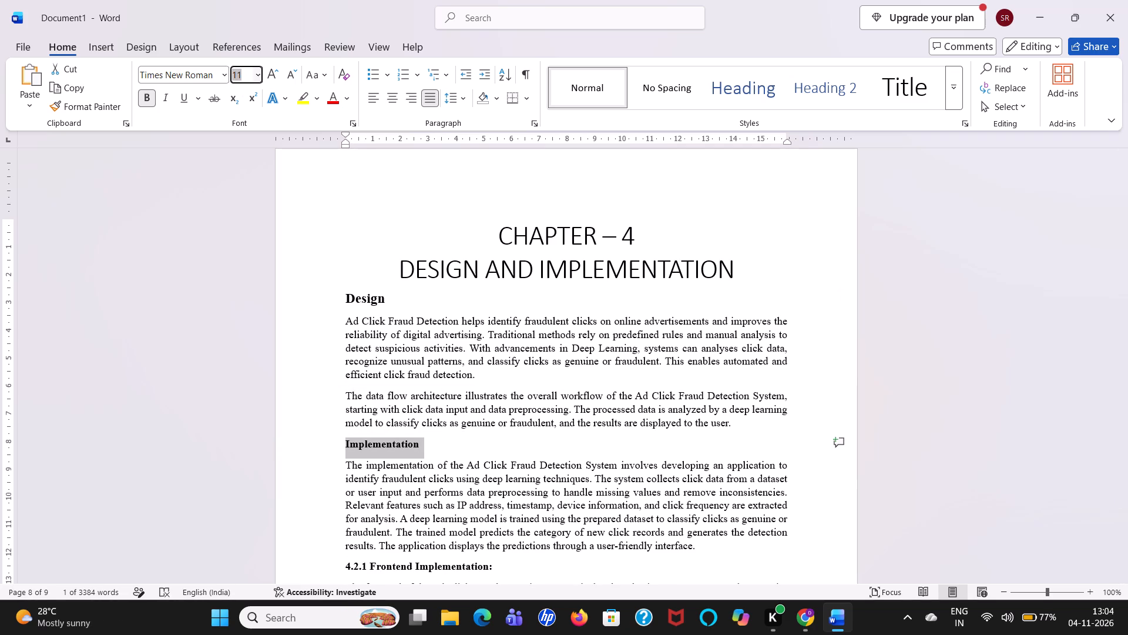
text(14)
key(Return)
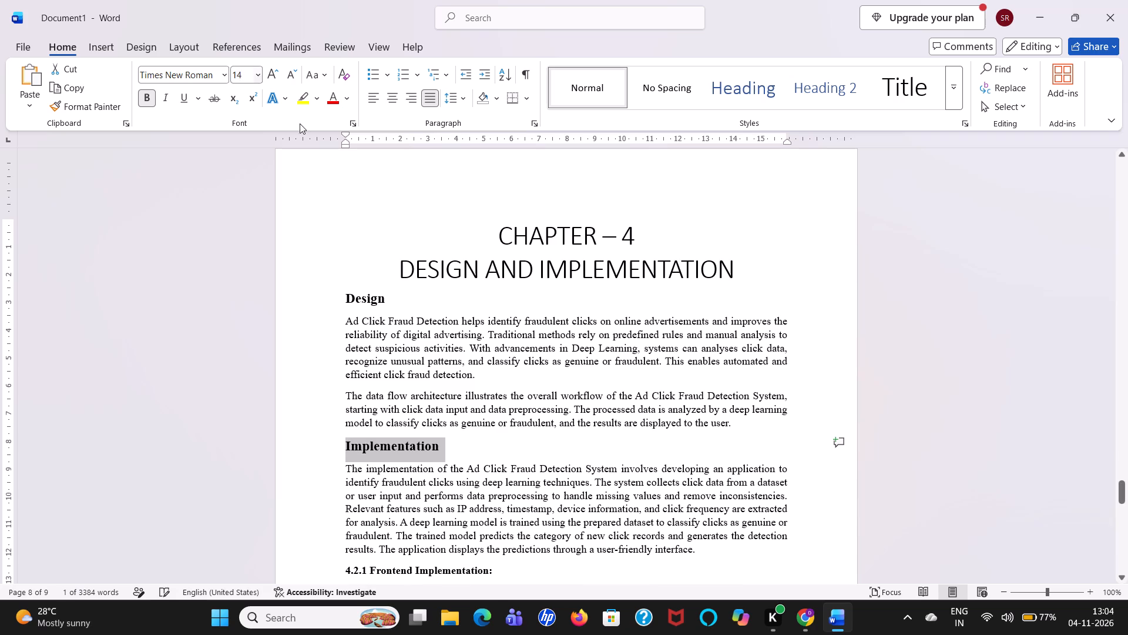
click(750, 440)
Set the font size of the 4.2.1 Frontend Implementation heading to 14.
scroll(585, 394, down, 3)
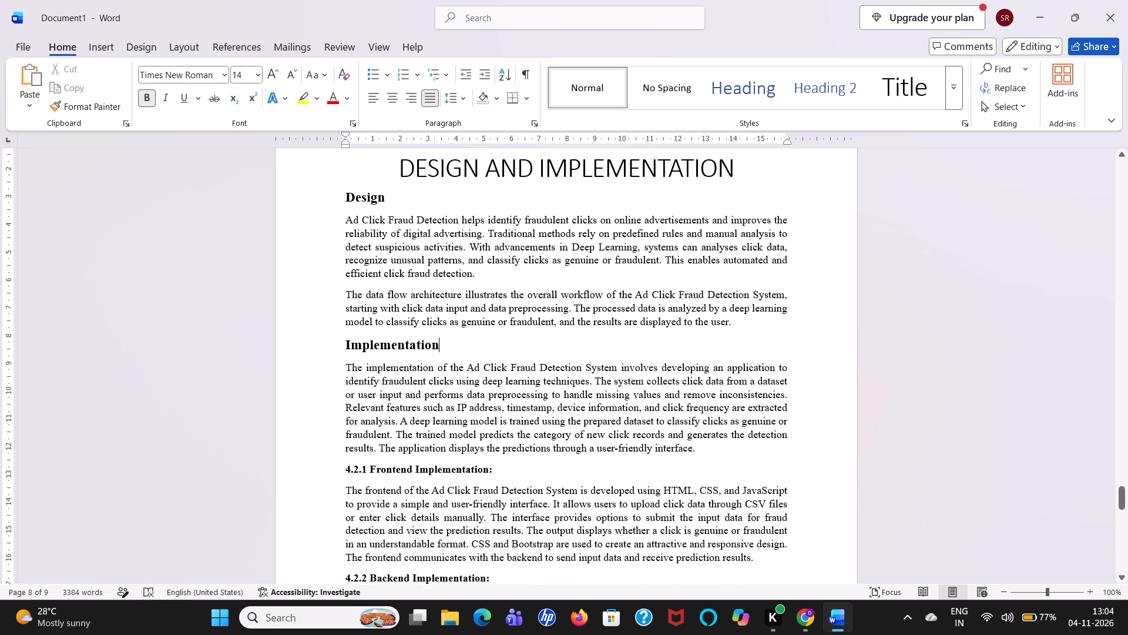
scroll(511, 374, down, 3)
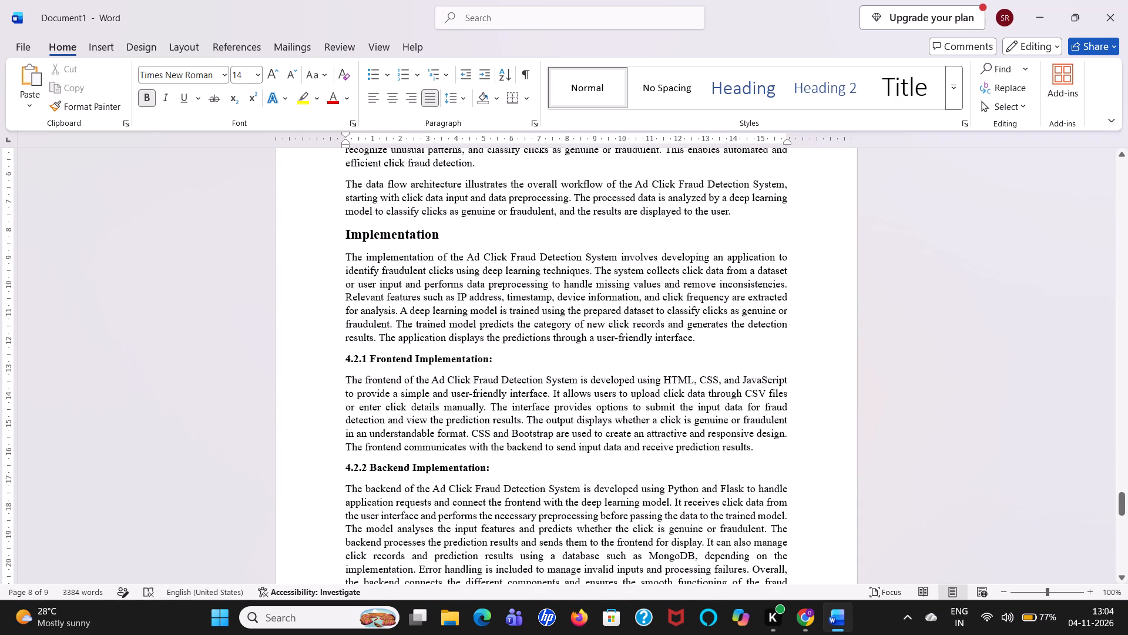
drag(498, 357, 246, 353)
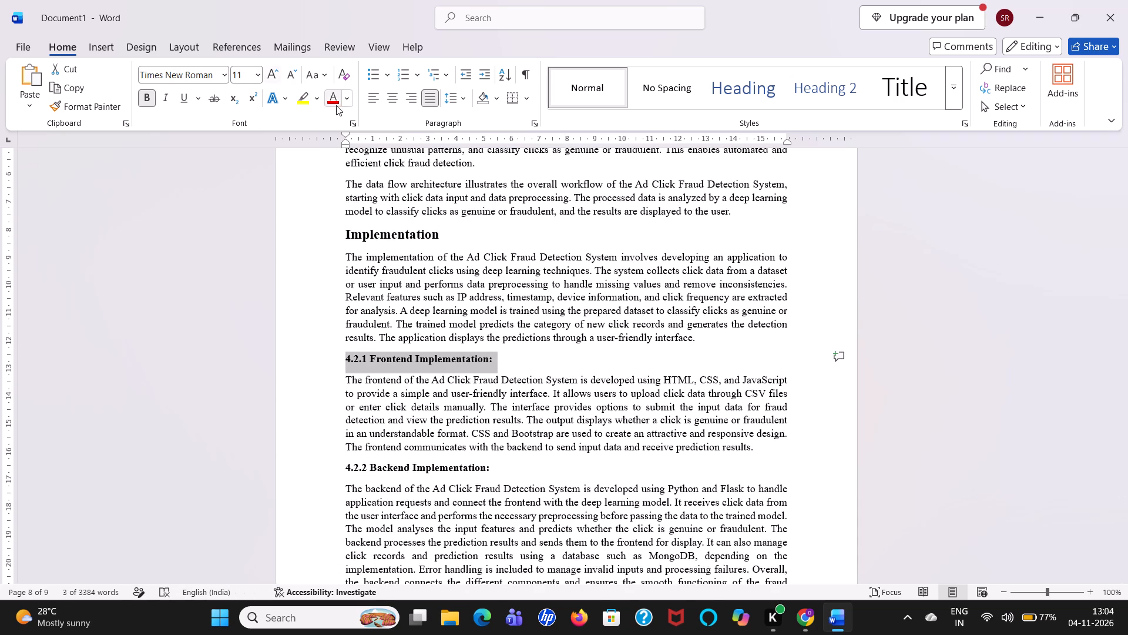
click(248, 74)
text(14)
key(Return)
Set the font size of the 4.2.2 Backend Implementation heading to 14.
drag(502, 473, 491, 473)
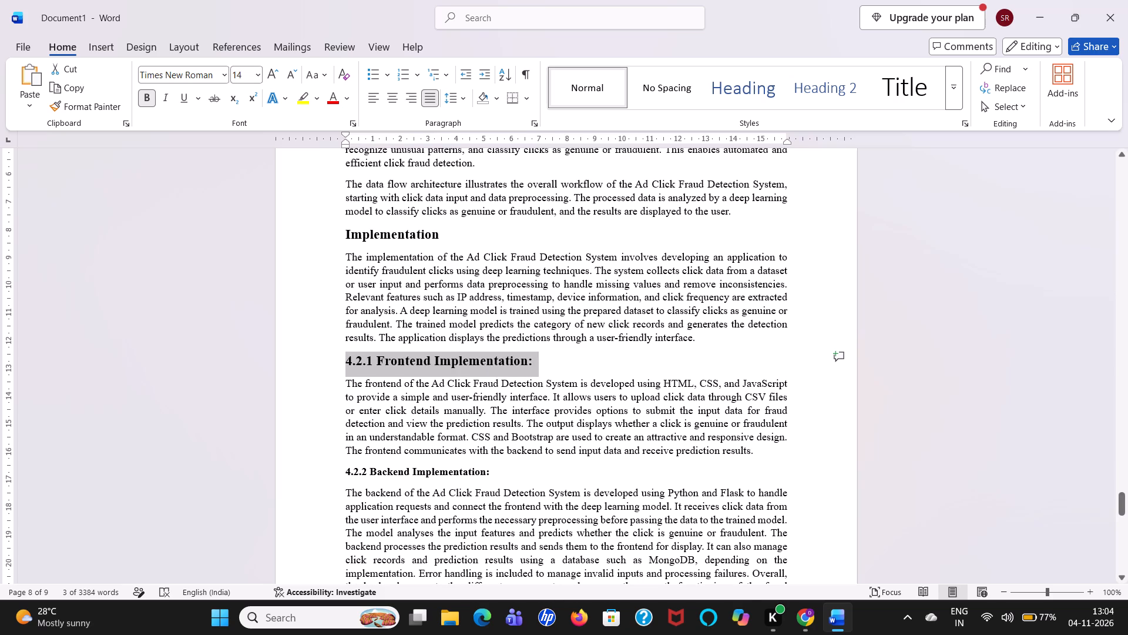
drag(491, 473, 322, 470)
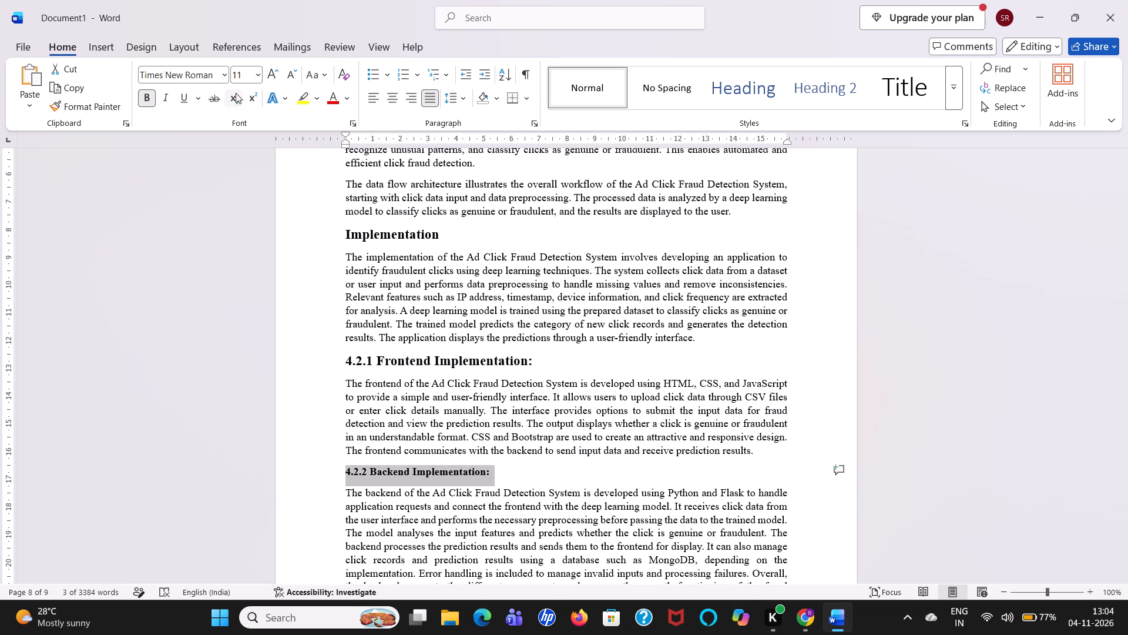
click(246, 76)
text(14)
key(Return)
click(636, 478)
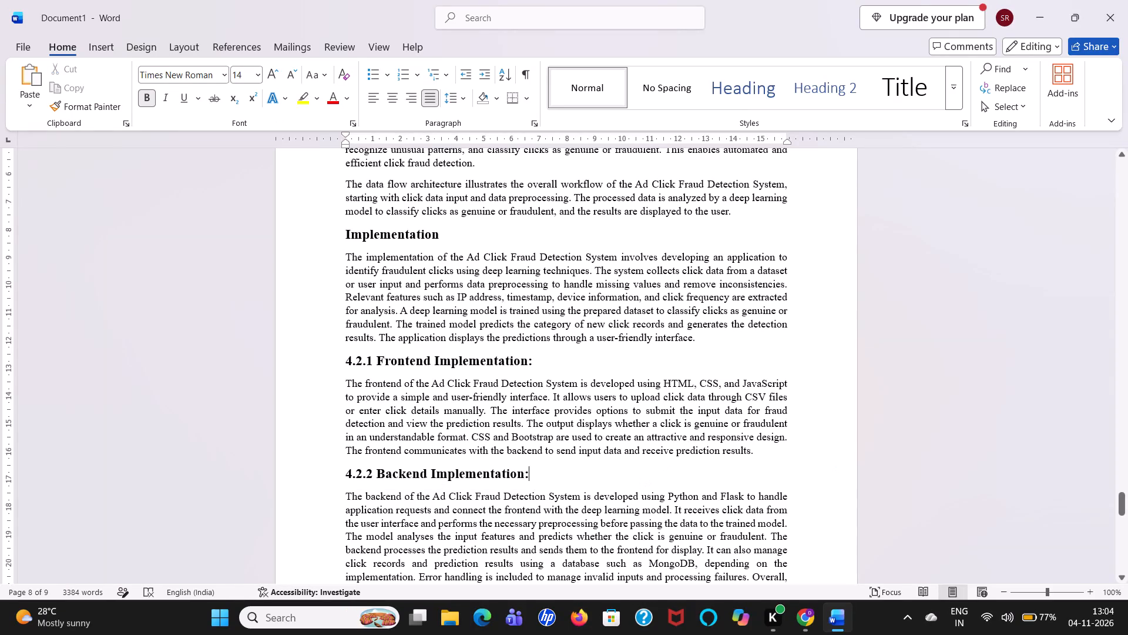
Set the font size of the 4.2.3 Database Implementation heading to 14.
scroll(624, 460, down, 5)
scroll(624, 462, up, 1)
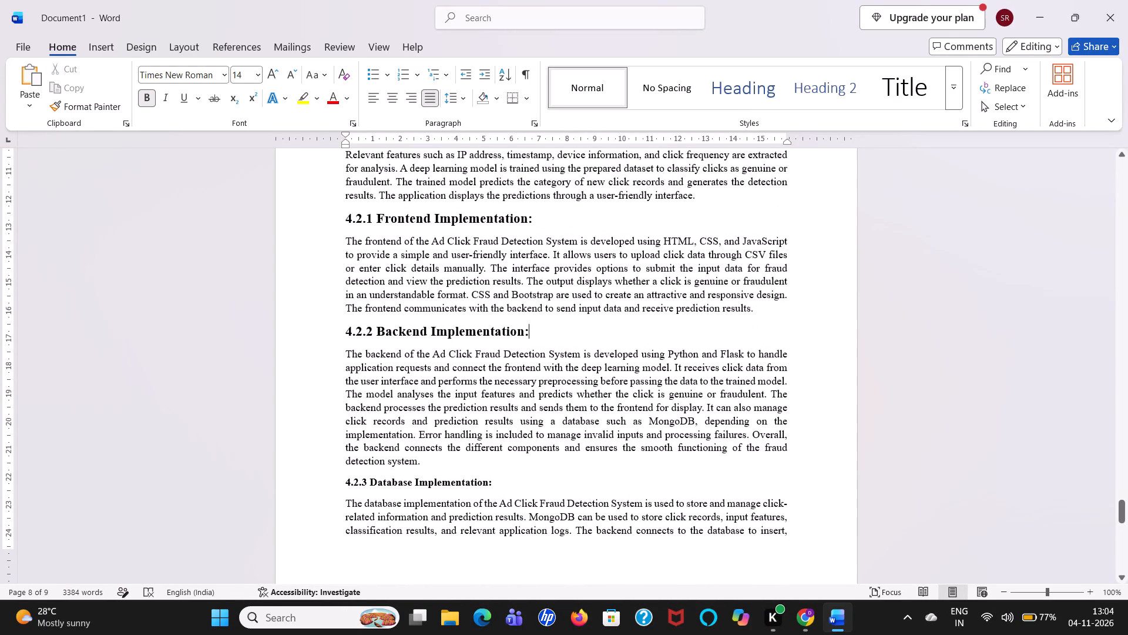
drag(517, 477, 292, 484)
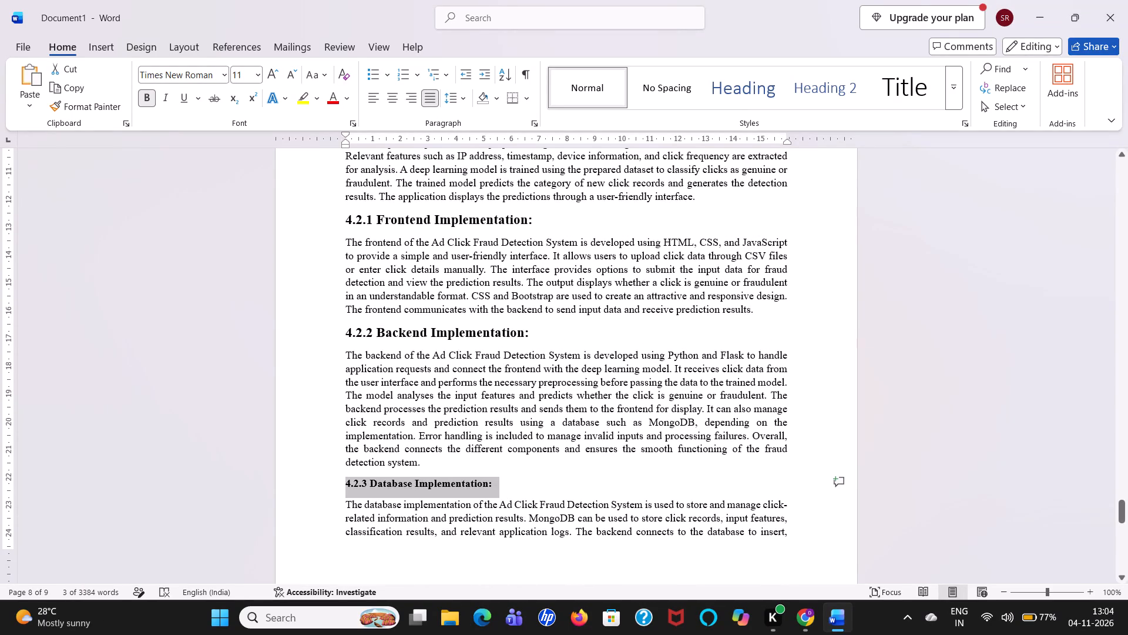
click(254, 73)
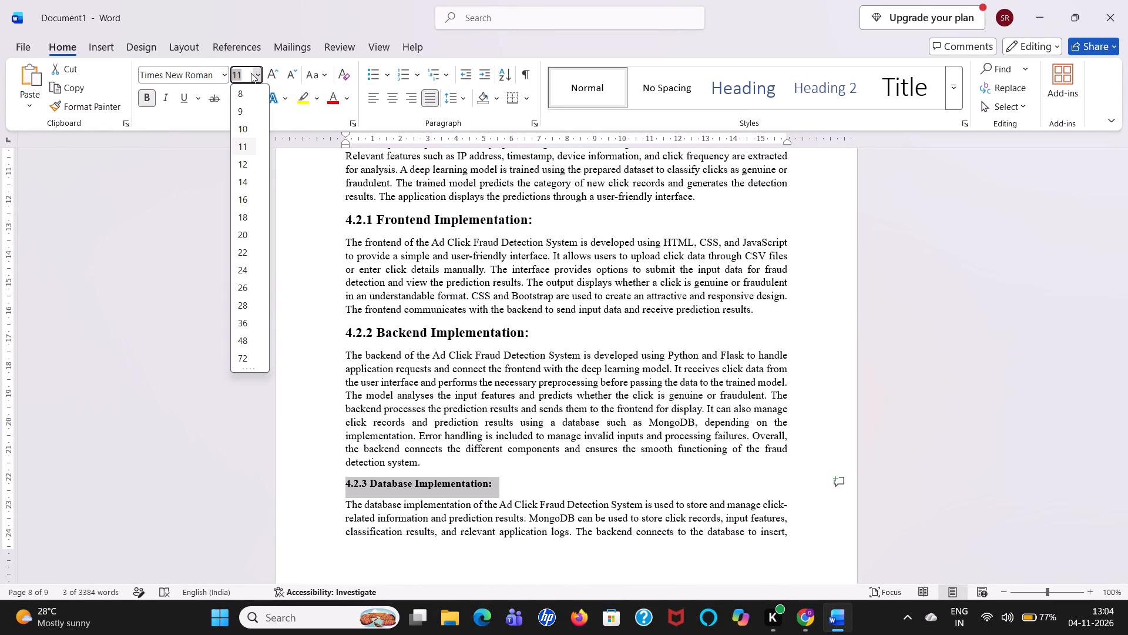
click(245, 180)
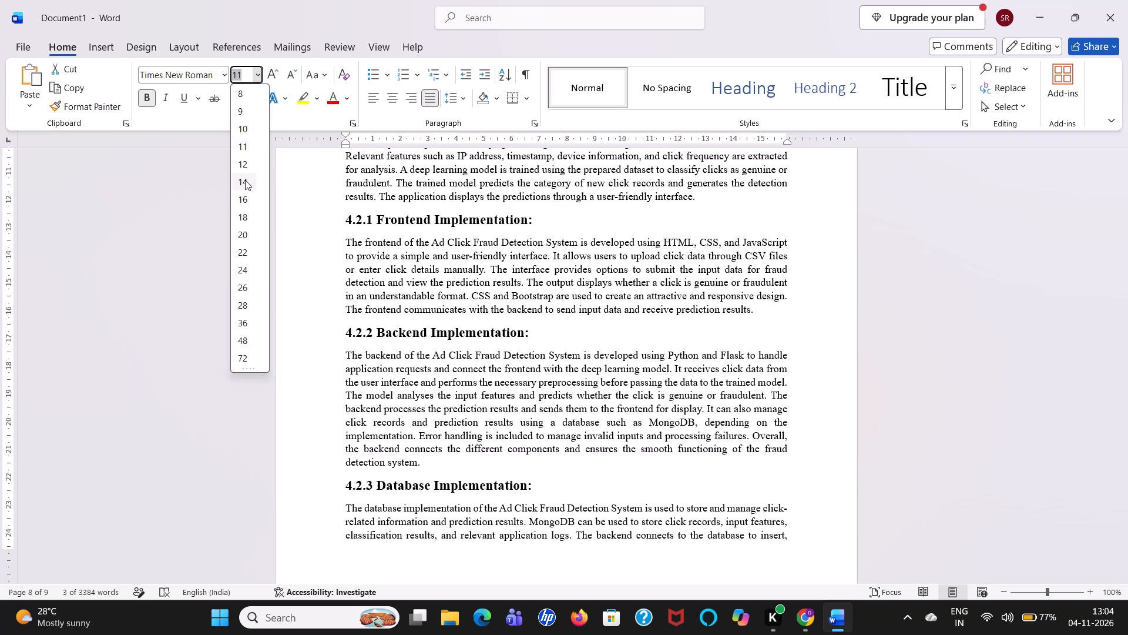
click(607, 473)
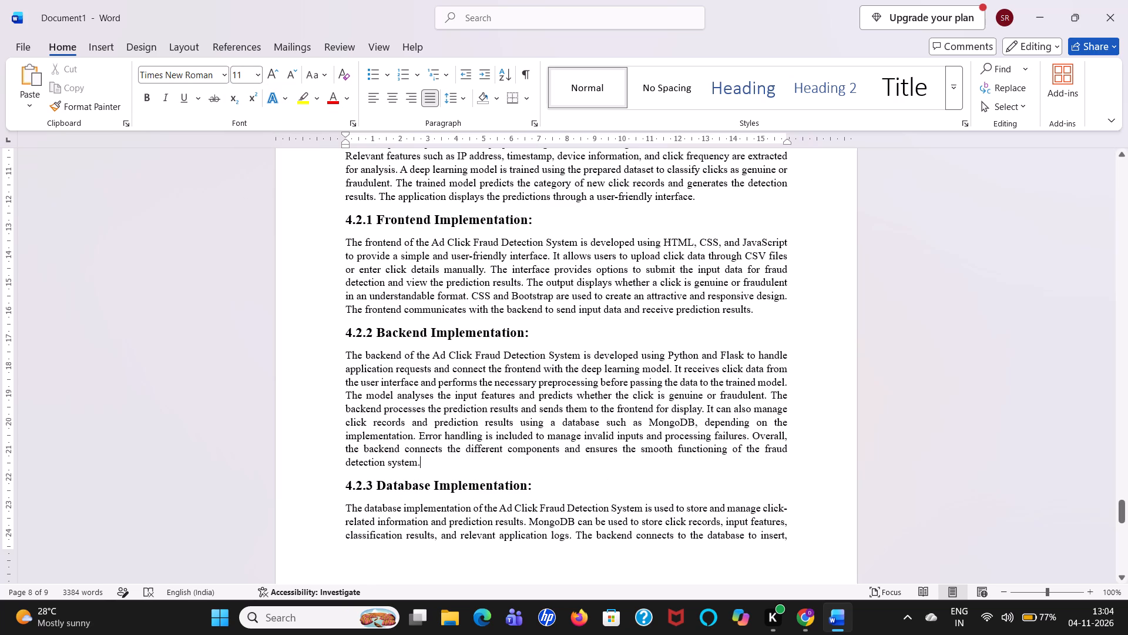
Replace the flagged word analyze in the 4.2.3 Database Implementation paragraph with the spelling suggestion analyses.
scroll(607, 473, down, 8)
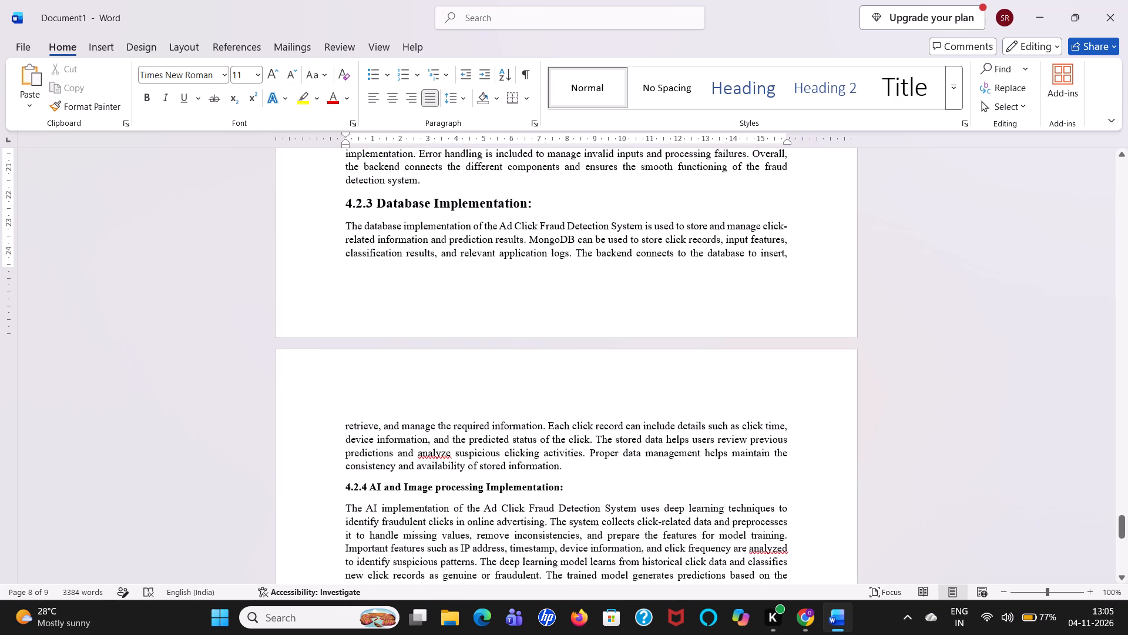
click(429, 455)
right_click(427, 454)
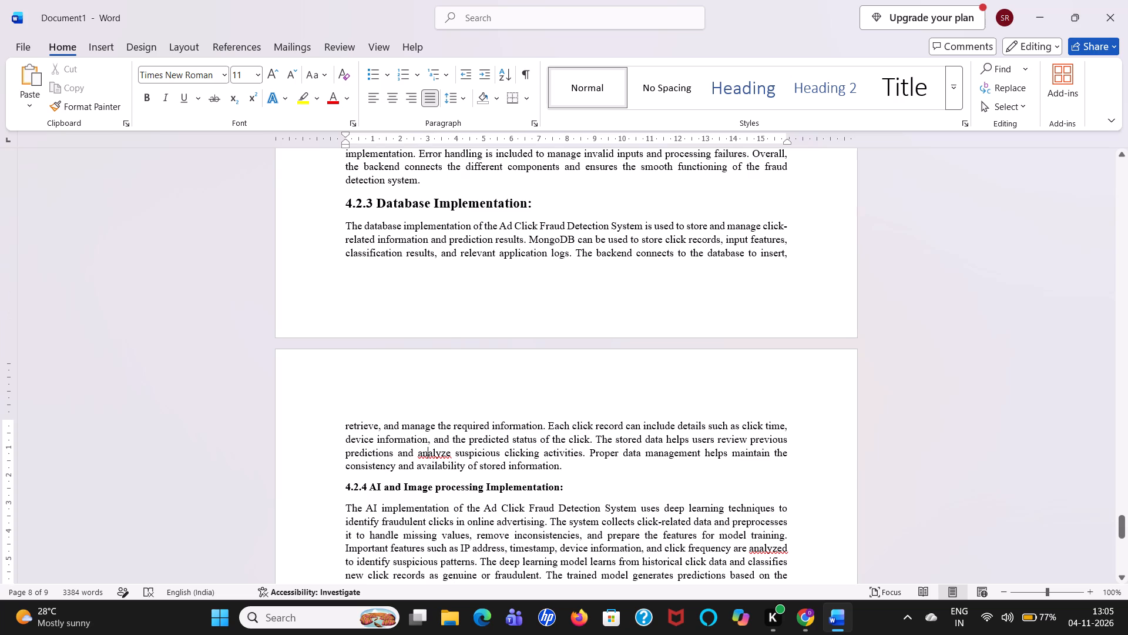
click(385, 74)
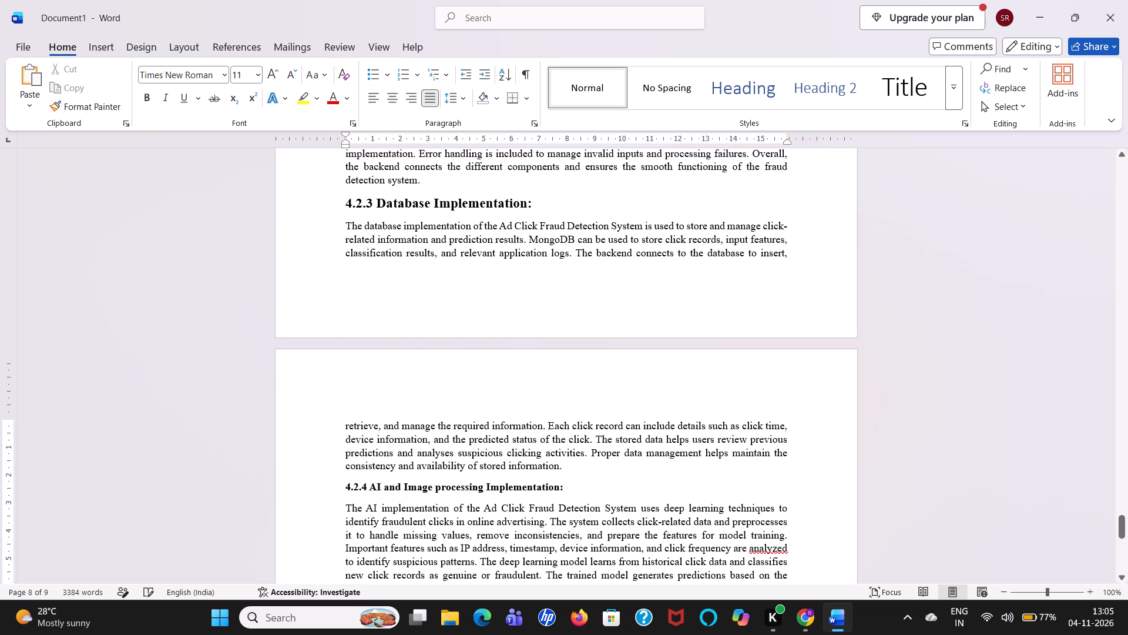
Set the font size of the 4.2.4 AI and Image processing Implementation heading to 14.
drag(580, 489, 203, 495)
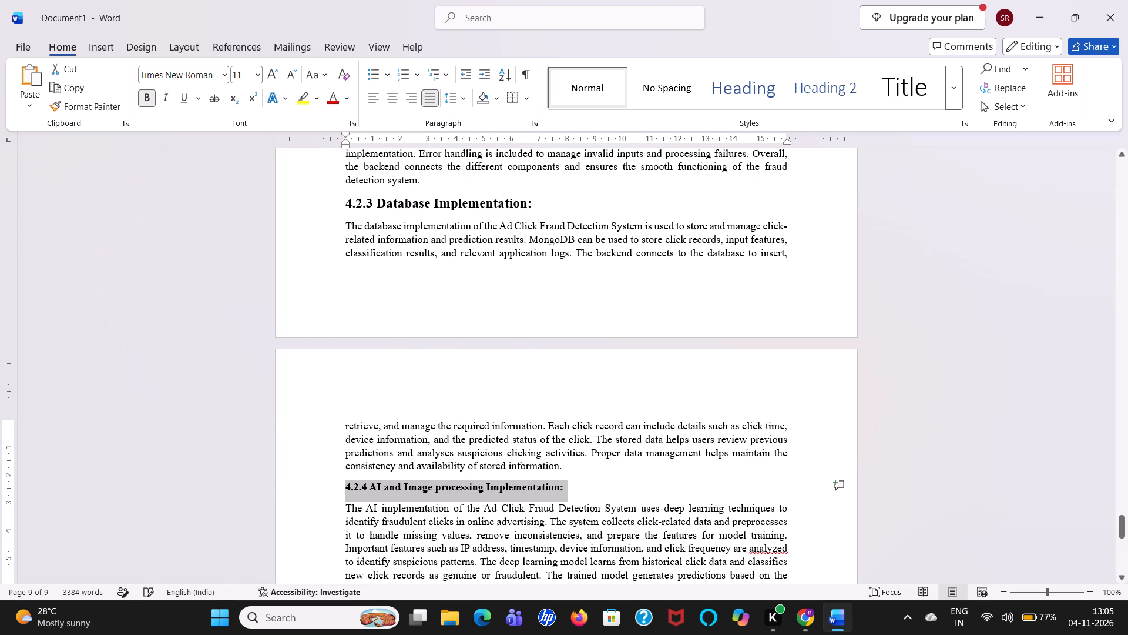
click(240, 73)
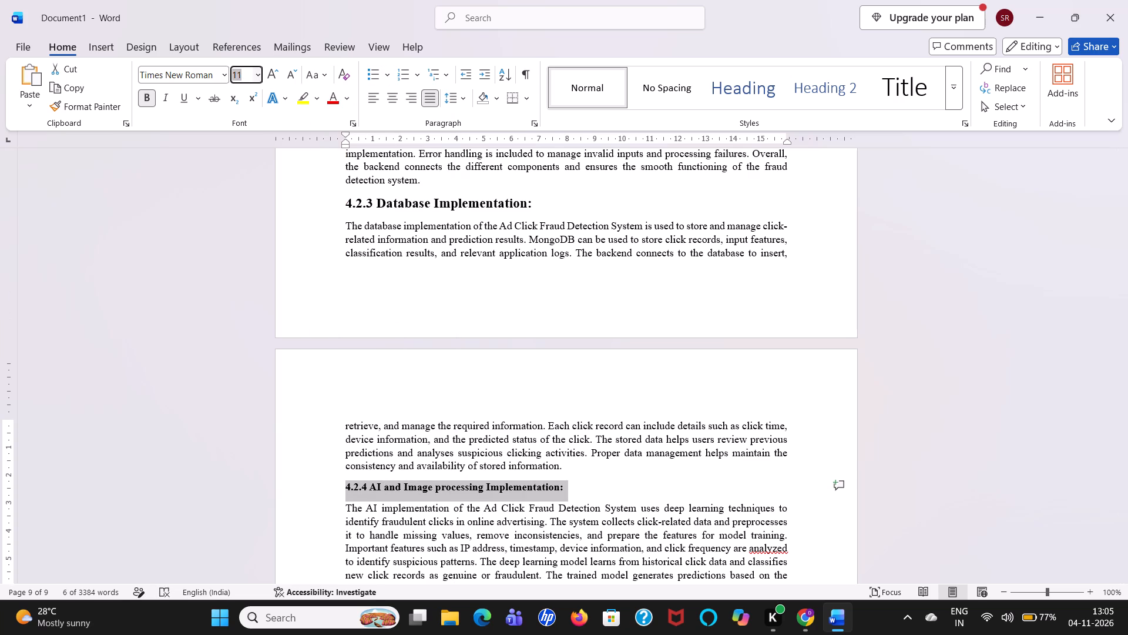
text(14)
key(Return)
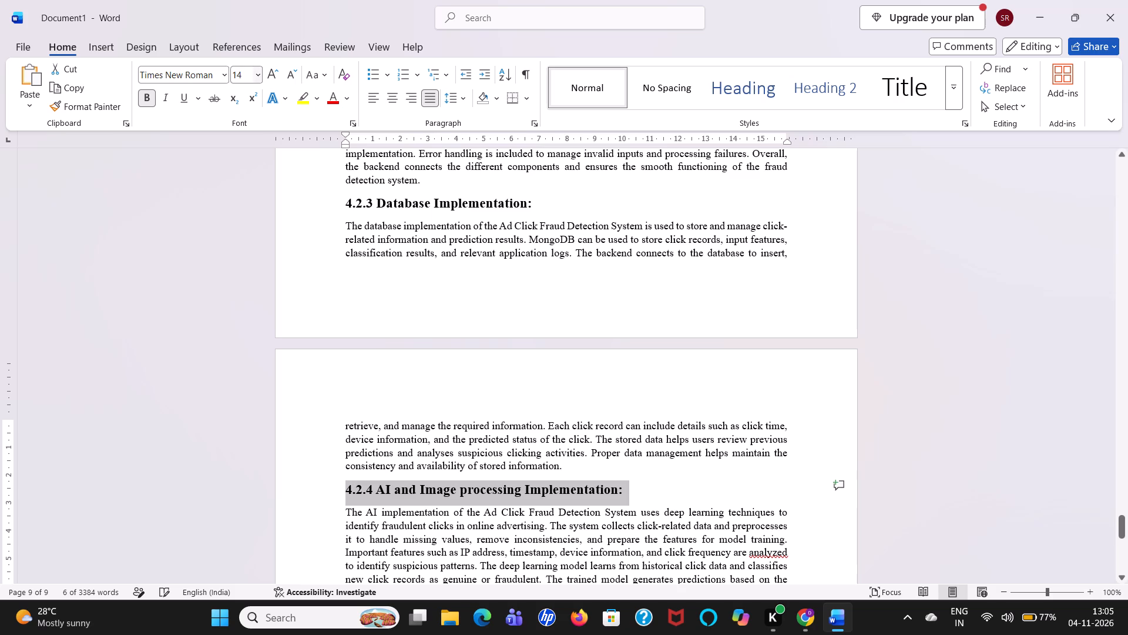
click(687, 480)
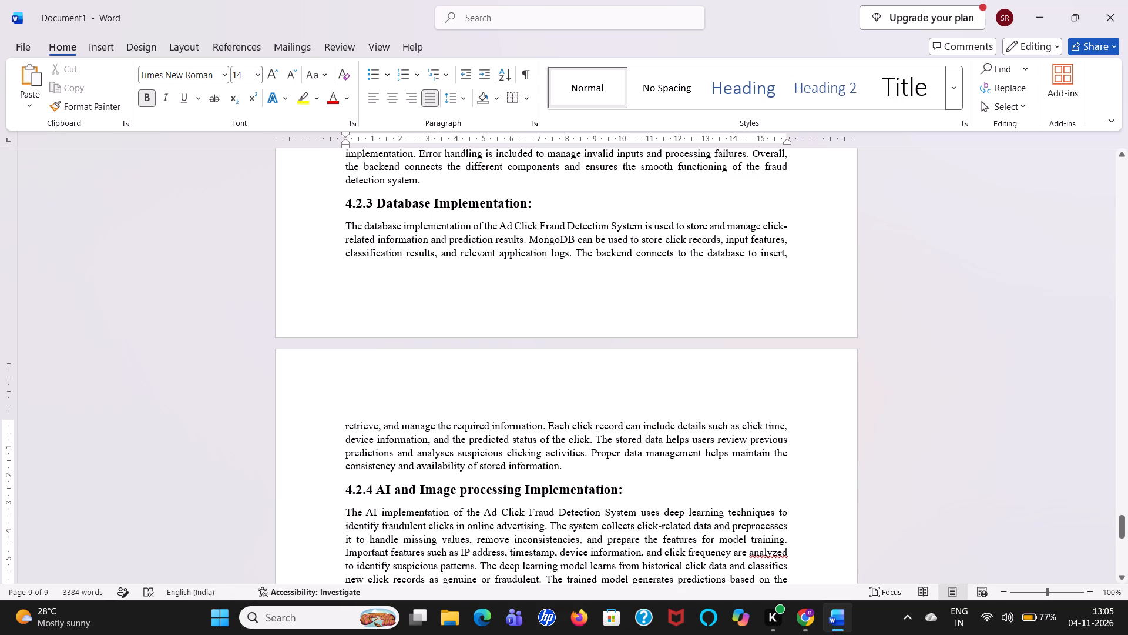
Replace the flagged word analyzed in the 4.2.4 AI and Image processing Implementation paragraph with the spelling suggestion analysed.
click(775, 553)
right_click(777, 551)
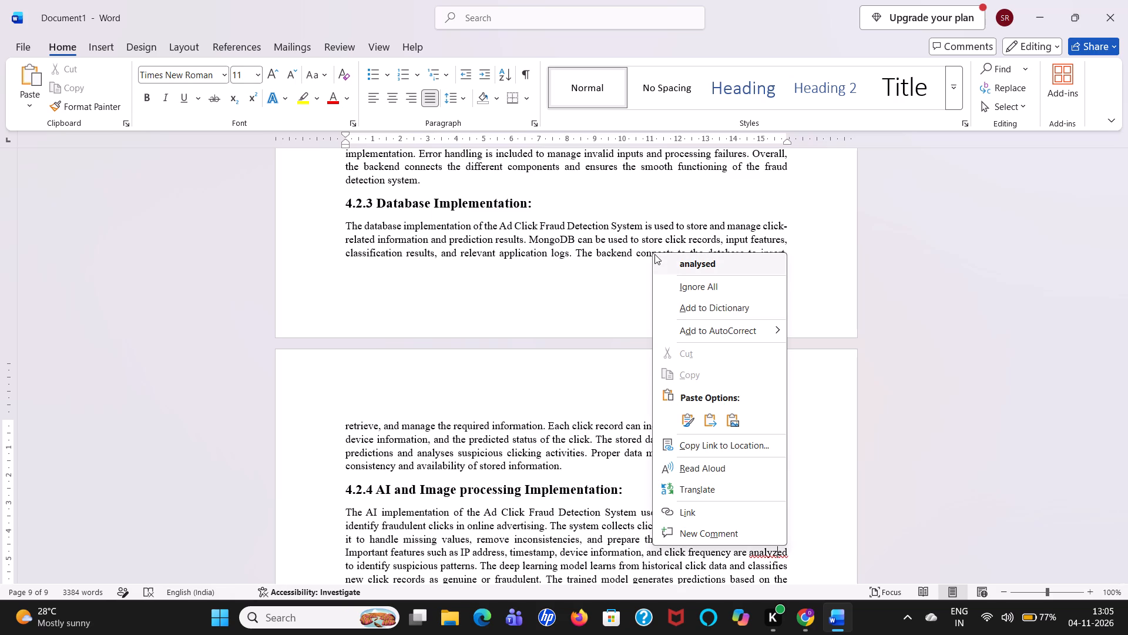
click(679, 262)
Set the font size of the 4.2.5 Authentication Module heading to 14.
scroll(644, 494, down, 4)
scroll(563, 464, down, 2)
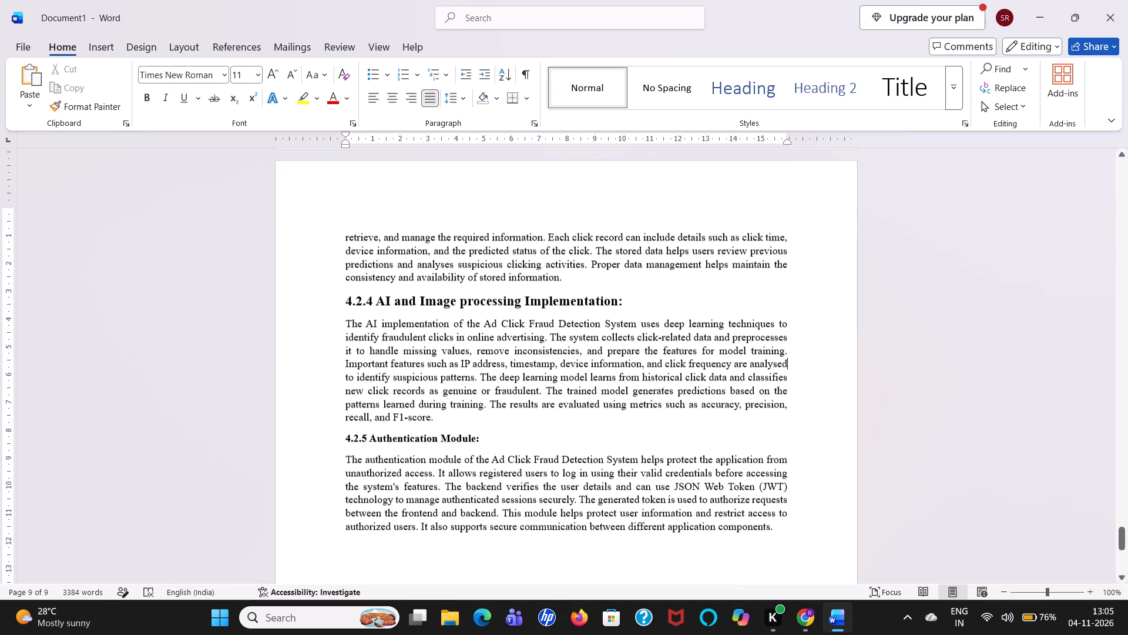
drag(496, 416, 268, 425)
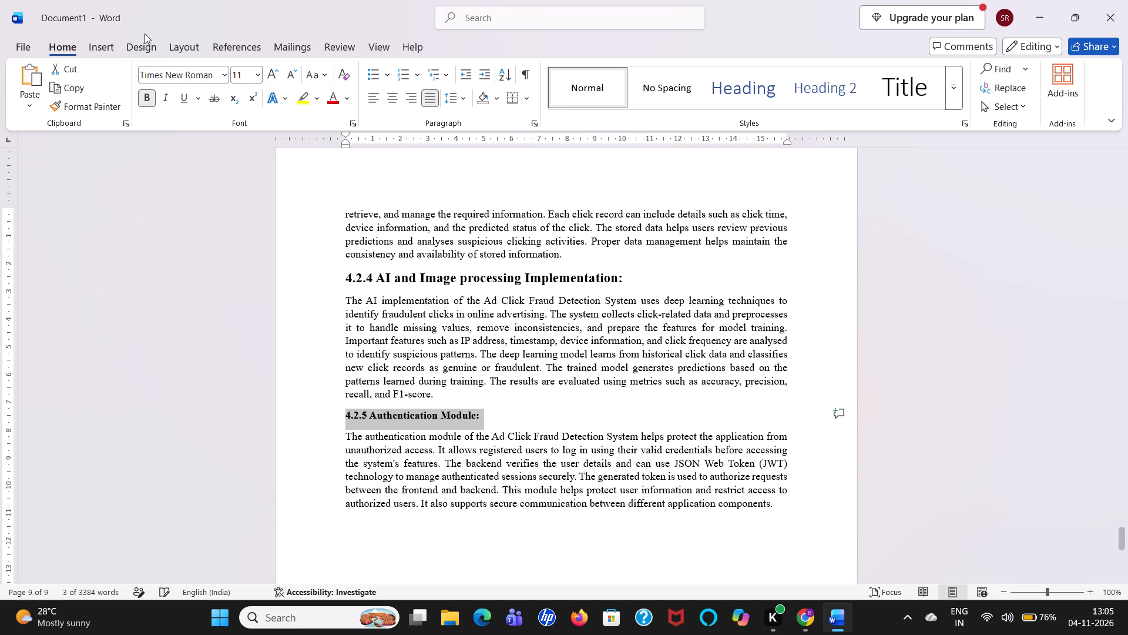
click(244, 73)
text(14)
key(Return)
click(617, 420)
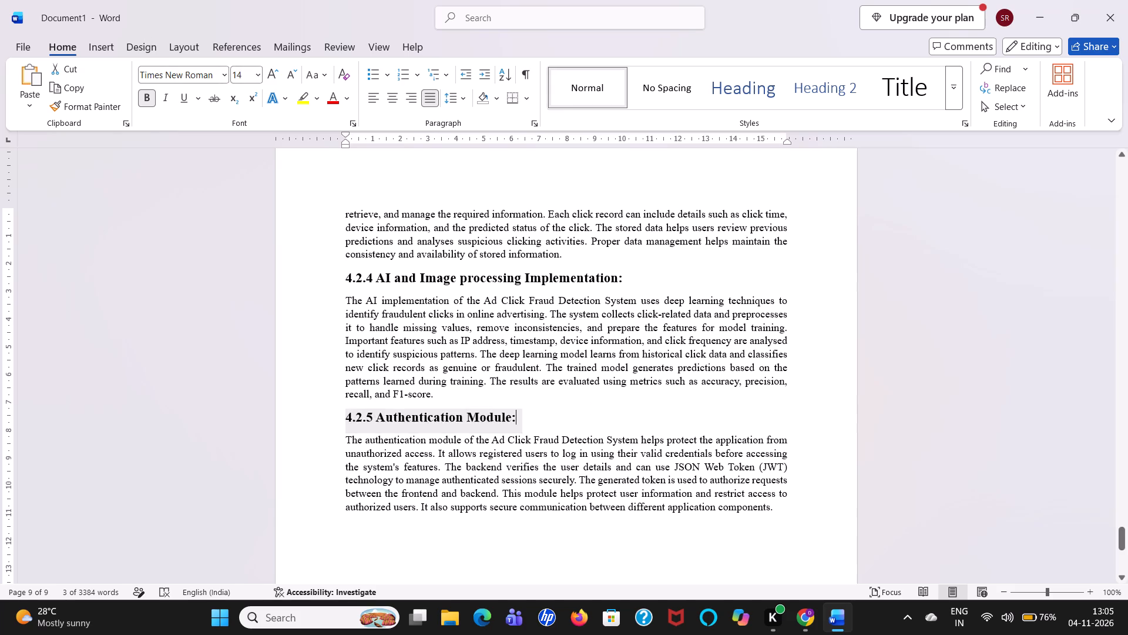
Review the end of Chapter 4 around the 4.2.5 Authentication Module section and the space below it.
scroll(550, 402, down, 16)
scroll(550, 402, up, 1)
scroll(550, 402, down, 4)
scroll(550, 402, up, 9)
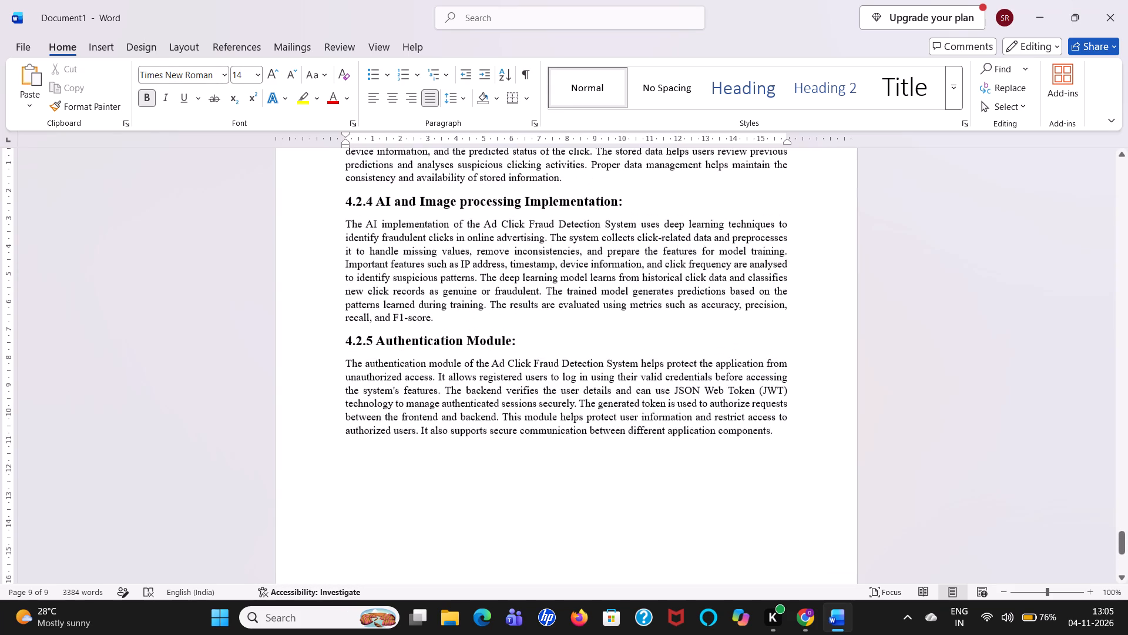
scroll(550, 402, up, 3)
scroll(548, 413, down, 9)
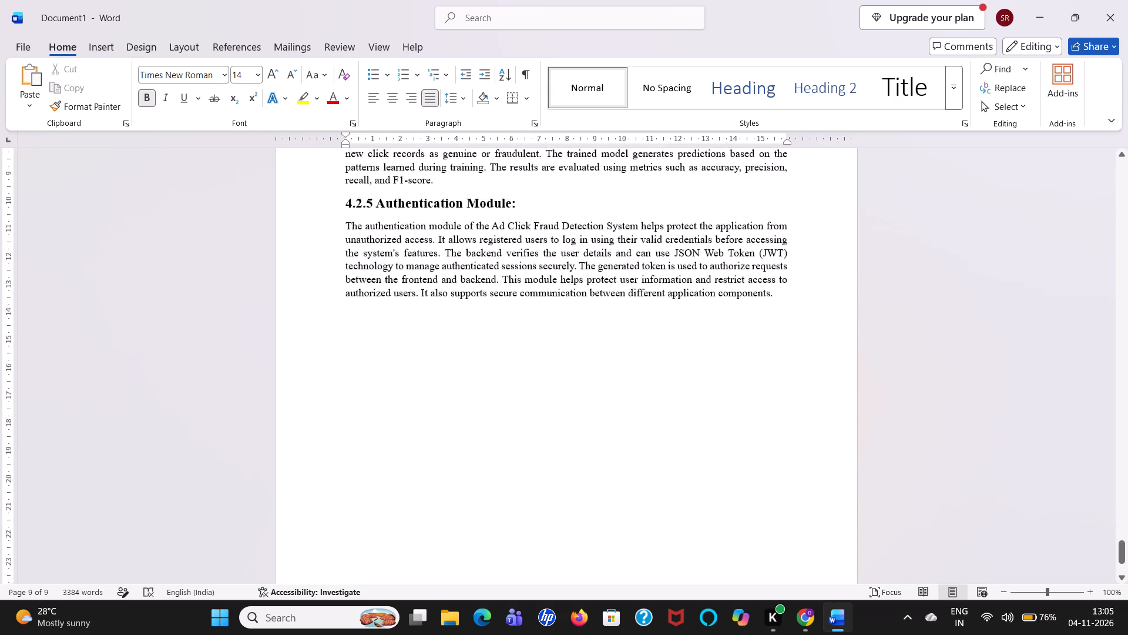
scroll(548, 420, down, 1)
click(803, 634)
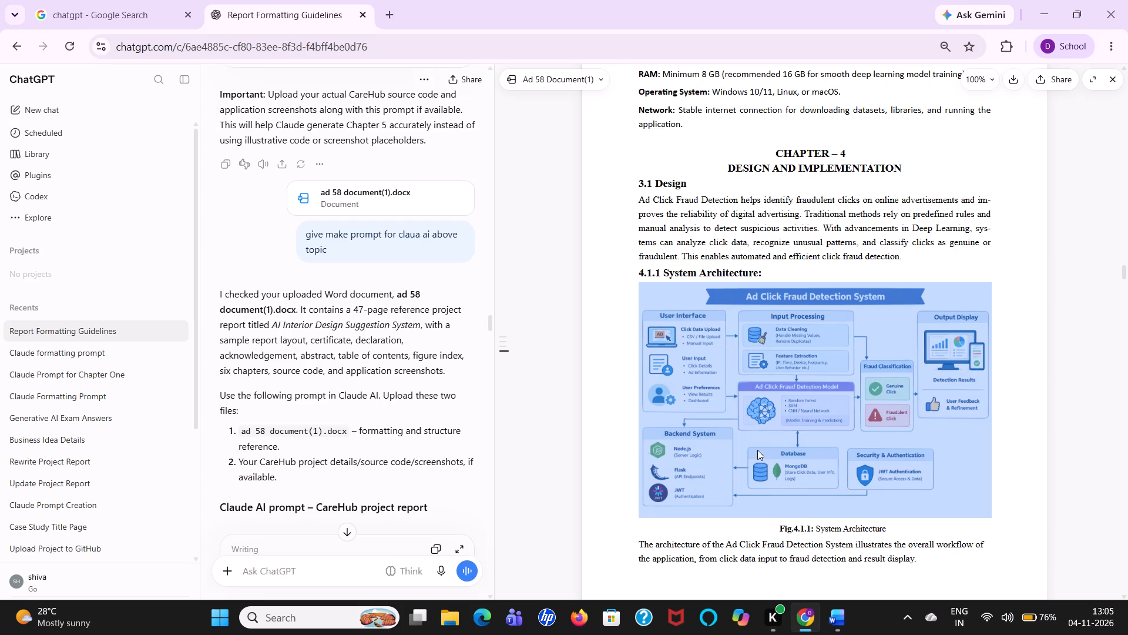
click(1021, 425)
scroll(821, 359, down, 7)
scroll(821, 359, up, 1)
scroll(821, 359, down, 3)
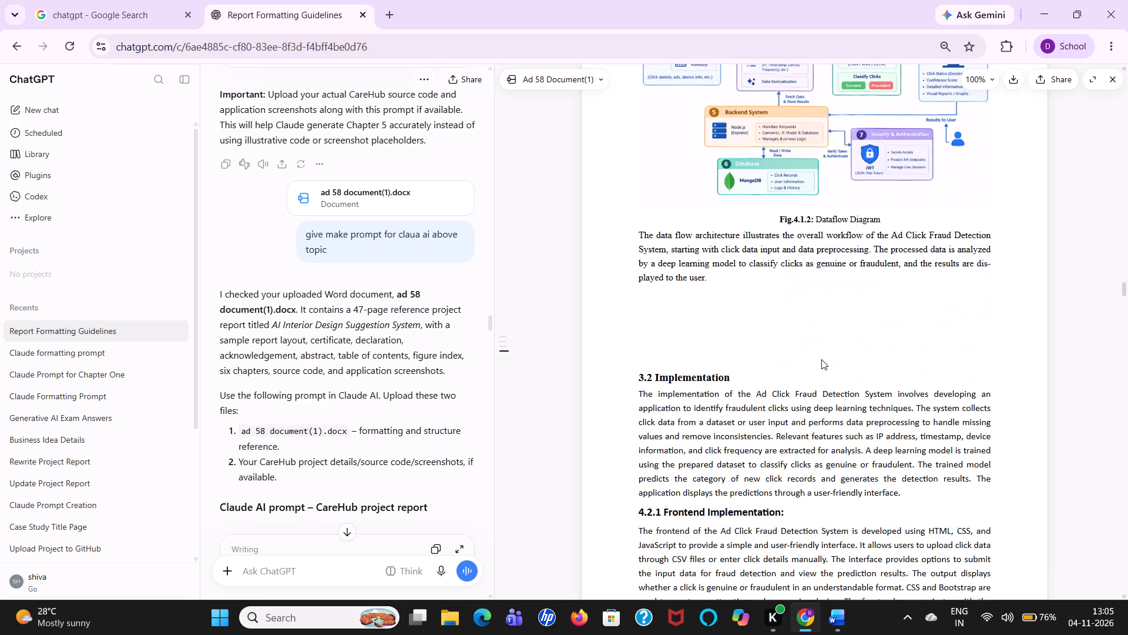
scroll(821, 359, down, 12)
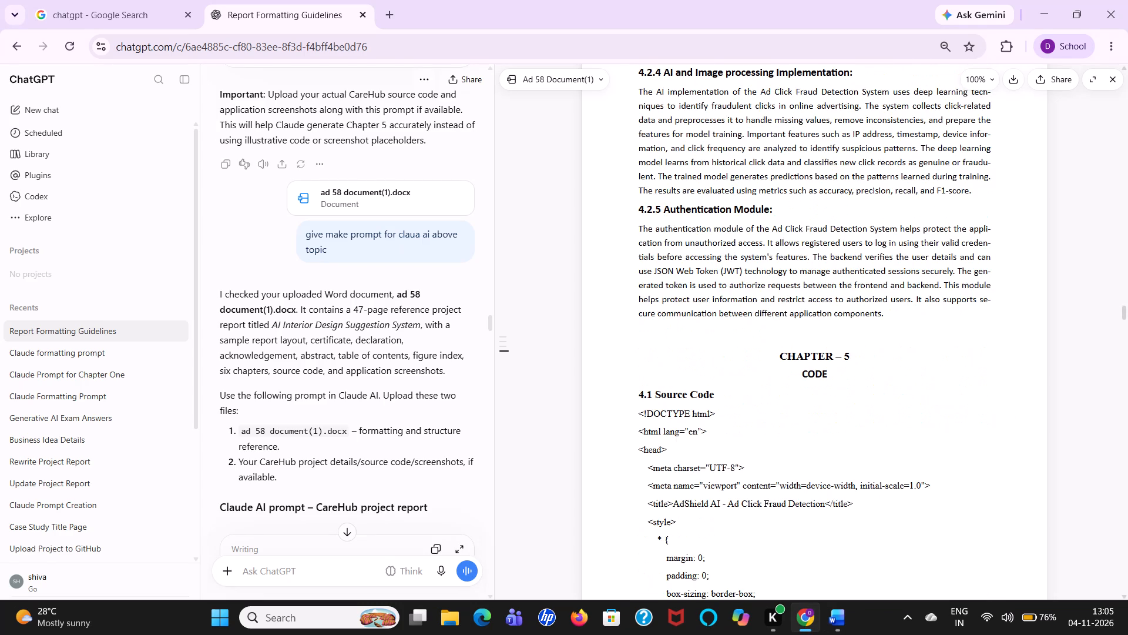
drag(768, 353, 851, 521)
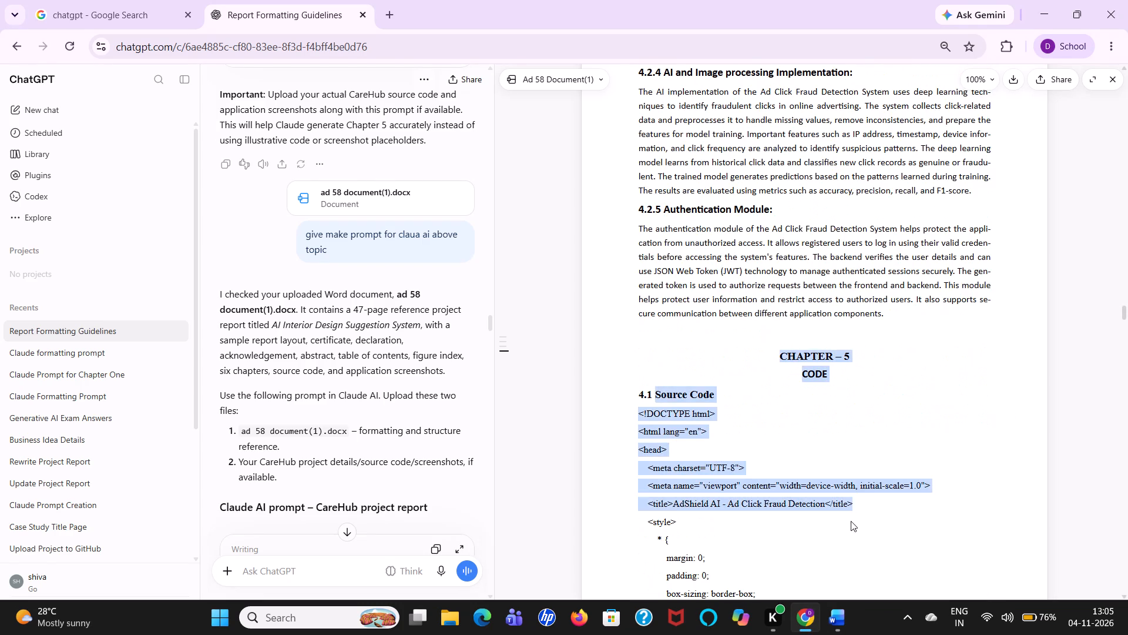
drag(851, 521, 865, 618)
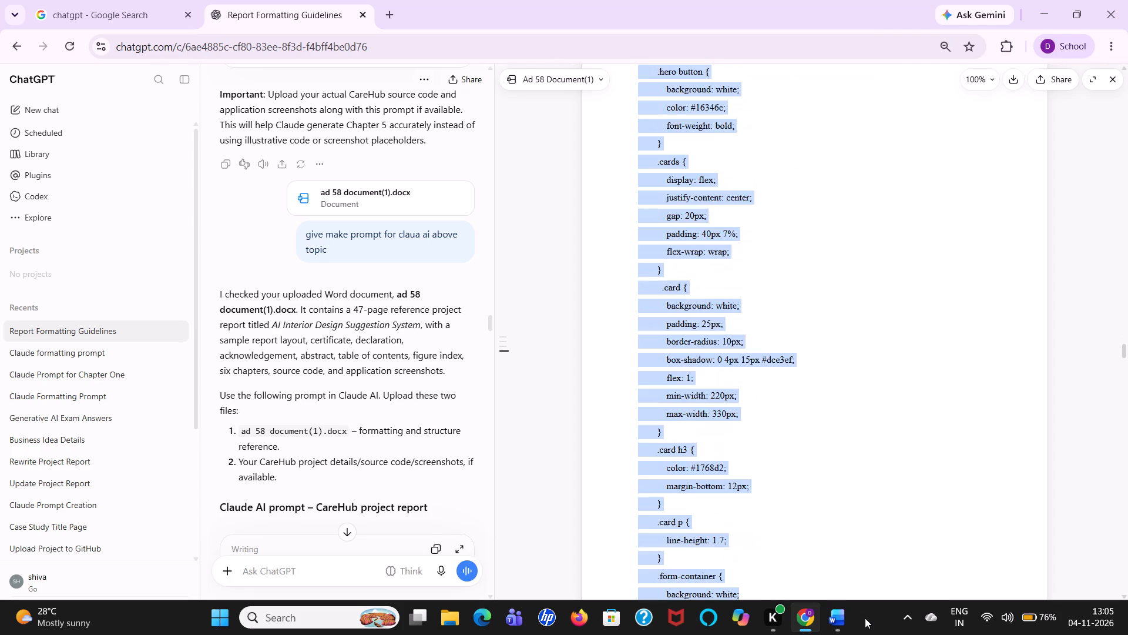
drag(865, 618, 857, 598)
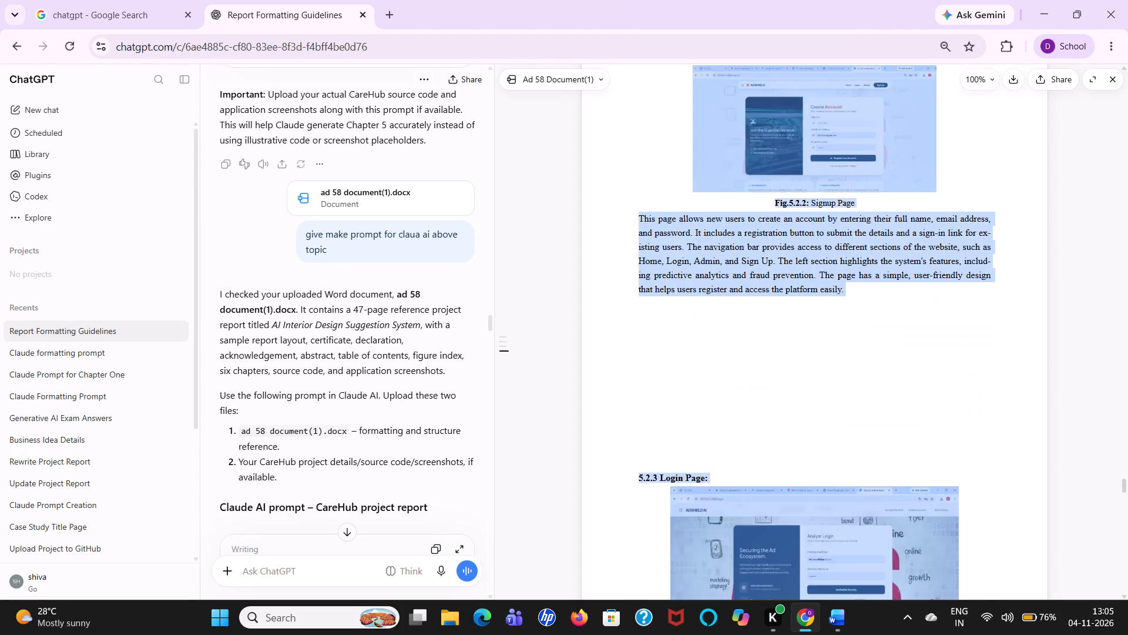
drag(876, 607, 812, 584)
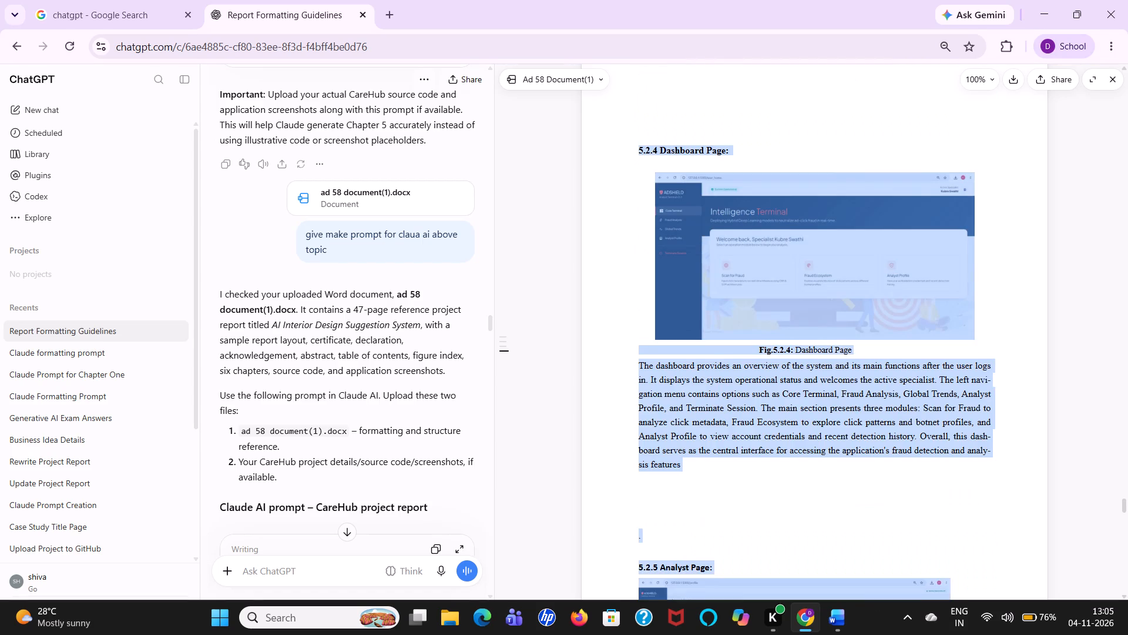
drag(812, 584, 764, 522)
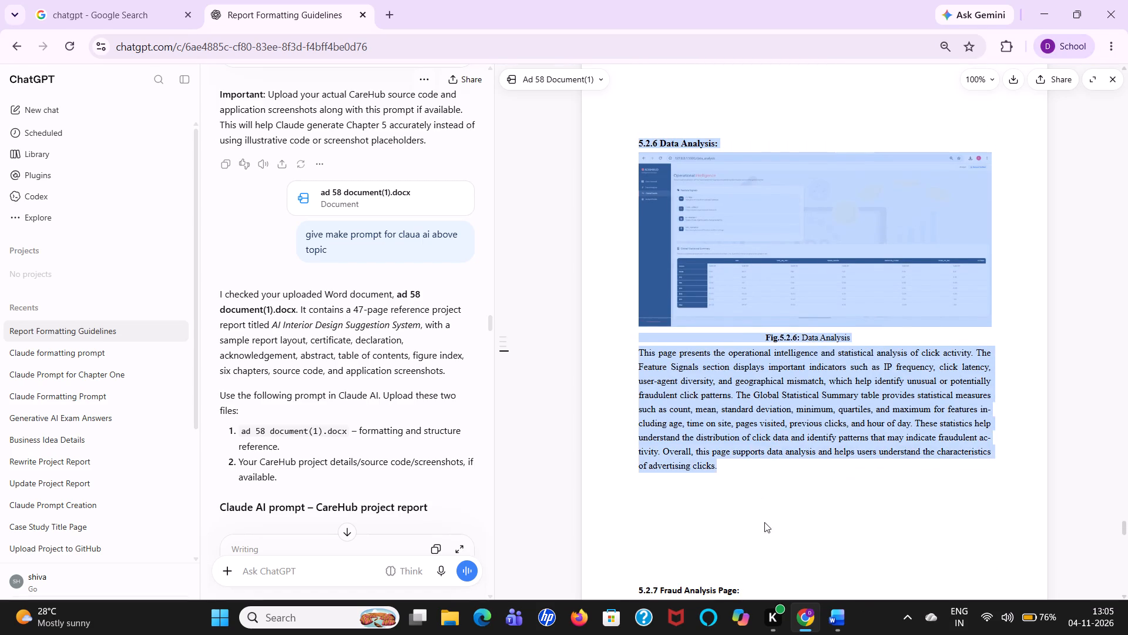
drag(764, 522, 768, 568)
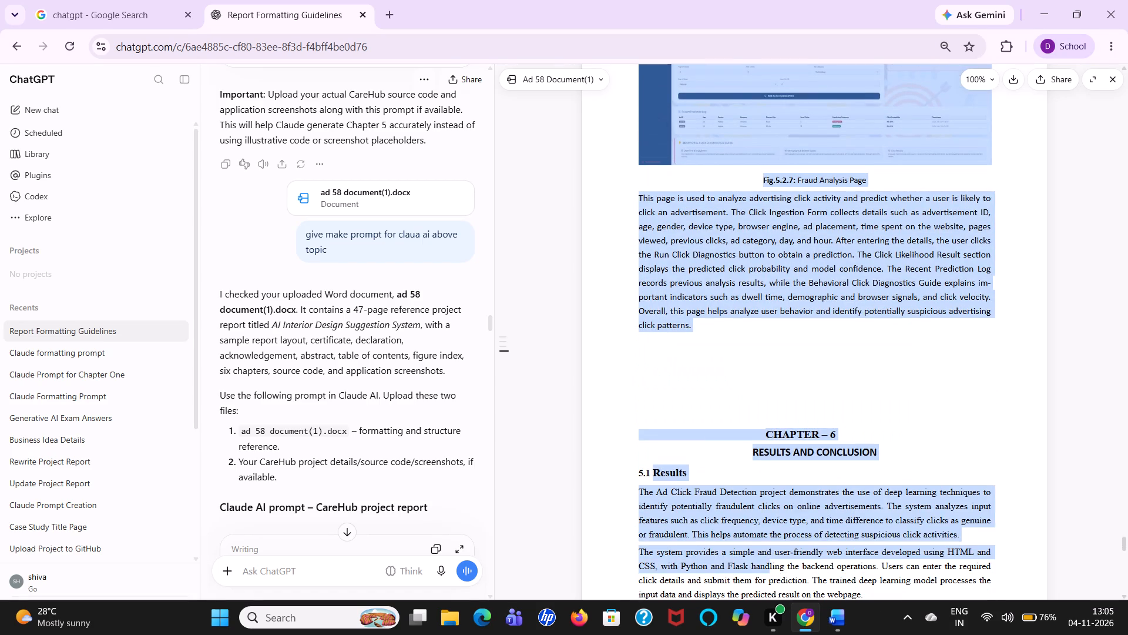
drag(768, 568, 709, 329)
key(ctrl+c)
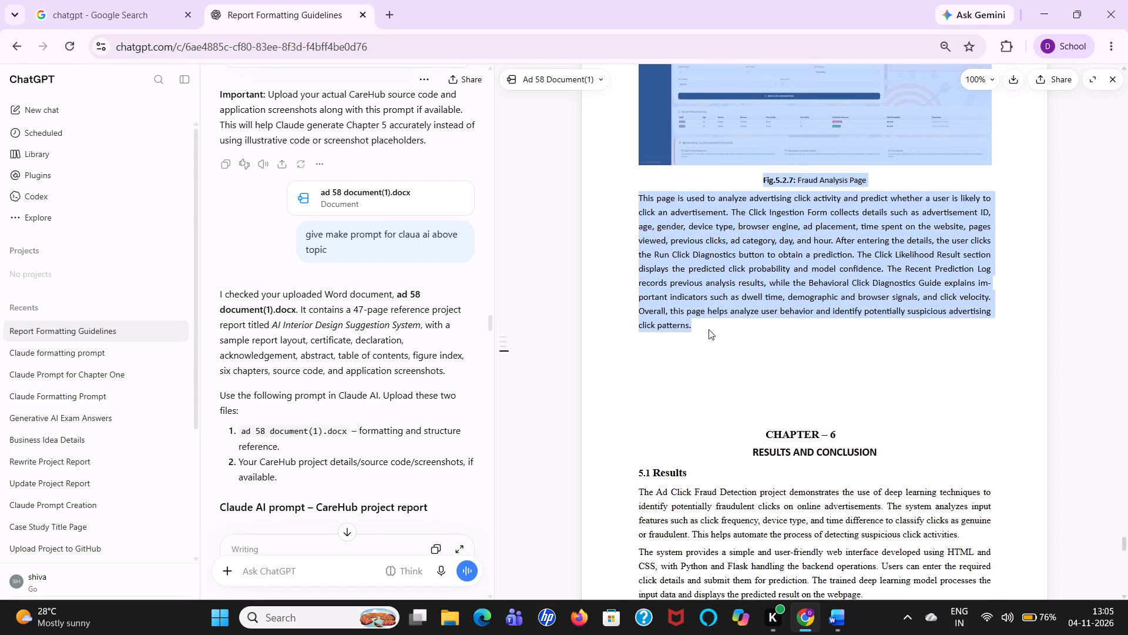
click(723, 336)
In the Word report, add blank lines after the 4.2.5 Authentication Module section to reach a new page and paste the copied Chapter 5 content.
click(825, 624)
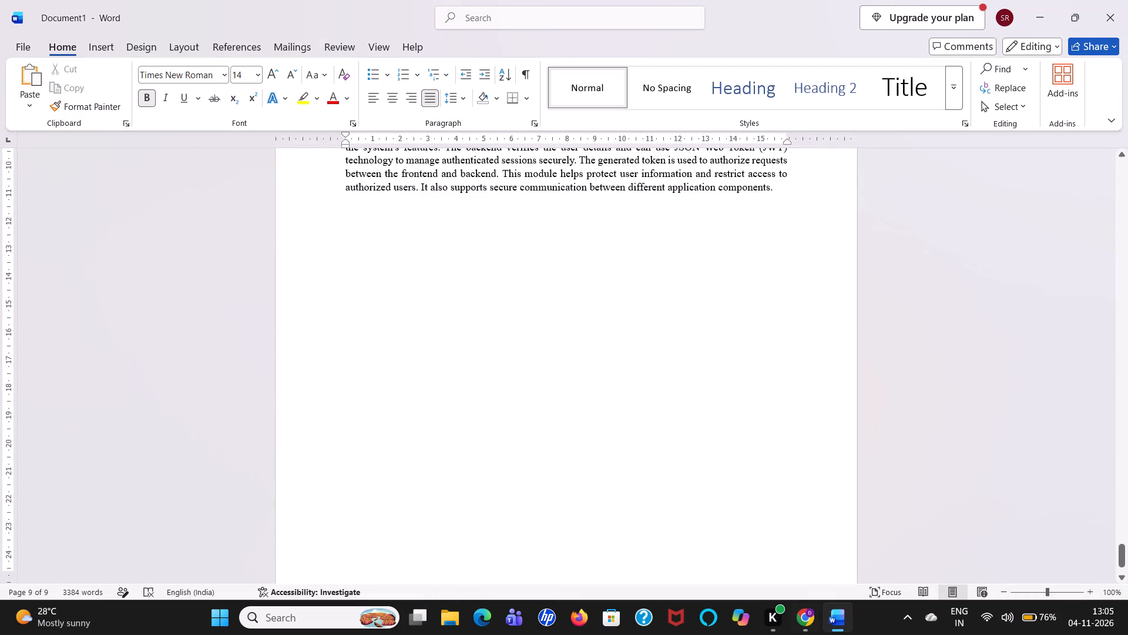
click(578, 285)
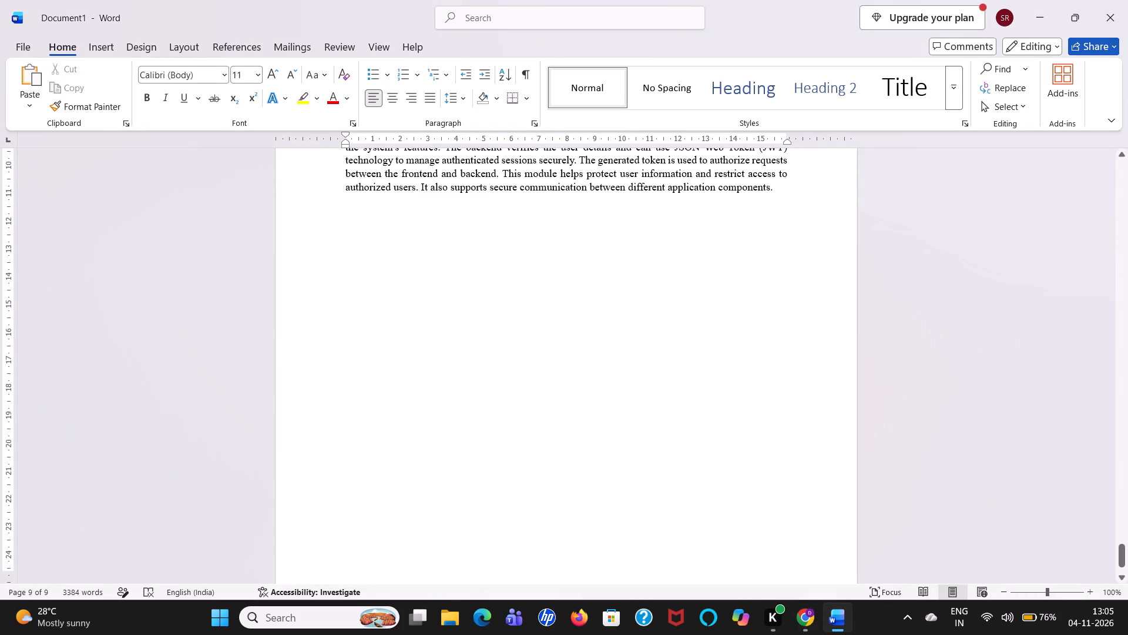
key(Return)
key(Return)
key(Return)
key(Return)
key(Return)
key(Return)
key(Return)
key(Return)
key(Return)
key(Return)
key(Return)
key(Return)
key(Return)
key(Return)
key(Return)
key(Return)
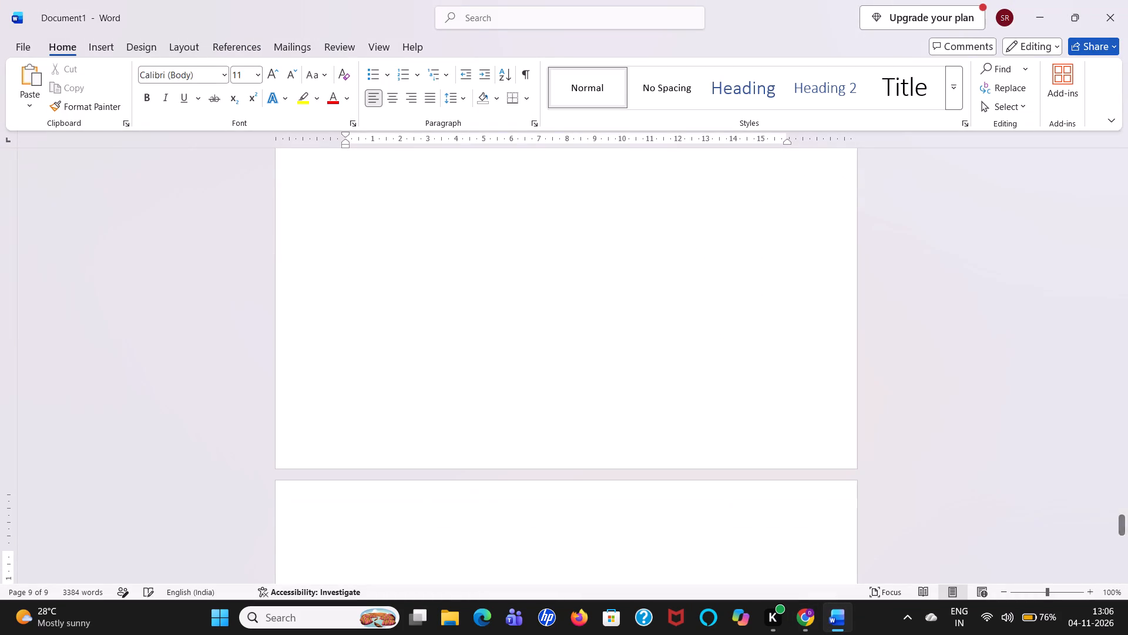
key(BackSpace)
key(ctrl+v)
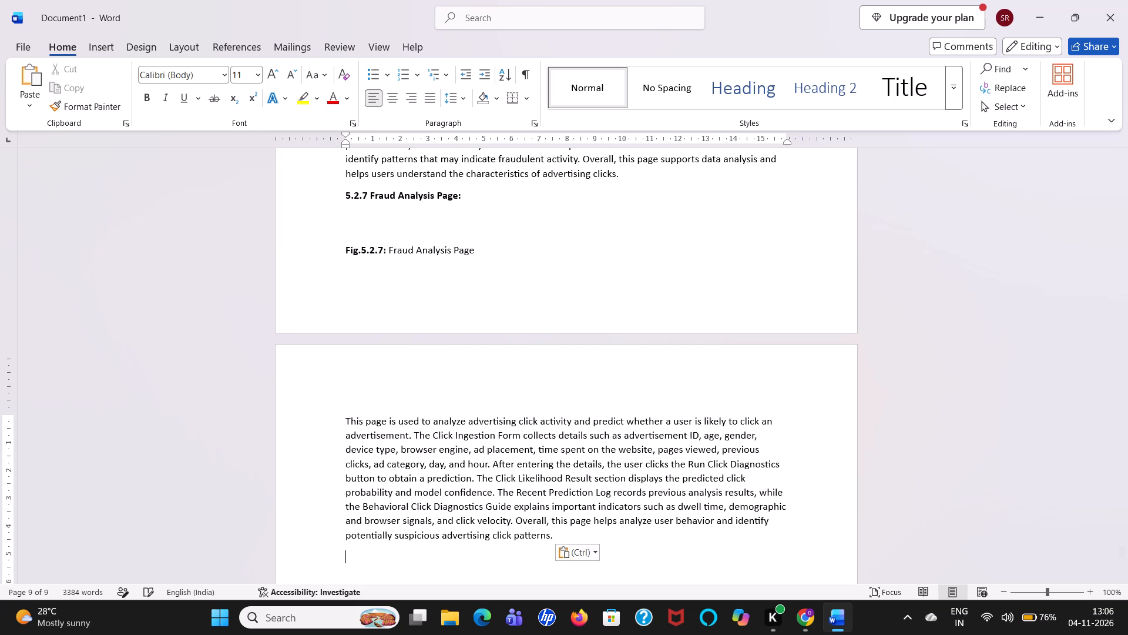
Delete the Fig.5.2.7 Fraud Analysis Page caption below the 5.2.7 heading.
drag(522, 252, 372, 252)
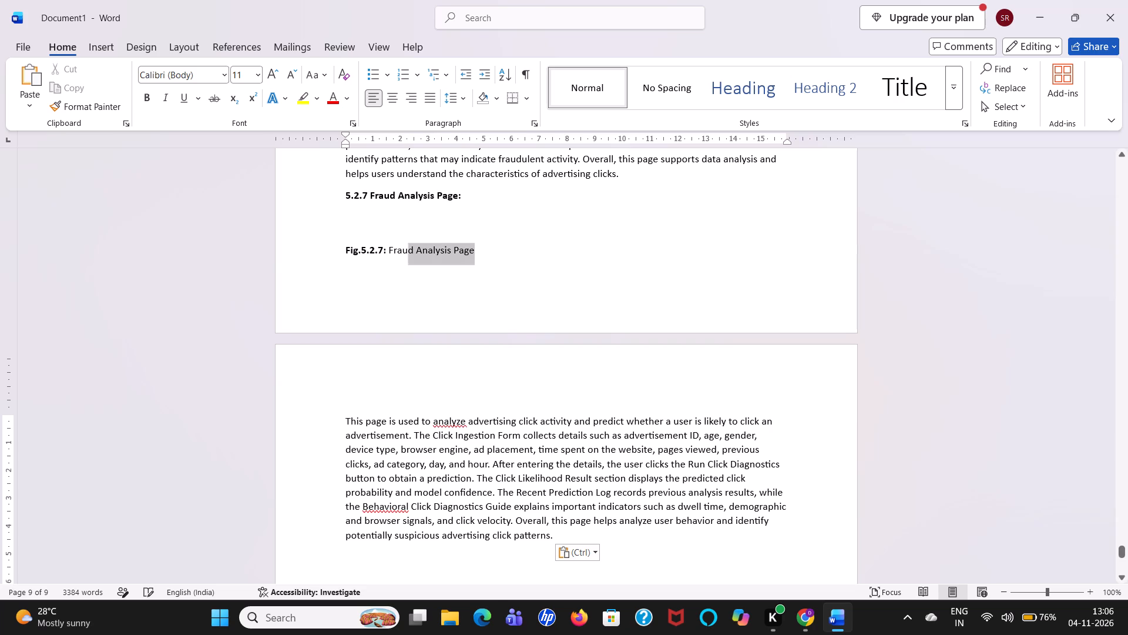
drag(372, 252, 280, 253)
key(BackSpace)
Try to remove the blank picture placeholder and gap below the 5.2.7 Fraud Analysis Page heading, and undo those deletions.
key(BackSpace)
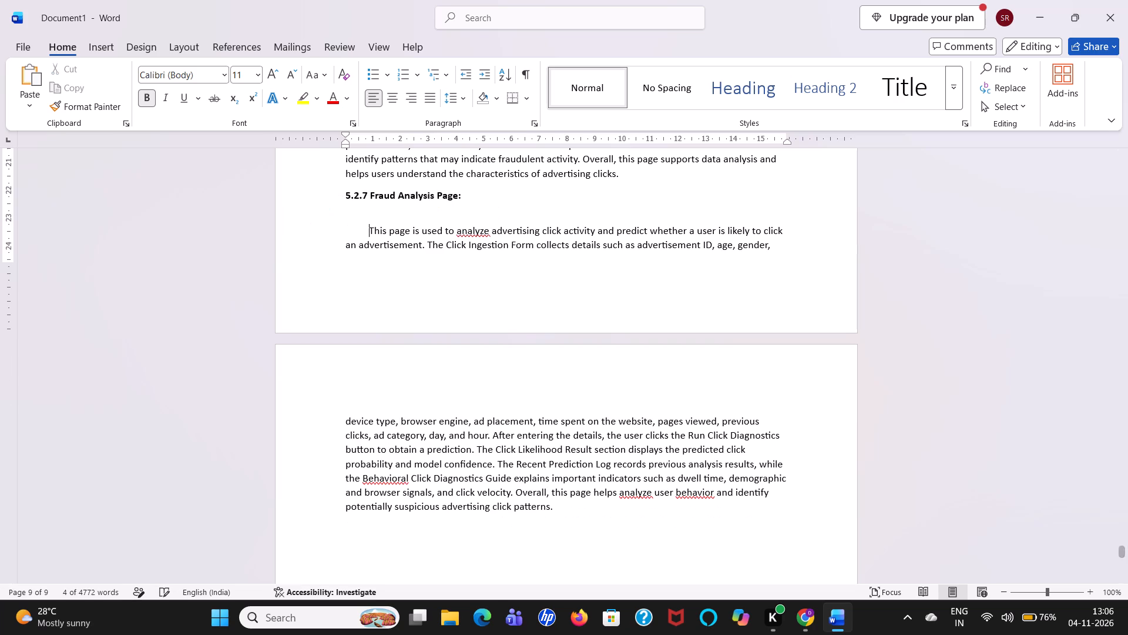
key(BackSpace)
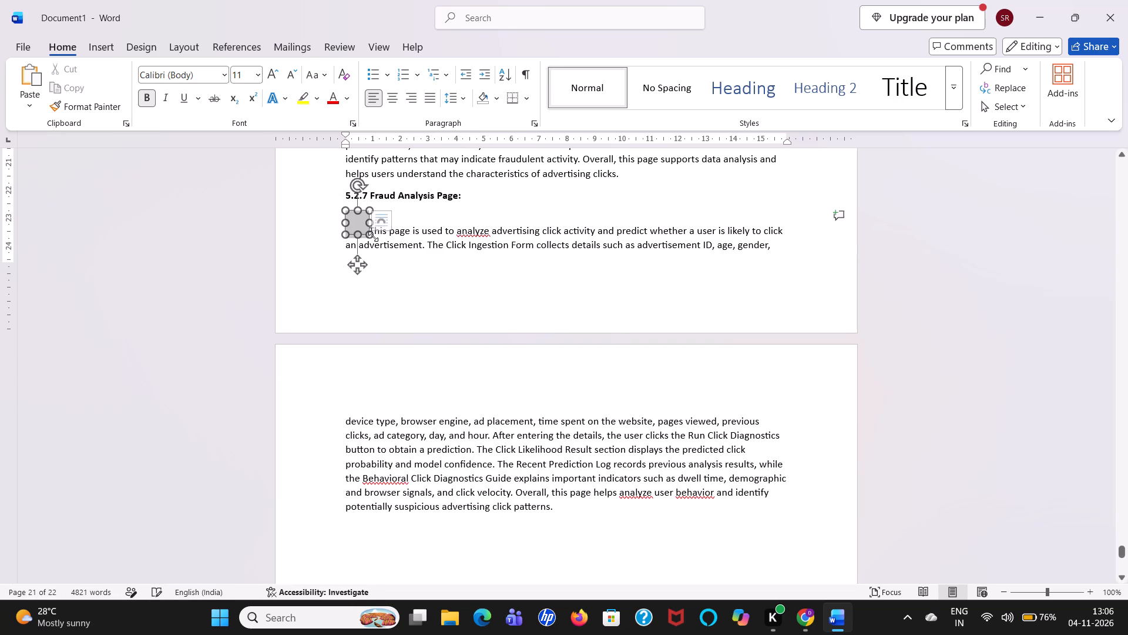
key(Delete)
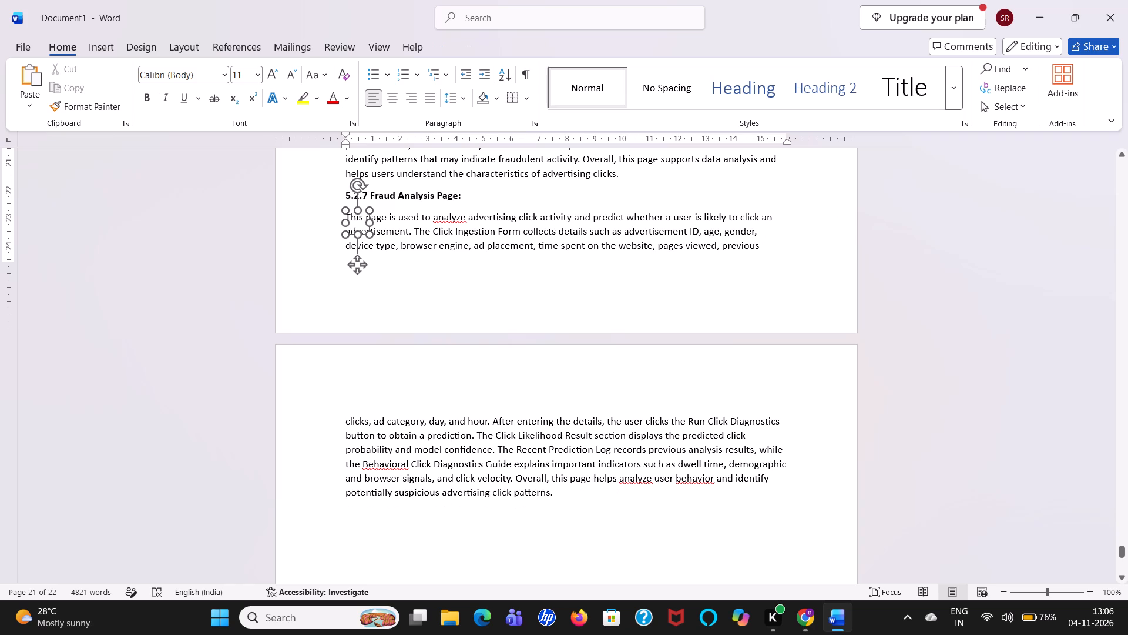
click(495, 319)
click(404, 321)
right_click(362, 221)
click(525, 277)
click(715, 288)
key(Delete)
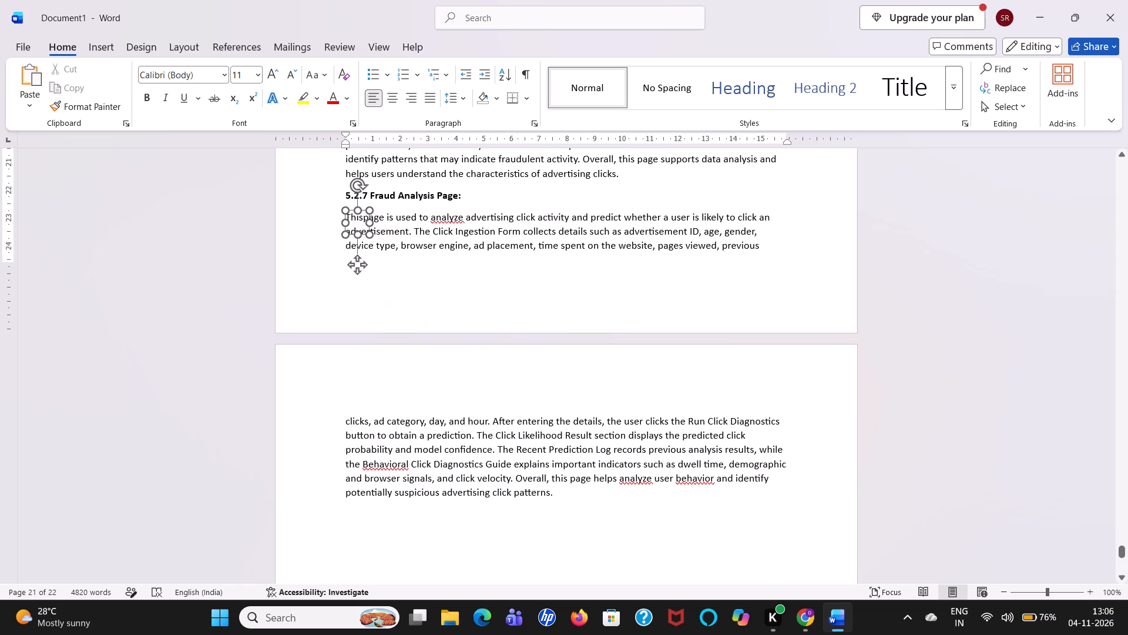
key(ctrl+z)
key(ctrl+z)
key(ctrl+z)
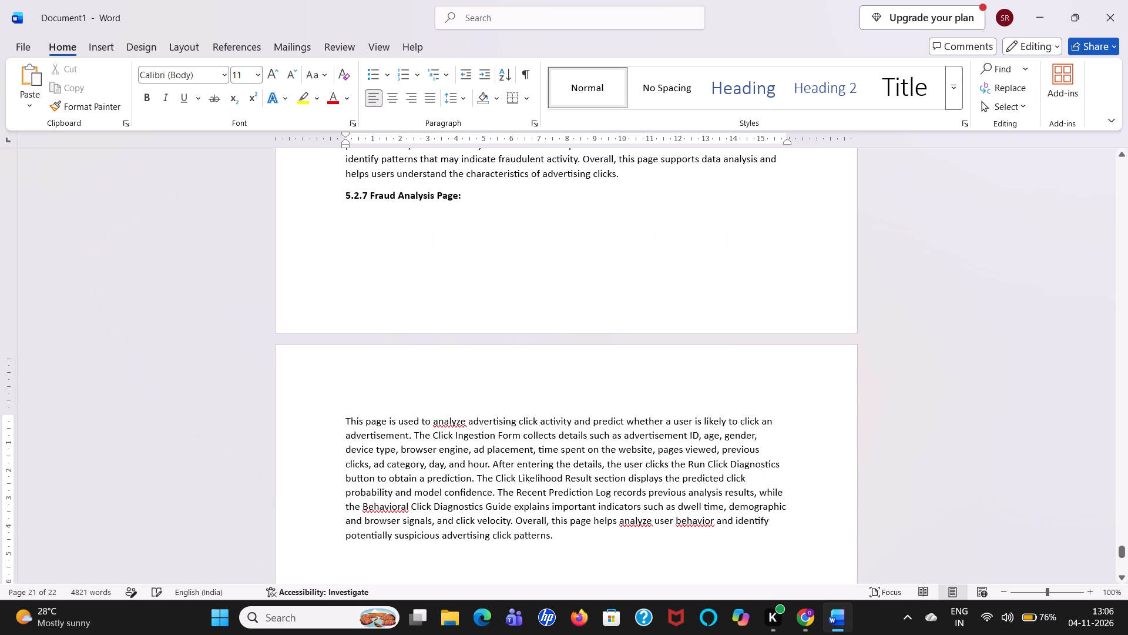
Delete the stray period, the 5.2.5 Analyst Page heading and its blank picture placeholder above the Fig.5.2.5 caption.
scroll(697, 413, up, 14)
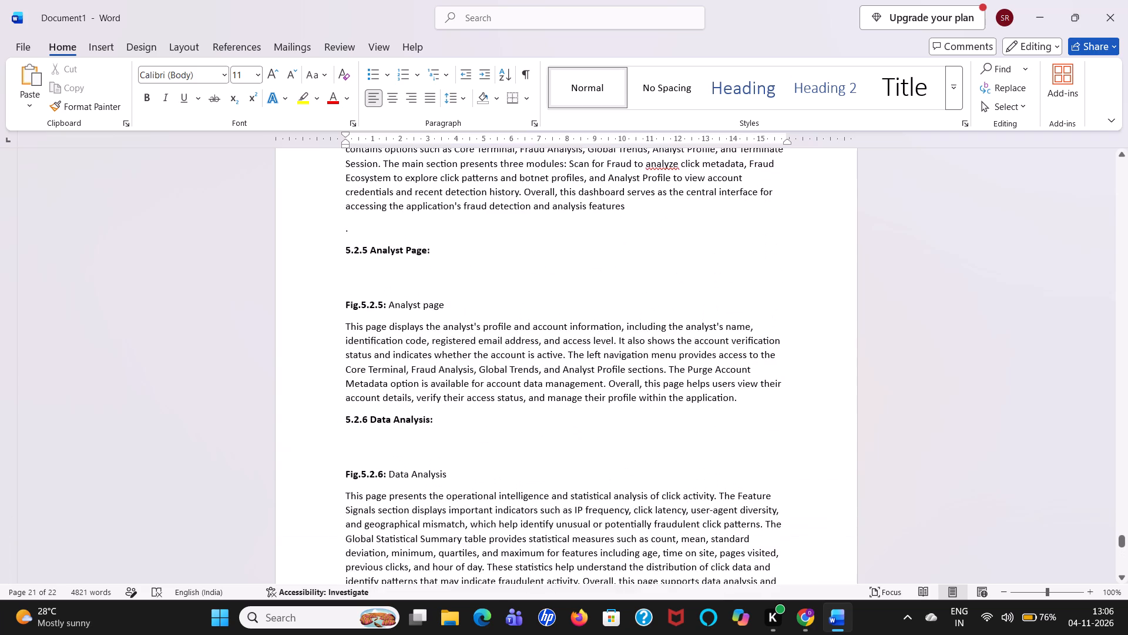
scroll(694, 410, down, 1)
scroll(694, 410, up, 1)
drag(456, 377, 298, 366)
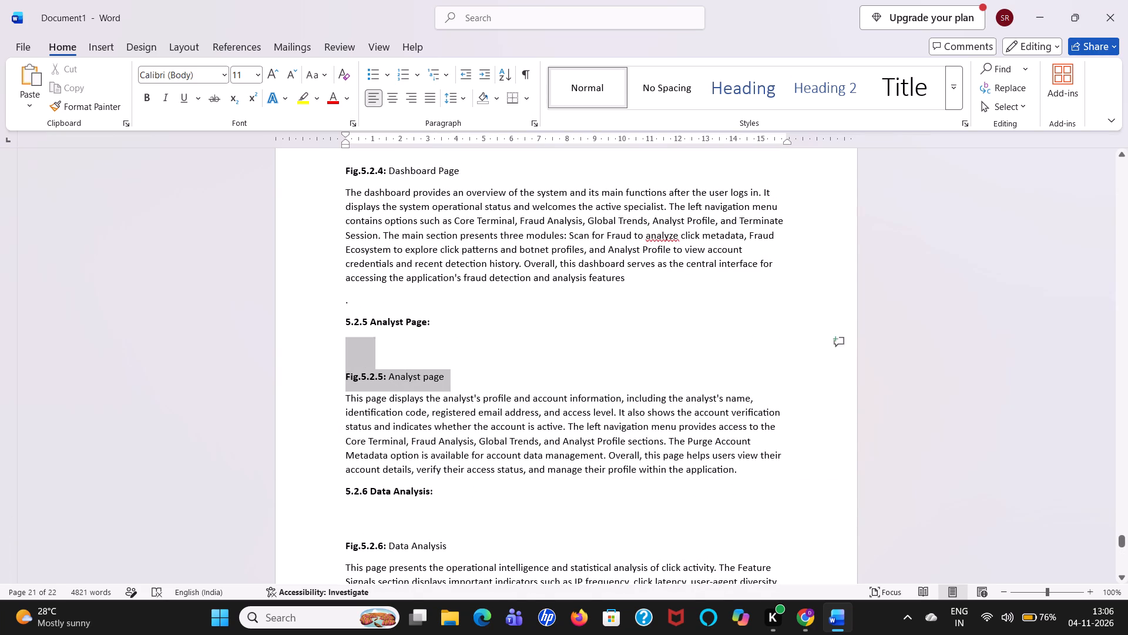
drag(298, 366, 313, 346)
click(491, 335)
click(482, 344)
drag(471, 346, 466, 347)
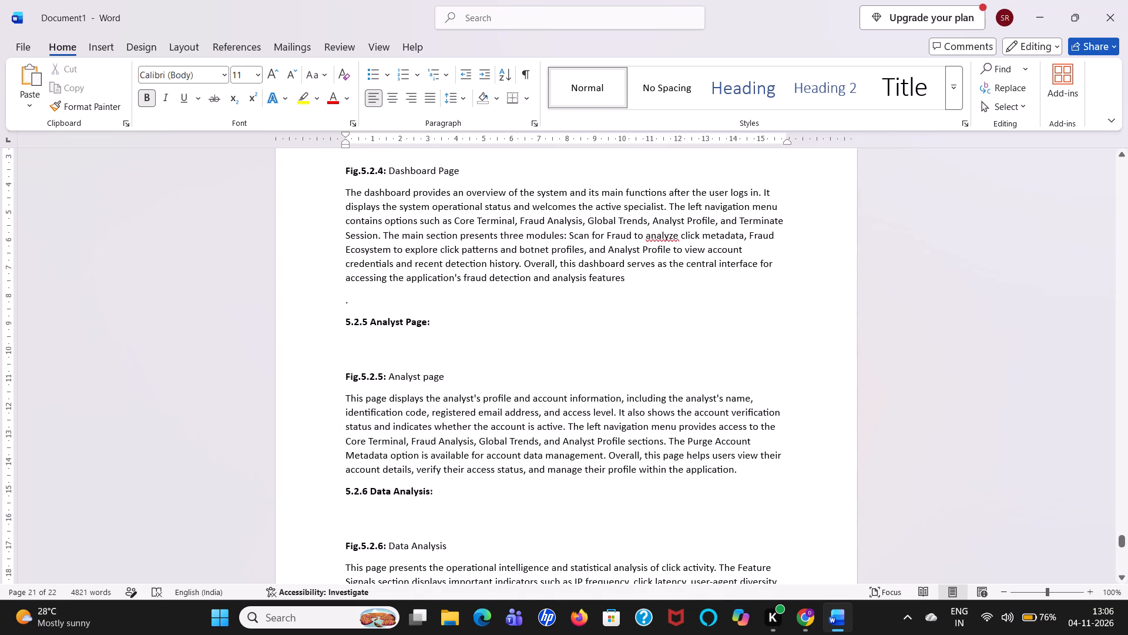
drag(466, 347, 321, 308)
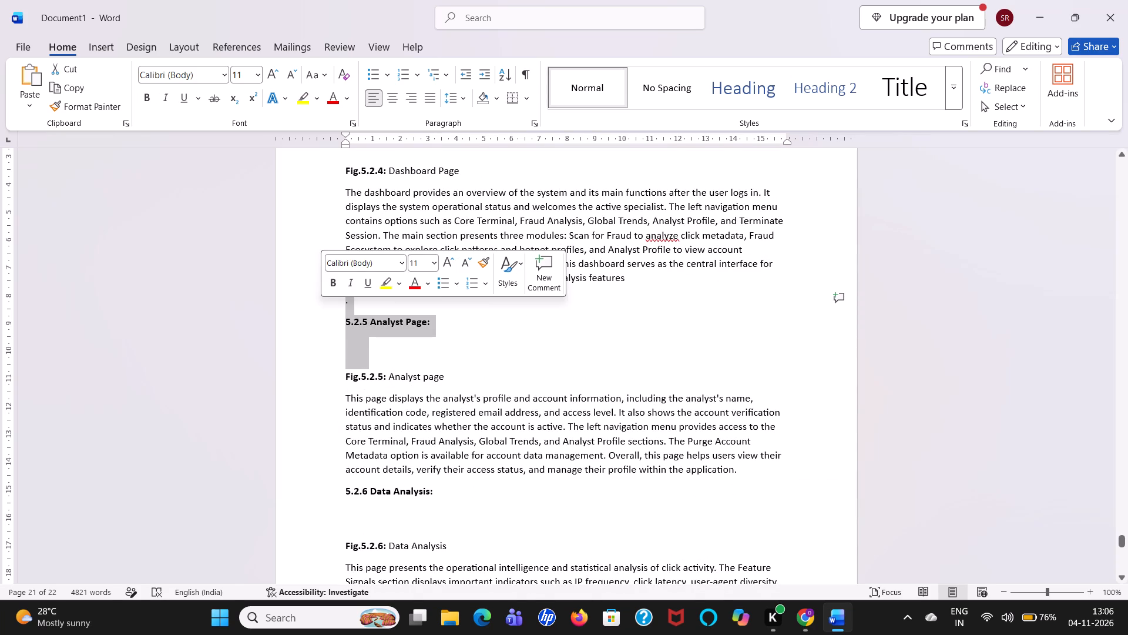
key(Delete)
key(Delete)
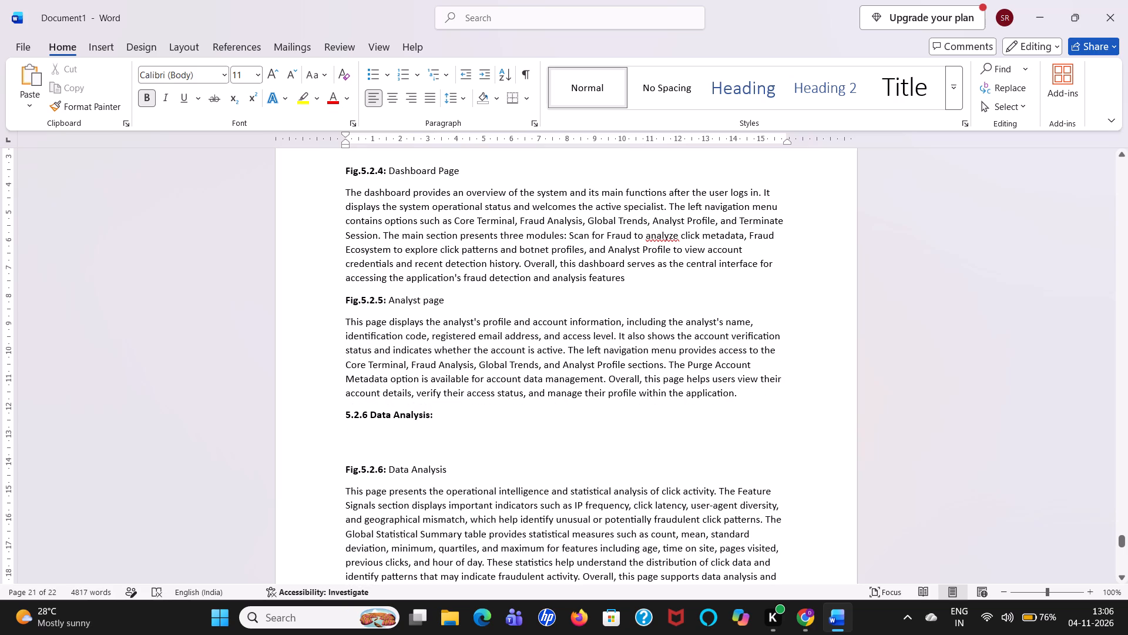
Delete the 5.2.6 Data Analysis heading and its blank picture placeholder above the Fig.5.2.6 caption.
drag(414, 446, 328, 411)
key(Delete)
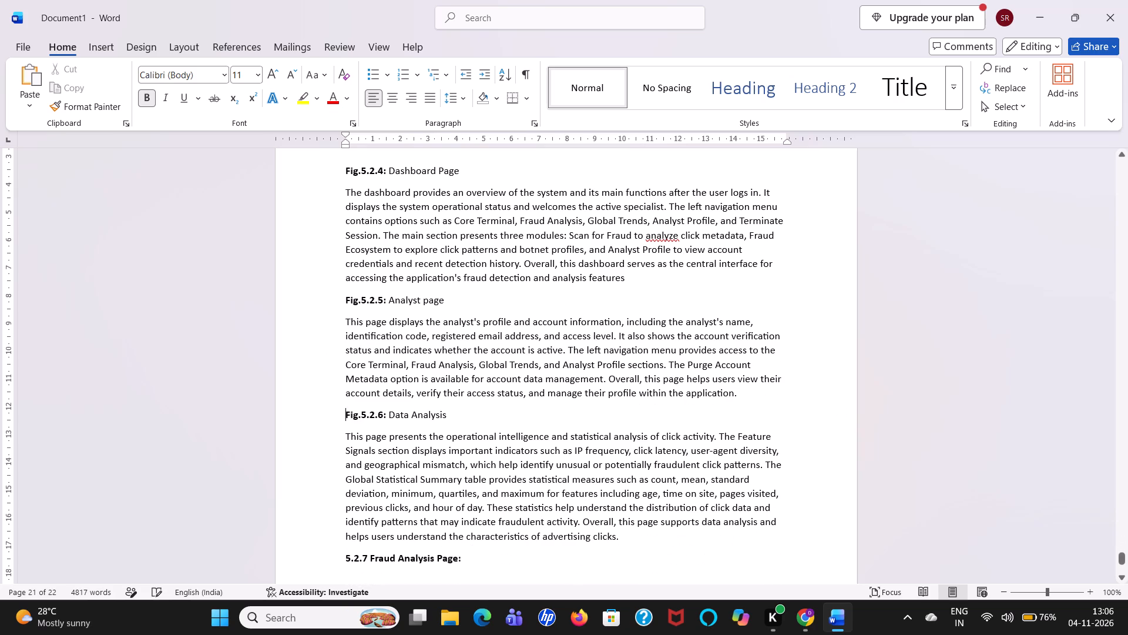
Delete the 5.2.4 Dashboard Page heading, its blank picture placeholder and the leftover empty line above the Fig.5.2.4 caption.
scroll(472, 310, up, 4)
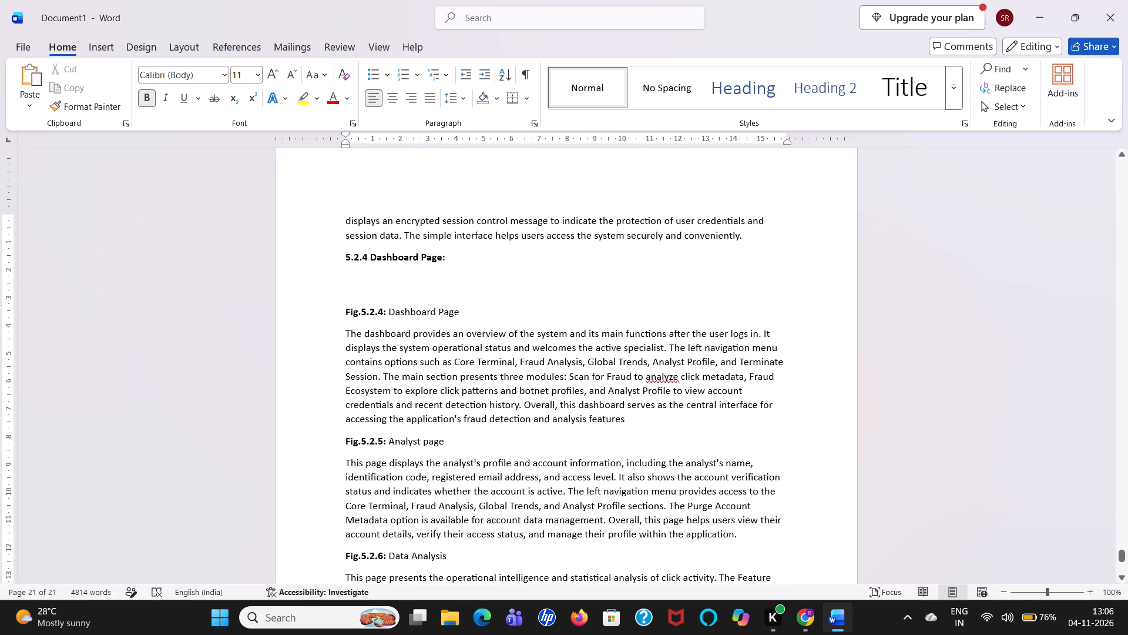
drag(448, 283, 299, 271)
key(Delete)
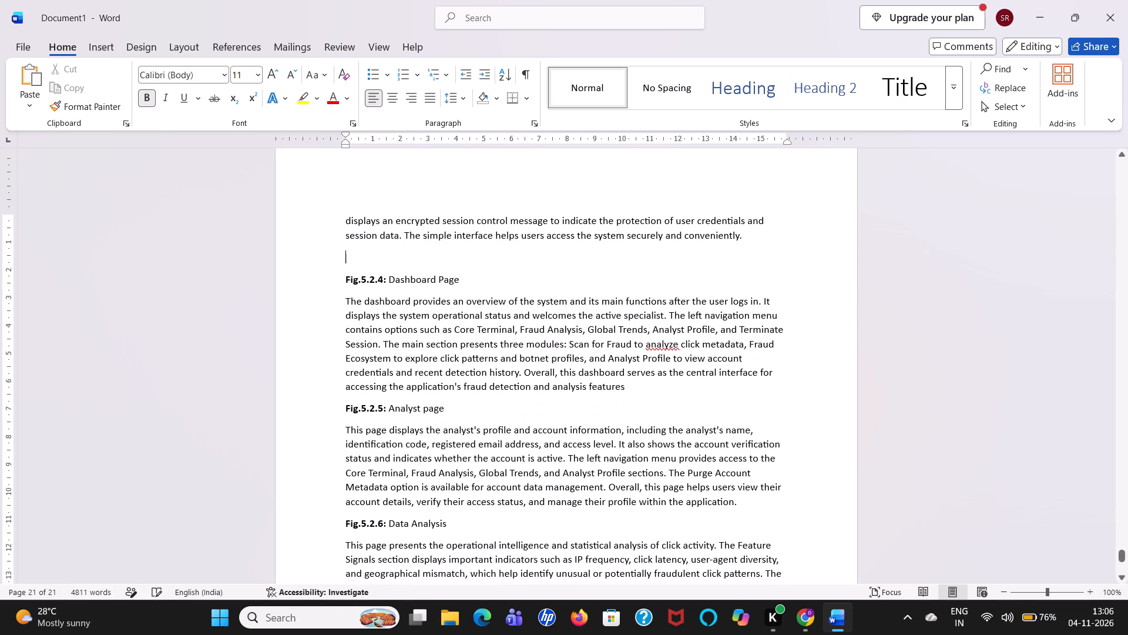
key(Delete)
Delete the 5.2.3 Login Page heading, its blank picture placeholder and the leftover empty line above the Fig.5.2.3 caption.
scroll(557, 393, up, 8)
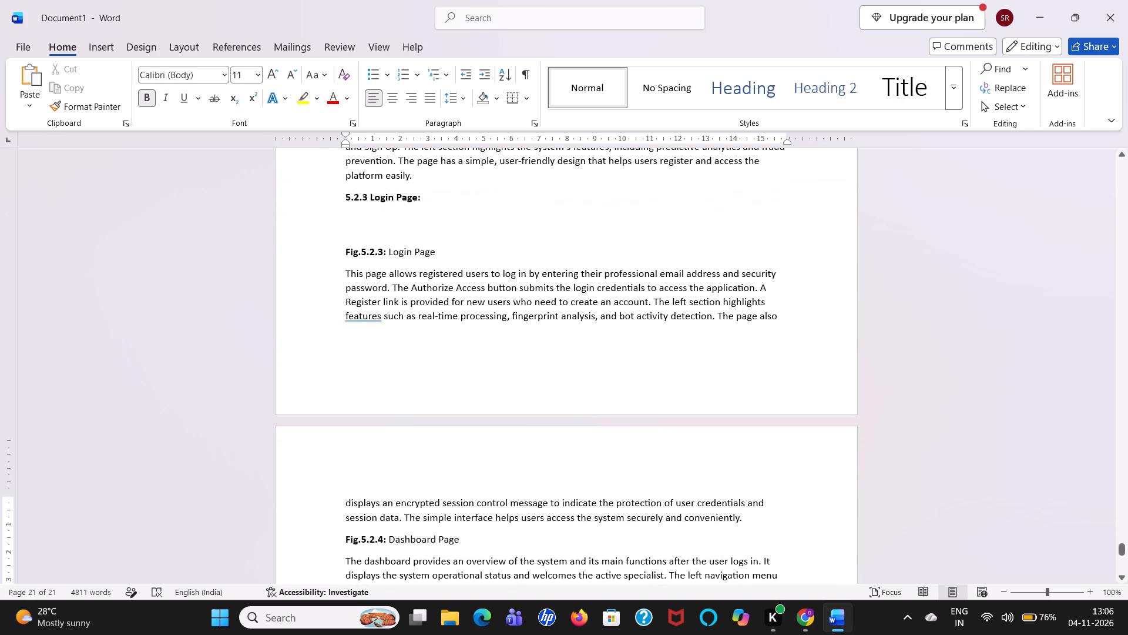
scroll(553, 378, up, 3)
drag(437, 337, 308, 306)
key(BackSpace)
key(BackSpace)
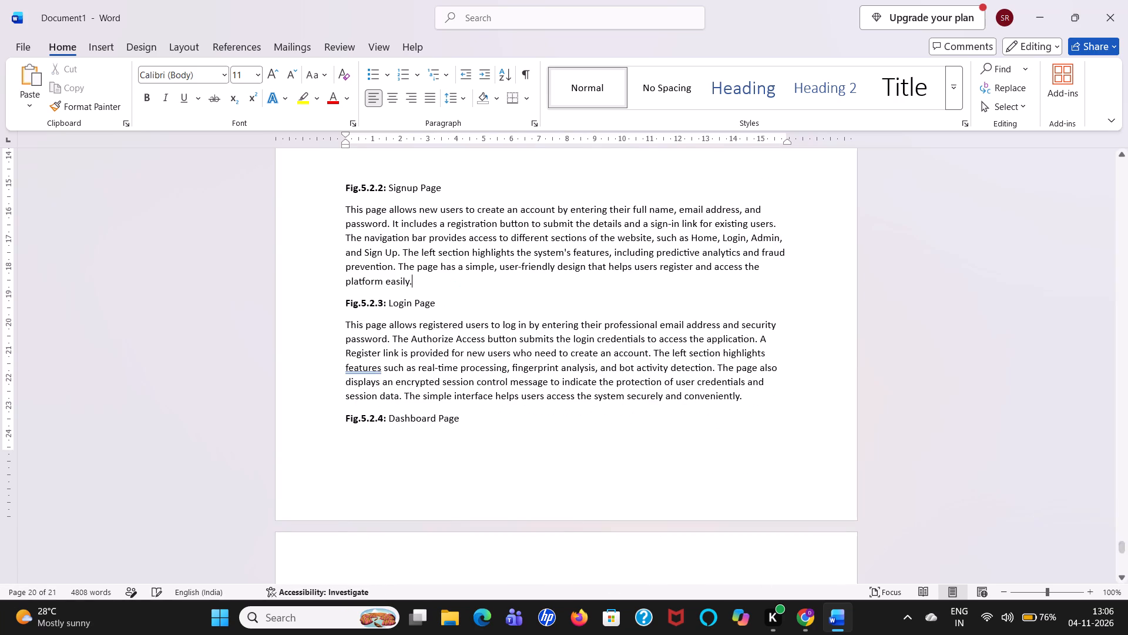
Delete the 5.2.2 Signup Page heading, its blank picture placeholder and the leftover empty line above the Fig.5.2.2 caption.
scroll(439, 349, up, 3)
drag(436, 269, 312, 249)
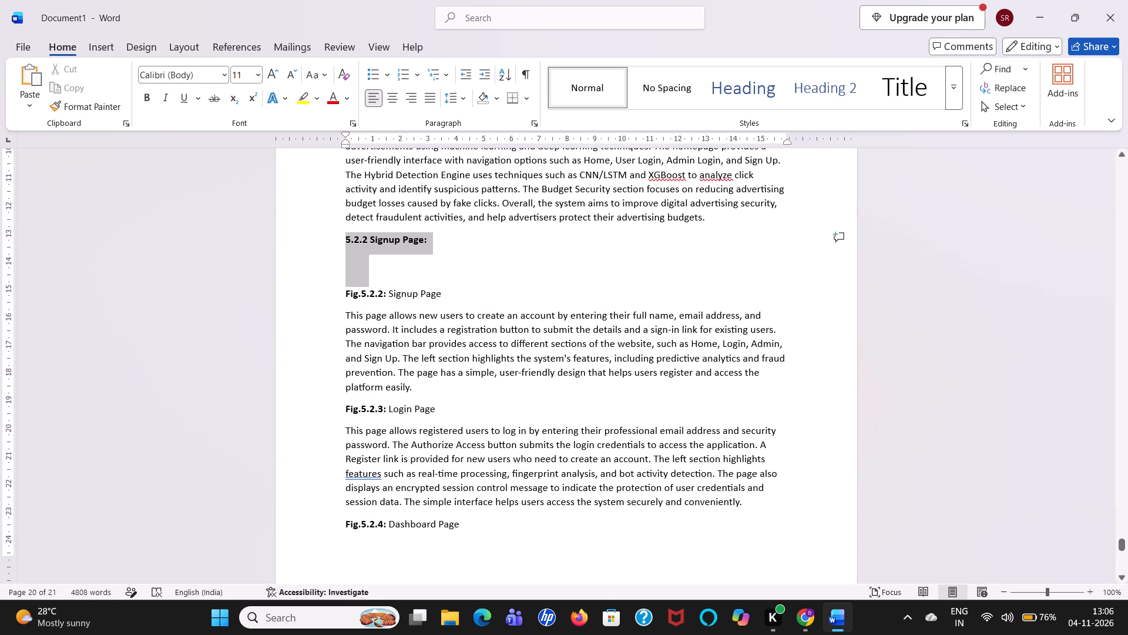
drag(312, 249, 315, 245)
key(Delete)
key(Delete)
scroll(563, 451, up, 1)
scroll(565, 451, down, 2)
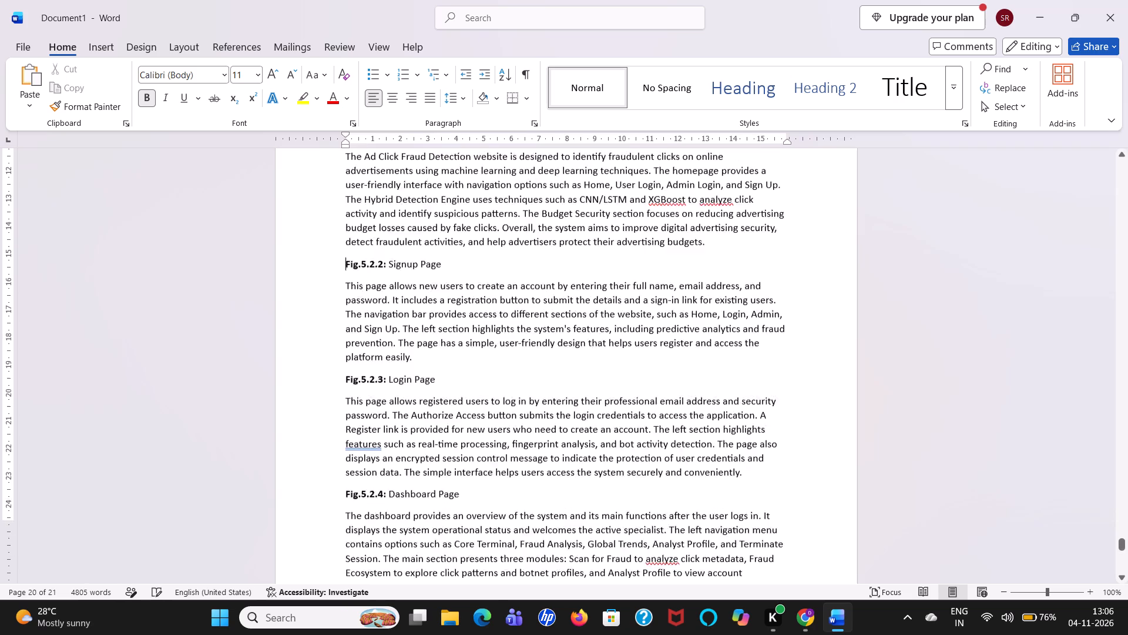
Delete the 5.2.1 Home page heading, its blank picture placeholder and the leftover empty line above the Fig.5.2.1 caption.
scroll(565, 450, down, 1)
scroll(564, 447, up, 1)
scroll(564, 447, down, 1)
scroll(564, 447, up, 9)
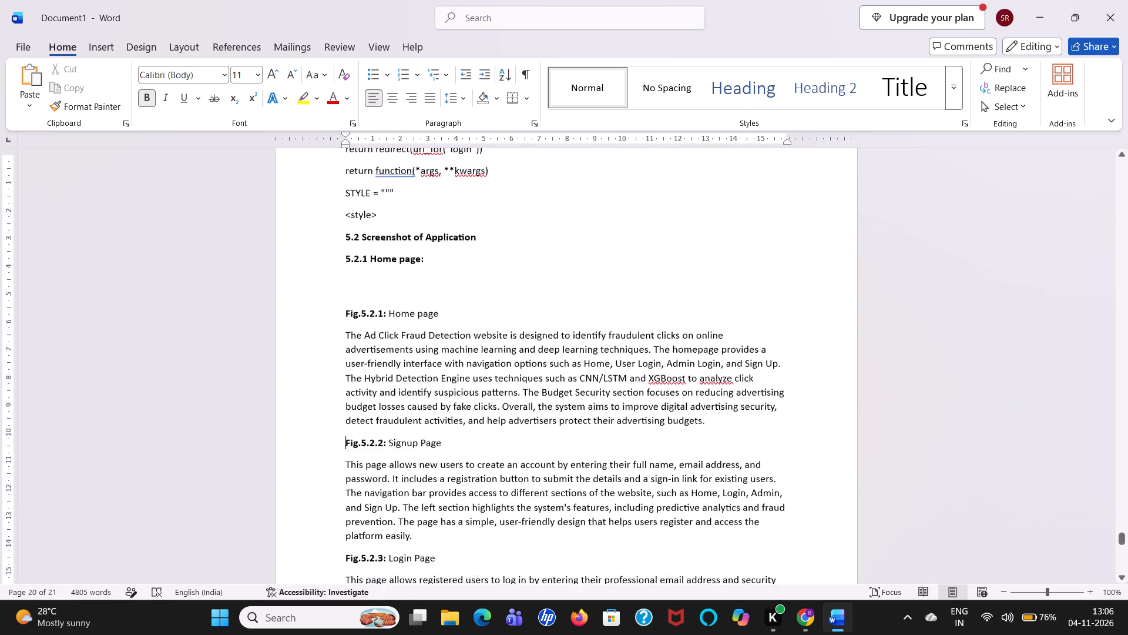
scroll(564, 447, up, 2)
drag(437, 402, 257, 373)
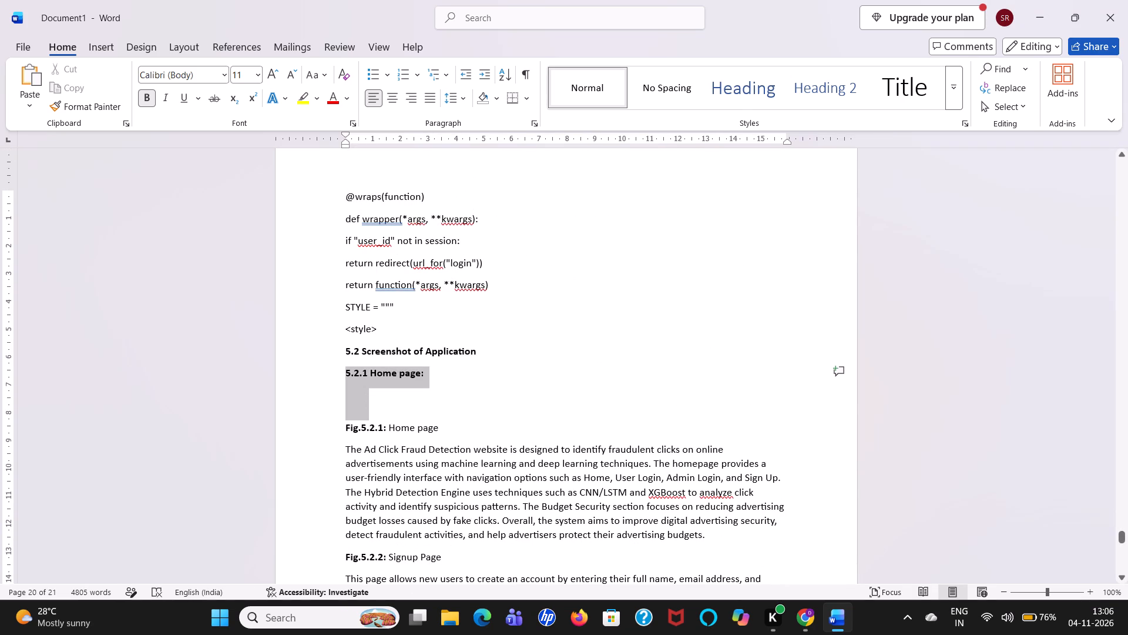
drag(257, 373, 257, 373)
key(BackSpace)
key(BackSpace)
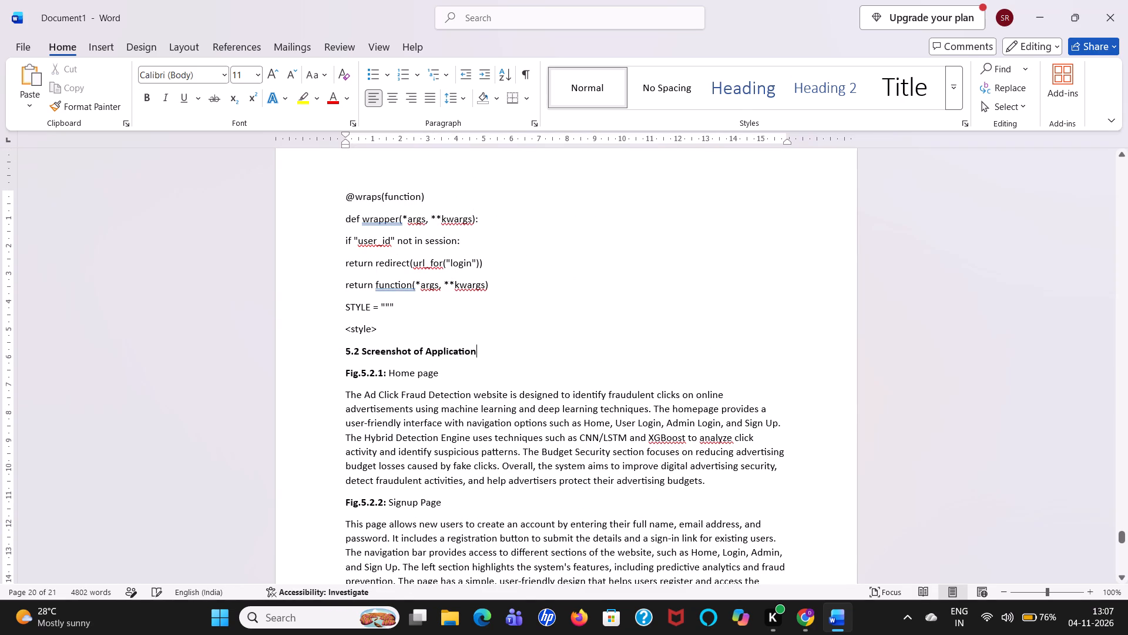
Delete the 5.2 Screenshot of Application heading above the Fig.5.2.1 caption.
drag(498, 355, 305, 350)
key(BackSpace)
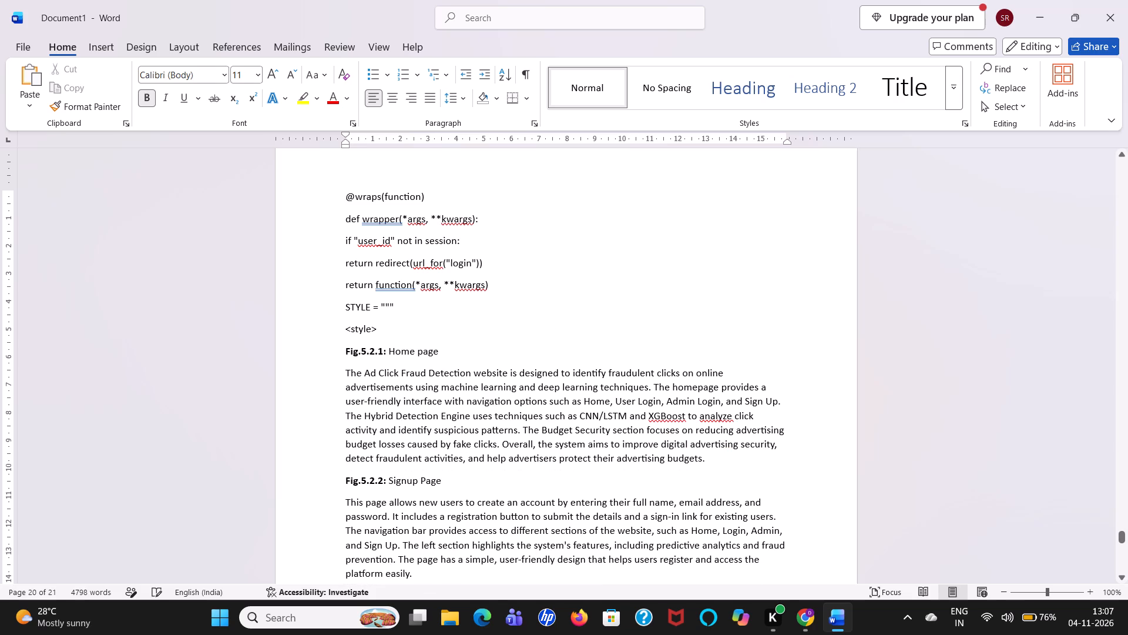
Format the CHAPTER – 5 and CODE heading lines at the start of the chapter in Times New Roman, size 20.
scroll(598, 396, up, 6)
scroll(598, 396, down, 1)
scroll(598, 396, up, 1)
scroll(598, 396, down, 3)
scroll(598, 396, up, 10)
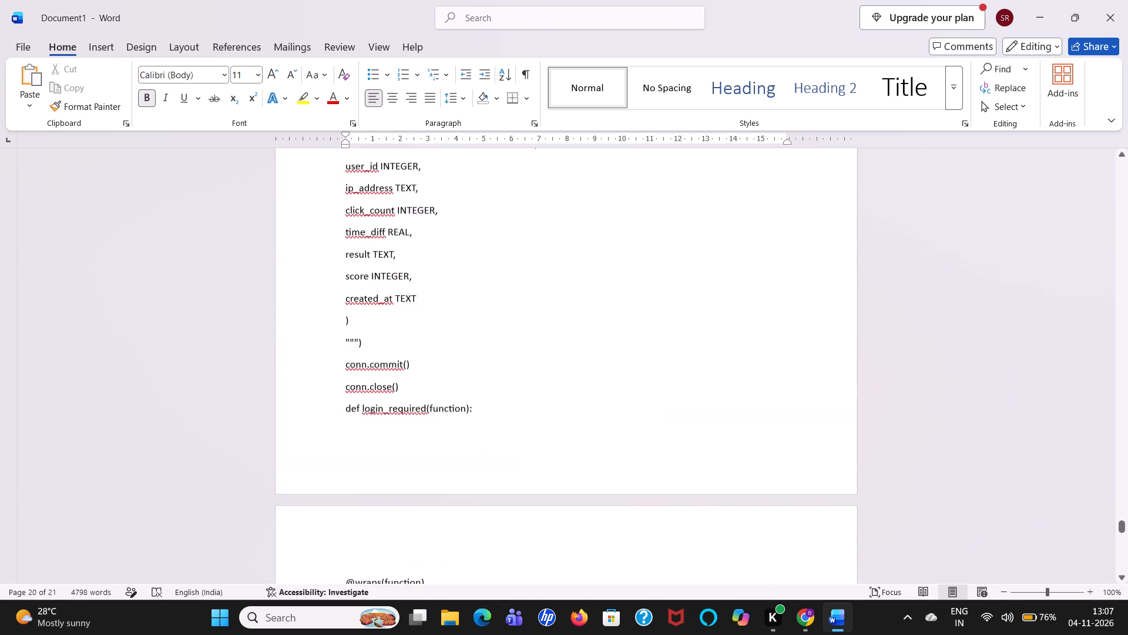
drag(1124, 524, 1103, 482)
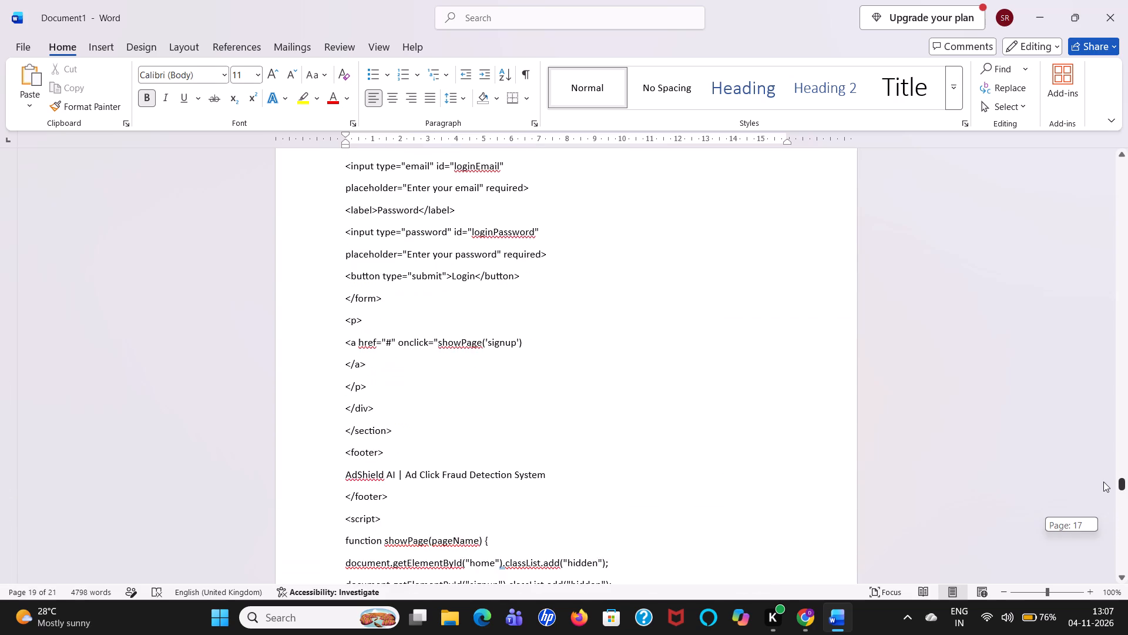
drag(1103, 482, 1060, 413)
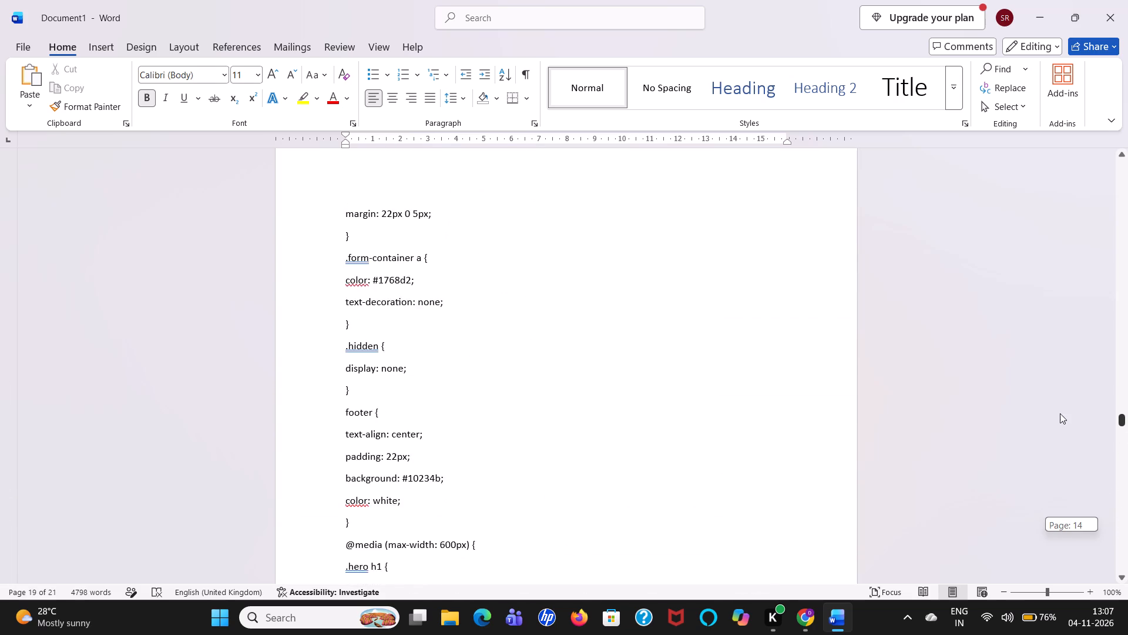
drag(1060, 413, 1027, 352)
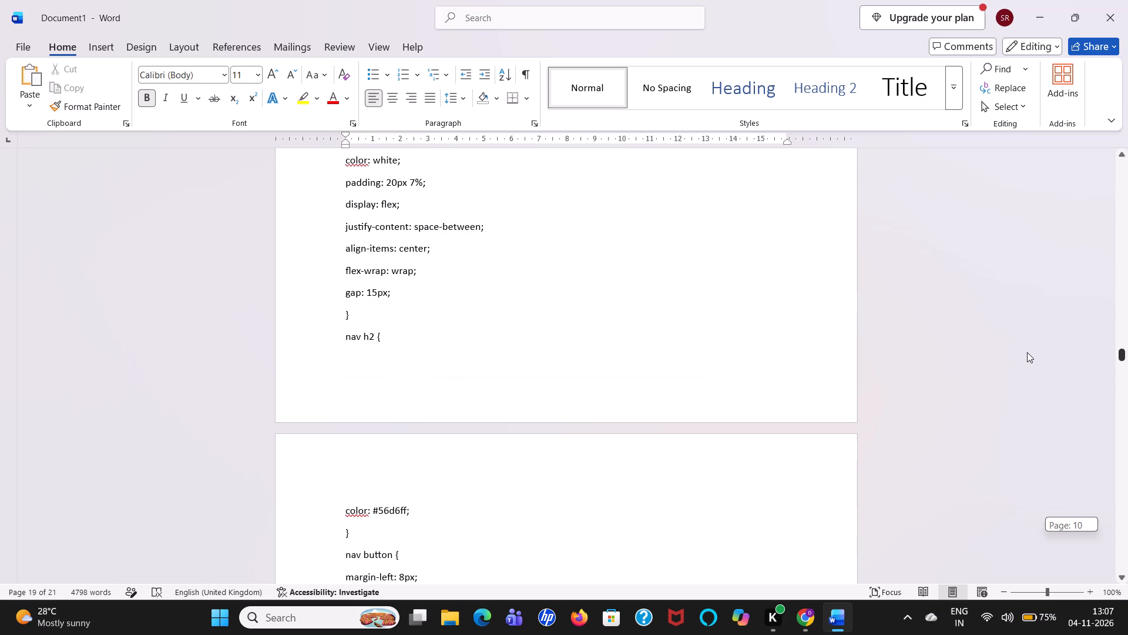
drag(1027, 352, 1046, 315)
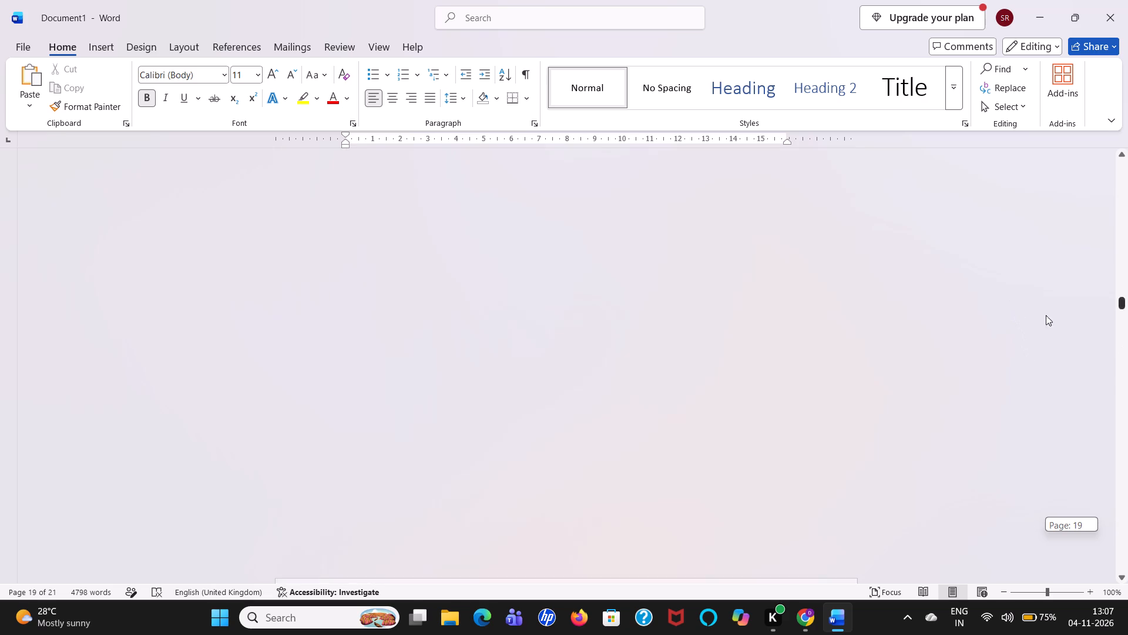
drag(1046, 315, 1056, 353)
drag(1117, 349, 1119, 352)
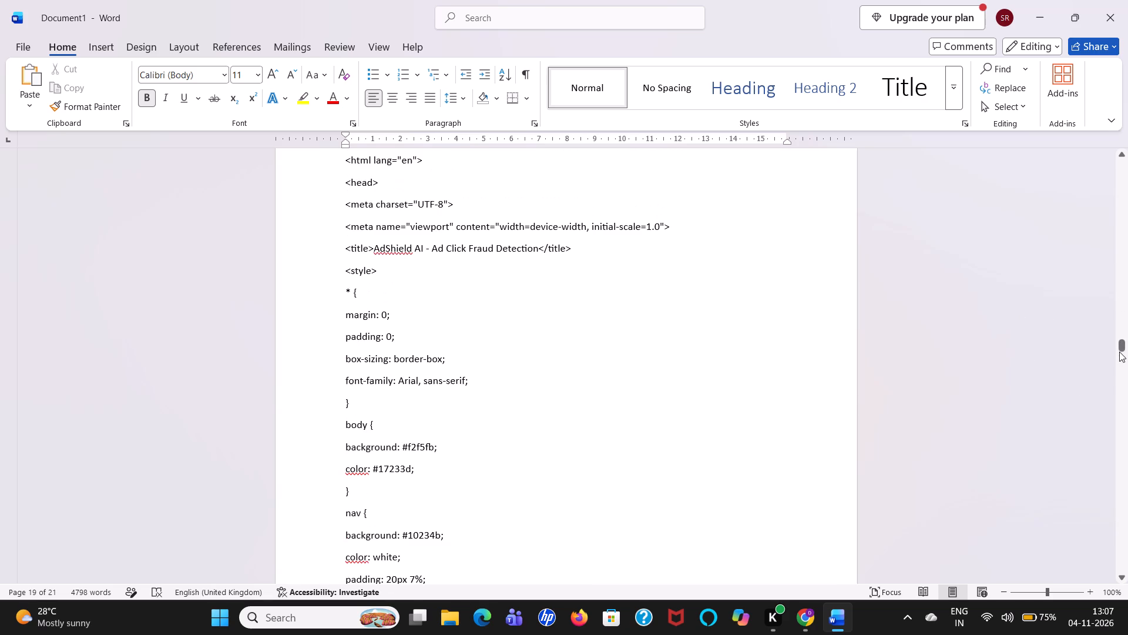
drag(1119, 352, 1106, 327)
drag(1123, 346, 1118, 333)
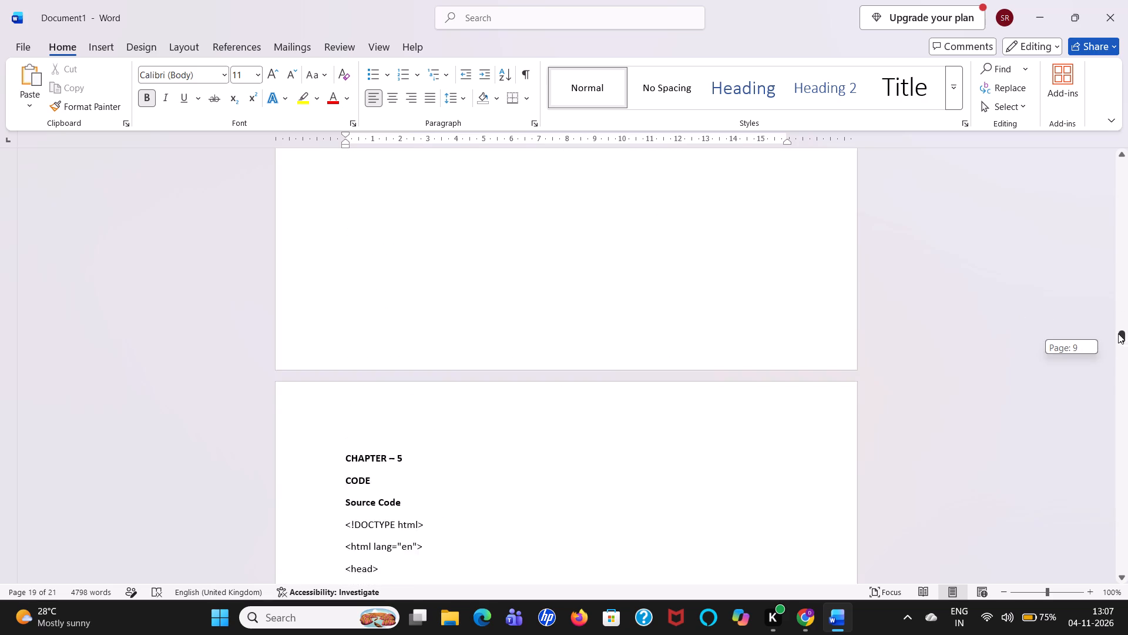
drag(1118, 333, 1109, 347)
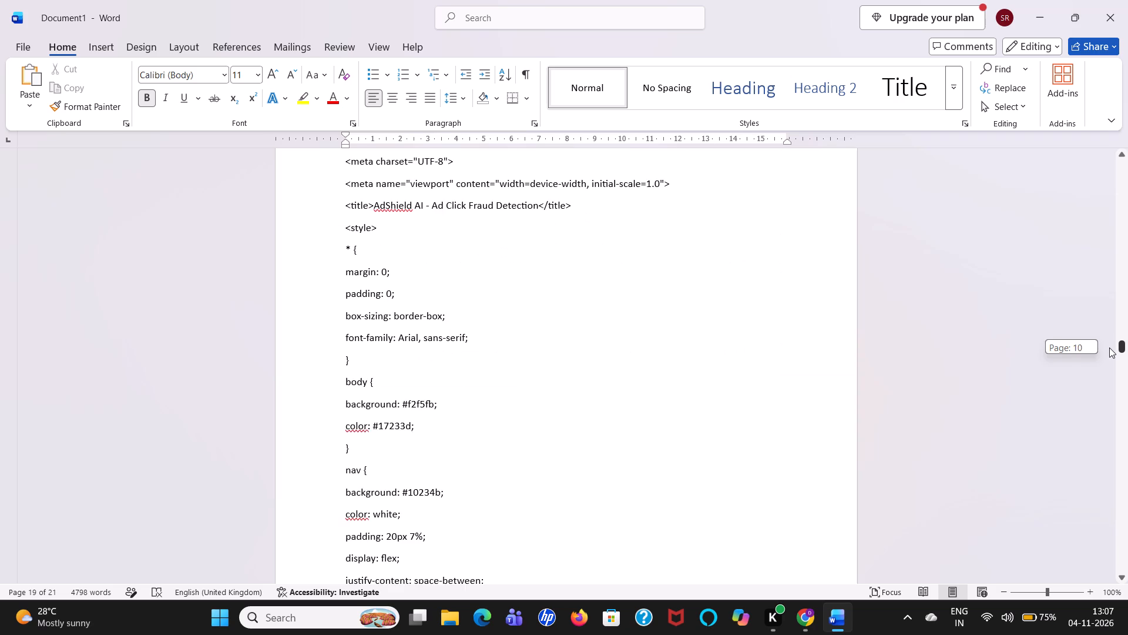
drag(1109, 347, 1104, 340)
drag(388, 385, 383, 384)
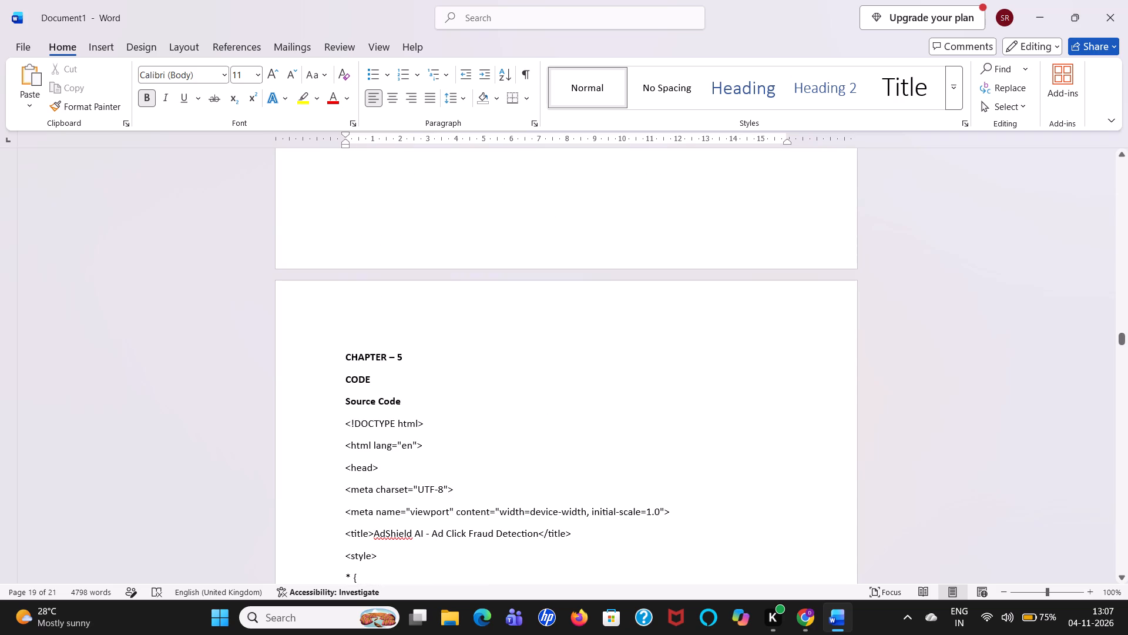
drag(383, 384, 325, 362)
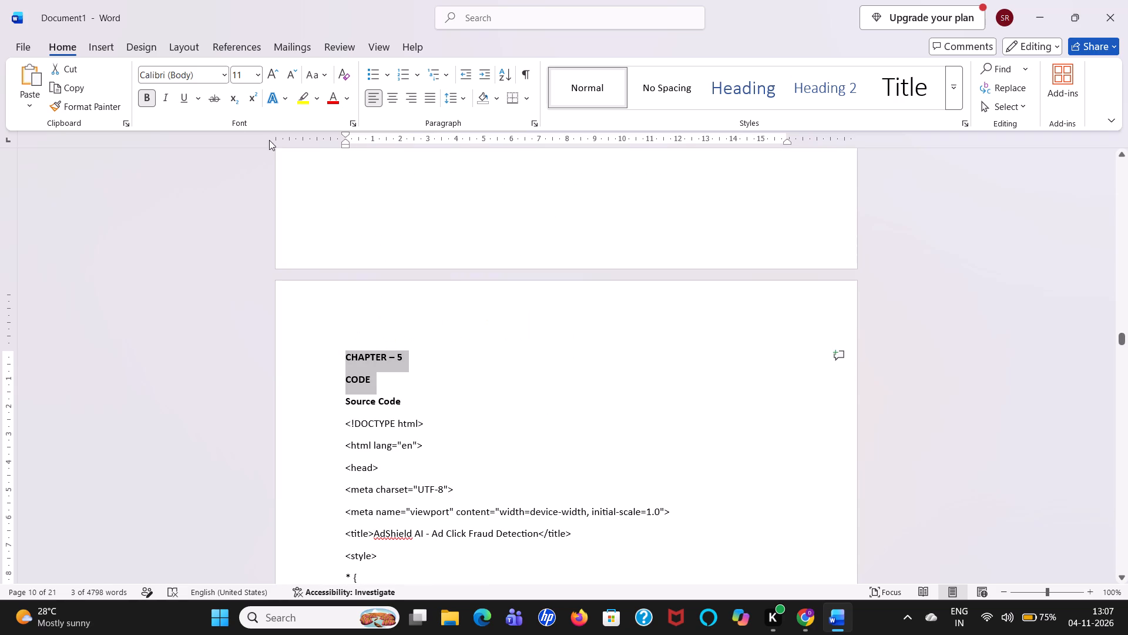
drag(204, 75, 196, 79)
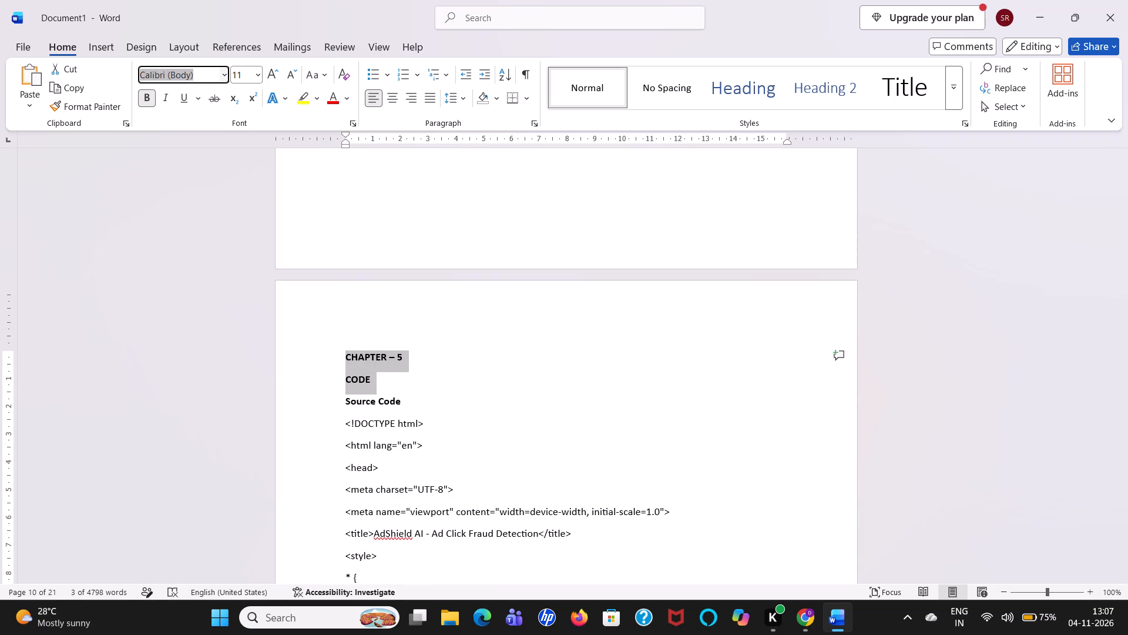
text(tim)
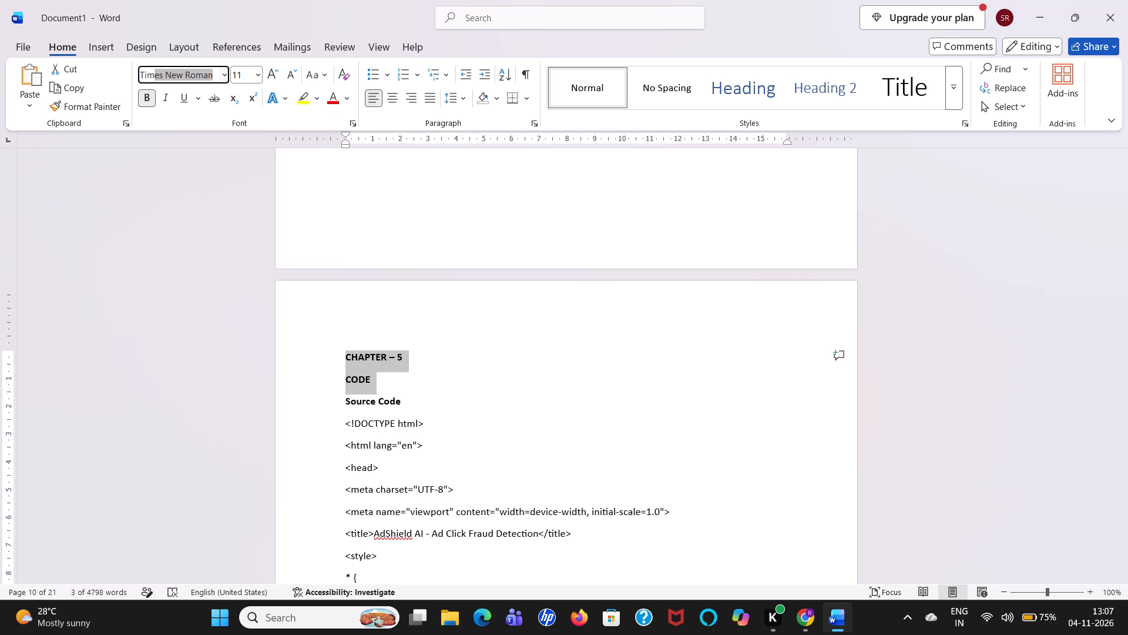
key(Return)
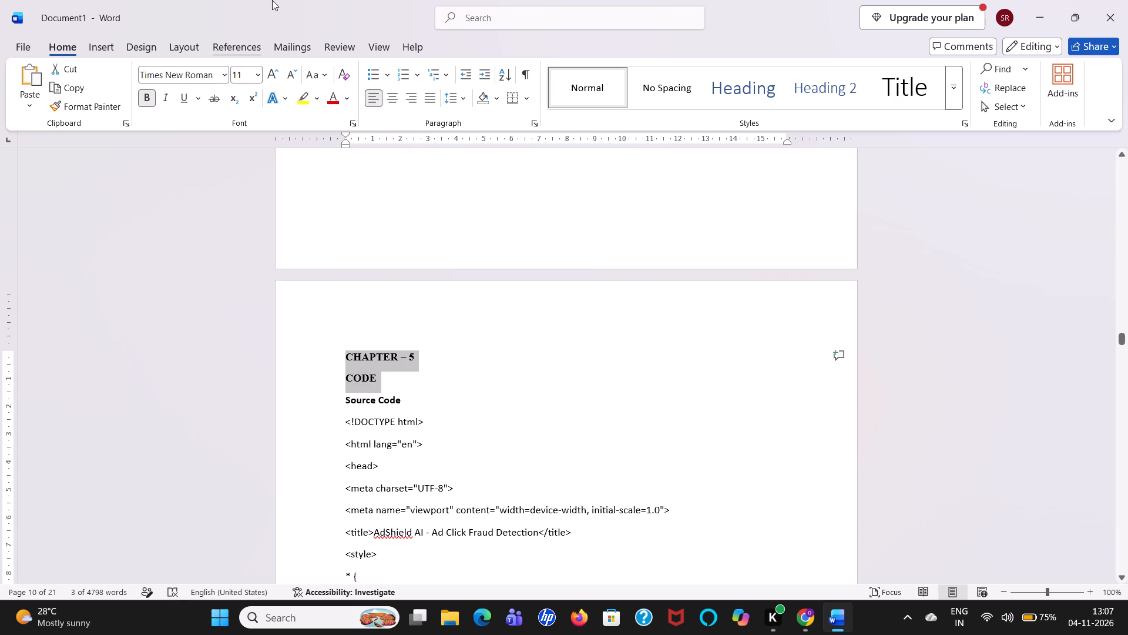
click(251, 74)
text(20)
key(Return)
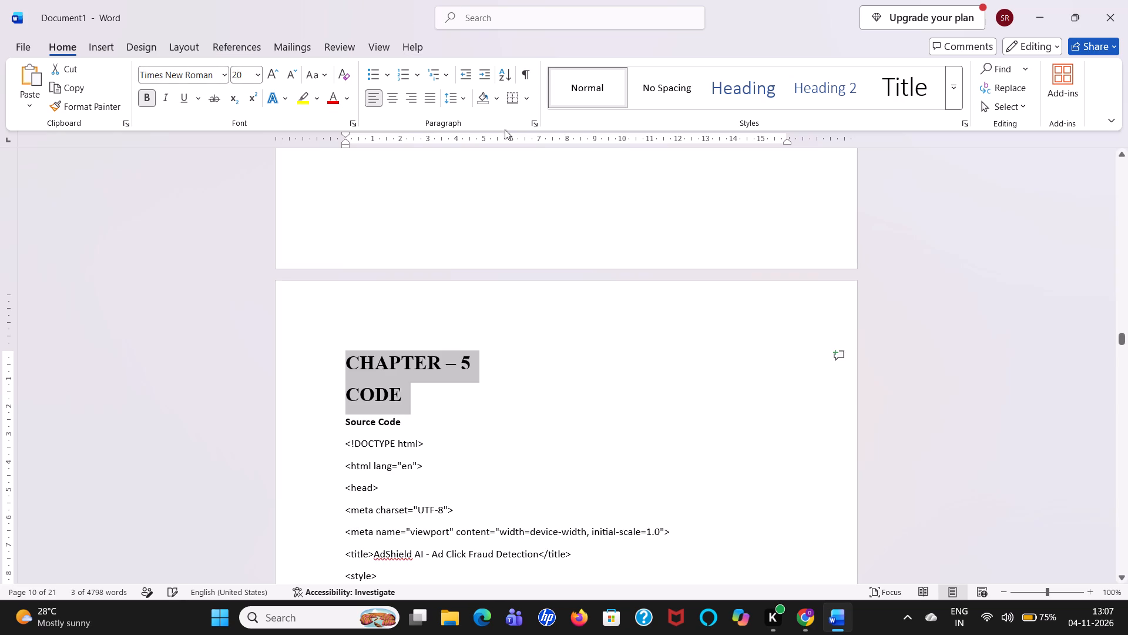
Apply the Title style to the CHAPTER – 5 and CODE lines and center them.
click(879, 88)
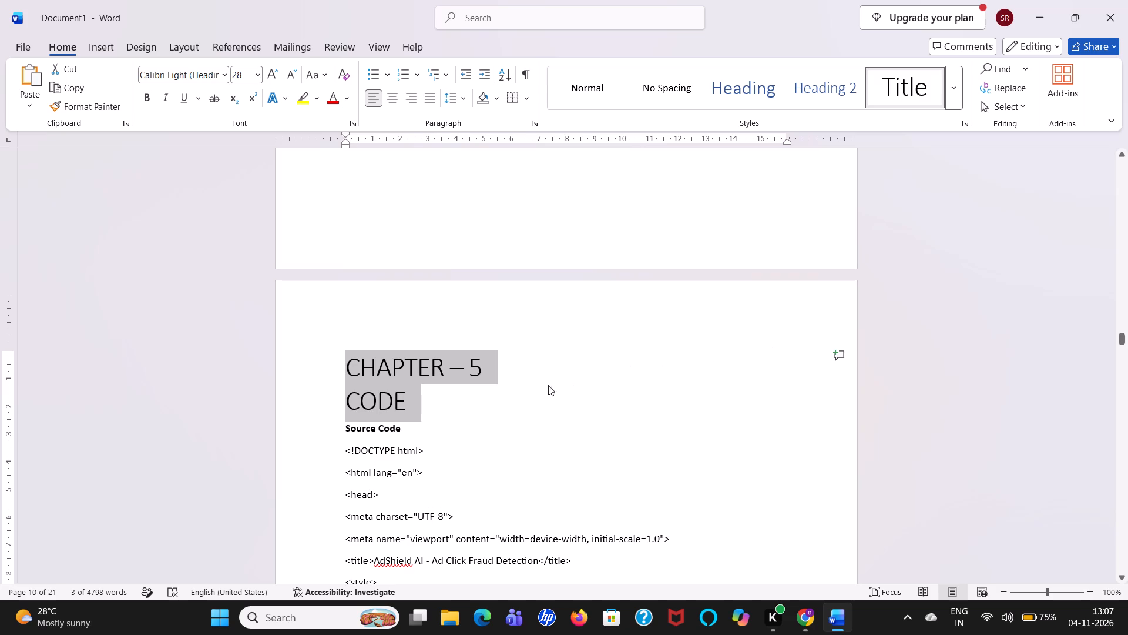
click(397, 92)
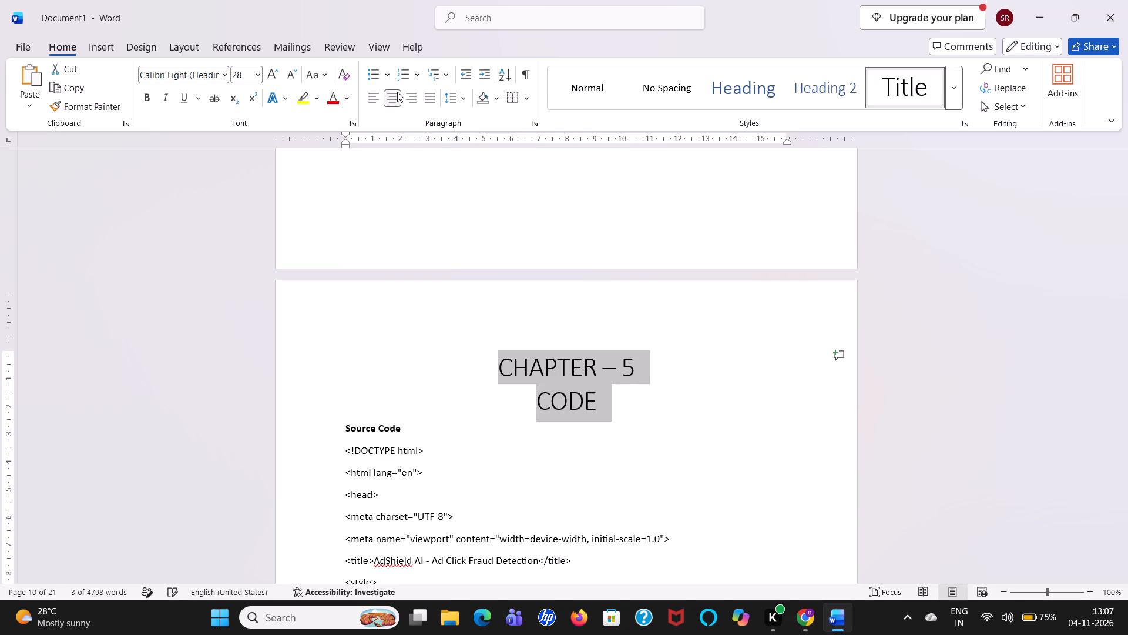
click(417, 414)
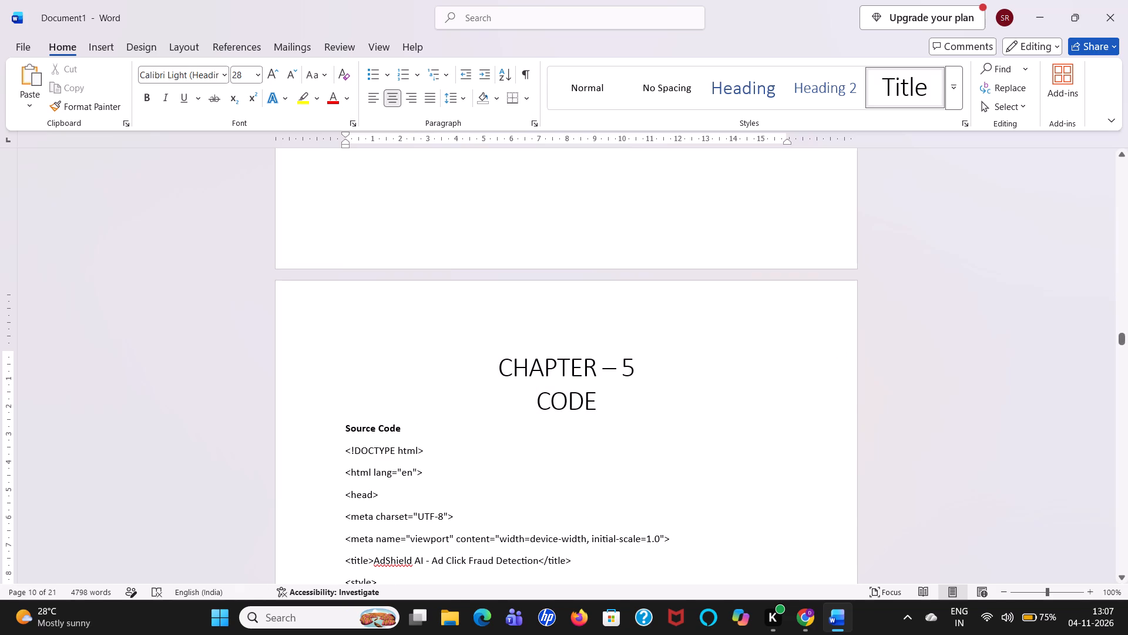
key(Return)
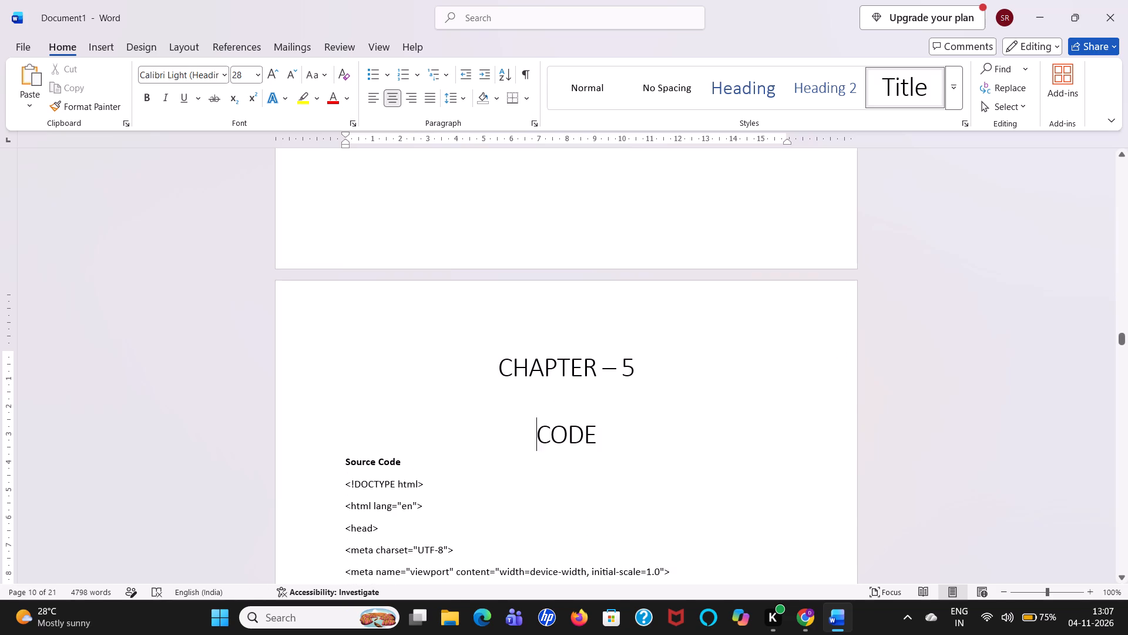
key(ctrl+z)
Insert an empty line between the CODE title and the Source Code heading.
click(620, 405)
key(Return)
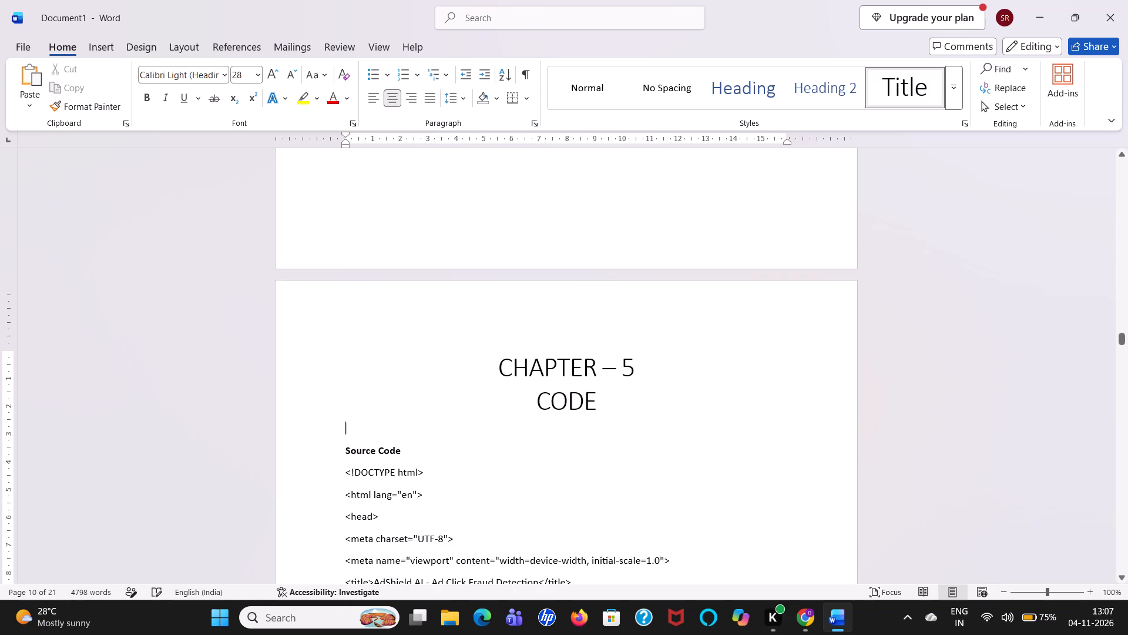
Set the Source Code heading's font size to 14.
drag(411, 447, 295, 446)
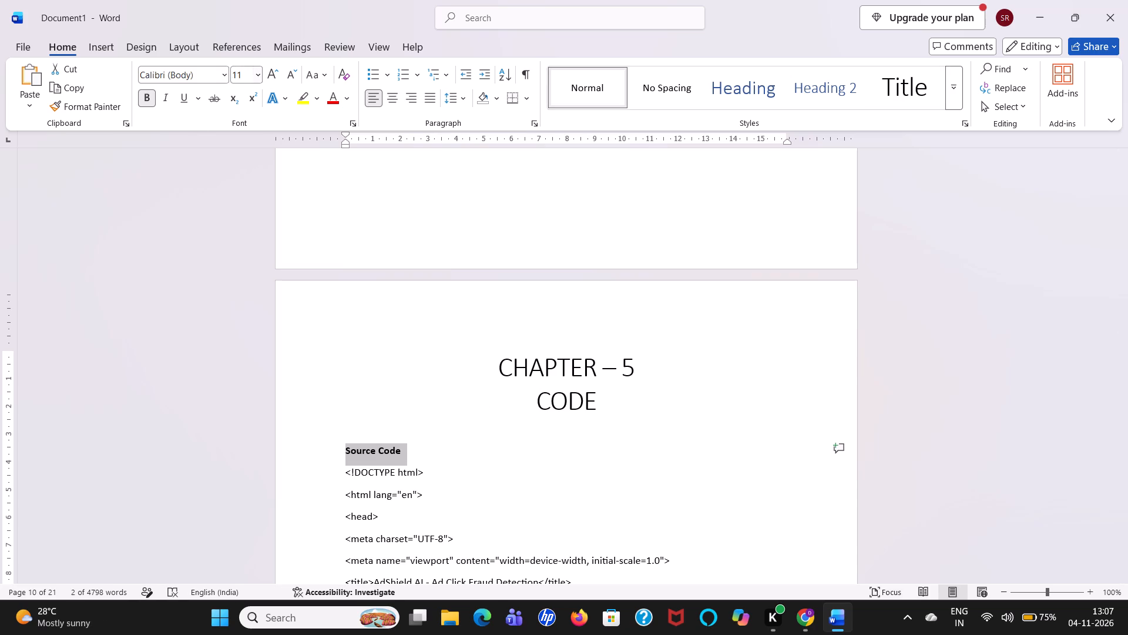
click(248, 74)
text(14)
key(Return)
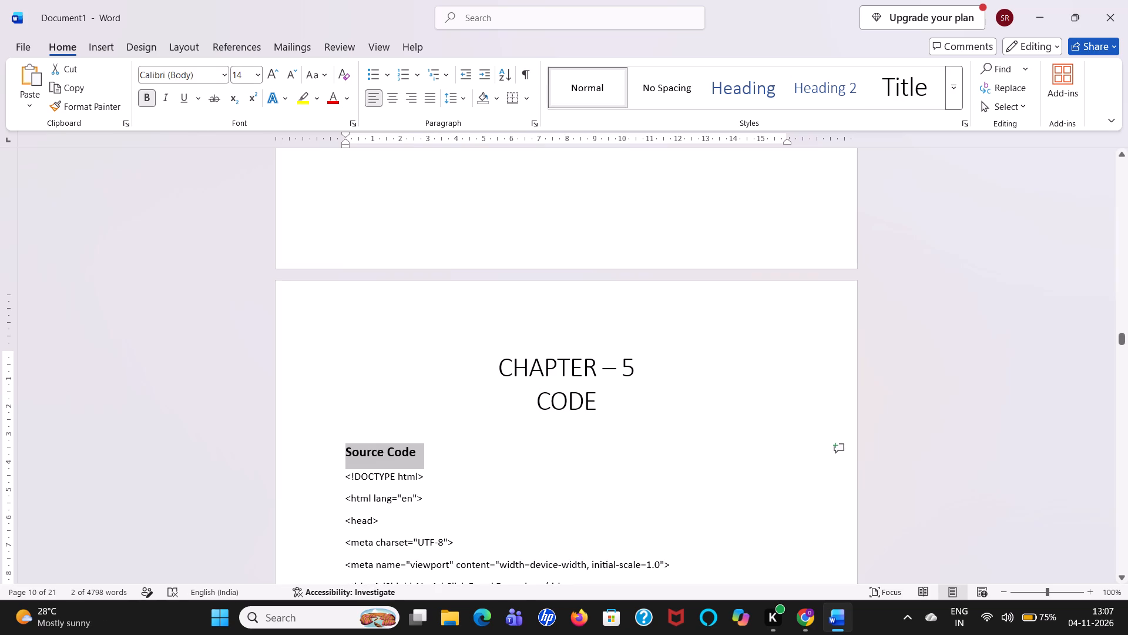
Set the centered CHAPTER – 5 and CODE title lines to Times New Roman, size 20.
drag(612, 399, 474, 360)
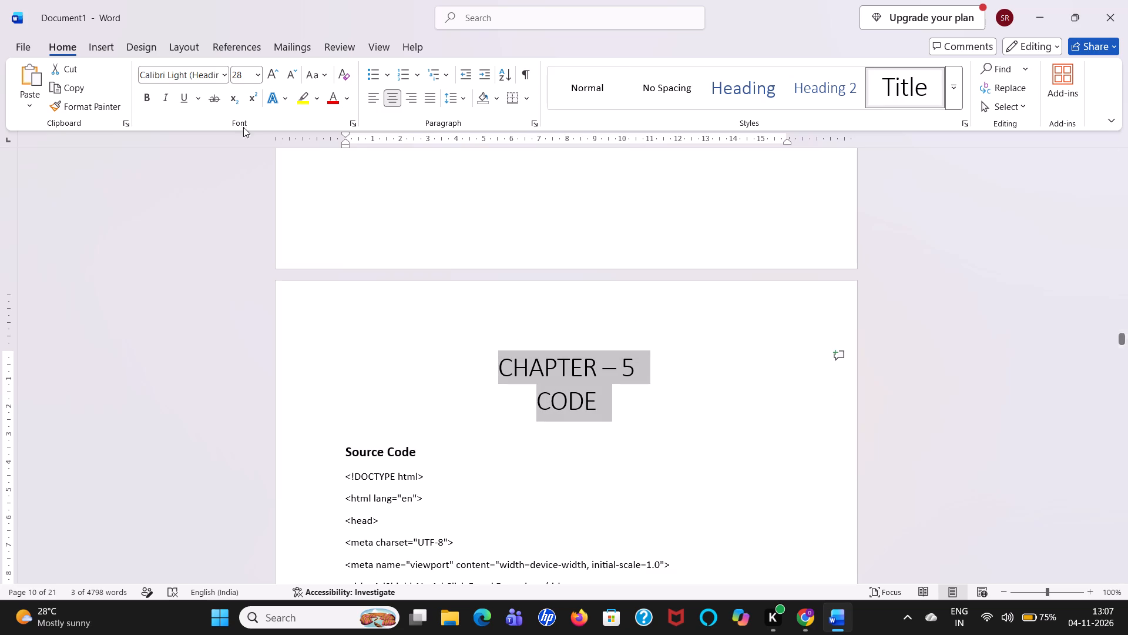
click(214, 77)
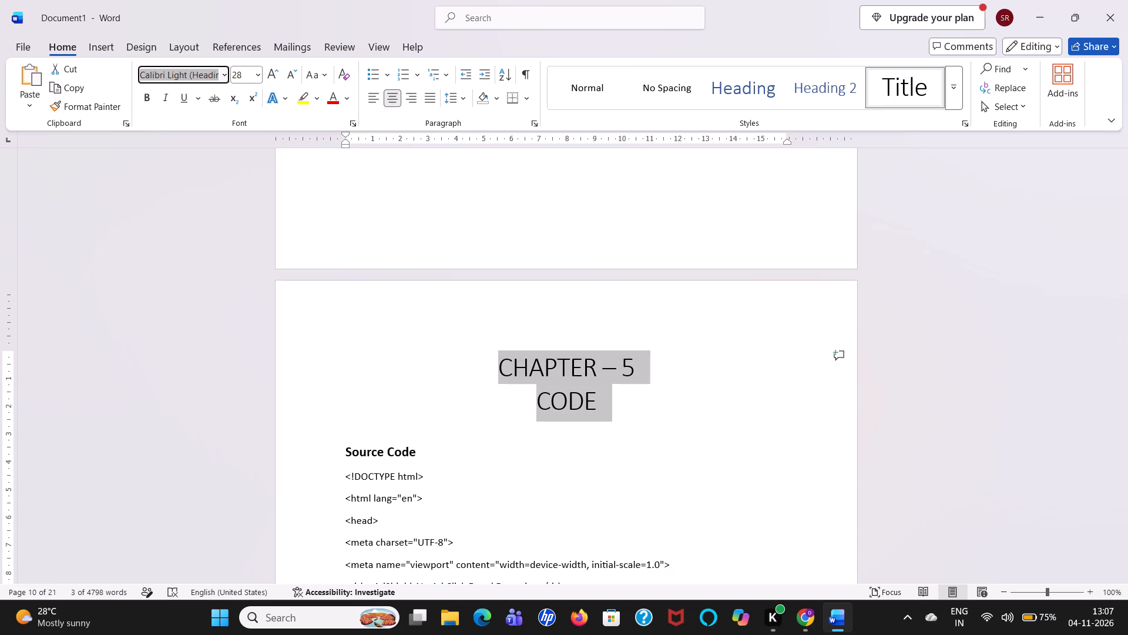
text(tim)
key(Return)
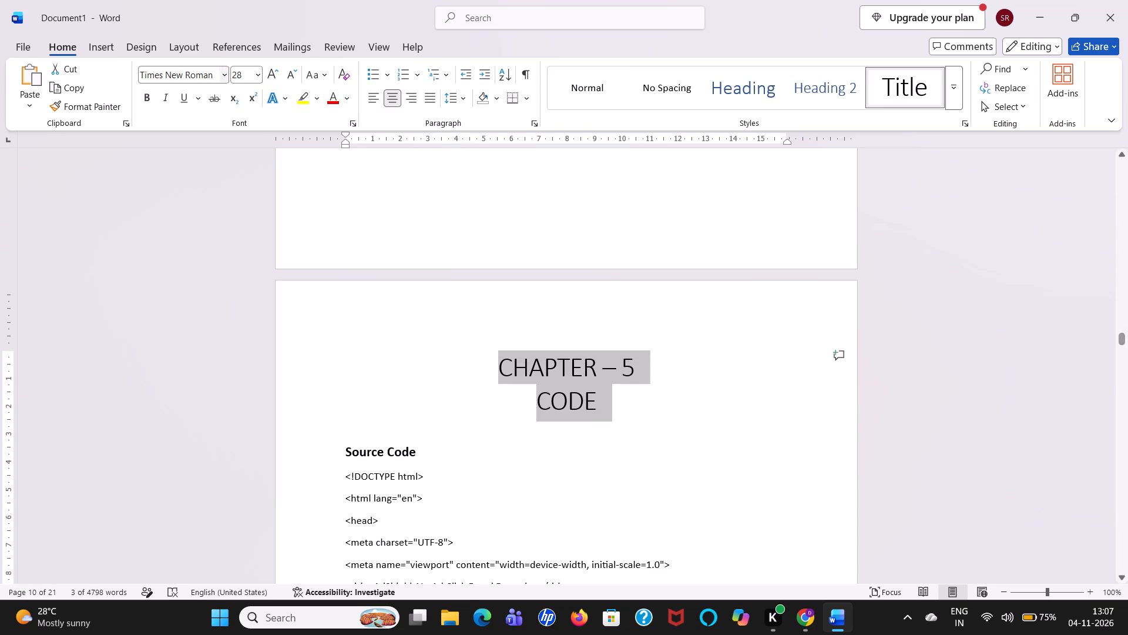
click(243, 71)
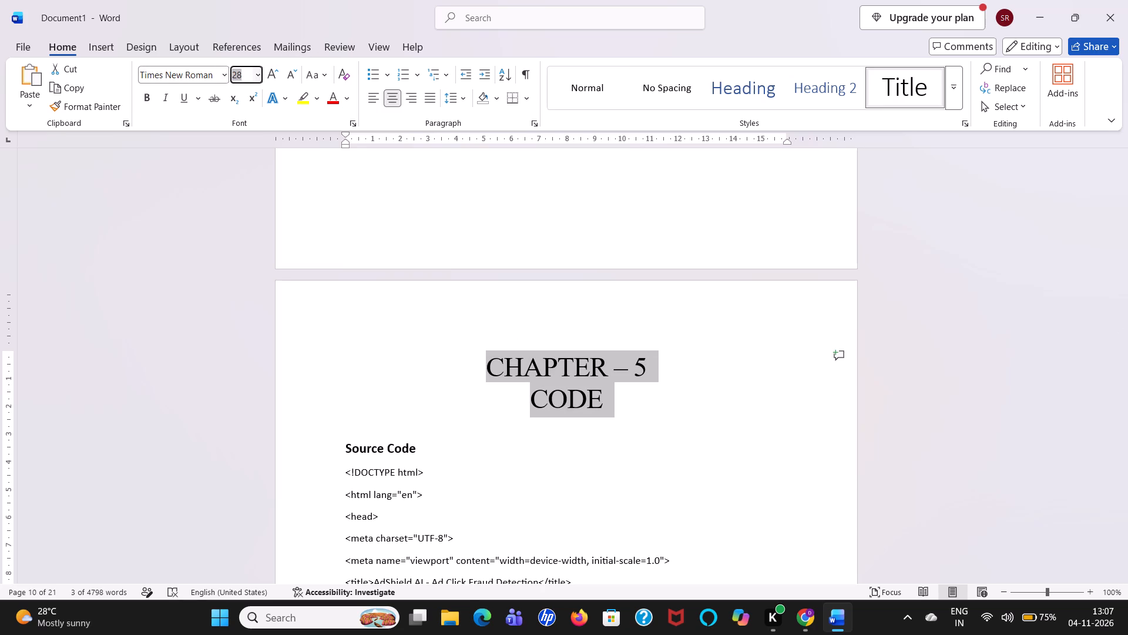
text(20)
key(Return)
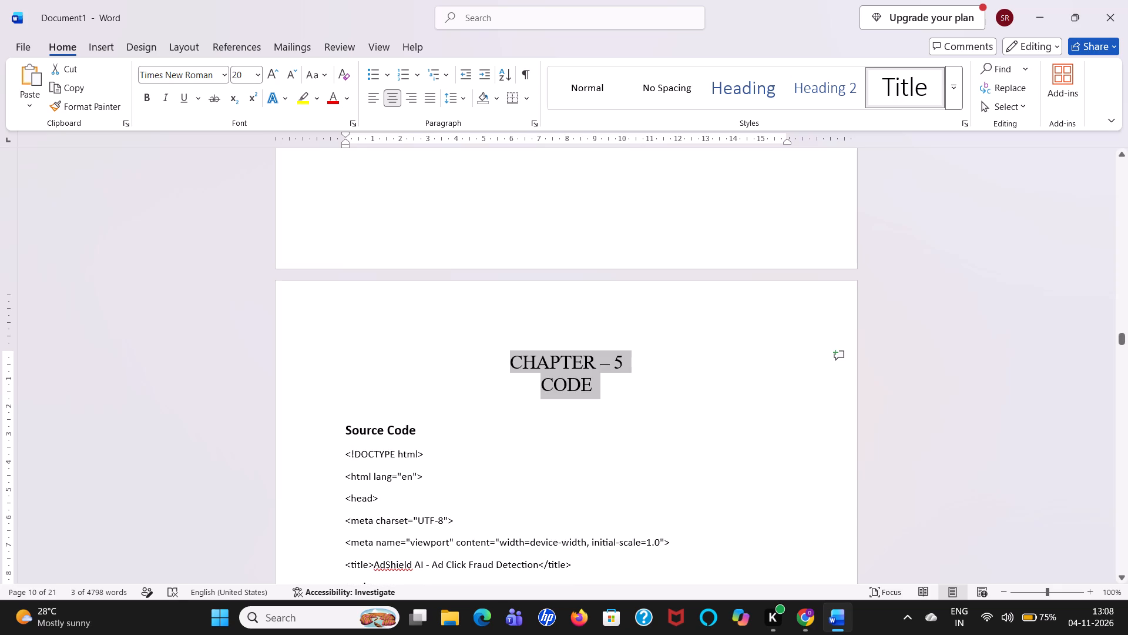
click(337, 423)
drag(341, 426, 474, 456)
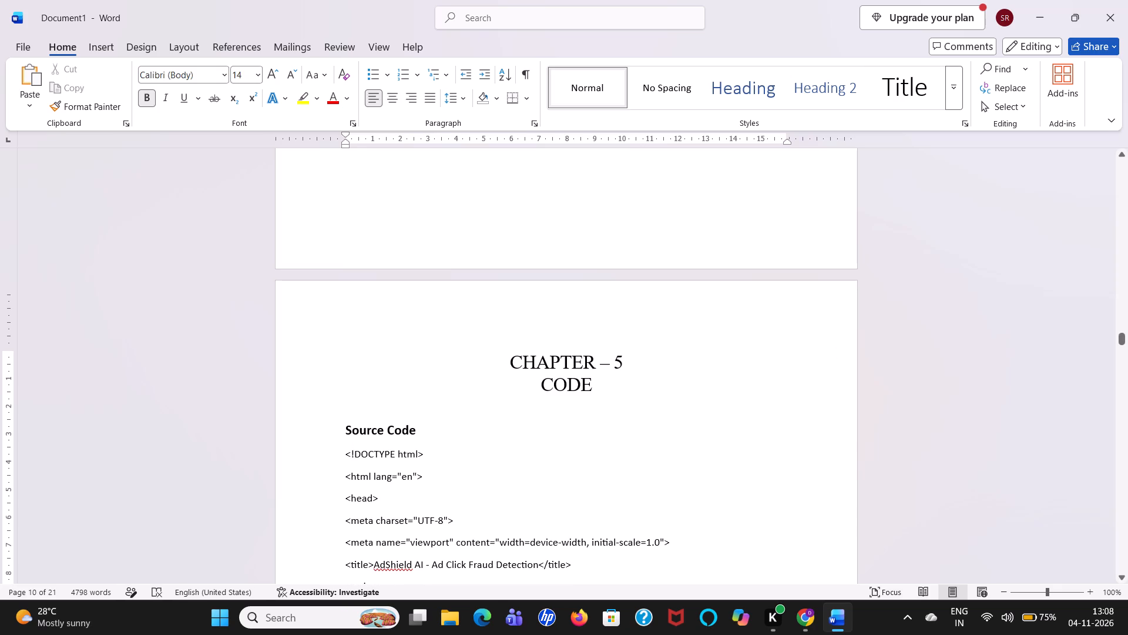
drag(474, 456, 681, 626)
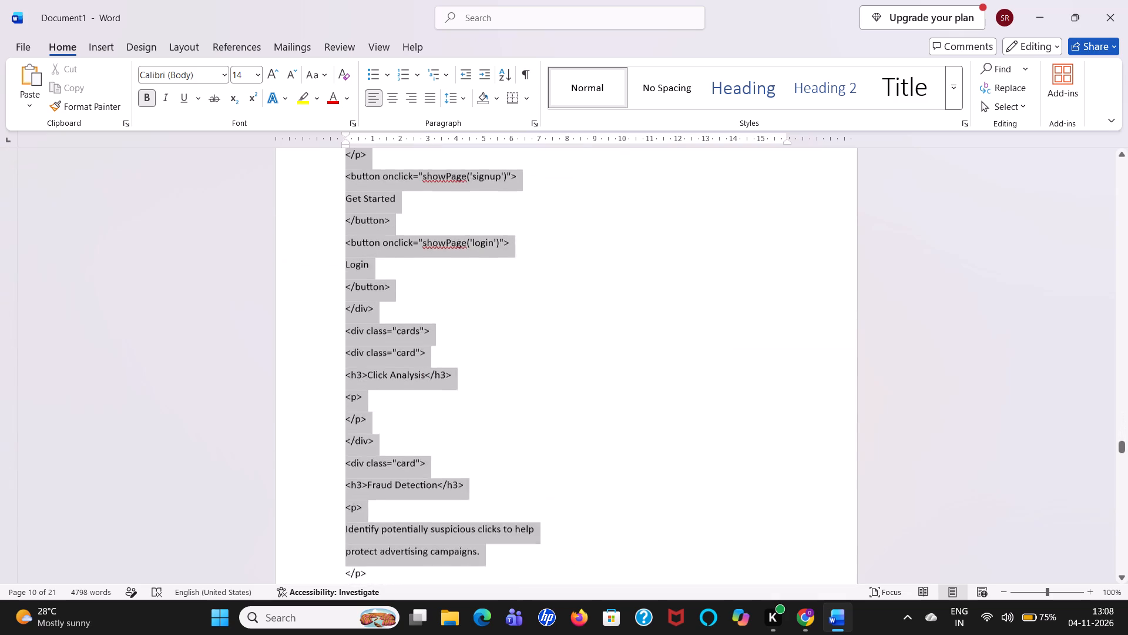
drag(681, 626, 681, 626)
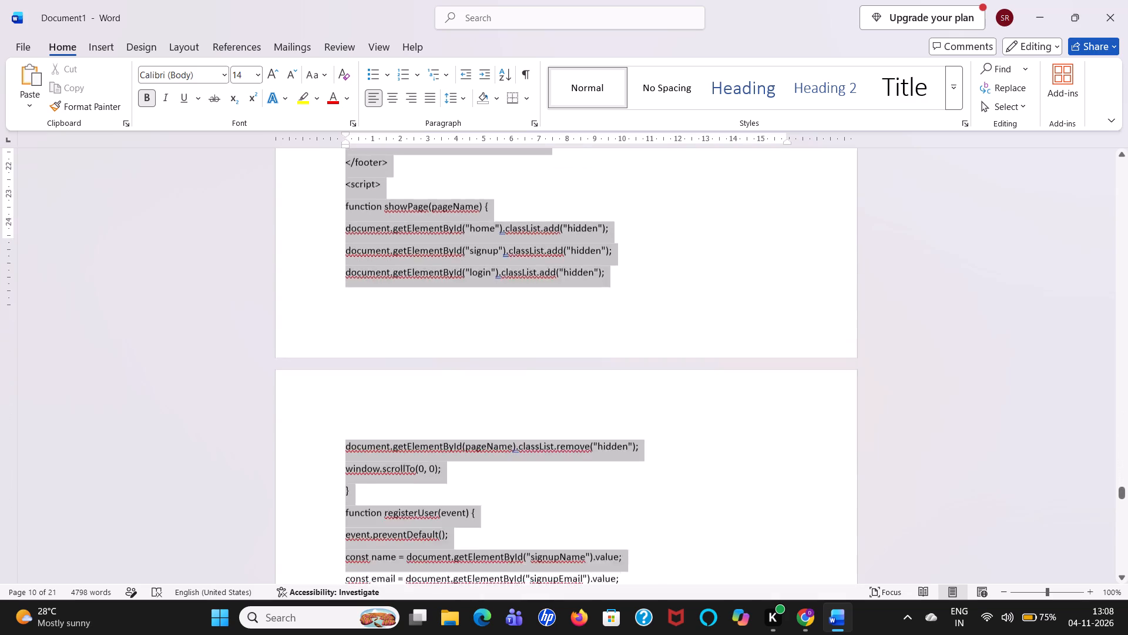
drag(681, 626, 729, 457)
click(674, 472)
Look back through the Chapter 5 source code, from the database table code up to the Source Code heading.
scroll(663, 477, up, 10)
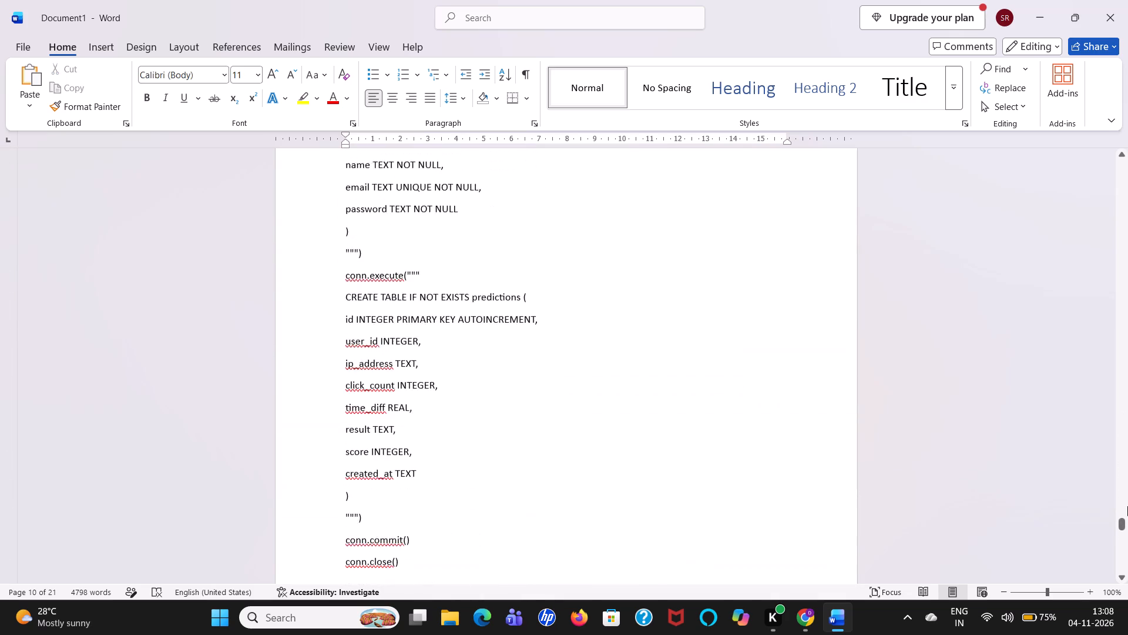
drag(1117, 527, 1114, 503)
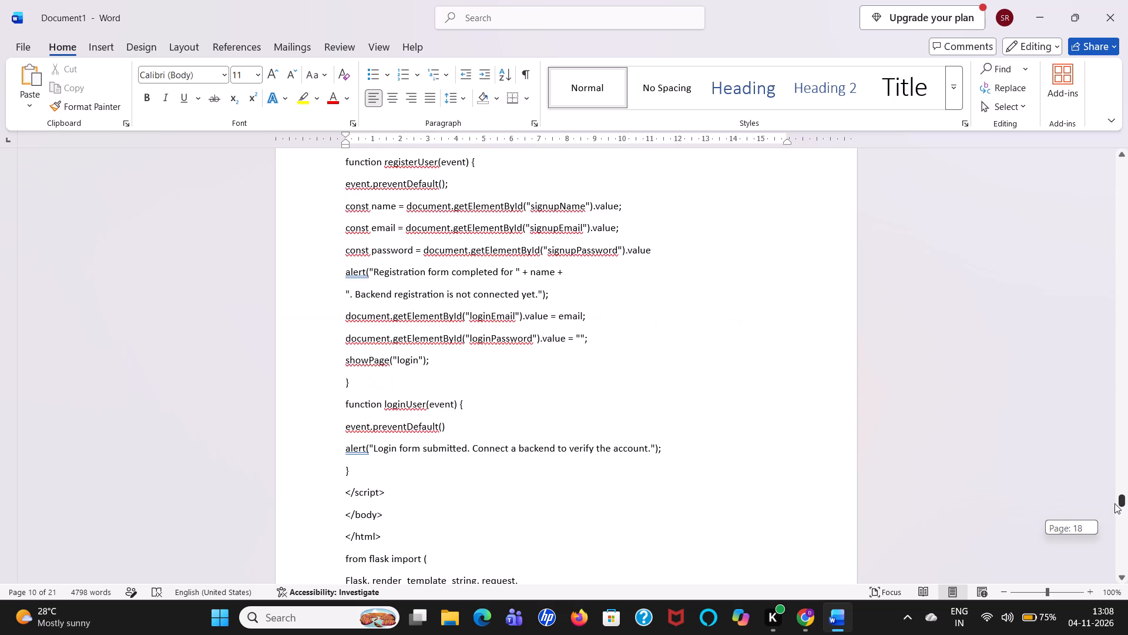
drag(1114, 503, 1090, 430)
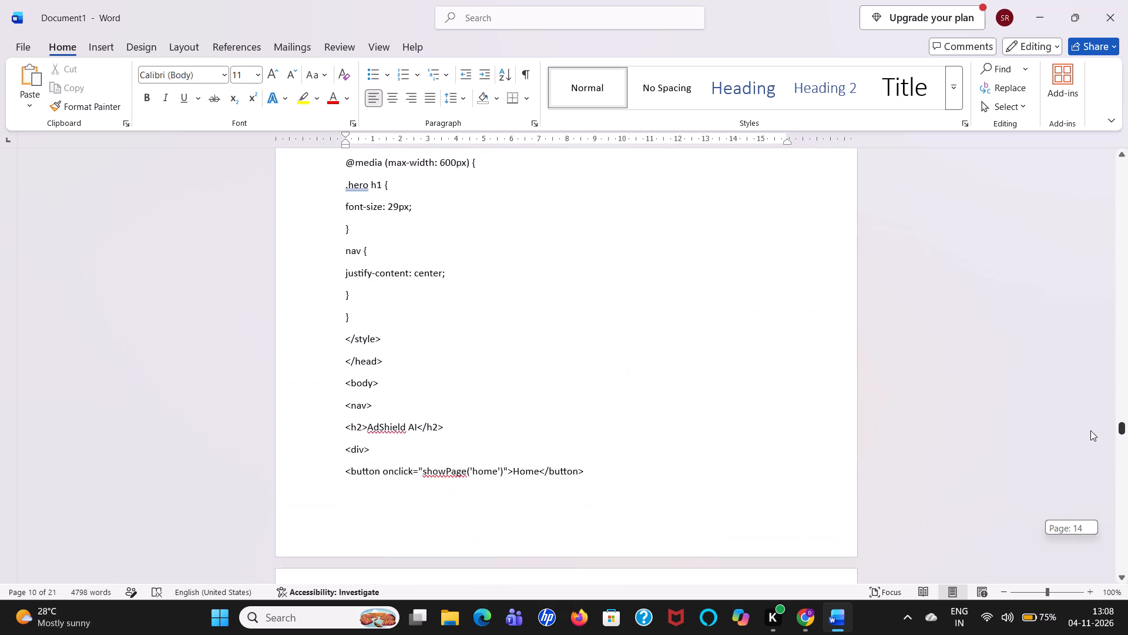
drag(1090, 430, 1061, 354)
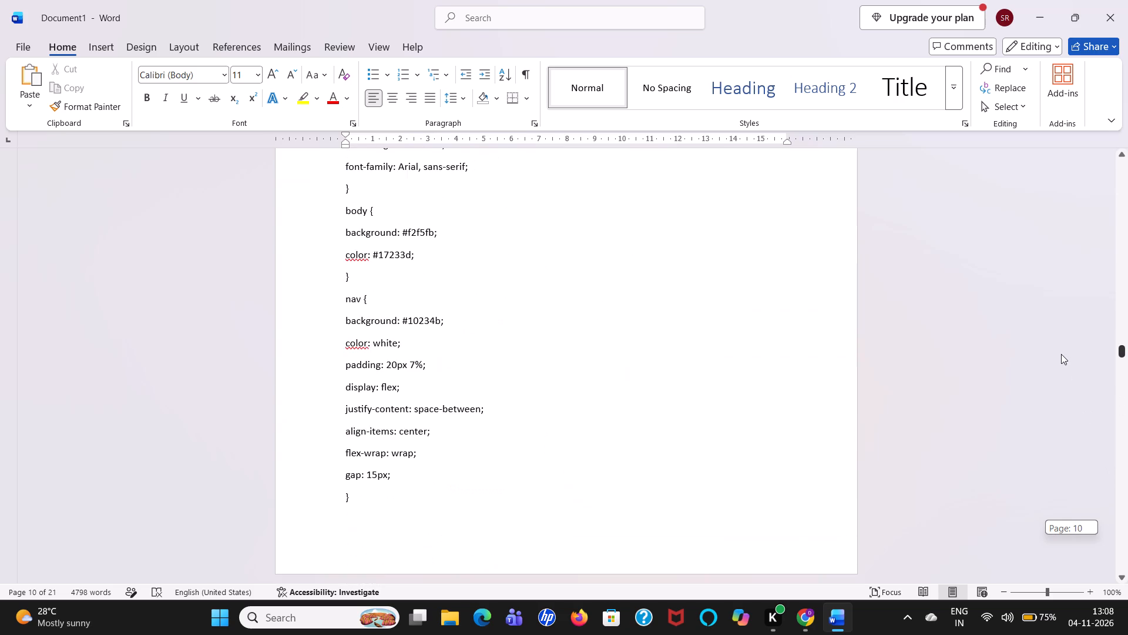
drag(1061, 354, 1046, 349)
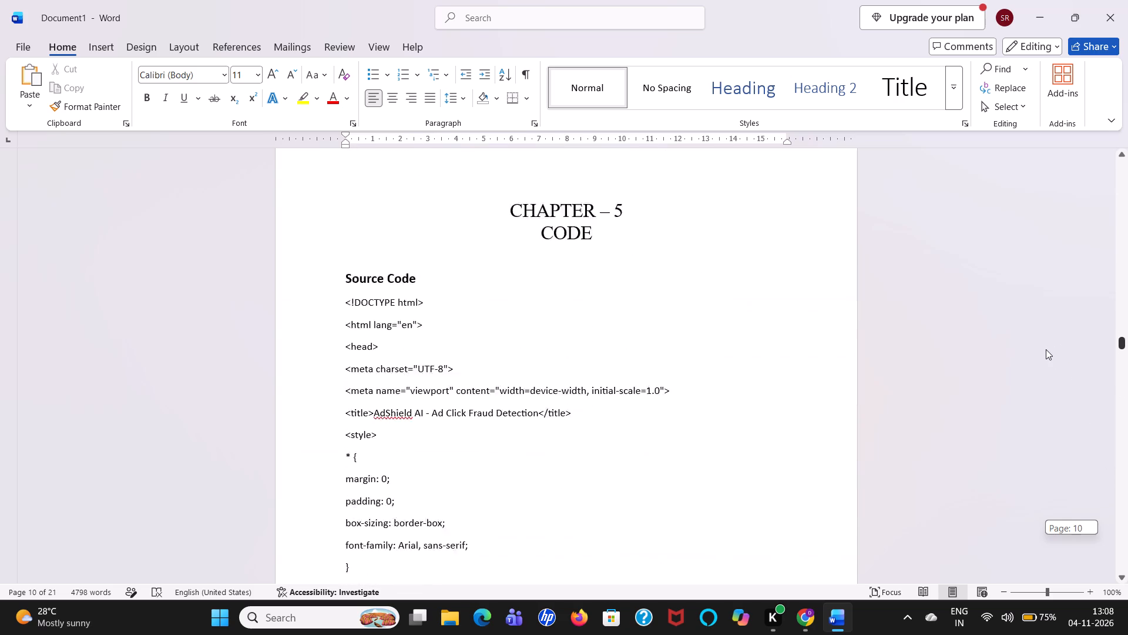
drag(1046, 349, 1045, 347)
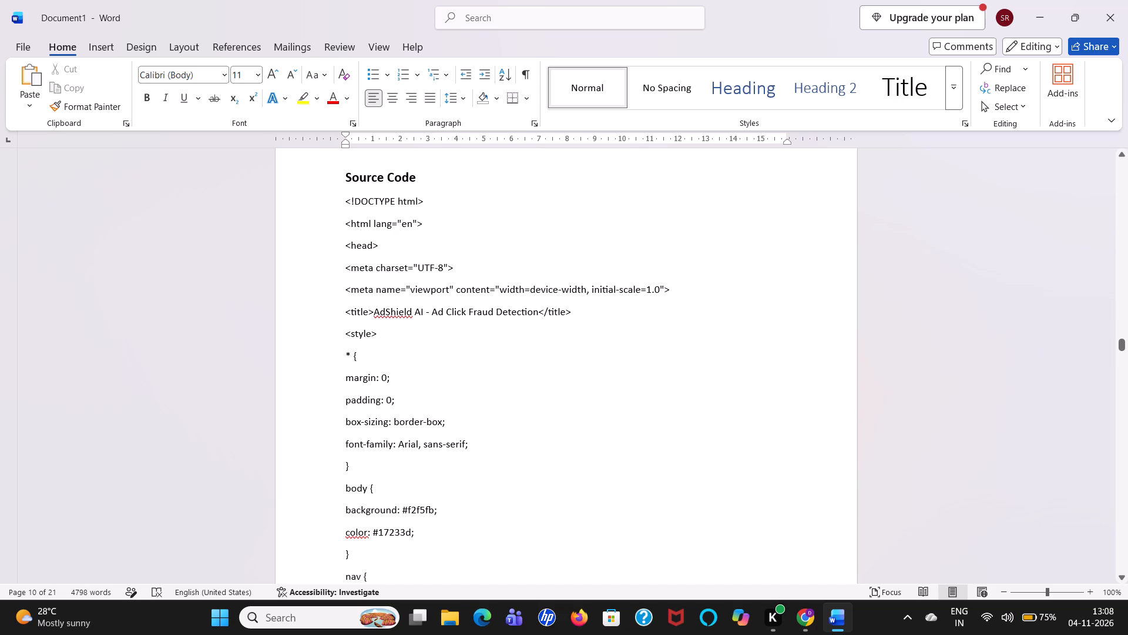
scroll(610, 393, up, 2)
scroll(610, 393, down, 4)
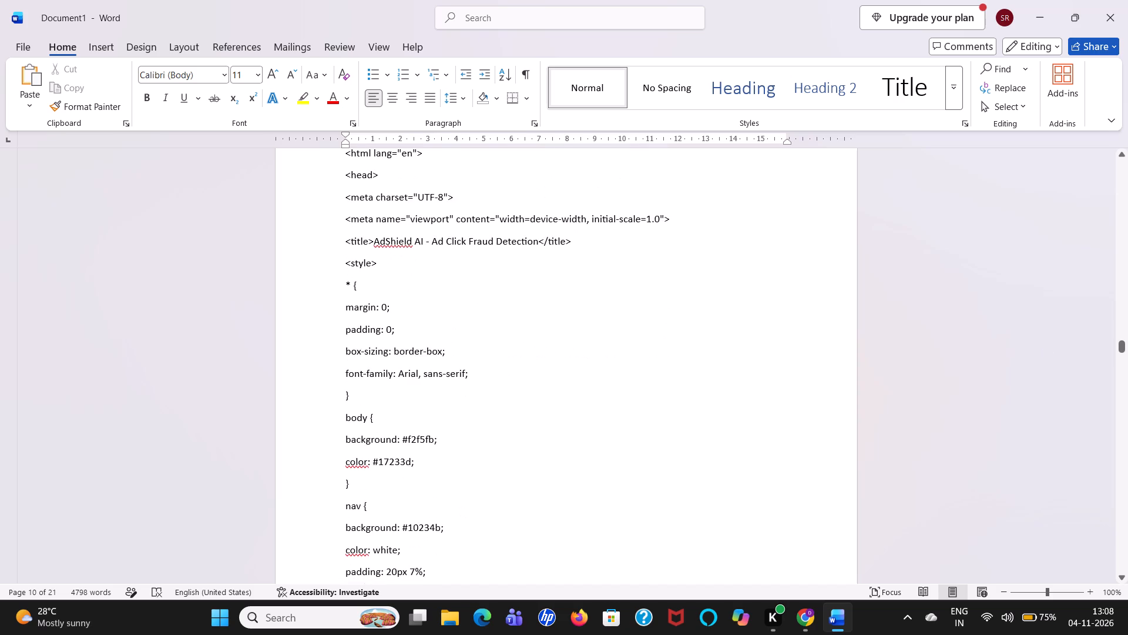
scroll(533, 349, up, 2)
scroll(535, 349, down, 2)
scroll(571, 364, up, 3)
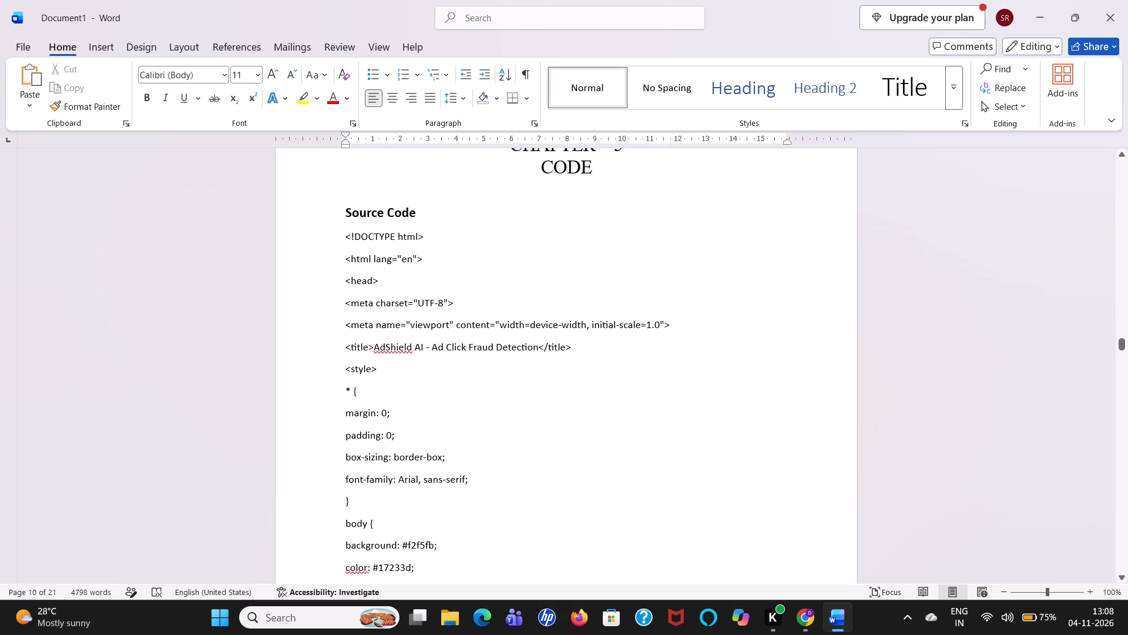
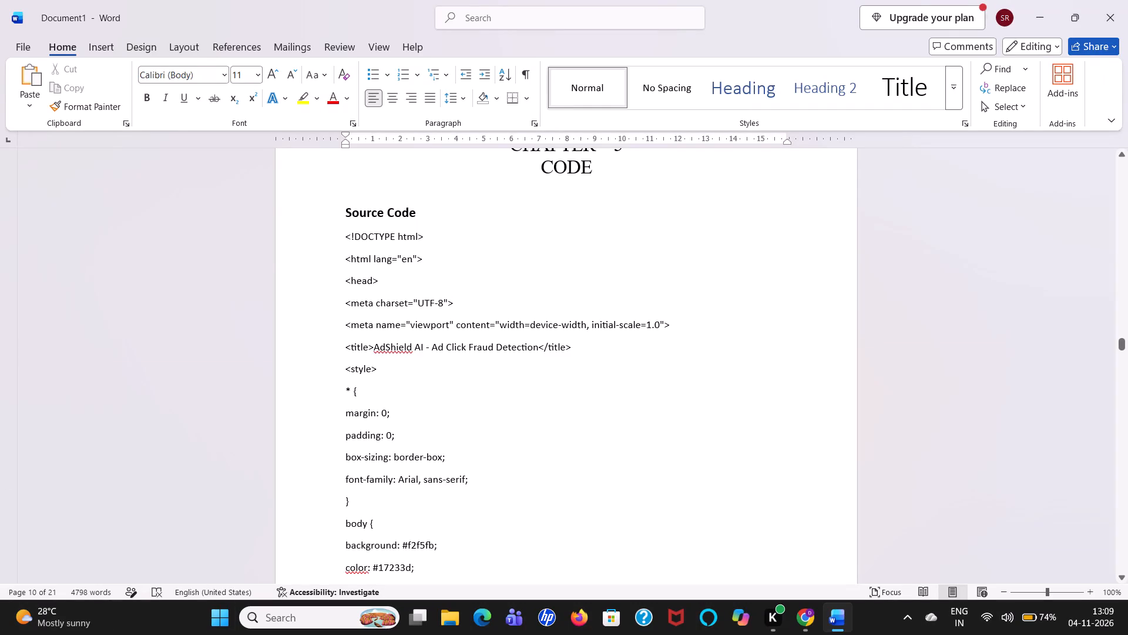
Replace the flagged word AdShield with the suggested Ad Shield in the title tag line of the source code.
scroll(476, 496, down, 1)
scroll(476, 496, up, 1)
scroll(476, 496, down, 3)
scroll(476, 496, up, 2)
scroll(476, 496, down, 12)
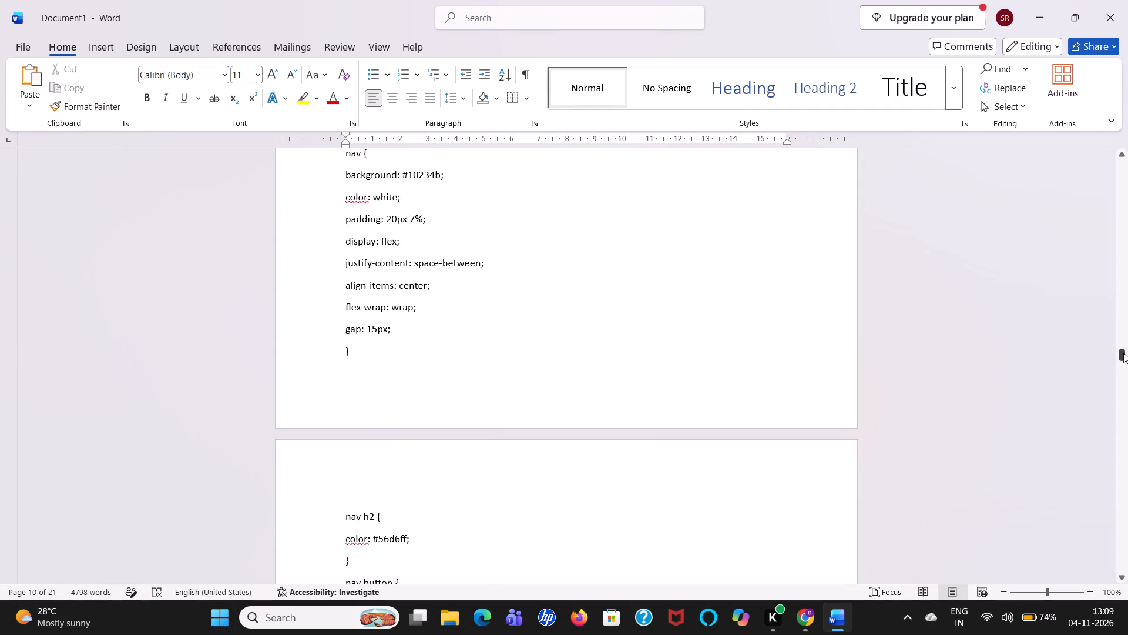
drag(1125, 351, 1081, 347)
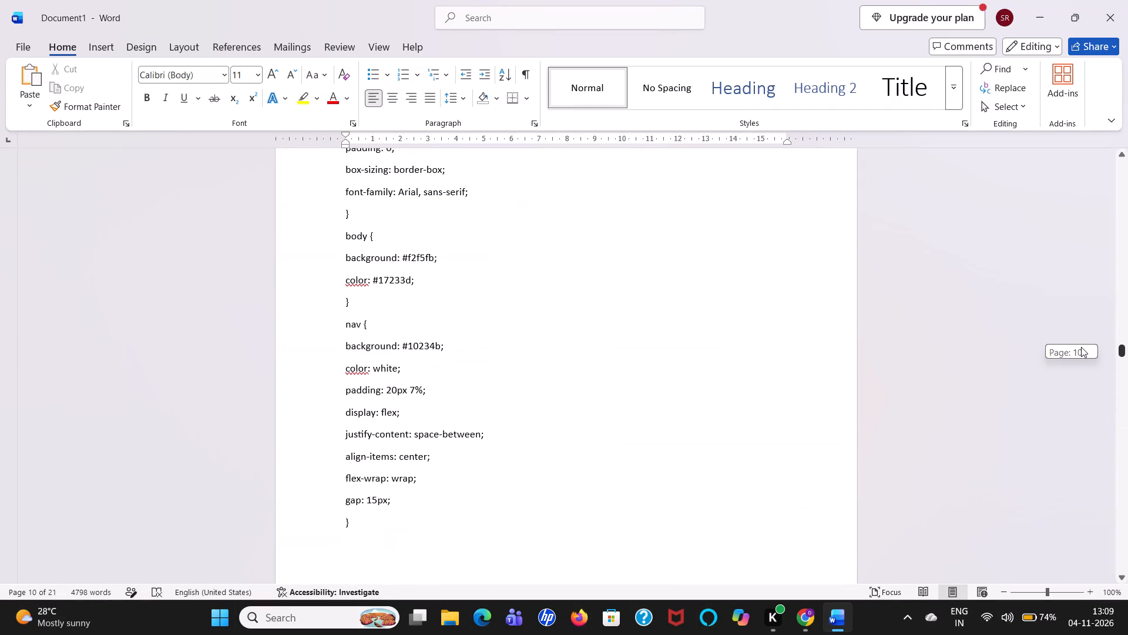
drag(1081, 347, 1070, 340)
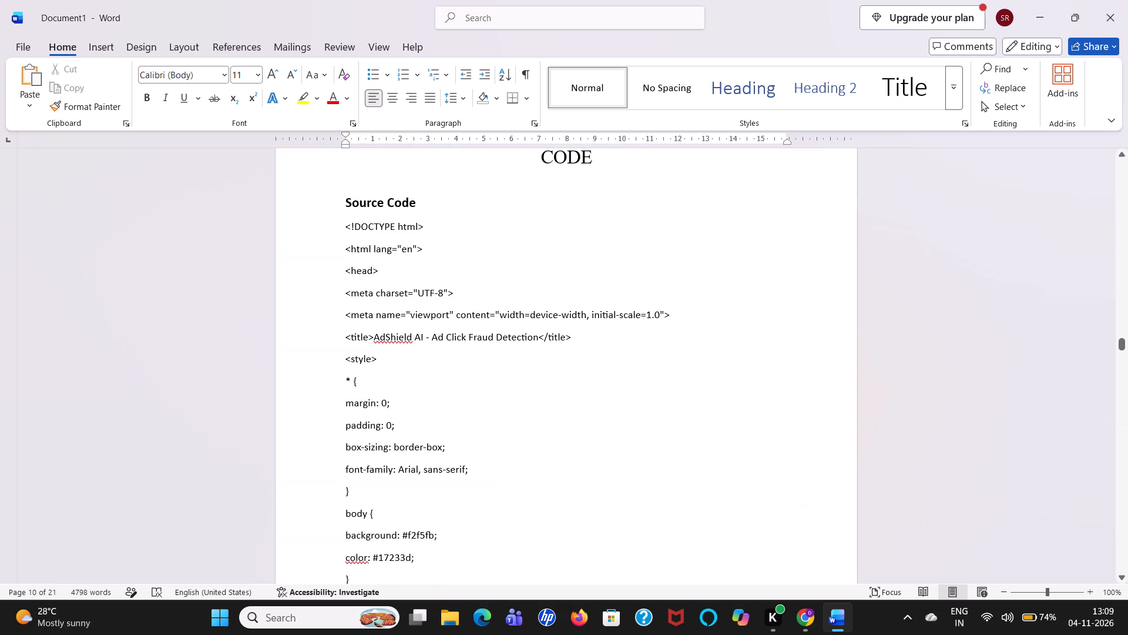
click(398, 338)
right_click(398, 338)
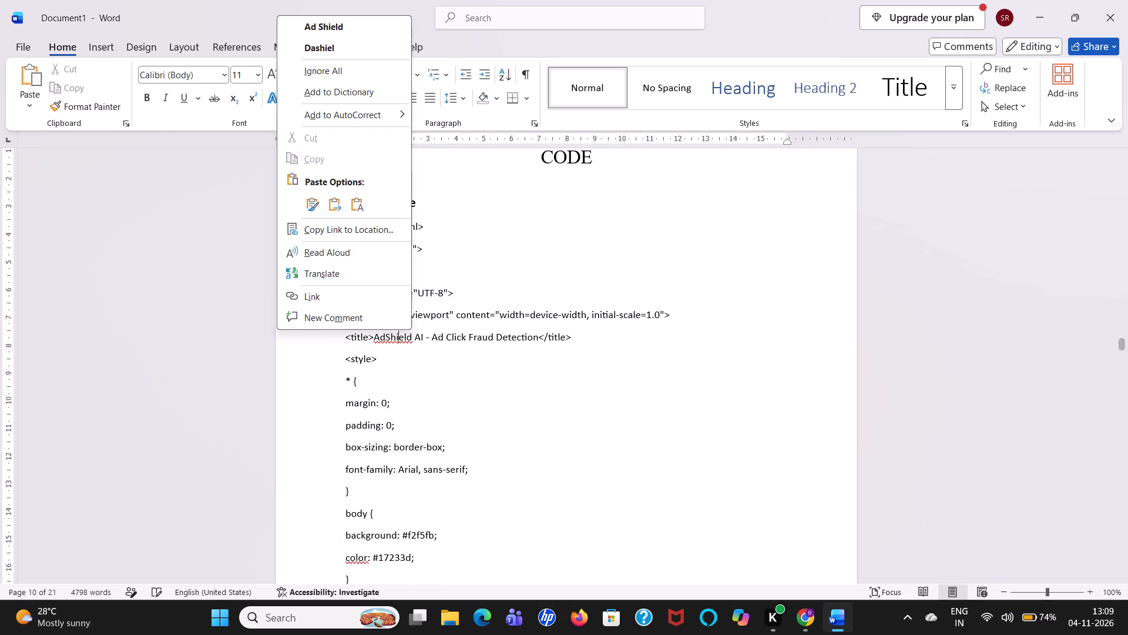
click(368, 28)
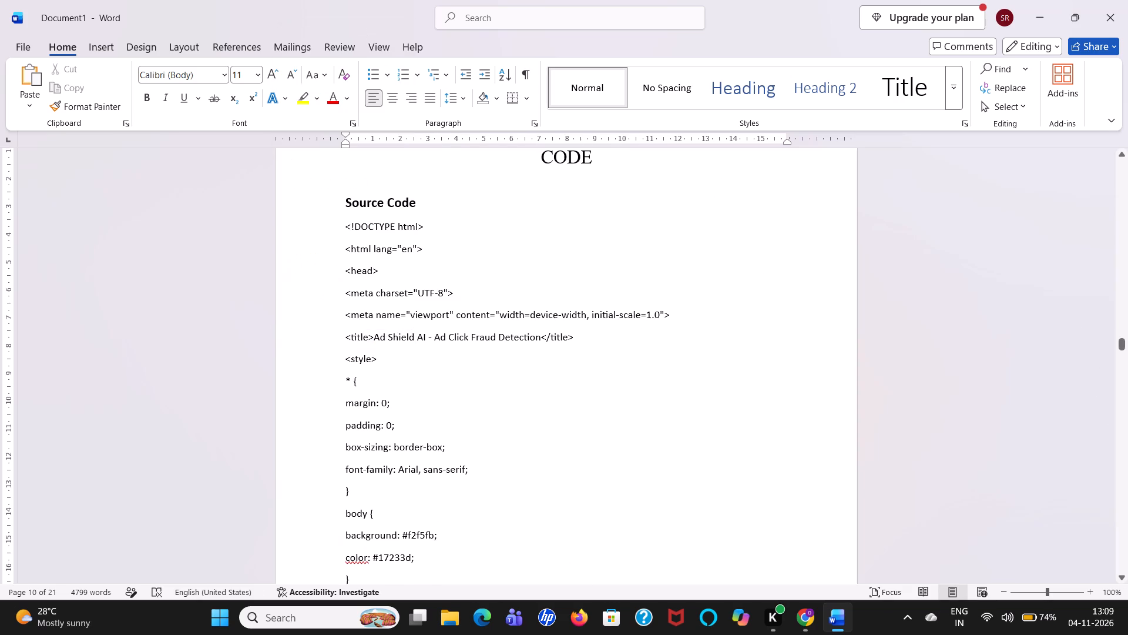
Correct the flagged word color to colour in the body and nav rules of the source code.
scroll(471, 379, down, 2)
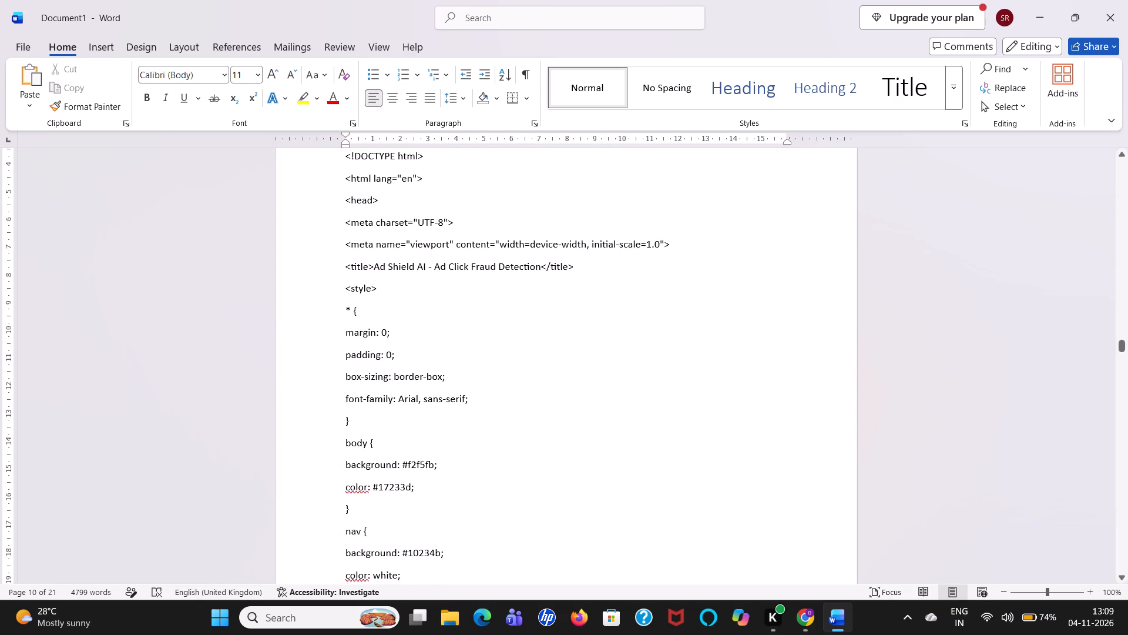
click(362, 494)
right_click(362, 485)
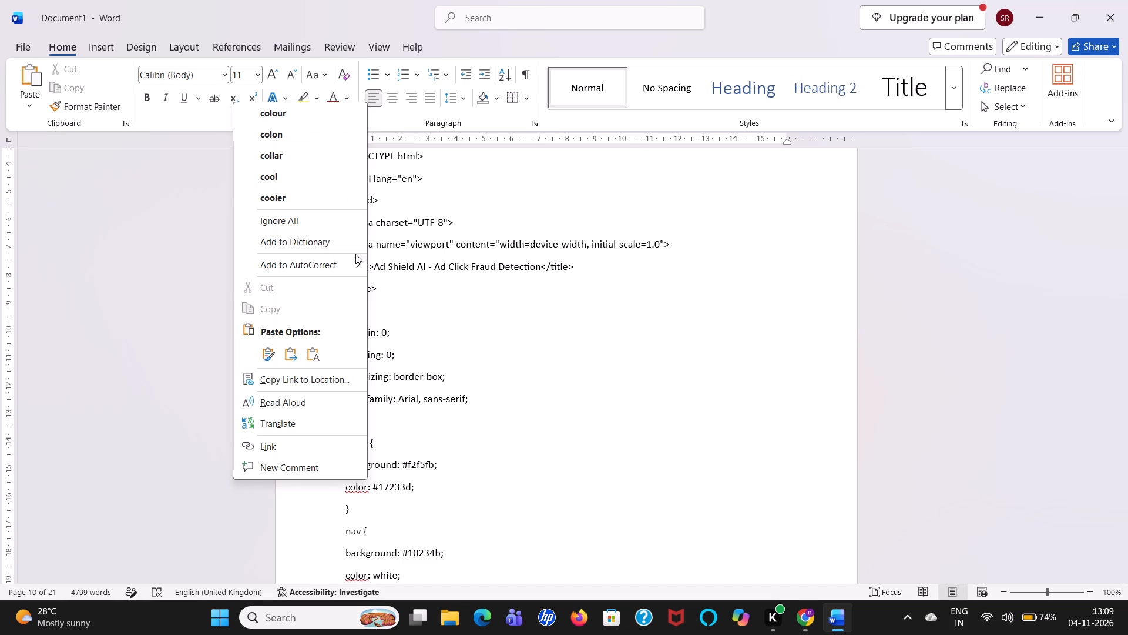
click(297, 116)
scroll(421, 454, down, 4)
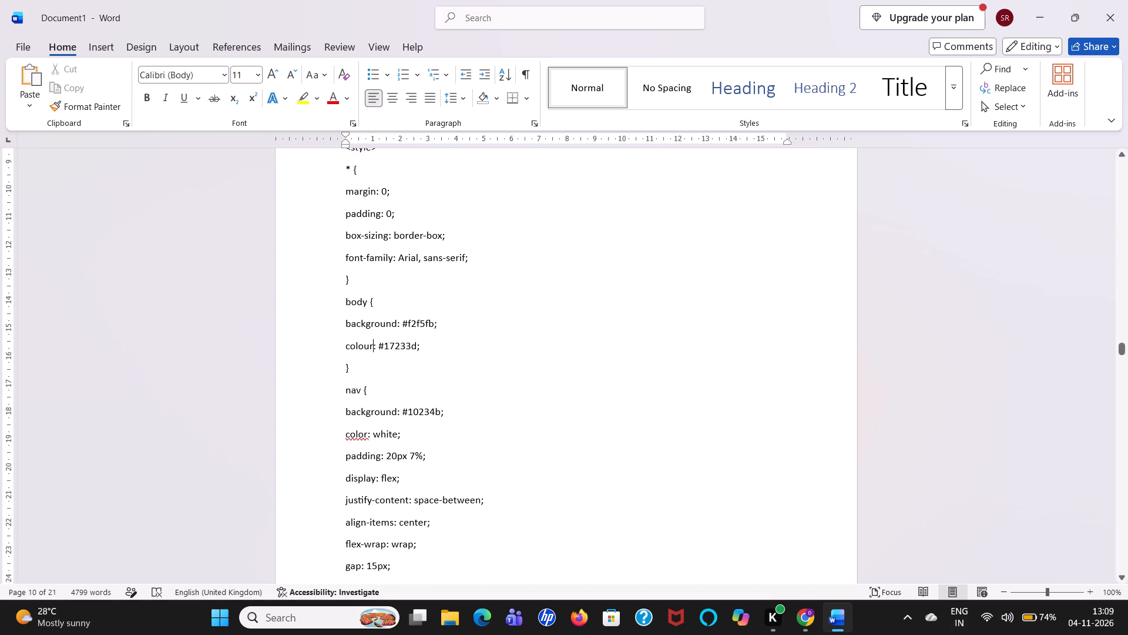
click(358, 437)
right_click(358, 437)
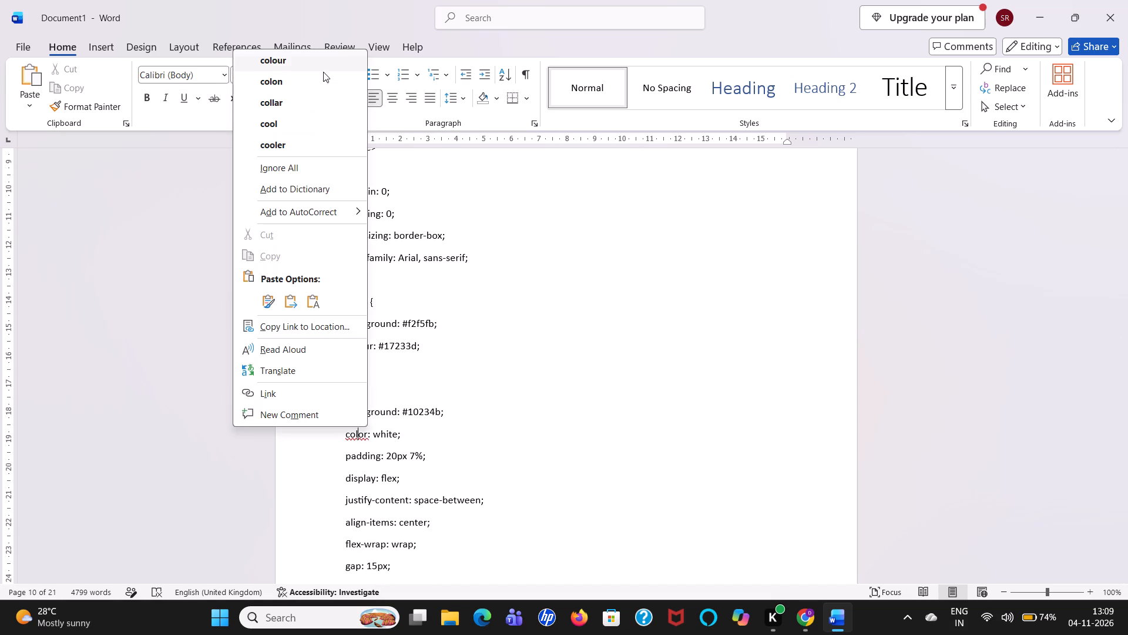
click(274, 55)
Correct the flagged word color to colour in the nav h2 rule.
scroll(372, 396, down, 14)
scroll(372, 400, up, 1)
scroll(372, 400, down, 1)
click(351, 287)
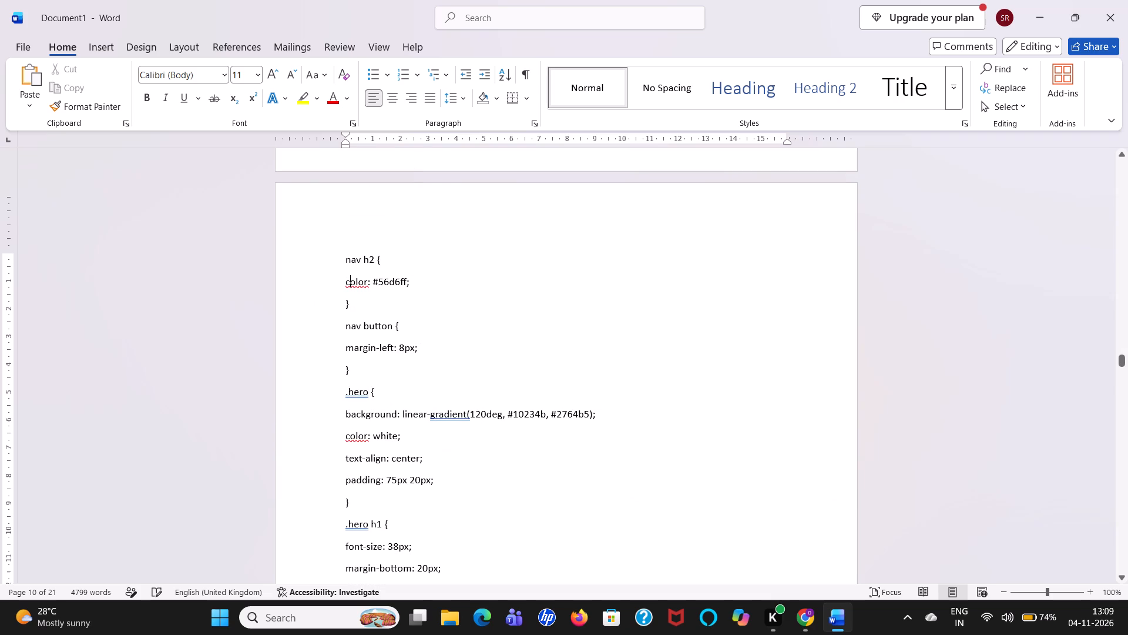
right_click(347, 288)
click(287, 232)
Accept the suggested corrections in the .hero rule: ". hero" for the selector, colour for color, and a space after gradient.
click(360, 396)
right_click(361, 396)
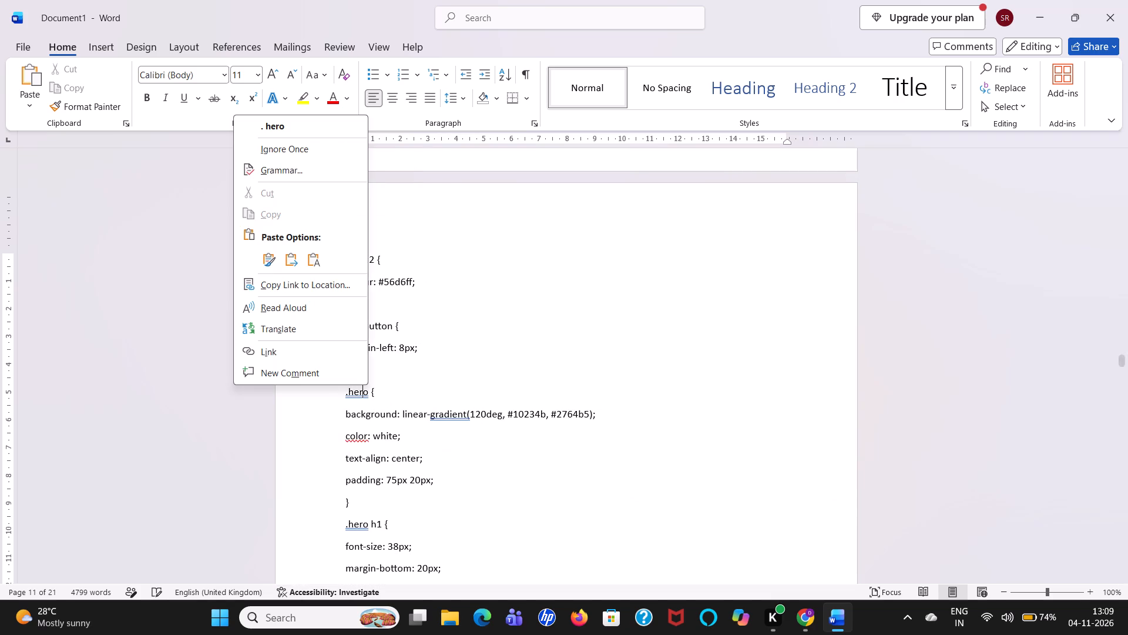
click(295, 121)
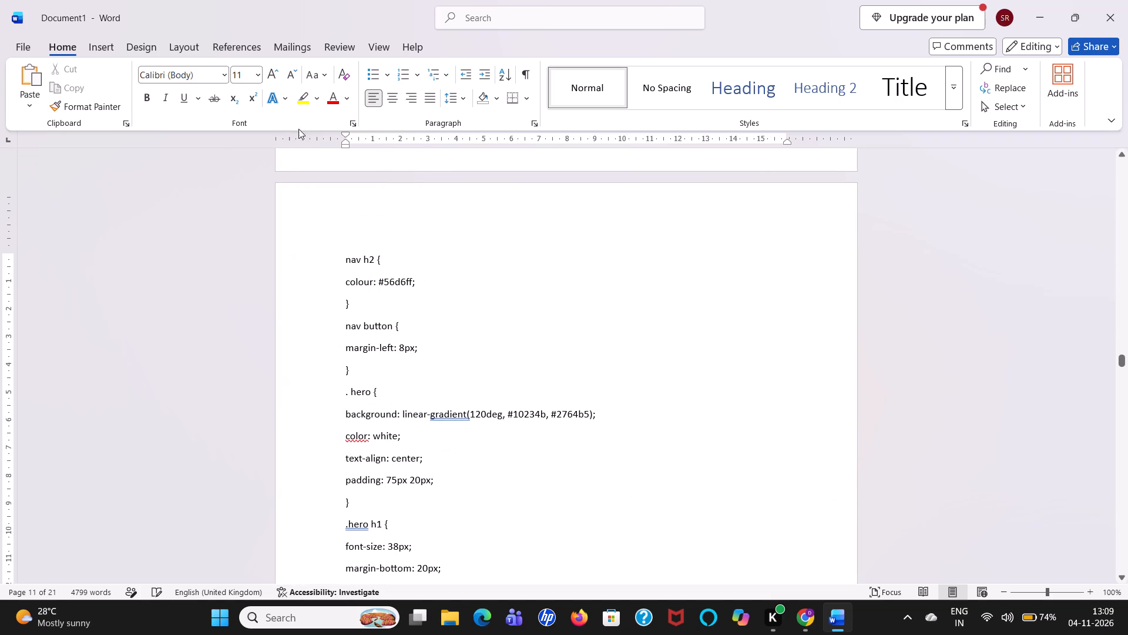
click(357, 439)
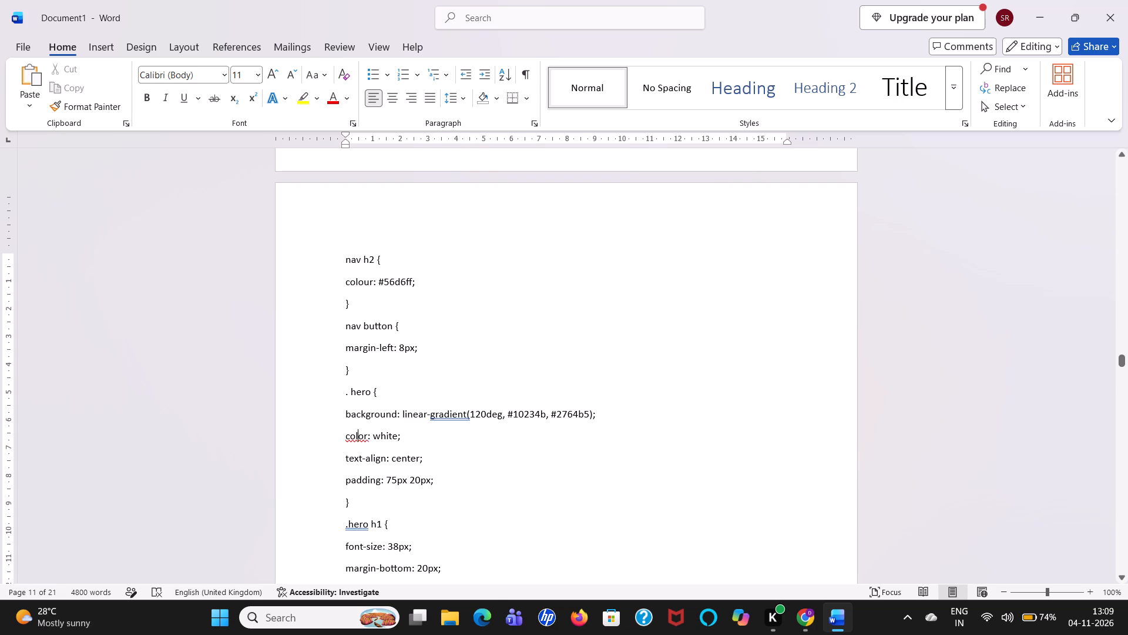
right_click(357, 439)
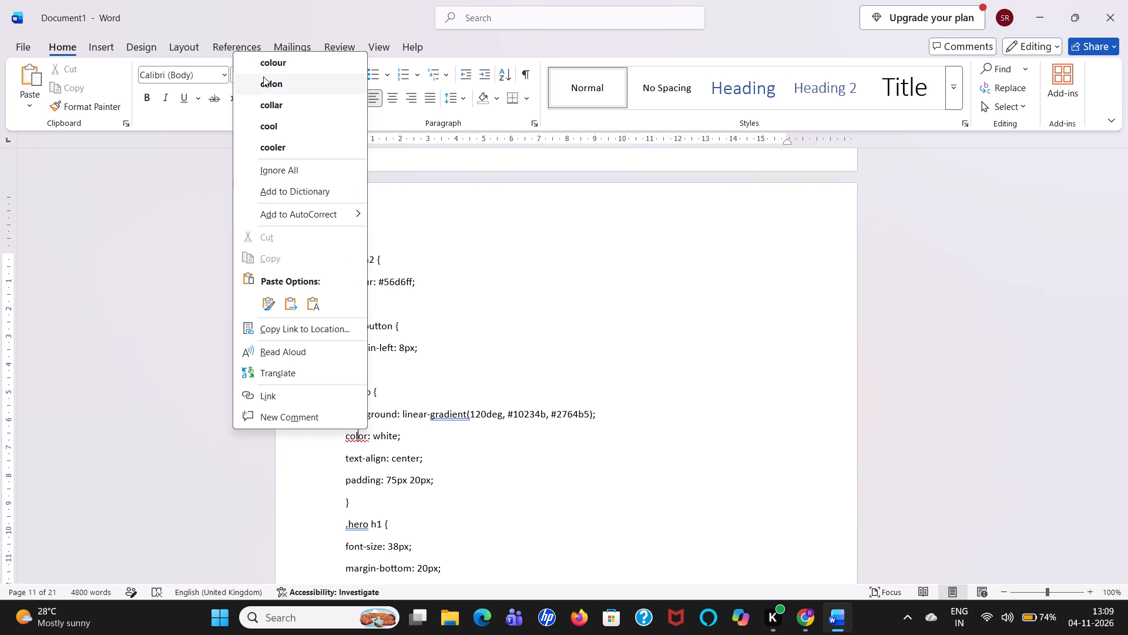
click(278, 66)
click(454, 417)
right_click(454, 417)
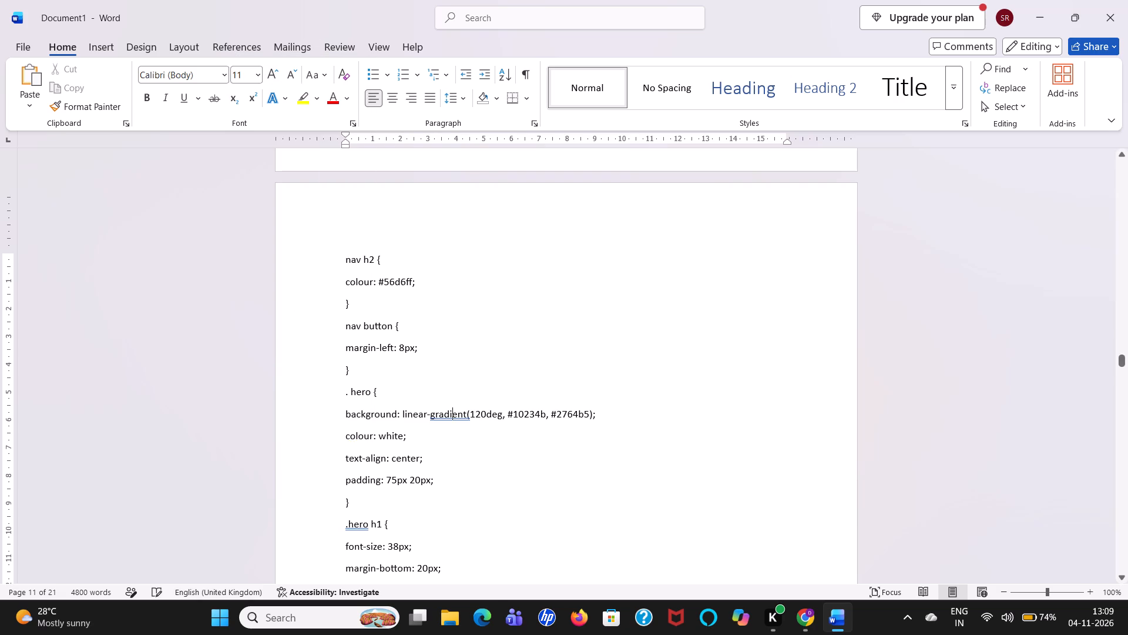
click(405, 148)
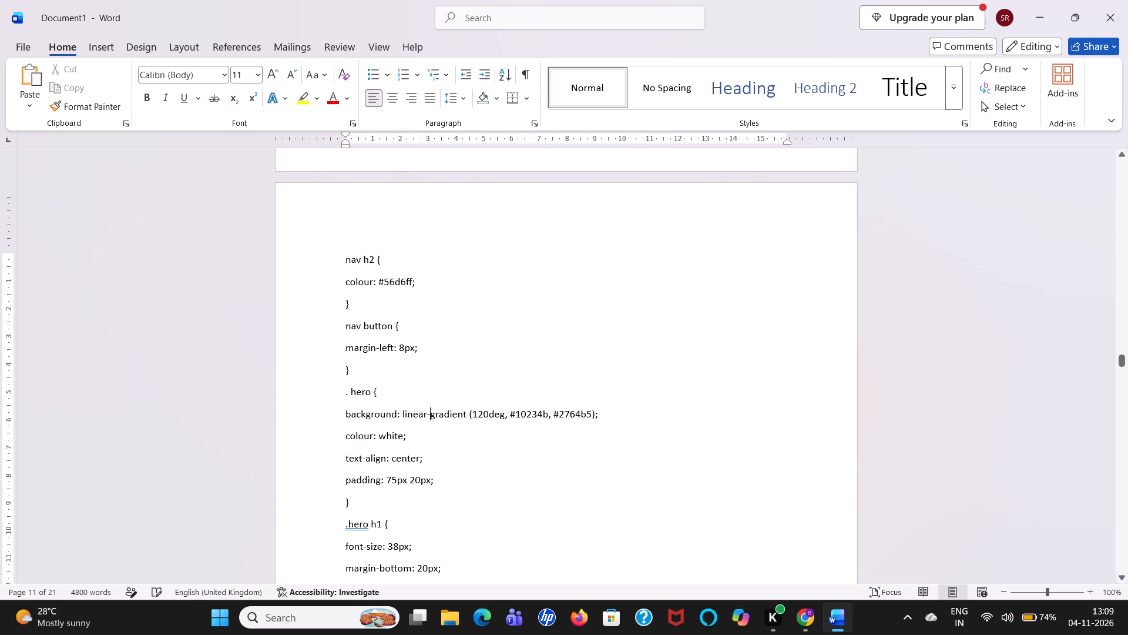
Accept the suggested corrections in the .hero h1 rule: ". hero" for the selector and colour for color.
scroll(441, 454, down, 2)
click(351, 457)
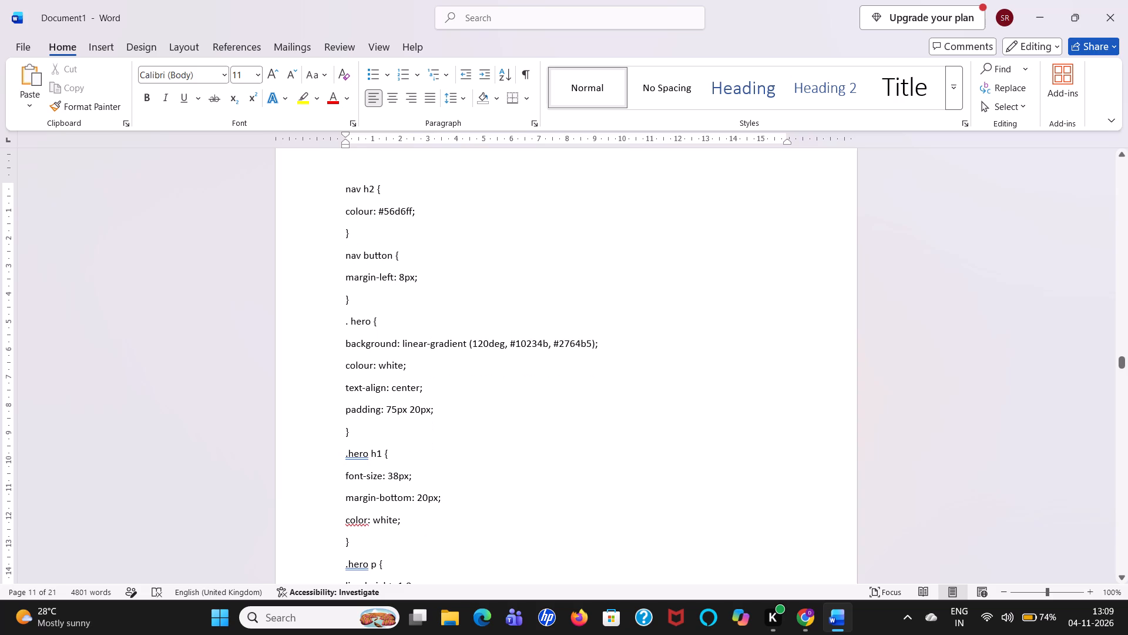
right_click(351, 457)
click(308, 184)
click(360, 528)
right_click(360, 528)
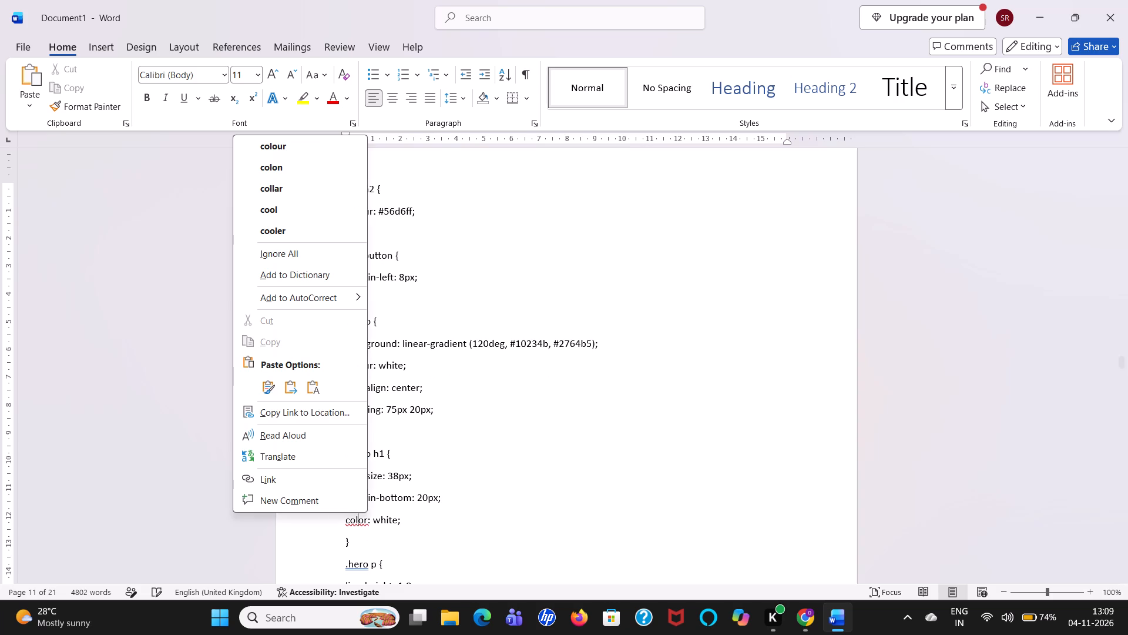
click(327, 138)
Accept the suggested correction ". hero" for the flagged selector in the .hero p rule.
scroll(515, 466, down, 2)
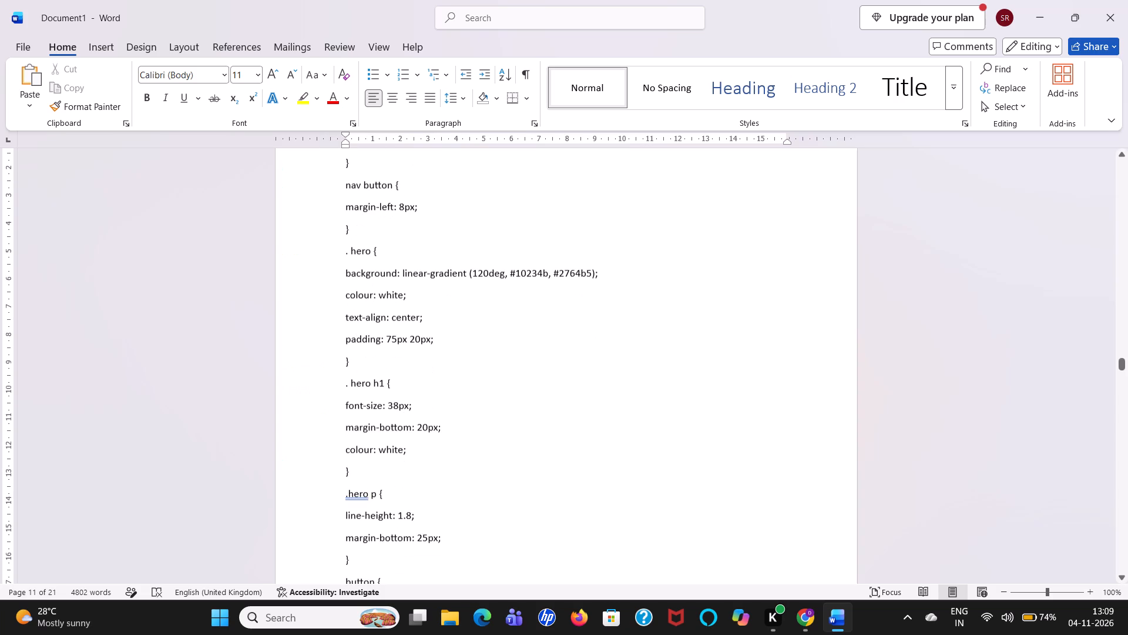
click(357, 497)
right_click(363, 506)
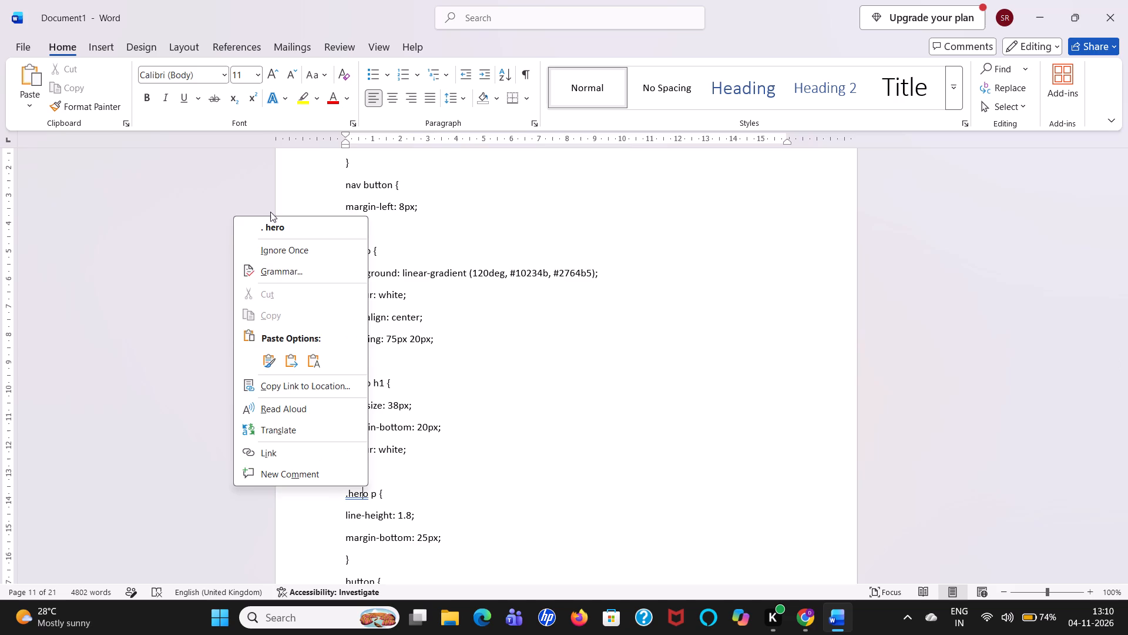
click(292, 225)
Correct color to colour in the button rule and button:hover to "button: hover" in the selector below it.
scroll(483, 419, down, 5)
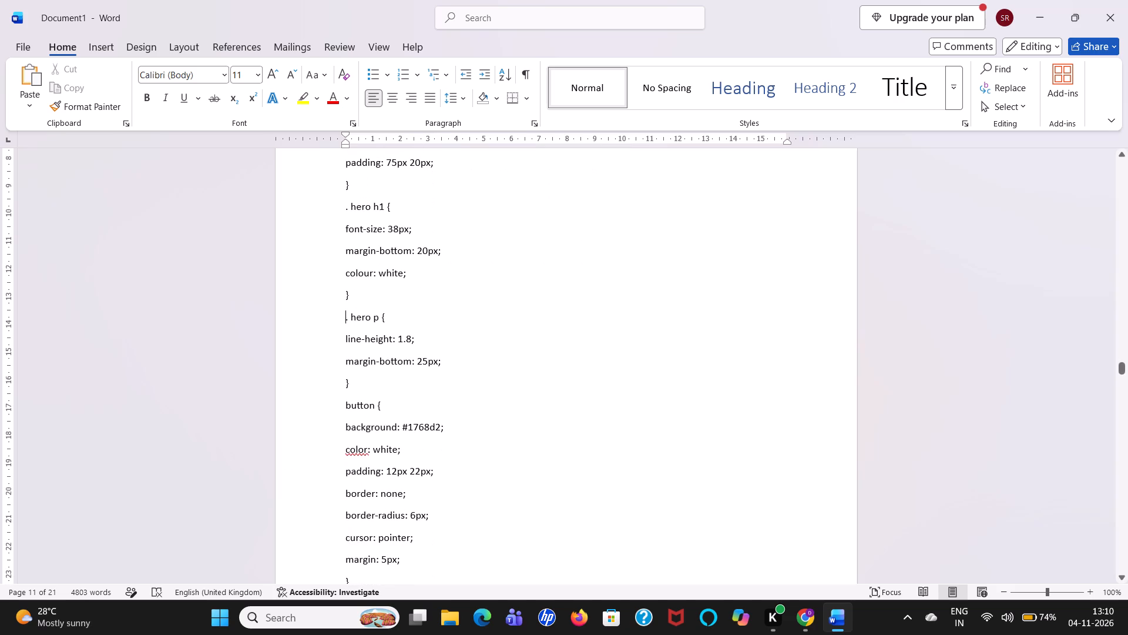
click(354, 452)
right_click(356, 455)
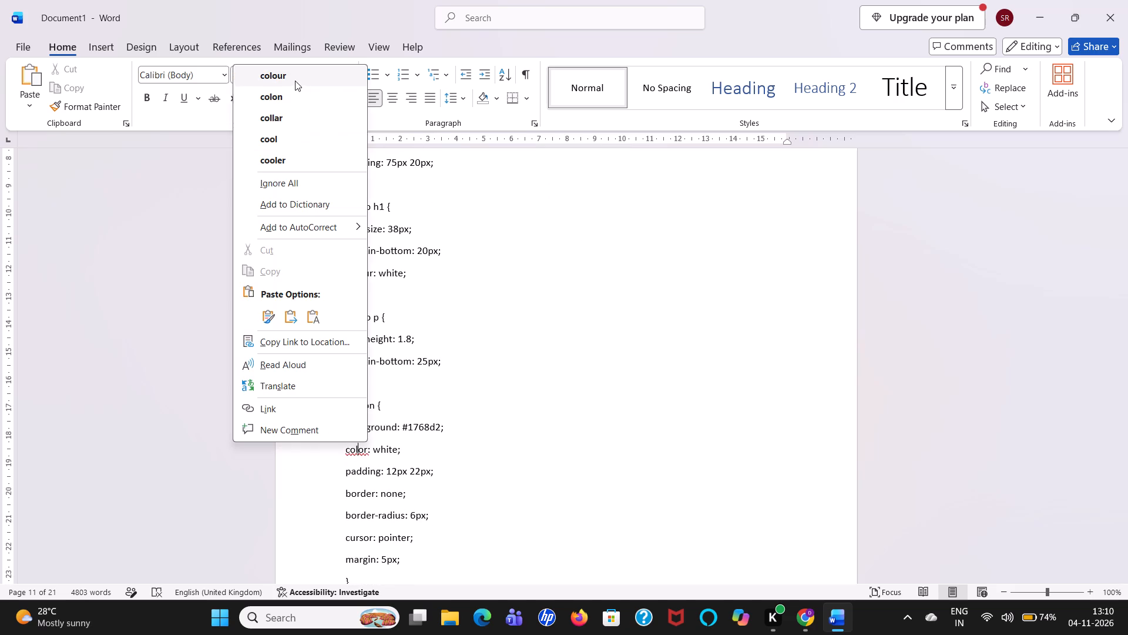
click(295, 81)
scroll(365, 366, down, 5)
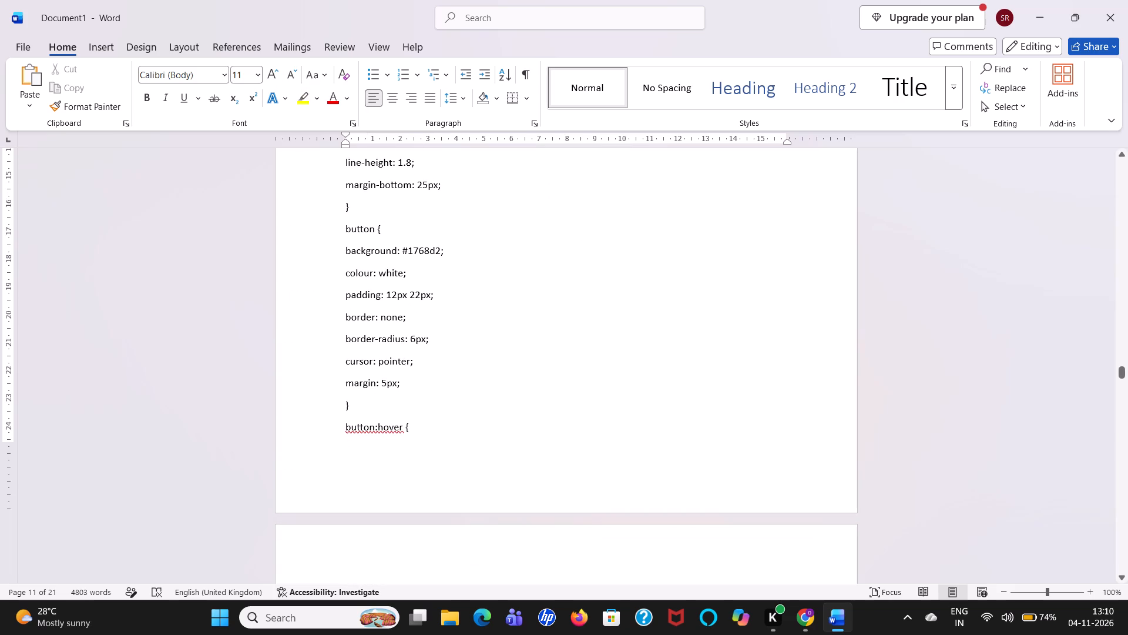
click(383, 427)
right_click(386, 429)
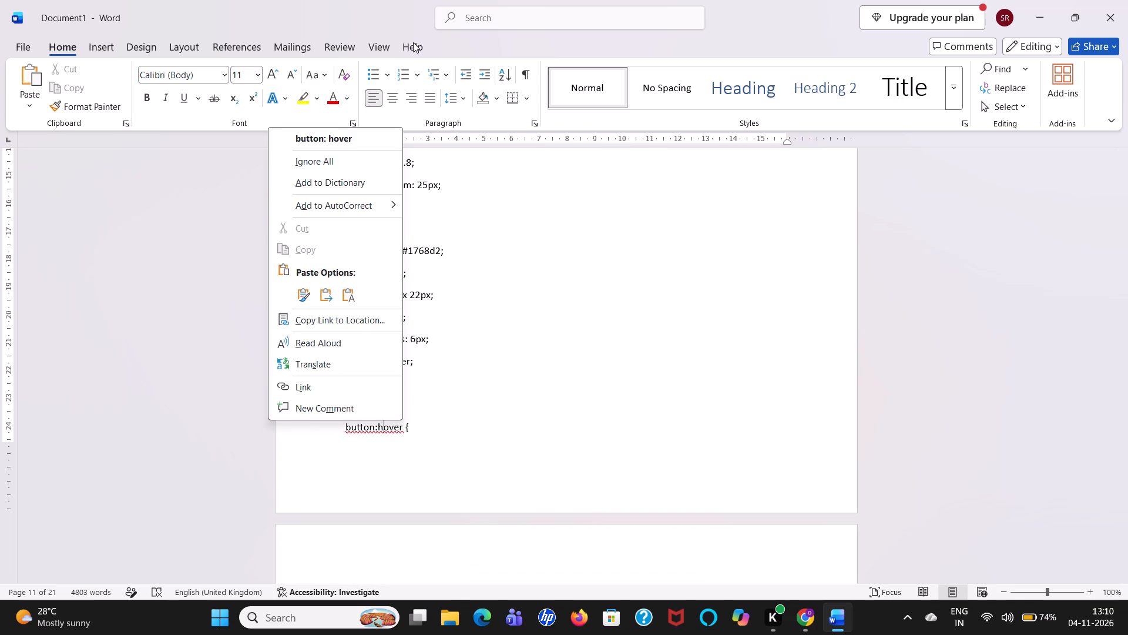
click(384, 135)
In the .hero button rule, ignore the flagged .hero selector once and correct color to colour.
scroll(531, 335, down, 10)
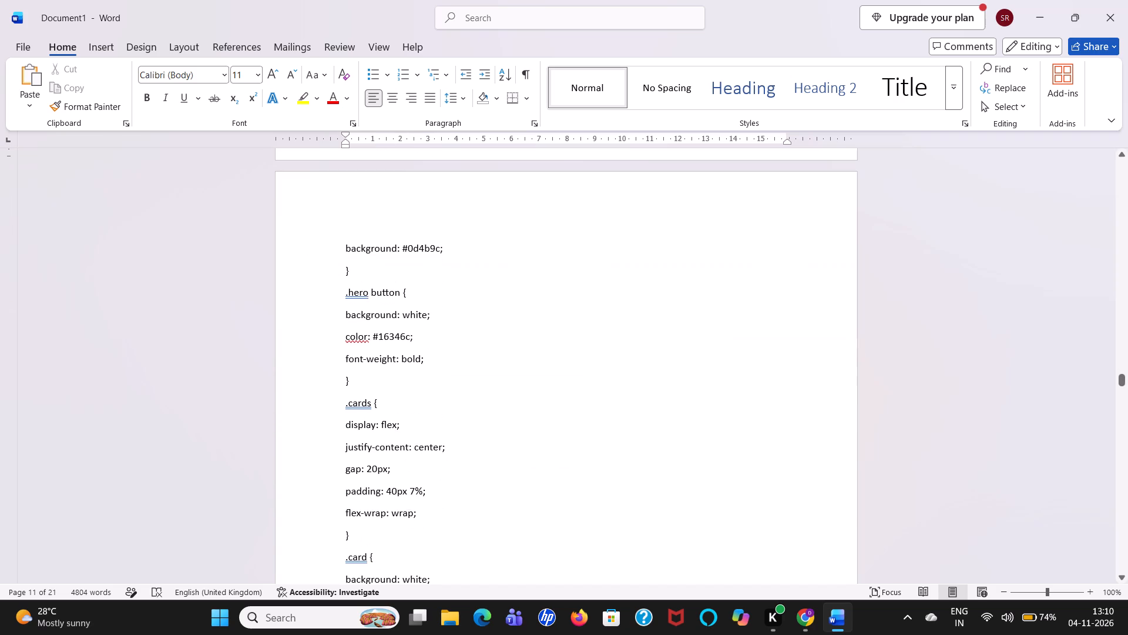
click(366, 295)
right_click(363, 293)
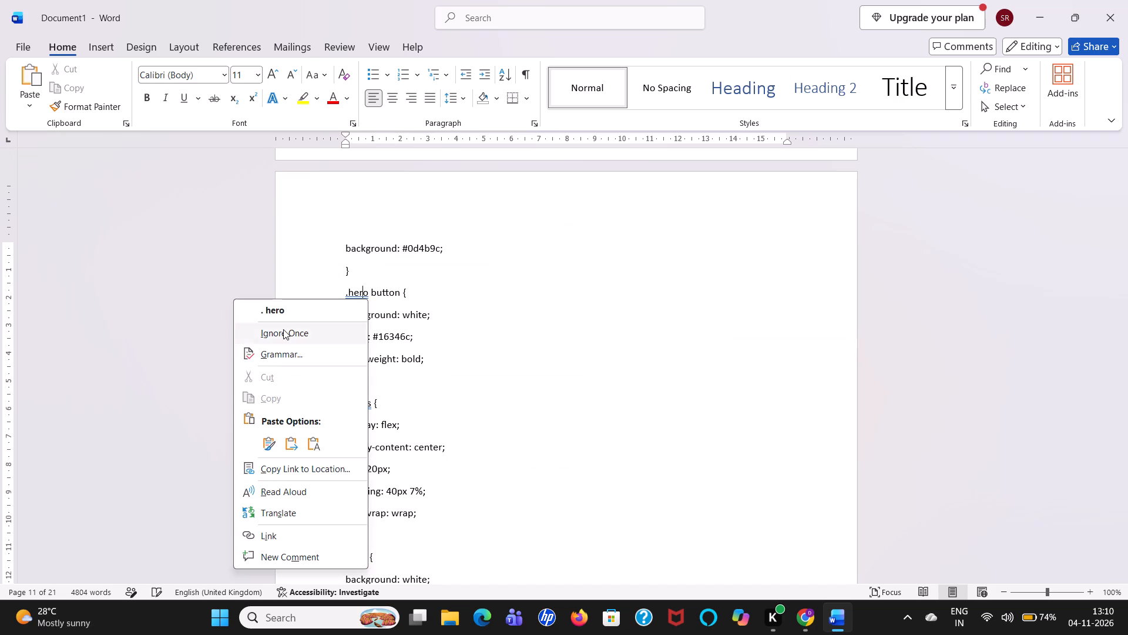
click(283, 329)
click(356, 335)
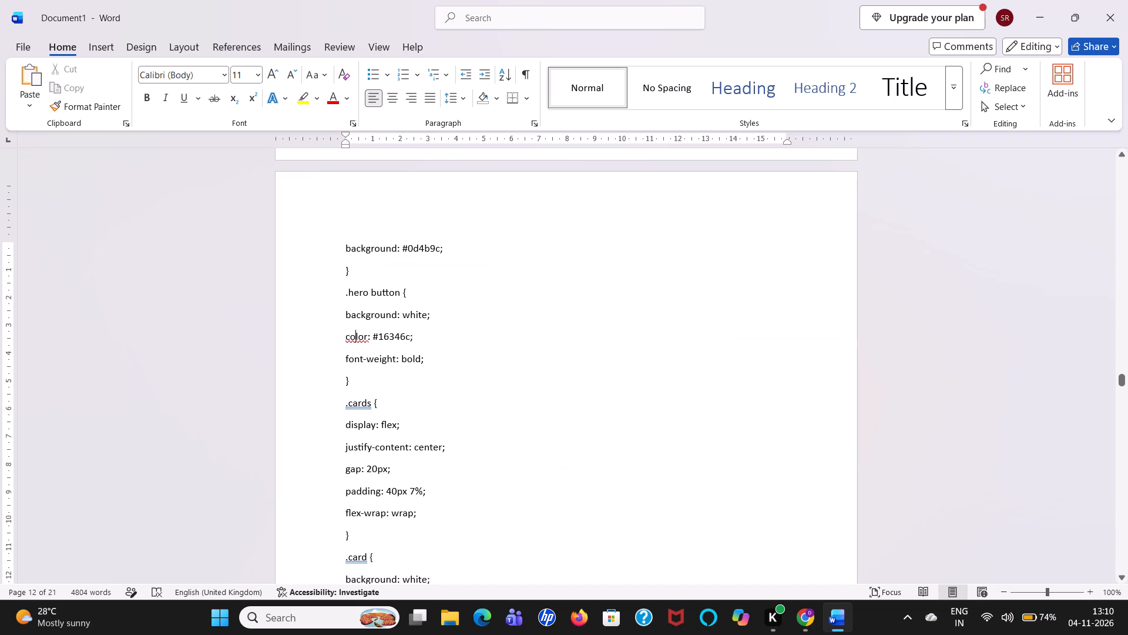
right_click(356, 336)
click(267, 226)
Accept the suggested corrections ". cards" and ". card" for the flagged .cards and .card selectors.
scroll(442, 386, down, 2)
click(362, 335)
right_click(362, 335)
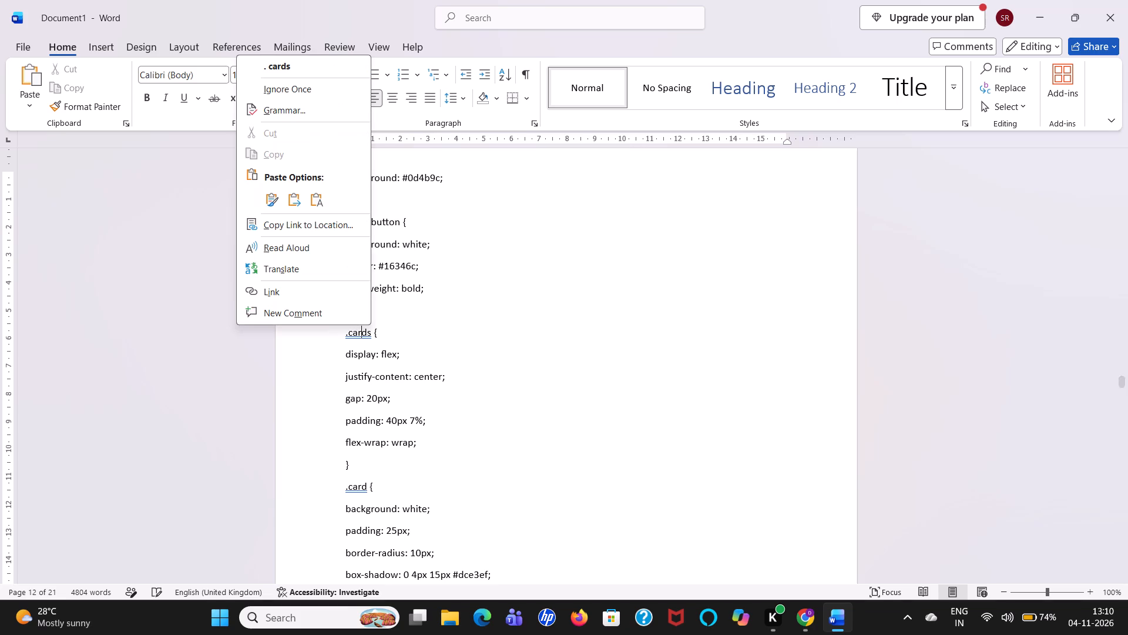
click(313, 71)
scroll(389, 441, down, 3)
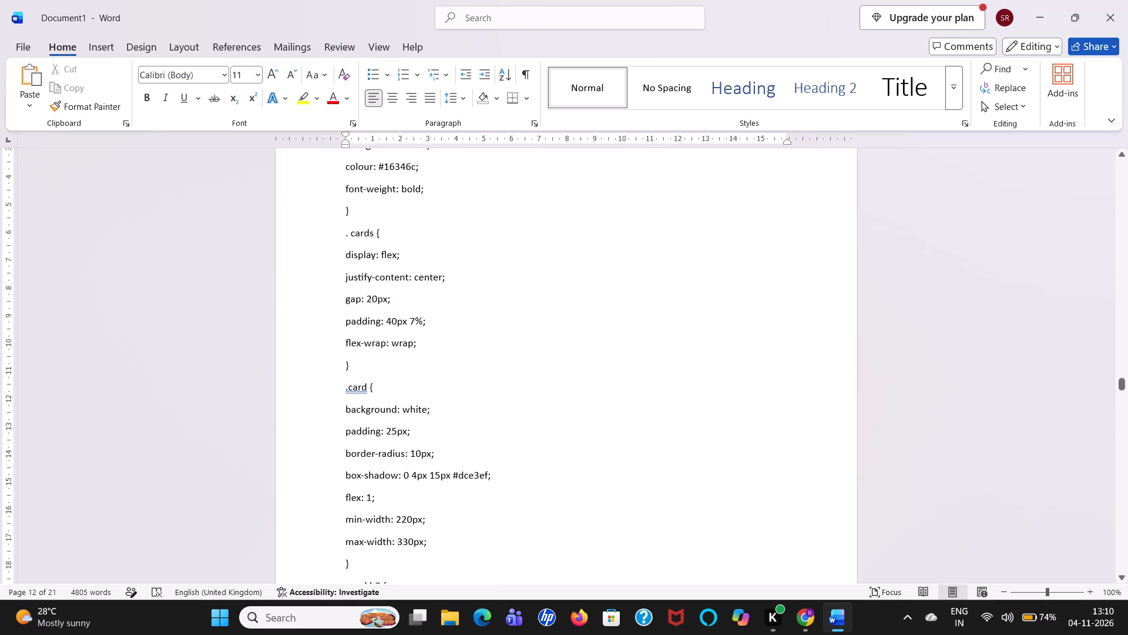
click(362, 384)
right_click(362, 385)
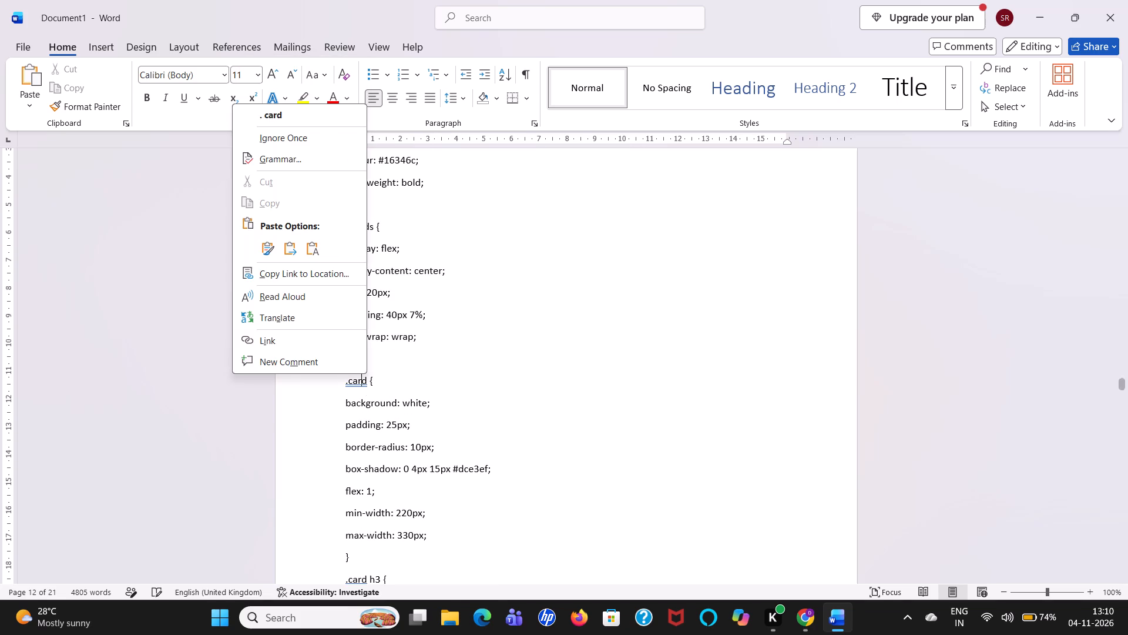
click(303, 125)
In the .card h3 rule, accept the suggested correction ". card" for the selector and correct color to colour.
scroll(473, 285, down, 3)
scroll(437, 424, down, 1)
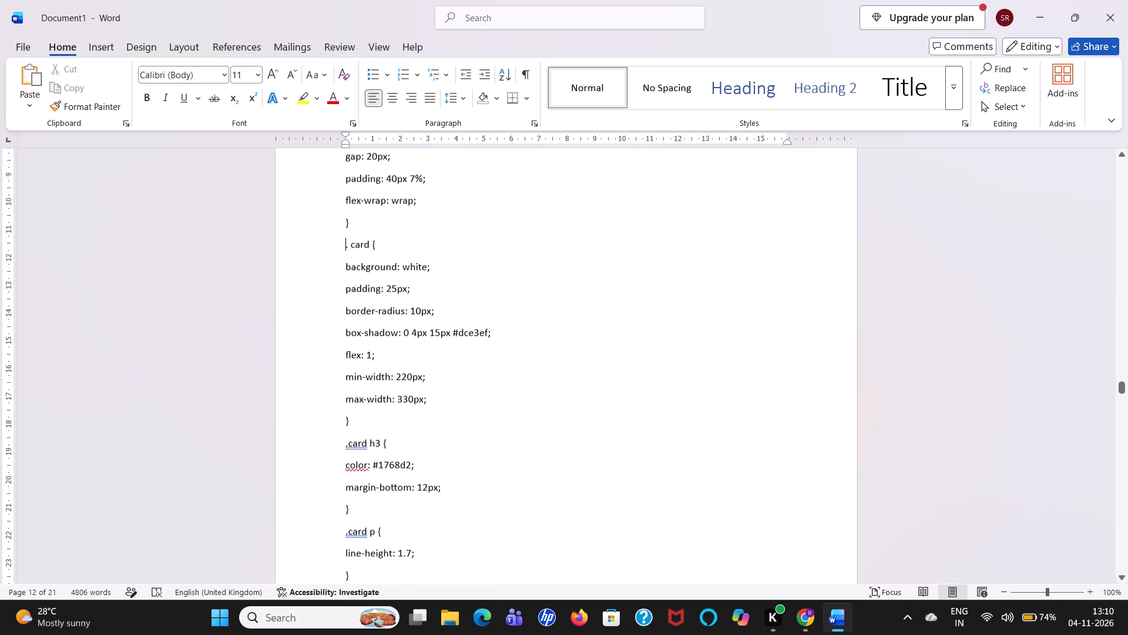
click(360, 437)
right_drag(368, 436, 363, 435)
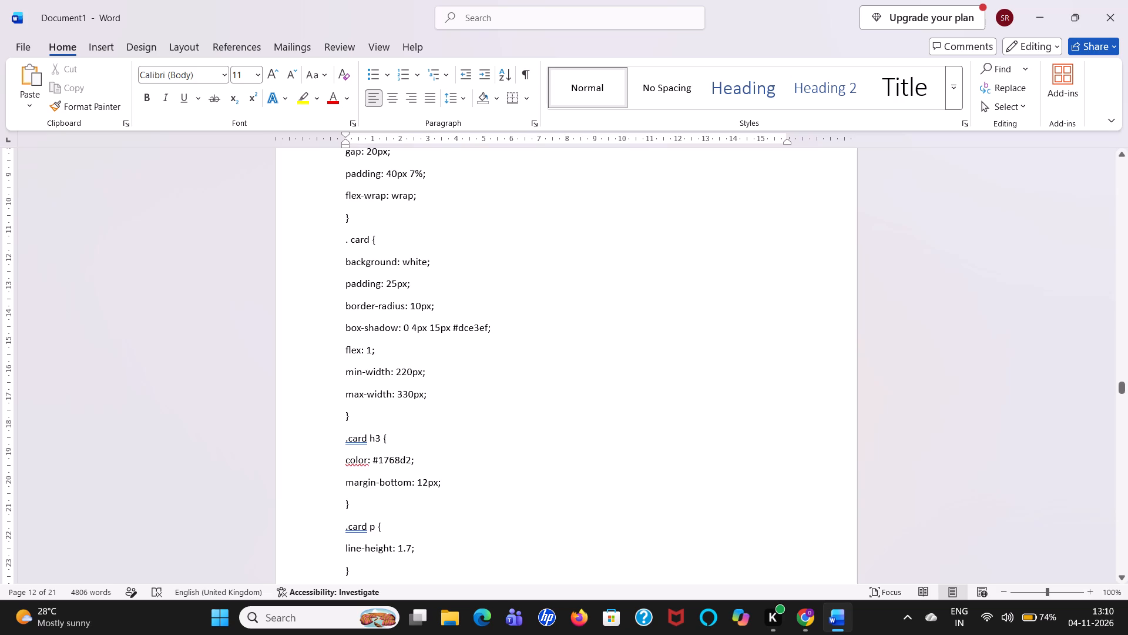
click(354, 436)
right_click(353, 438)
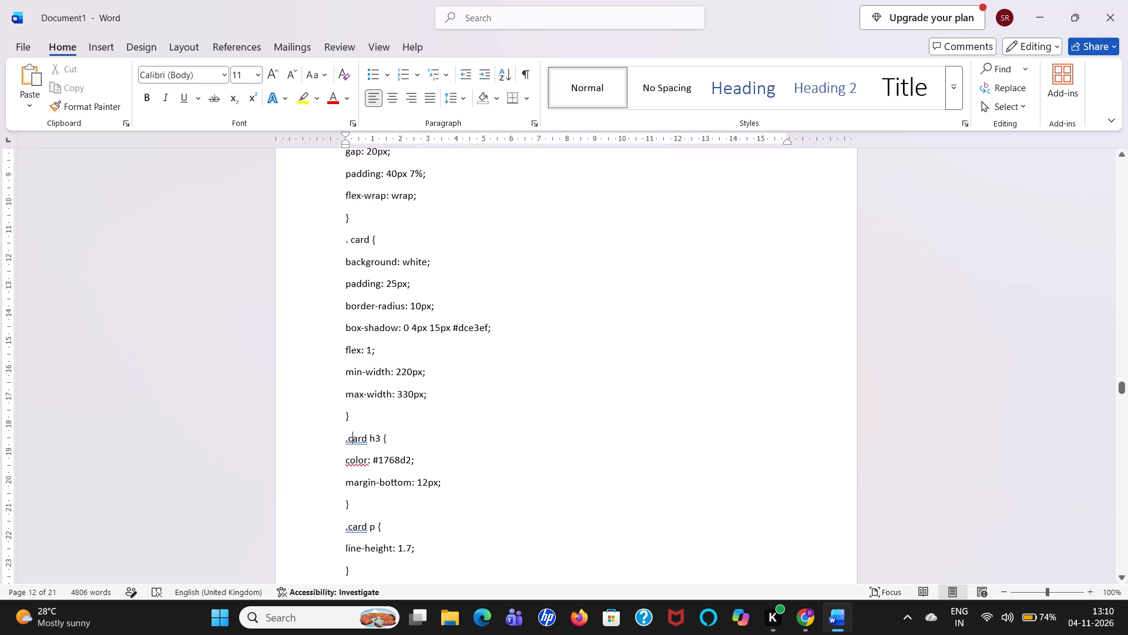
right_click(355, 443)
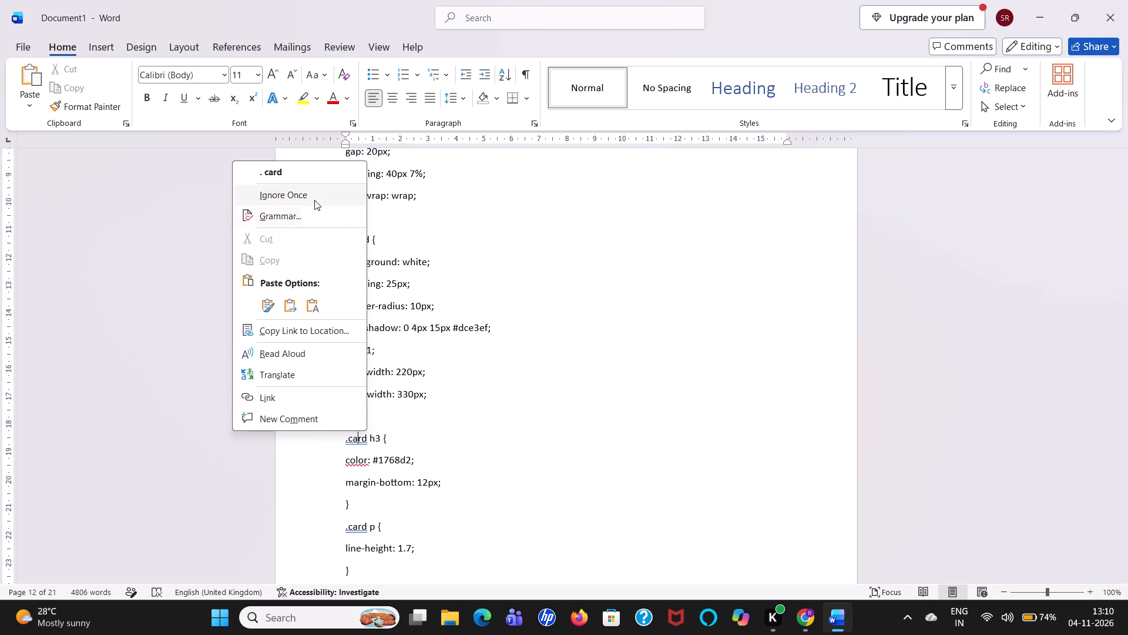
click(312, 182)
click(357, 464)
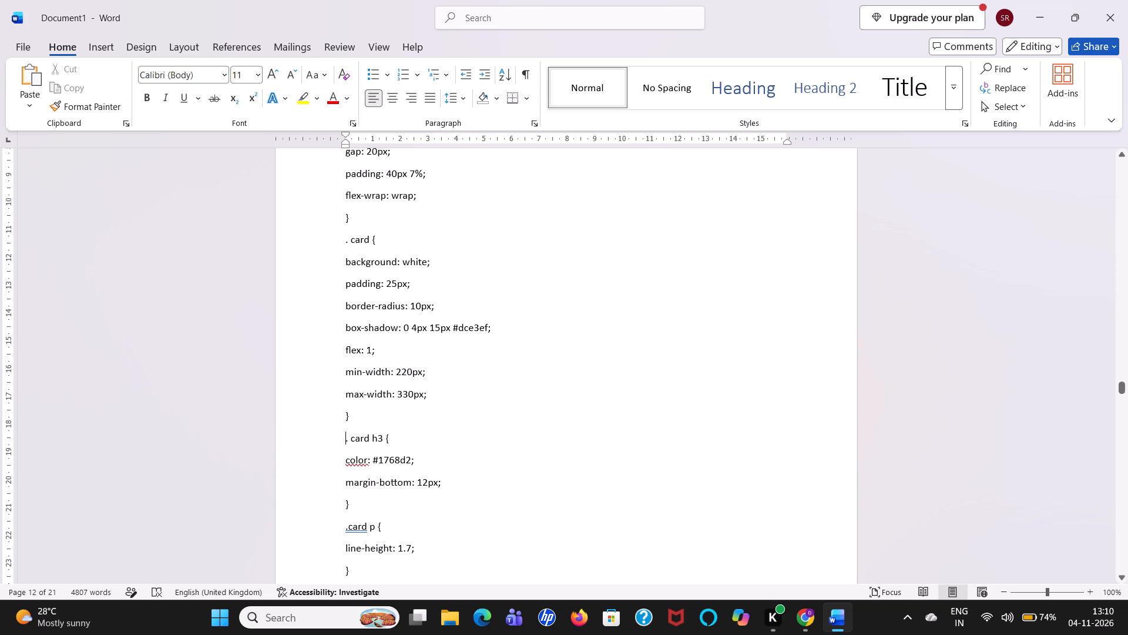
right_click(357, 464)
click(301, 93)
Accept the suggested corrections ". card" in the .card p selector and ". form" in the .form-container selector below it.
scroll(511, 474, down, 4)
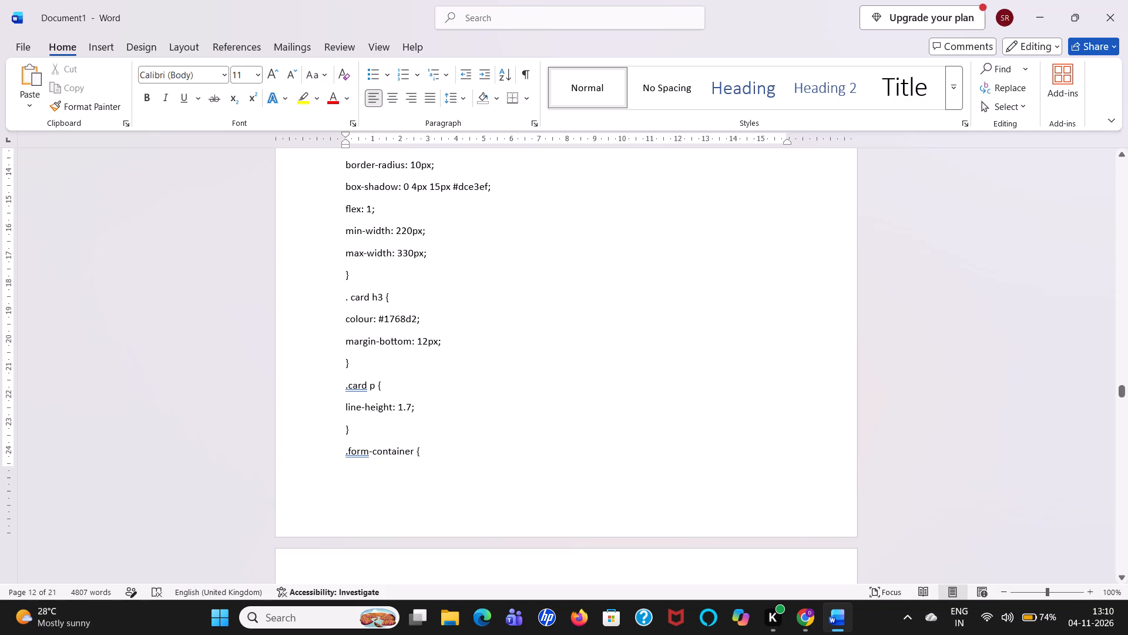
click(359, 390)
right_click(359, 390)
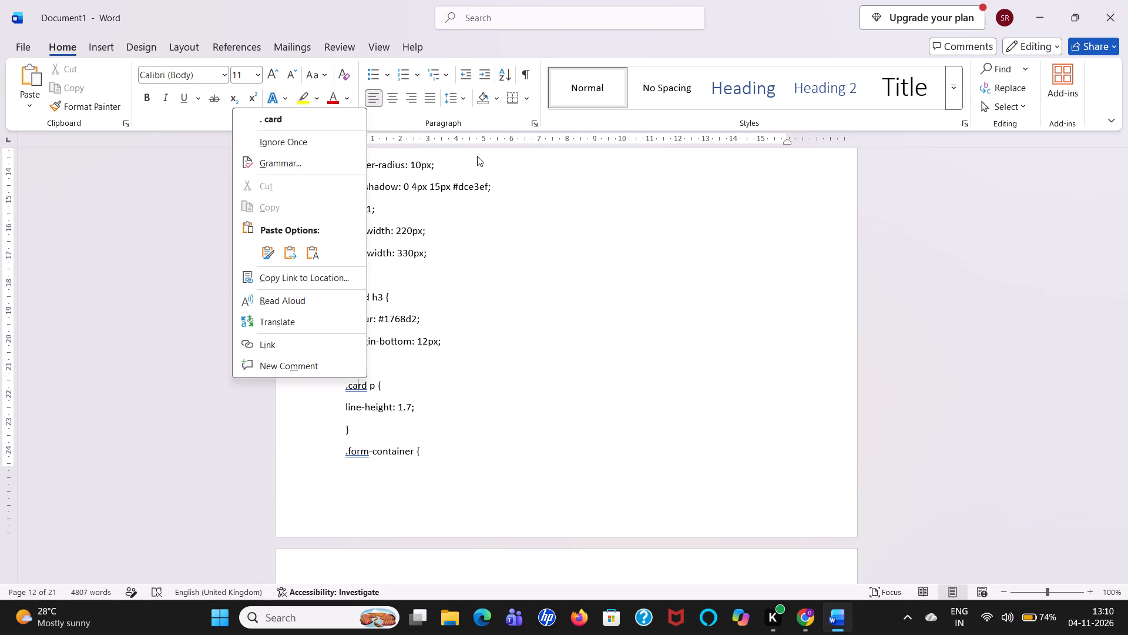
click(297, 127)
click(355, 456)
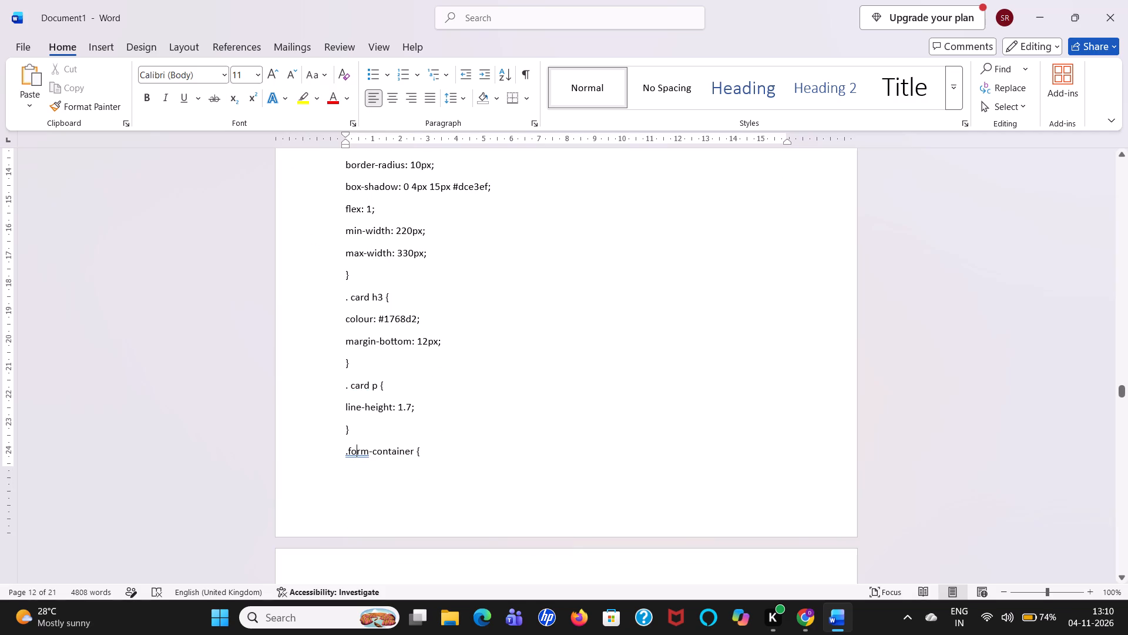
right_click(355, 456)
click(264, 183)
In the .form-container h1 rule, accept the suggested correction ". form" for the selector and correct color to colour.
scroll(473, 343, down, 4)
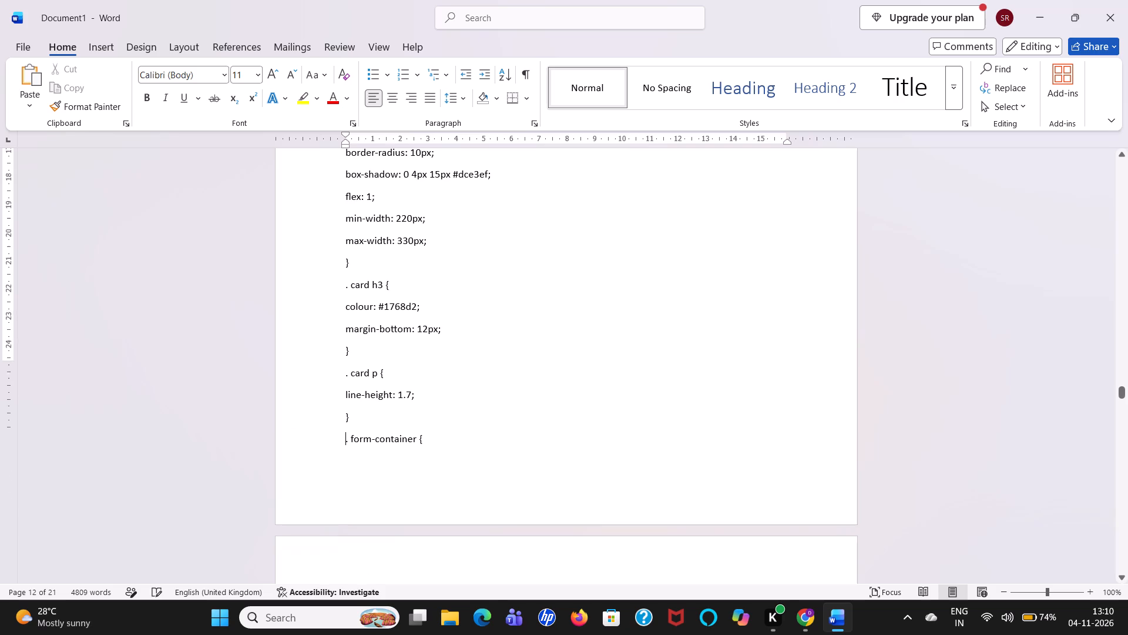
scroll(464, 343, down, 5)
scroll(464, 348, up, 1)
scroll(464, 349, down, 5)
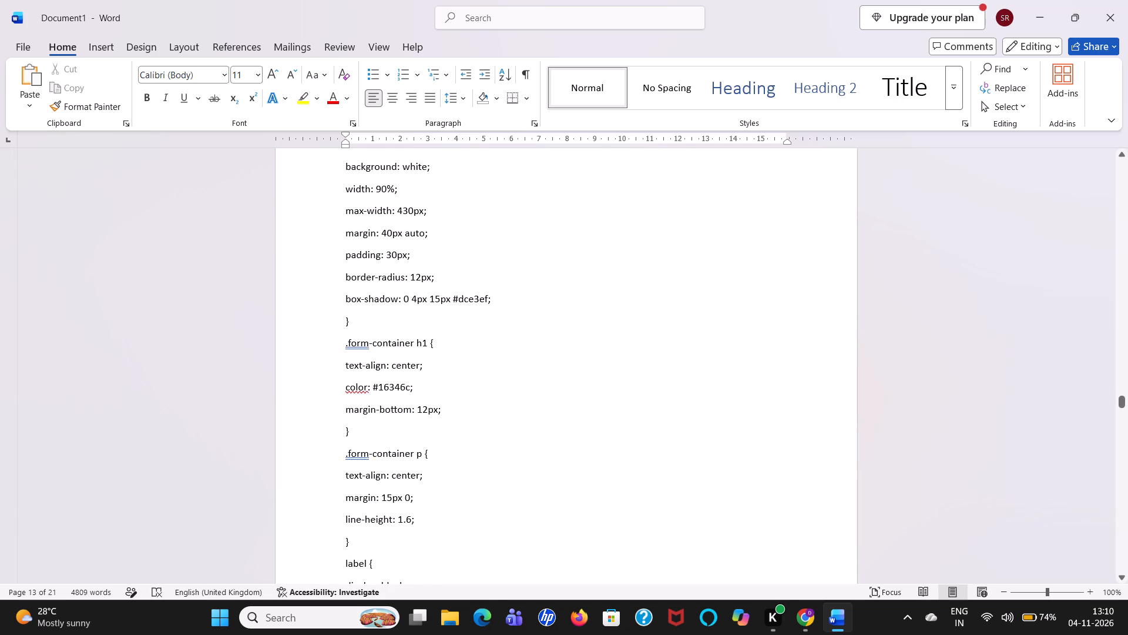
click(354, 349)
right_click(358, 347)
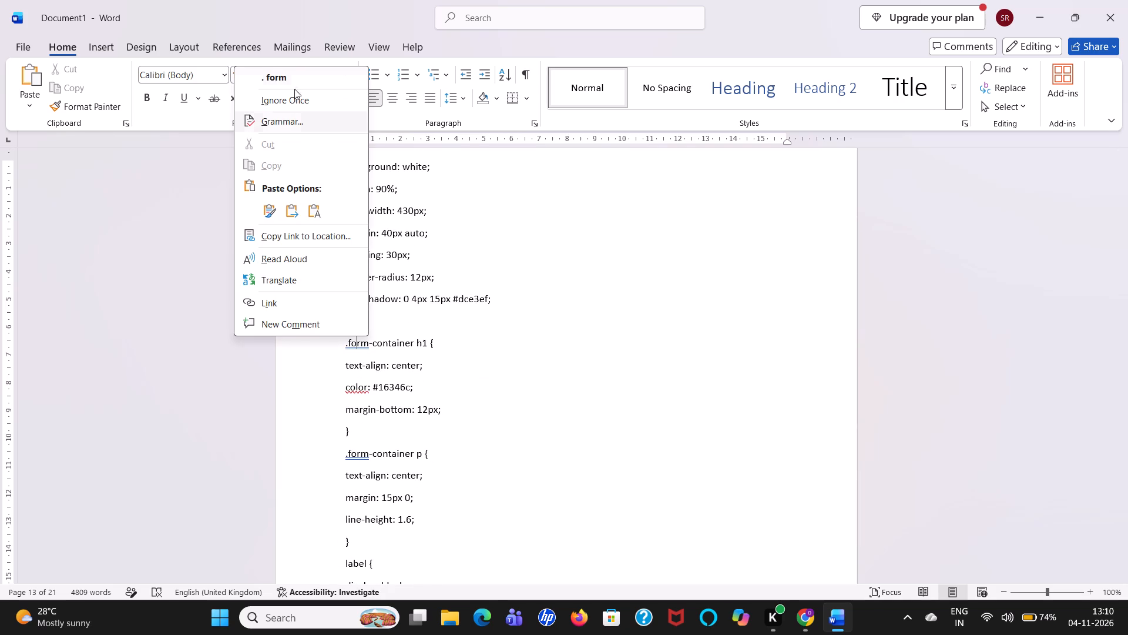
click(303, 79)
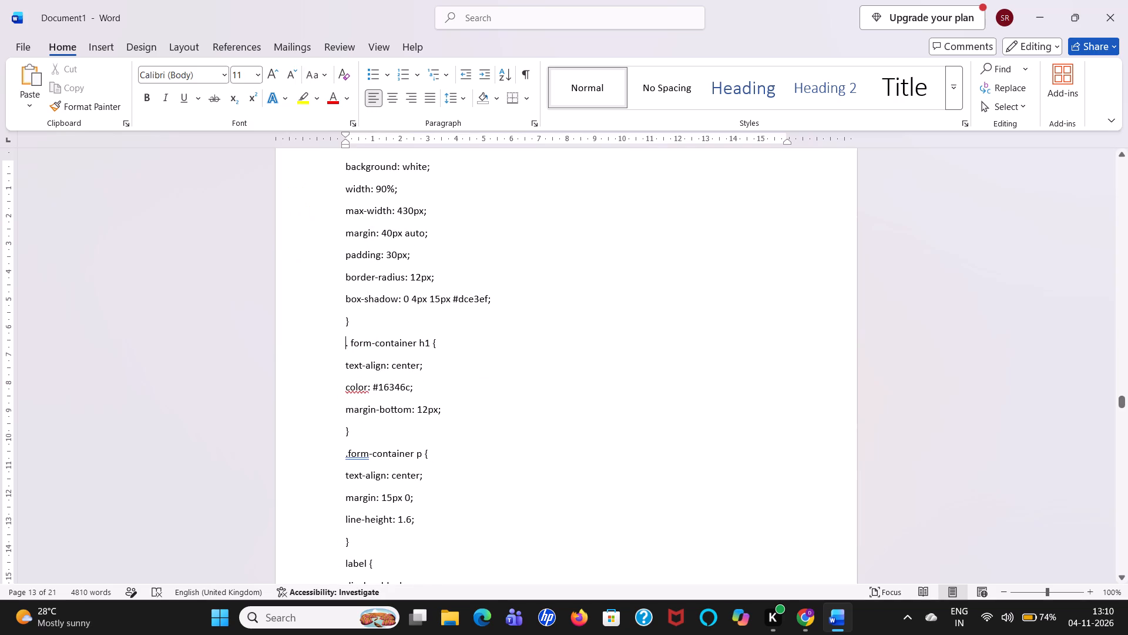
click(357, 391)
right_click(358, 392)
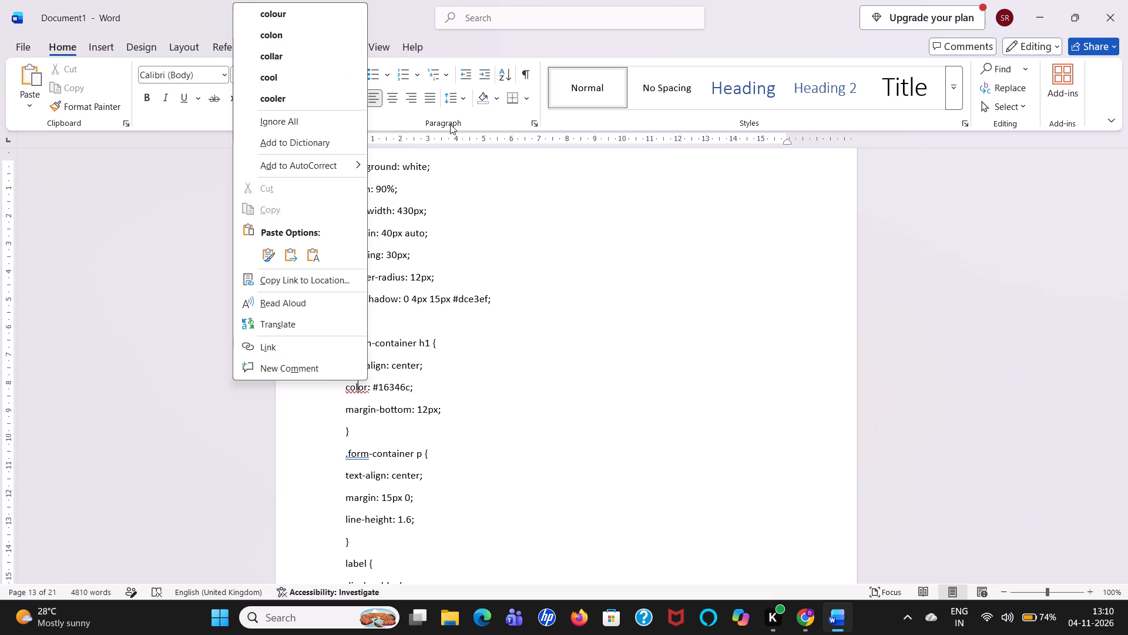
click(286, 14)
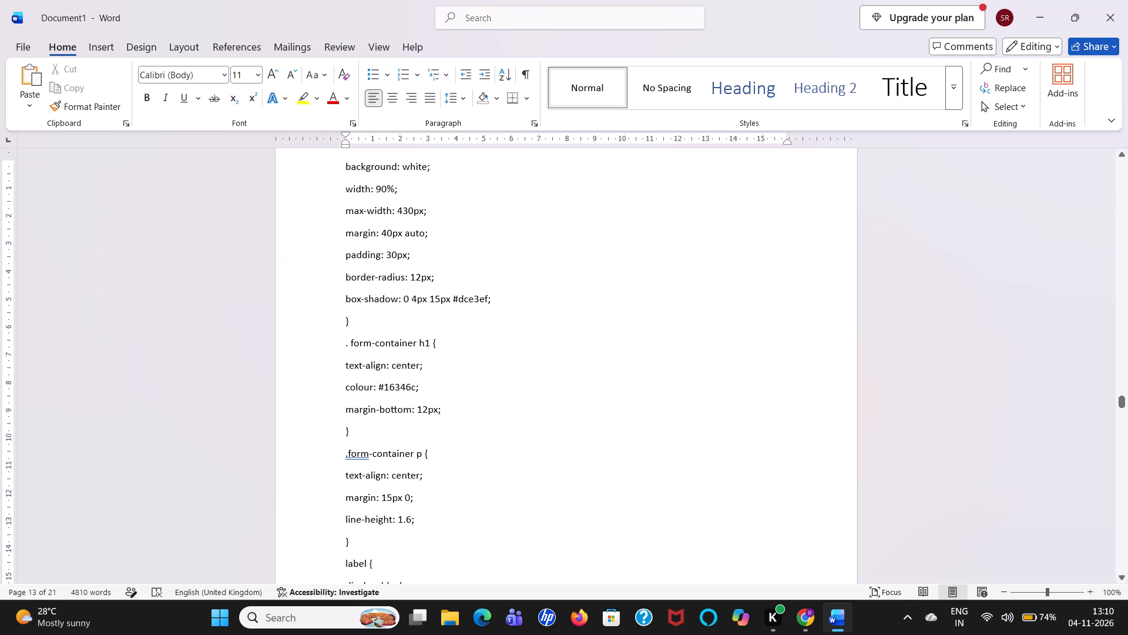
Accept the suggested correction ". form" in the .form-container p and .form-container form button selectors.
click(365, 452)
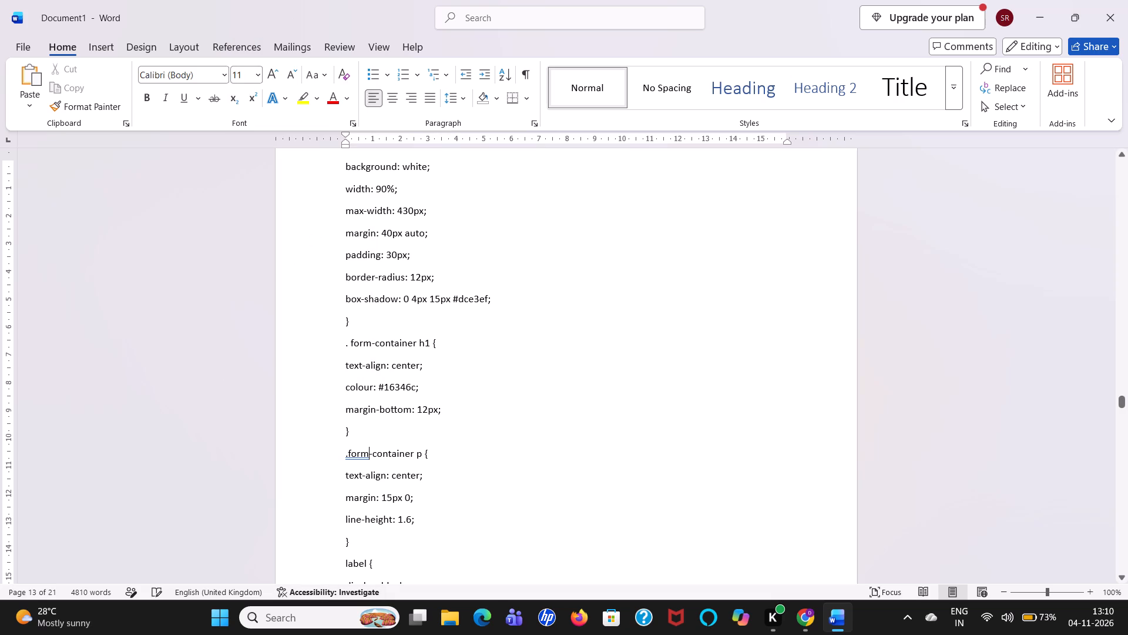
right_click(365, 452)
click(280, 192)
scroll(480, 441, down, 3)
scroll(401, 474, down, 9)
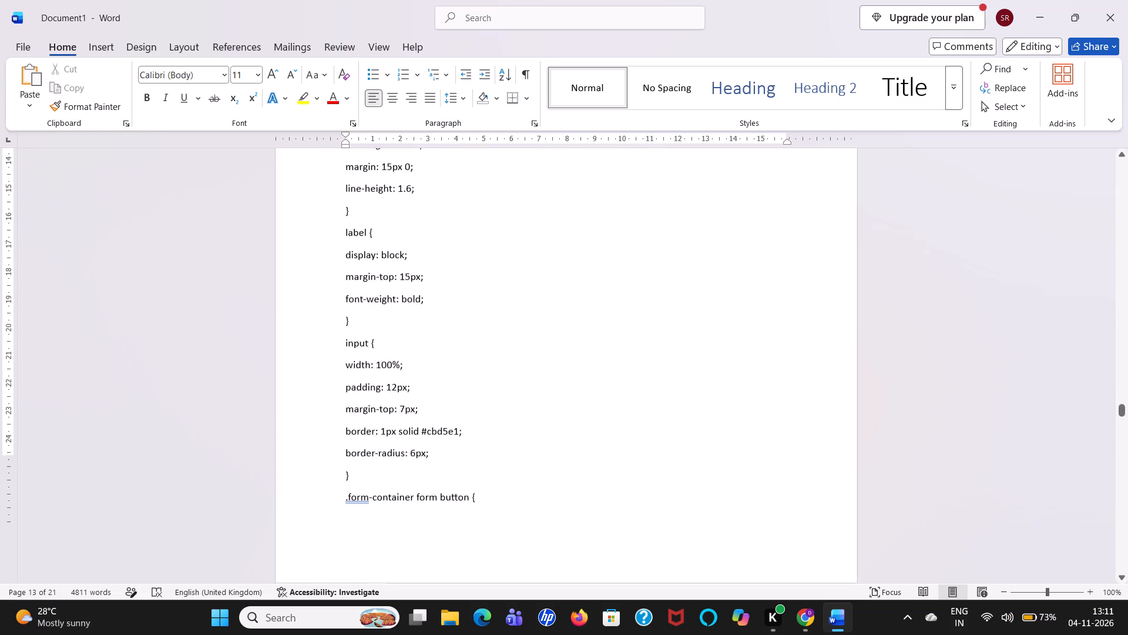
click(364, 407)
right_click(364, 407)
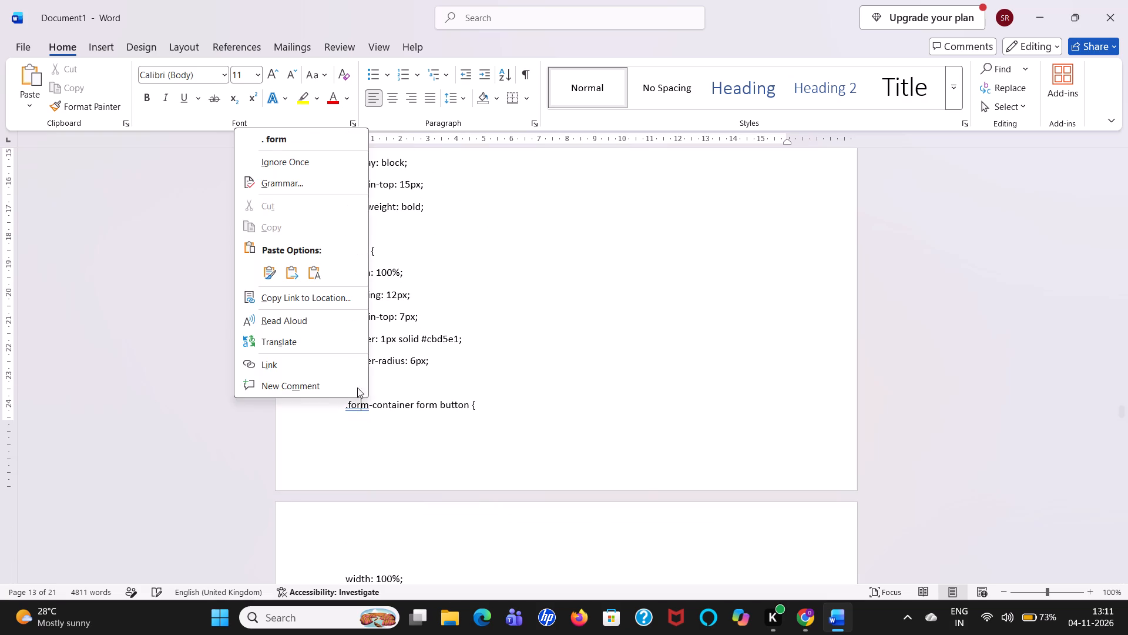
click(315, 143)
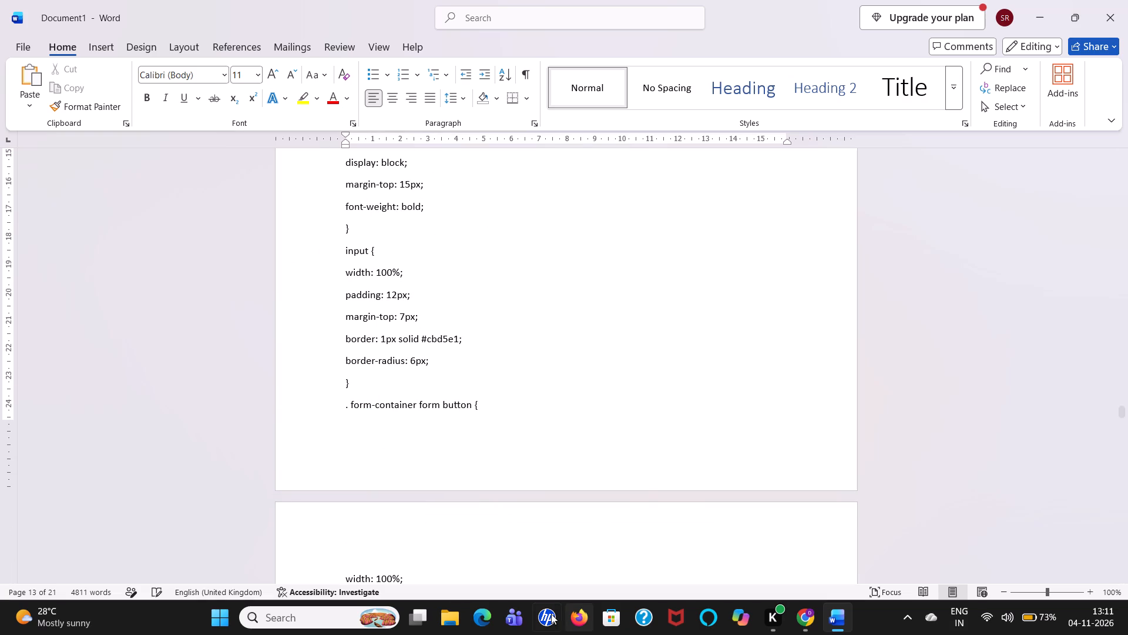
In the .form-container a rule, accept the suggested correction ". form" for the selector and correct color to colour.
scroll(481, 467, down, 5)
click(354, 473)
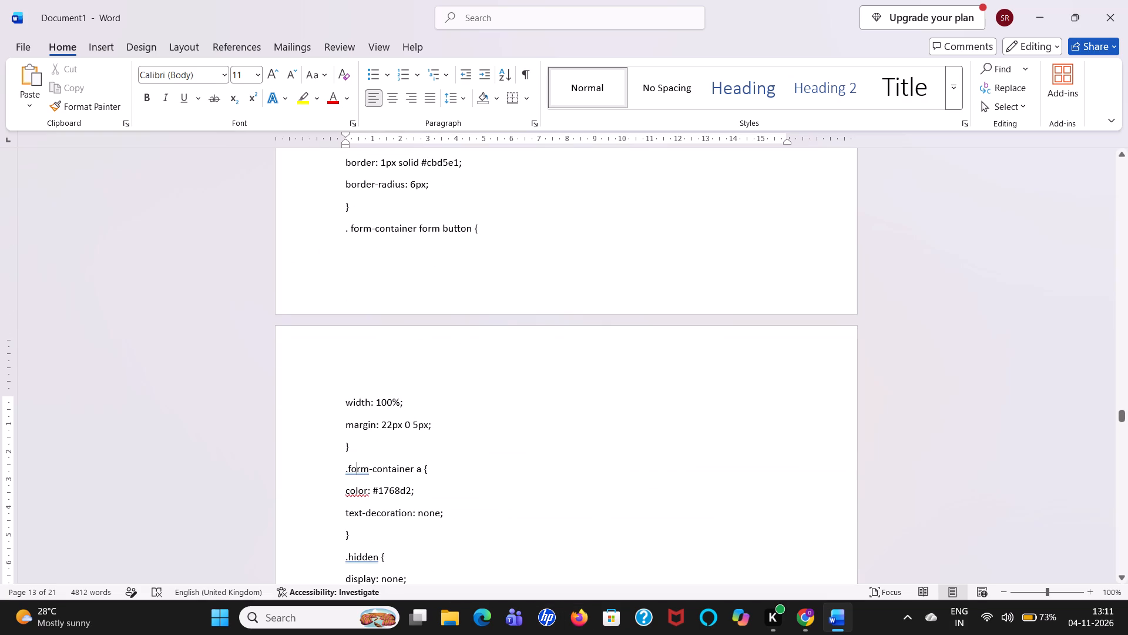
right_click(354, 473)
click(329, 205)
click(353, 496)
right_click(360, 497)
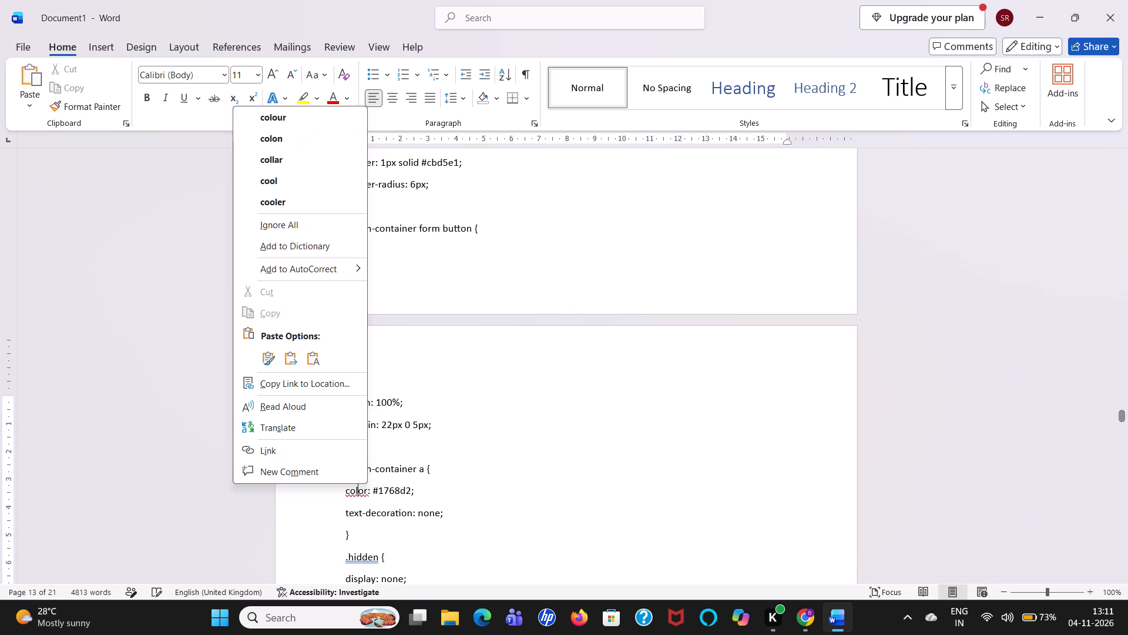
click(313, 114)
Accept the suggested correction ". hidden" for the flagged .hidden selector.
scroll(438, 420, up, 3)
scroll(435, 420, down, 3)
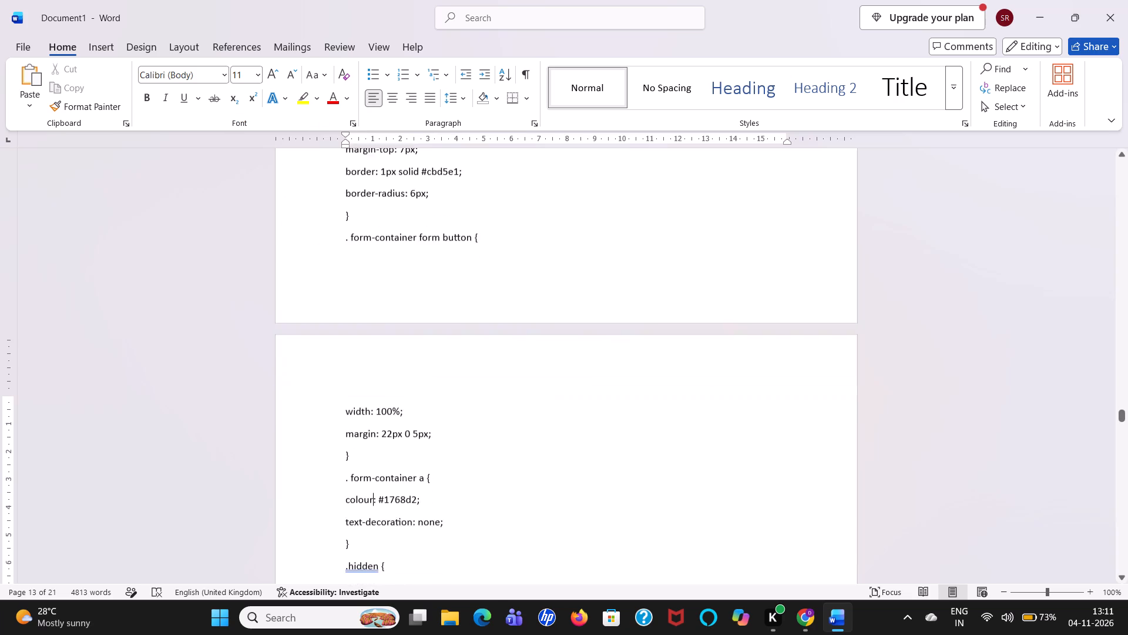
scroll(429, 416, down, 3)
click(358, 454)
right_click(358, 454)
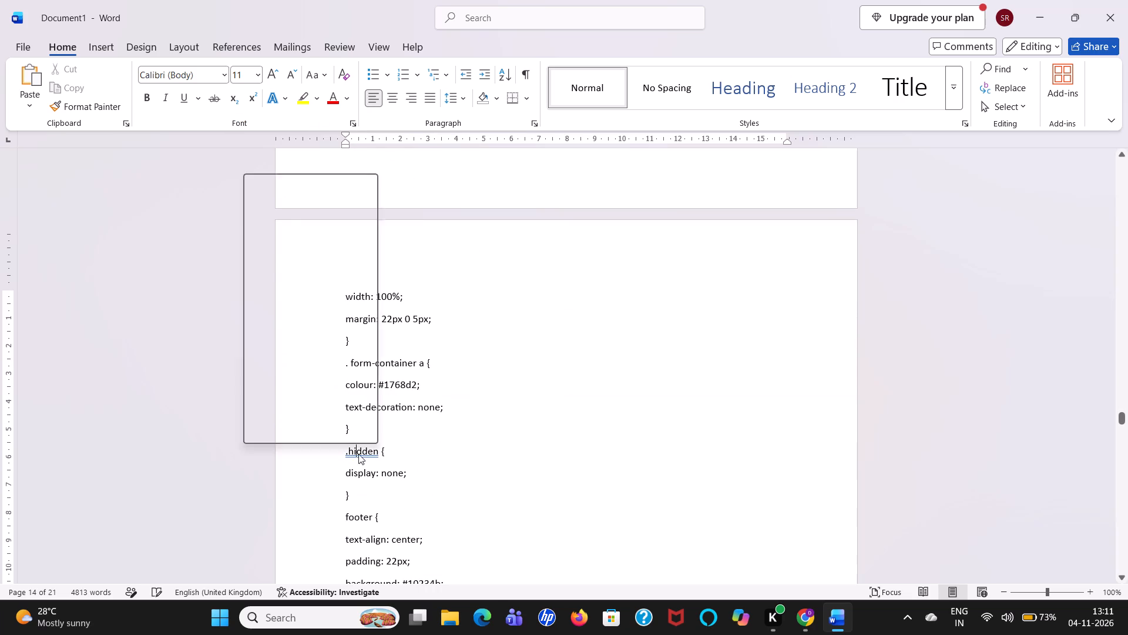
click(252, 194)
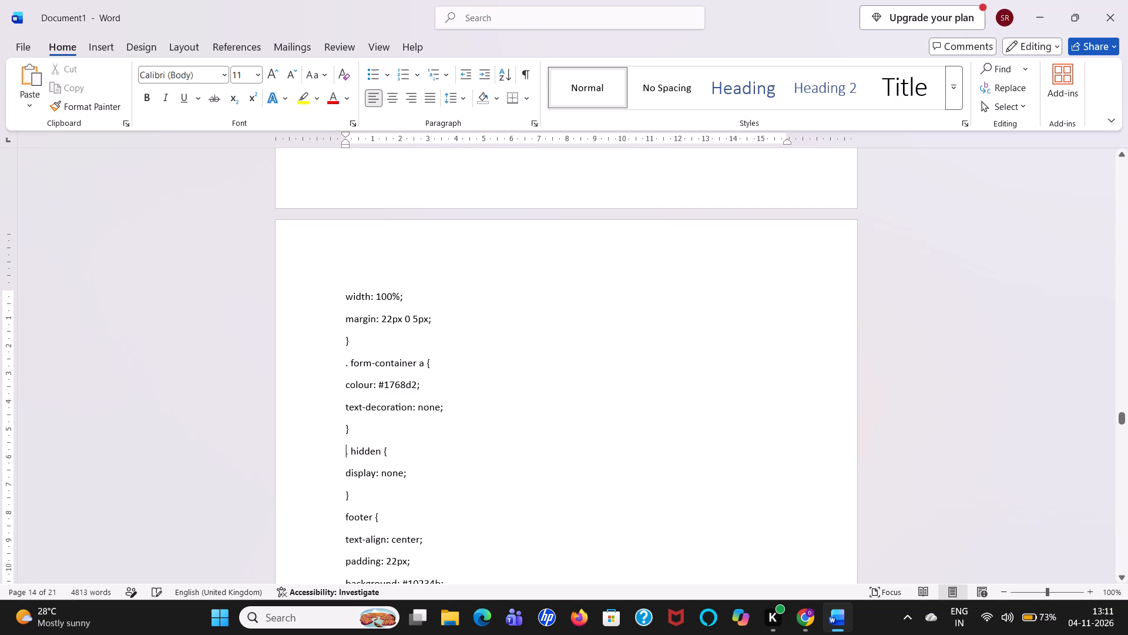
Correct color to colour in the footer rule.
scroll(446, 345, down, 3)
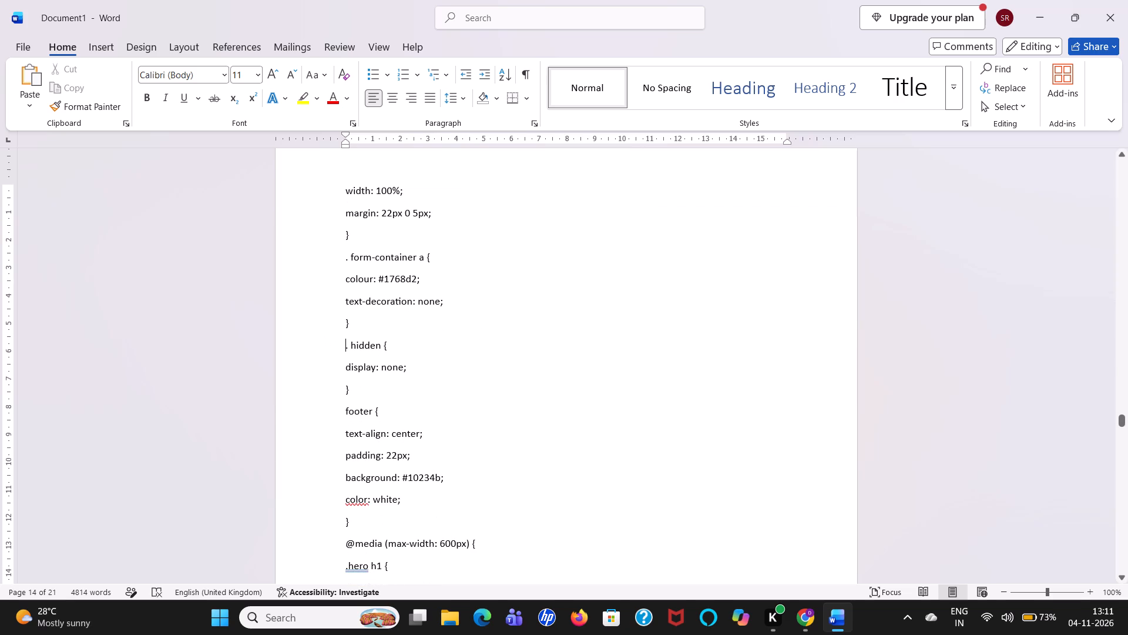
click(354, 504)
right_click(352, 501)
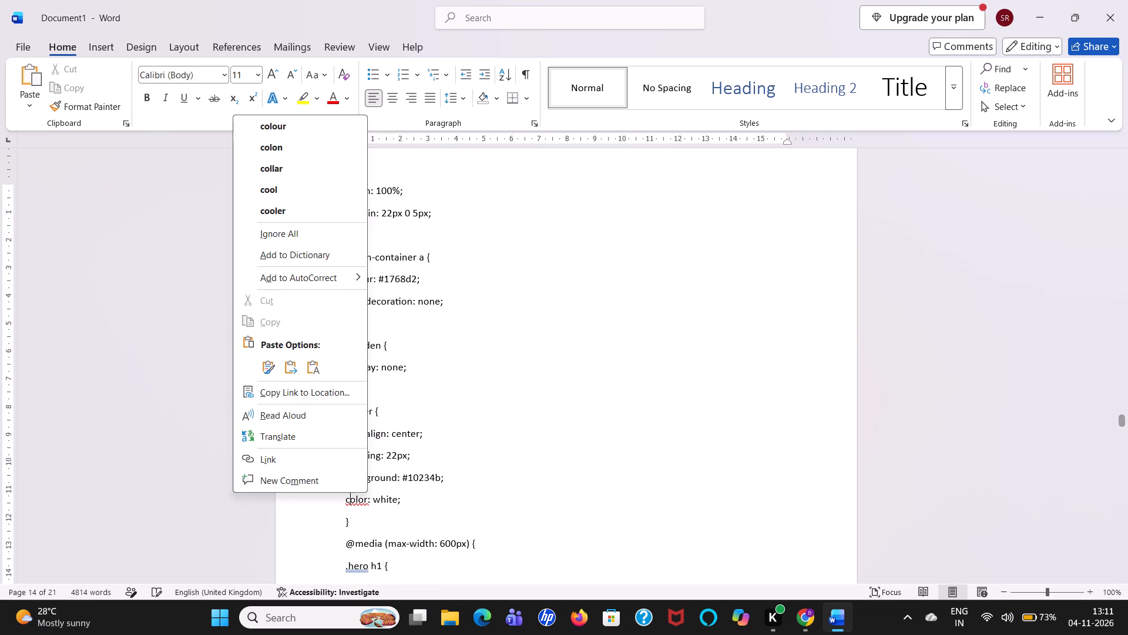
click(291, 134)
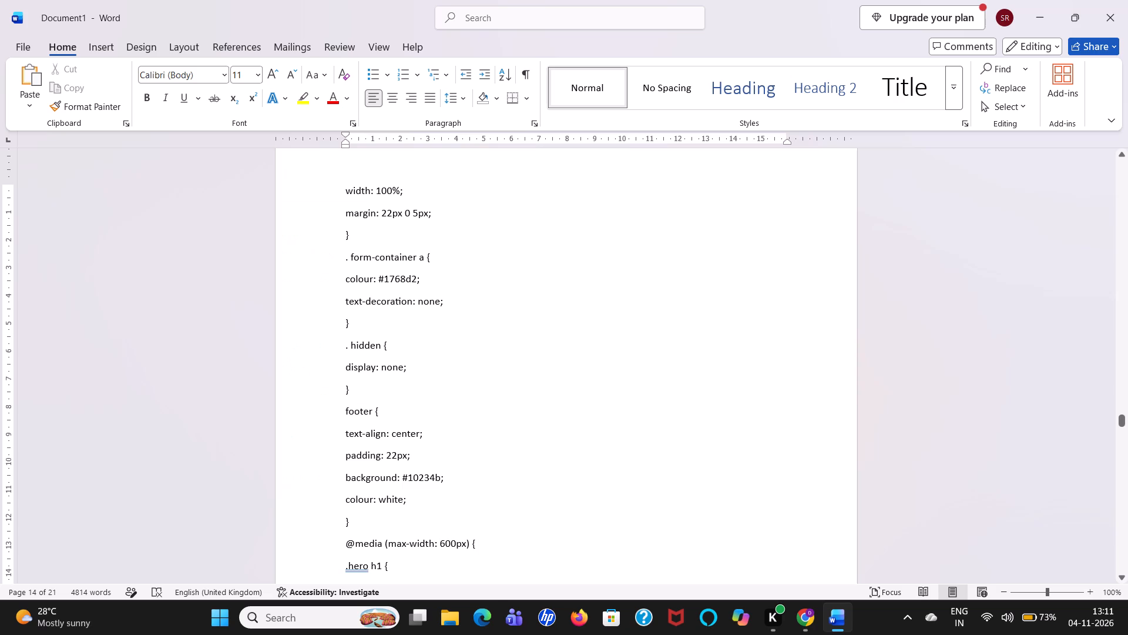
scroll(548, 472, down, 4)
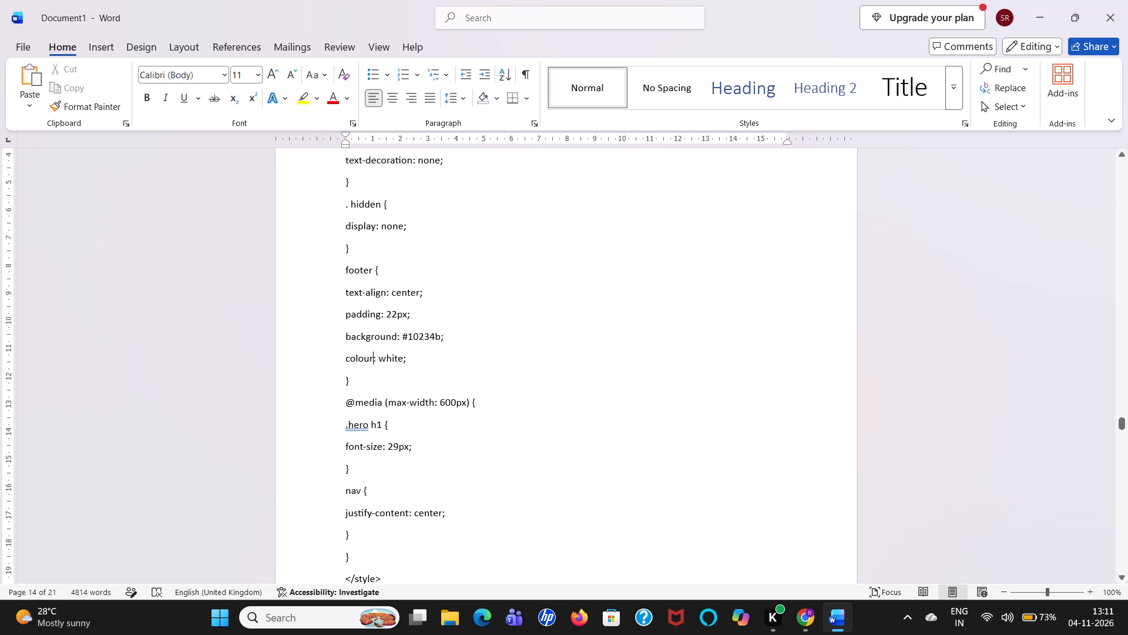
click(356, 426)
right_click(356, 426)
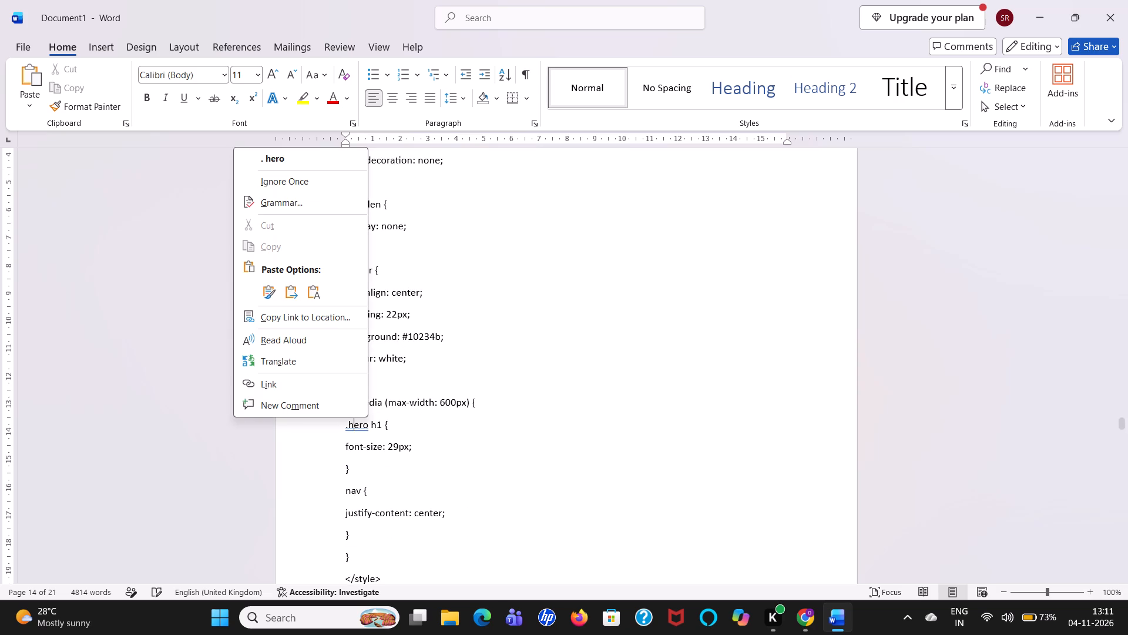
click(308, 150)
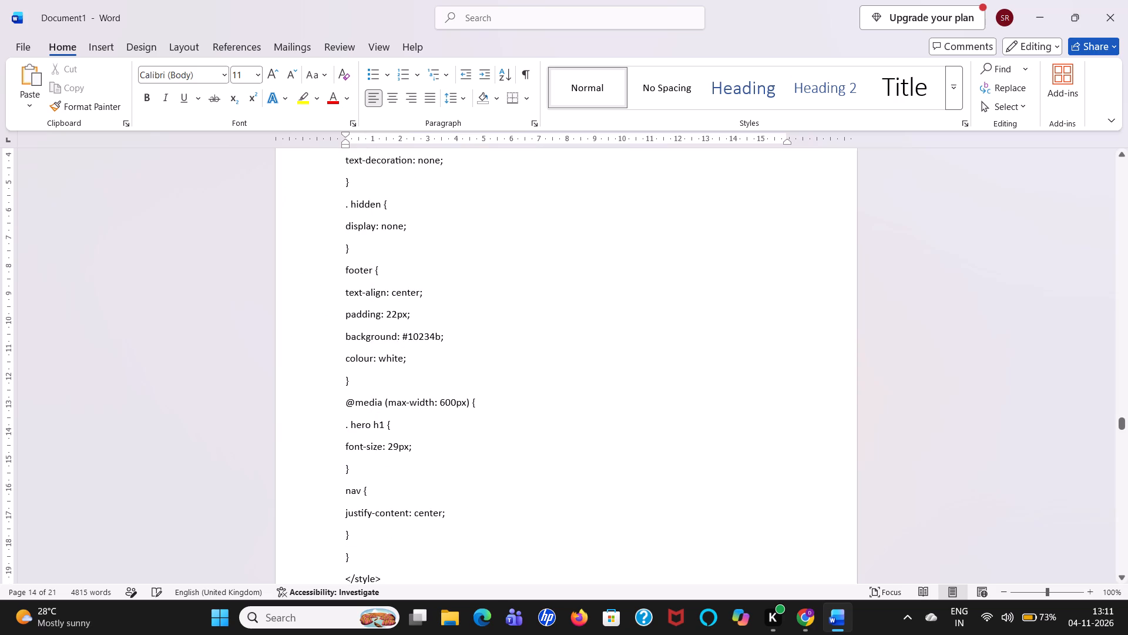
Correct AdShield to "Ad Shield" in the h2 heading of the nav section in the HTML body.
scroll(454, 442, down, 4)
click(394, 528)
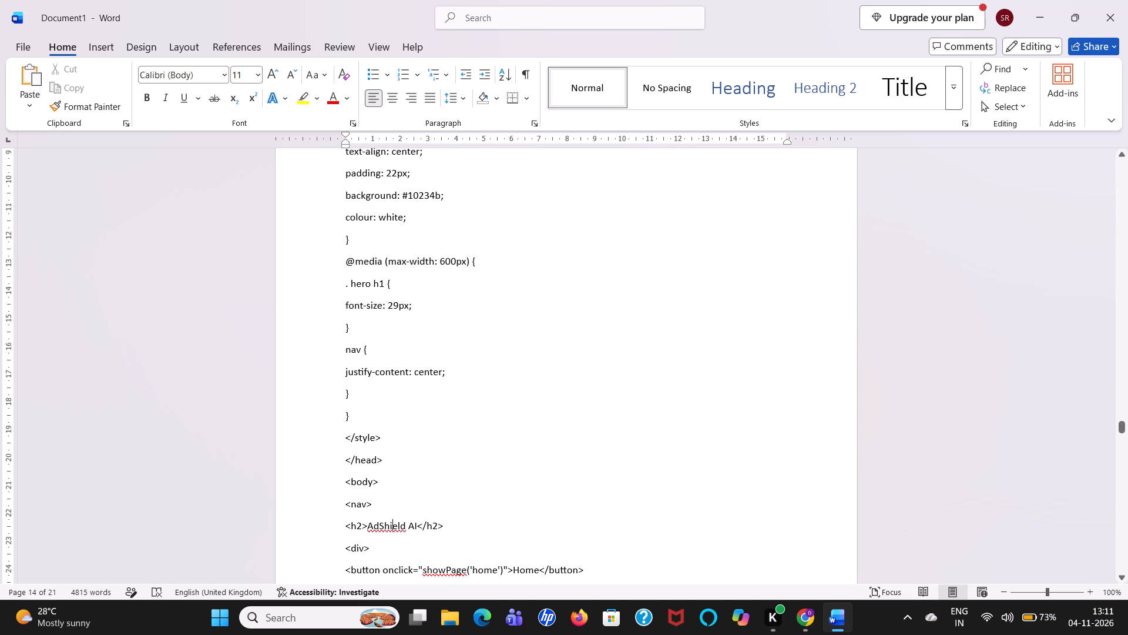
right_click(397, 528)
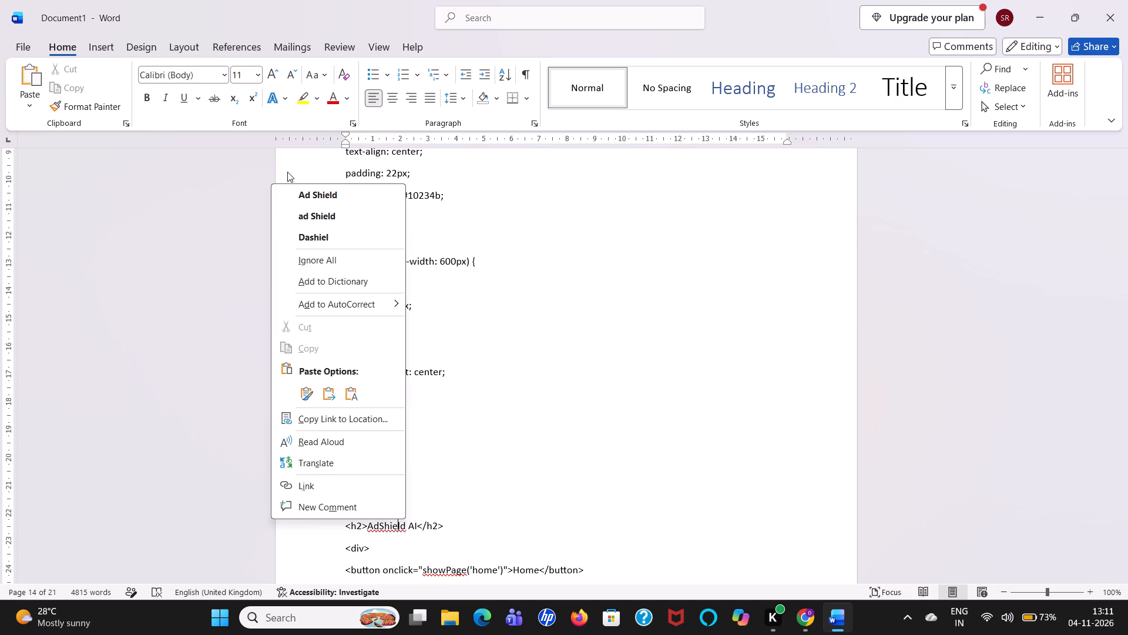
click(318, 193)
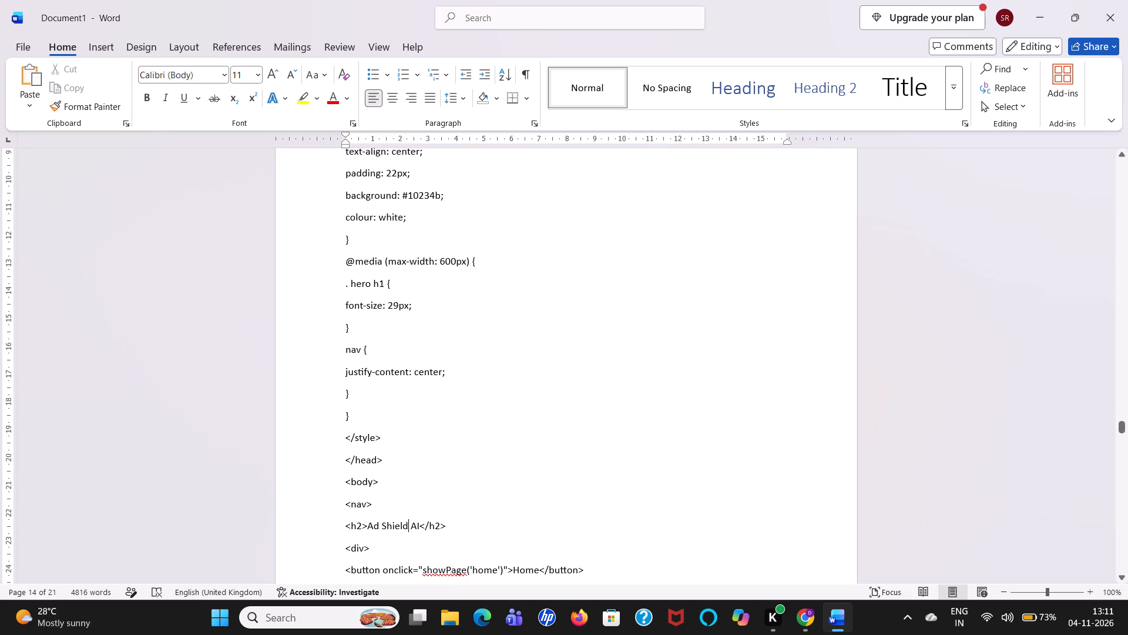
Correct showPage to "show Page" in the nav section's Home button.
scroll(377, 253, down, 5)
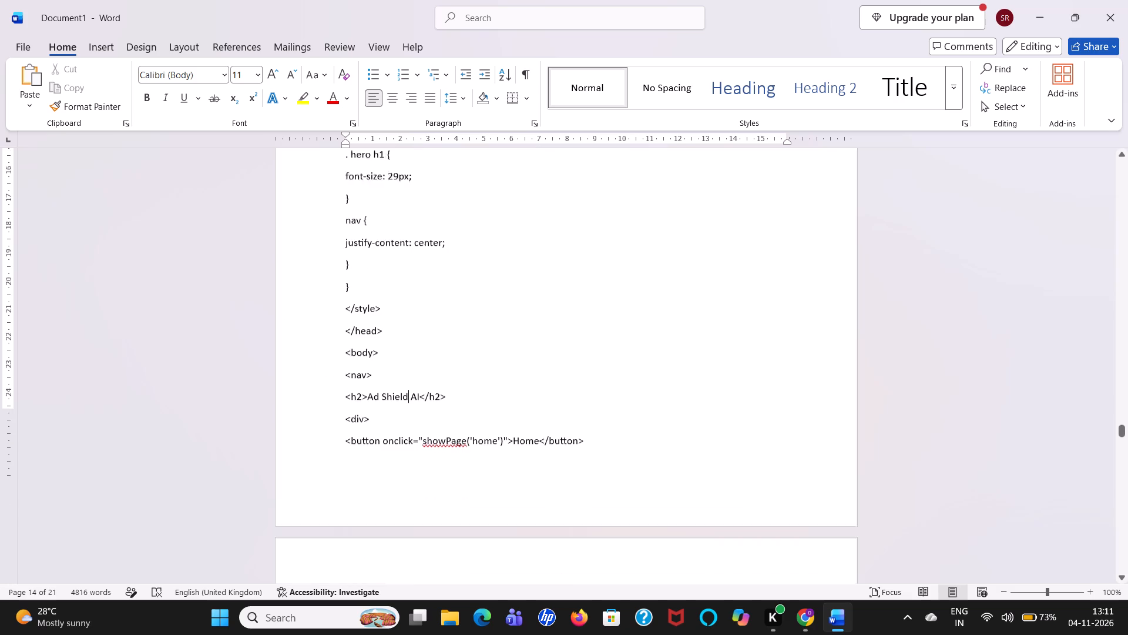
click(447, 395)
right_click(445, 395)
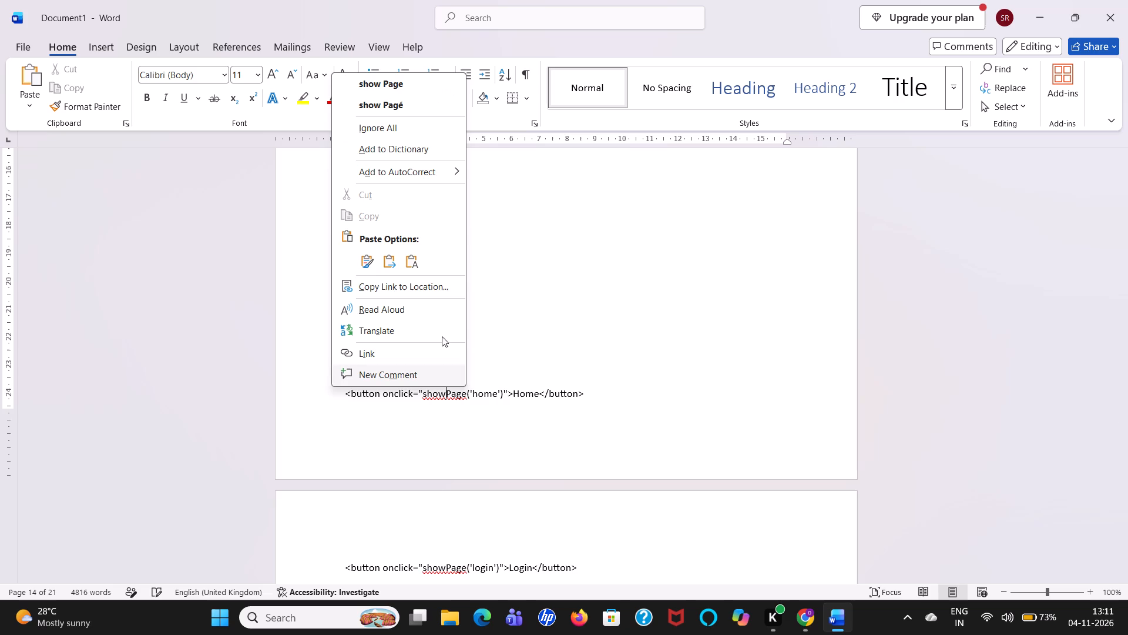
click(427, 70)
click(744, 267)
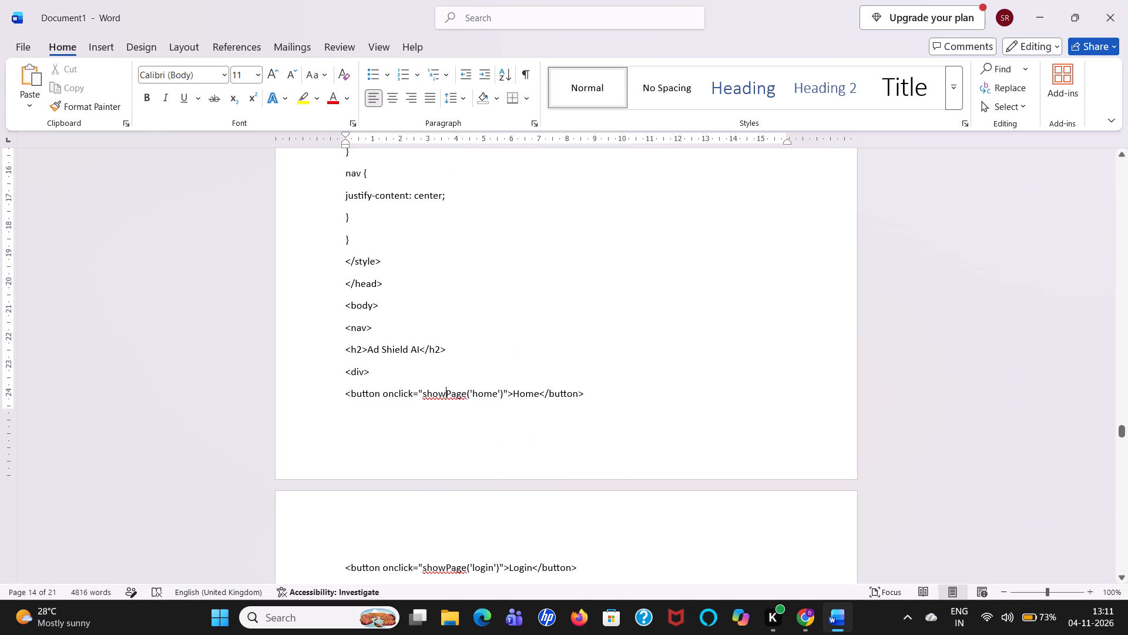
click(443, 395)
right_click(443, 395)
click(437, 399)
right_click(436, 399)
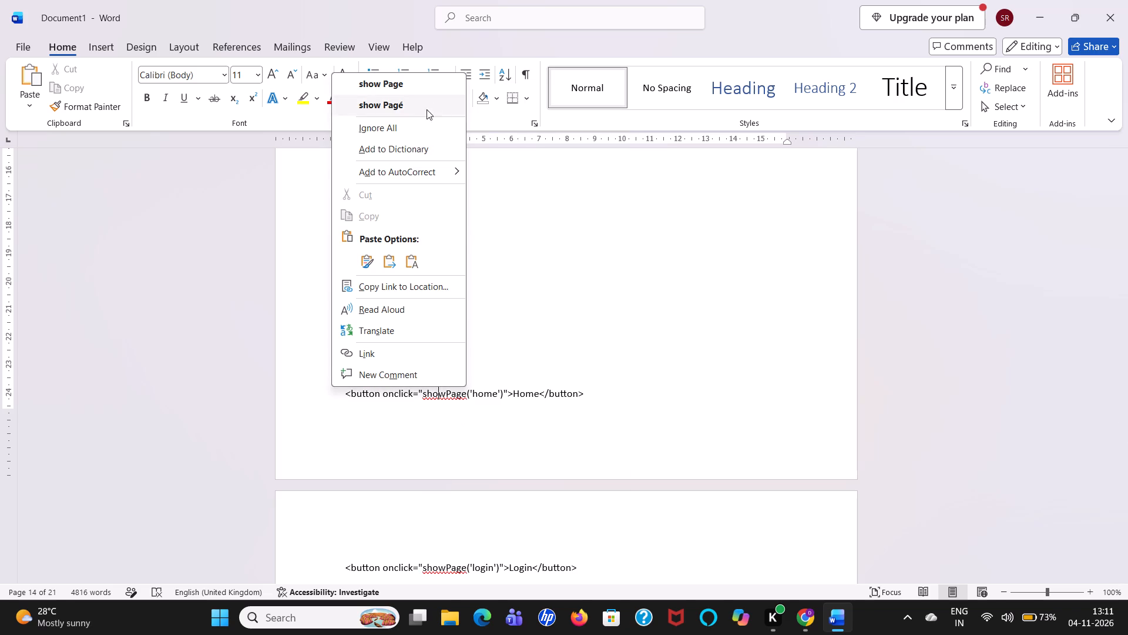
click(391, 76)
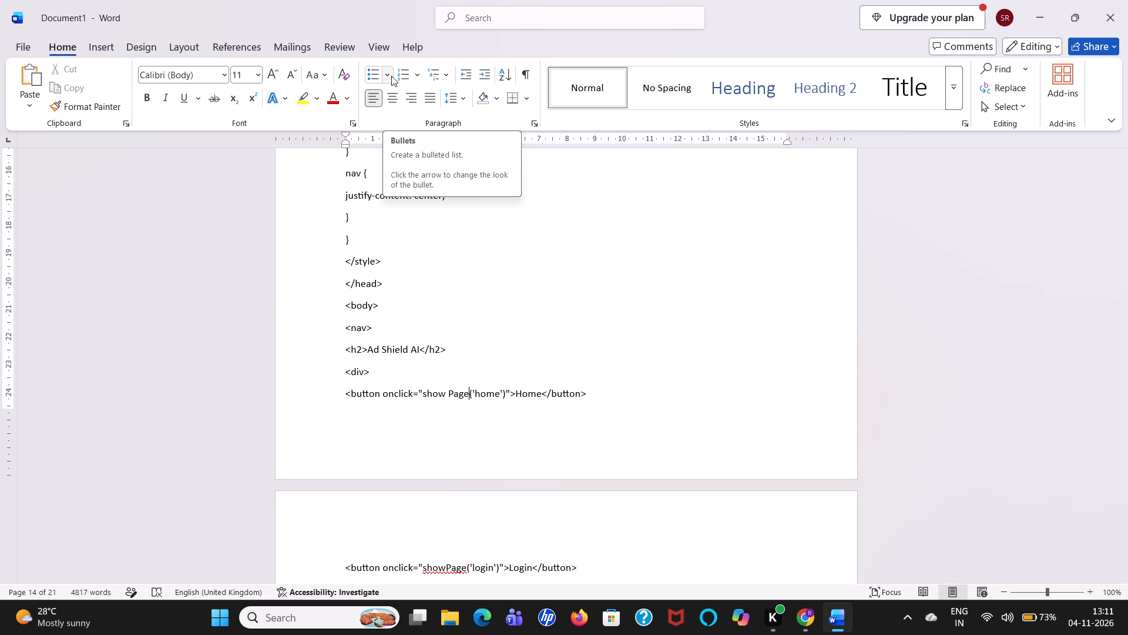
click(613, 282)
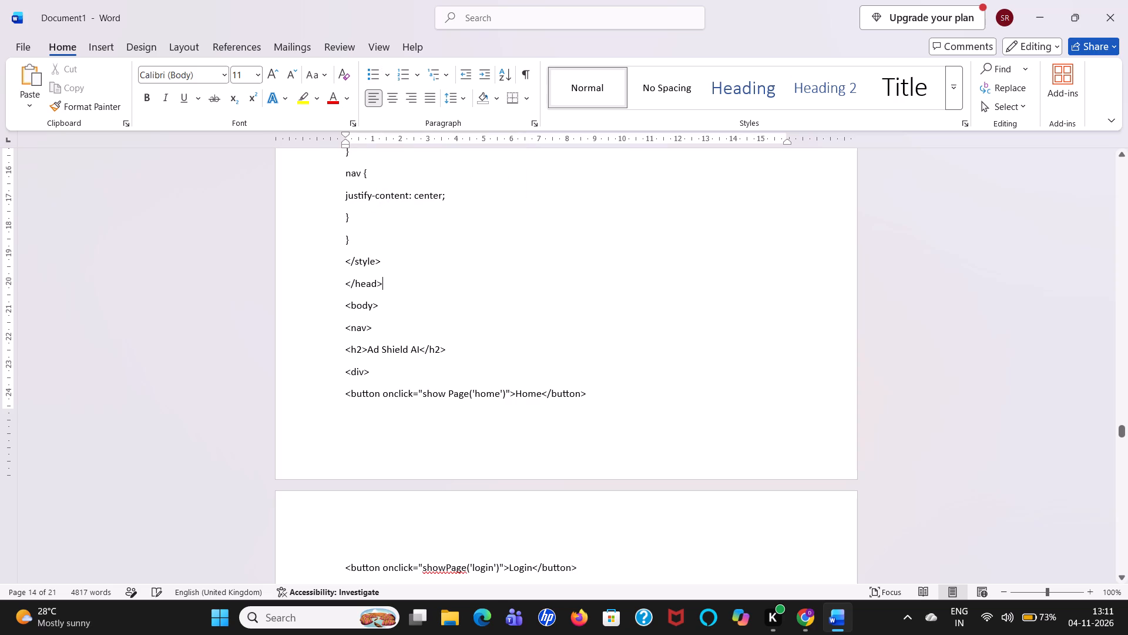
Correct showPage to "show Page" in the nav section's Login and Sign Up buttons.
scroll(629, 353, down, 1)
scroll(629, 353, up, 1)
scroll(629, 355, down, 2)
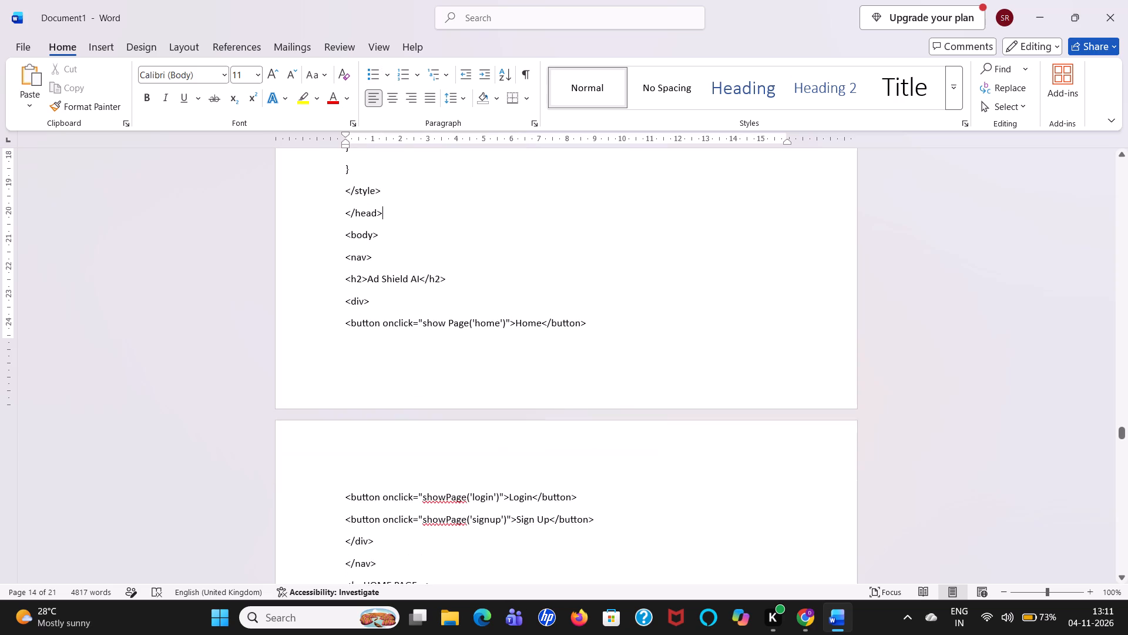
scroll(625, 358, down, 4)
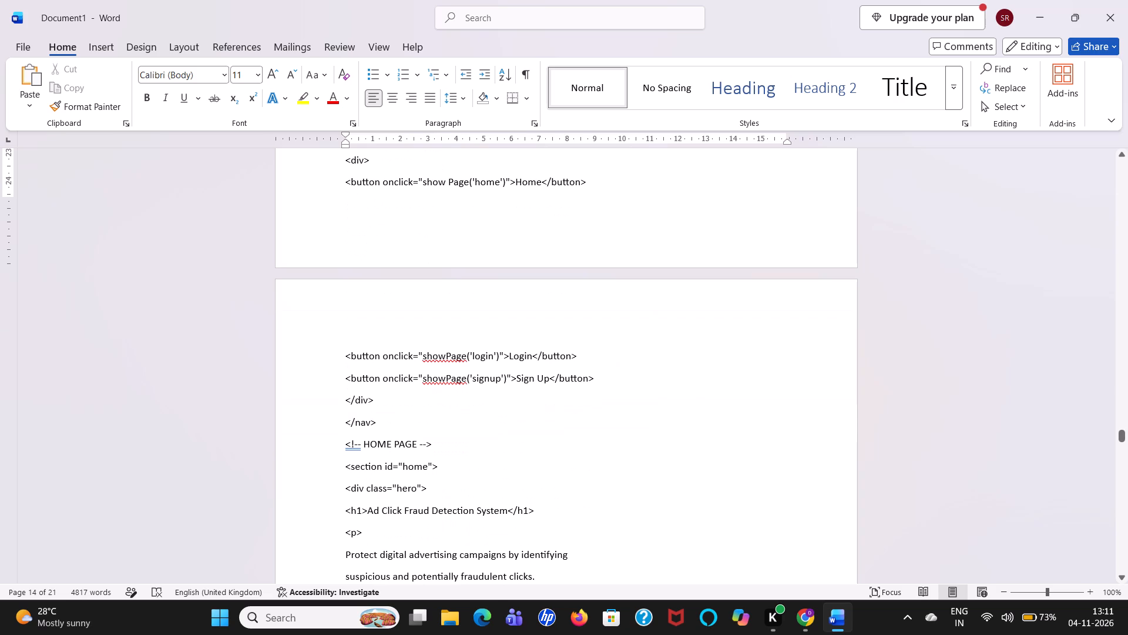
click(450, 358)
right_click(449, 358)
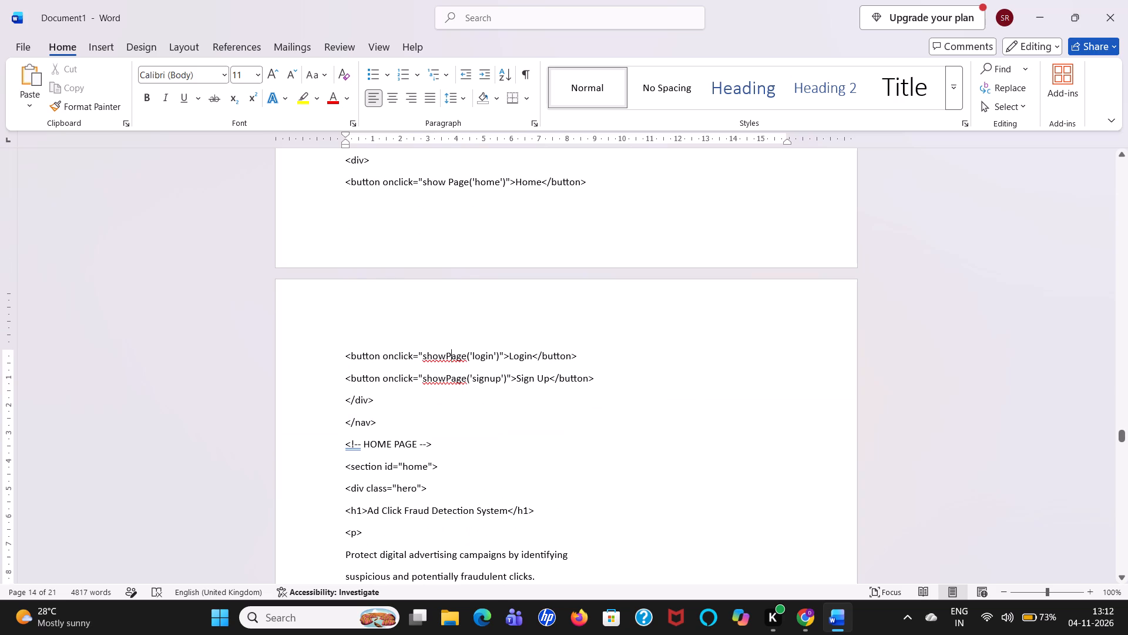
click(401, 37)
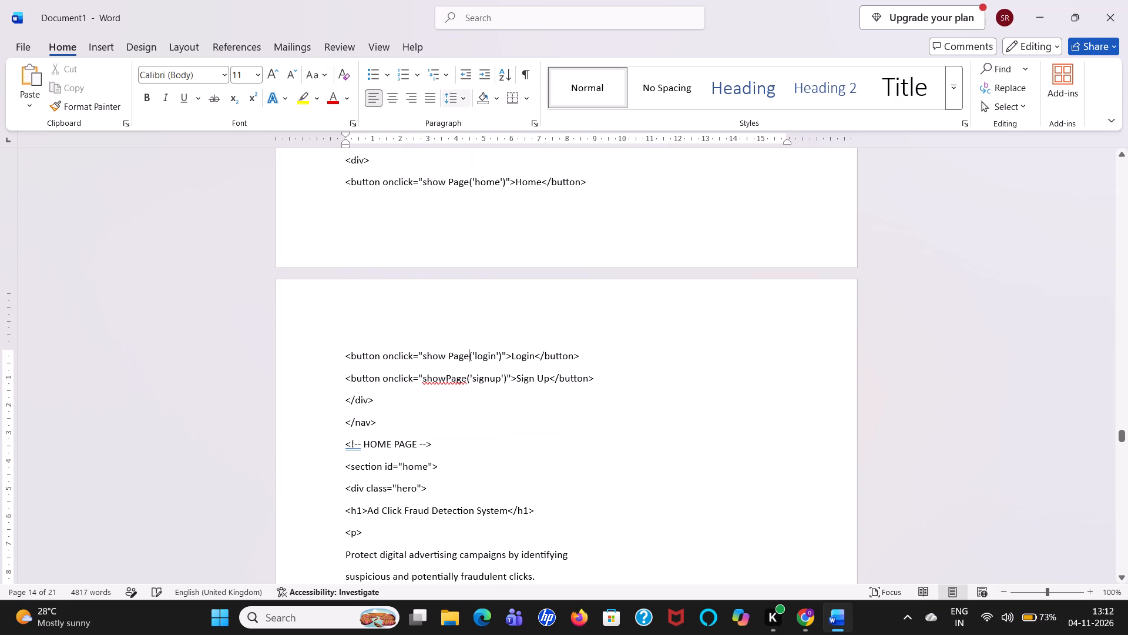
click(439, 385)
right_click(439, 385)
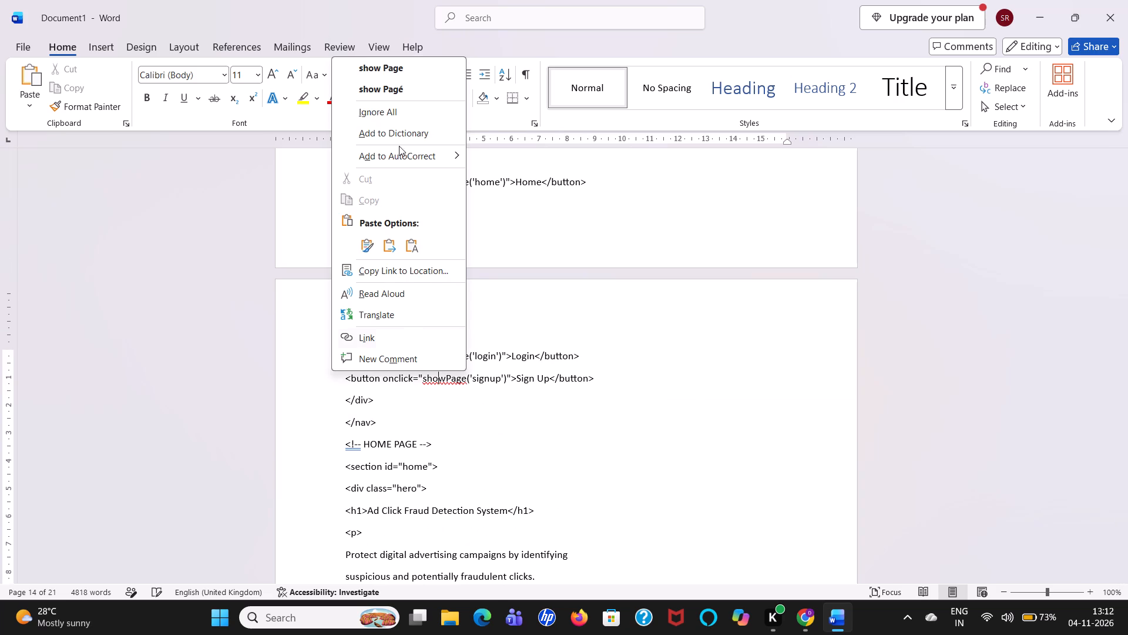
click(403, 72)
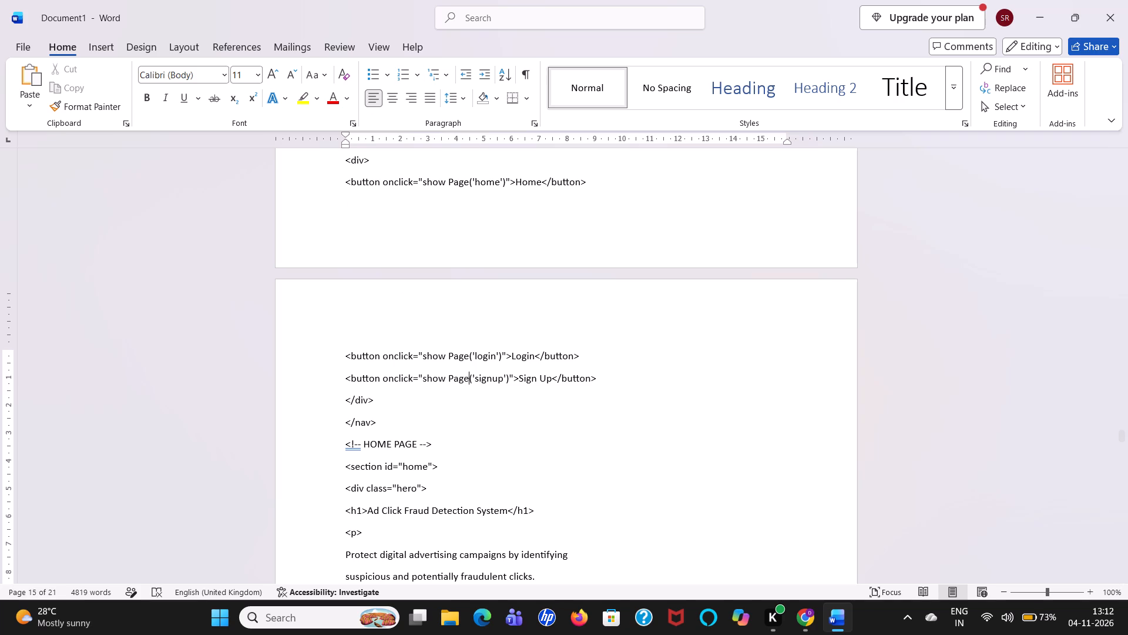
Accept the suggested spacing correction "<! --" at the start of the HOME PAGE comment.
scroll(556, 306, down, 5)
click(358, 272)
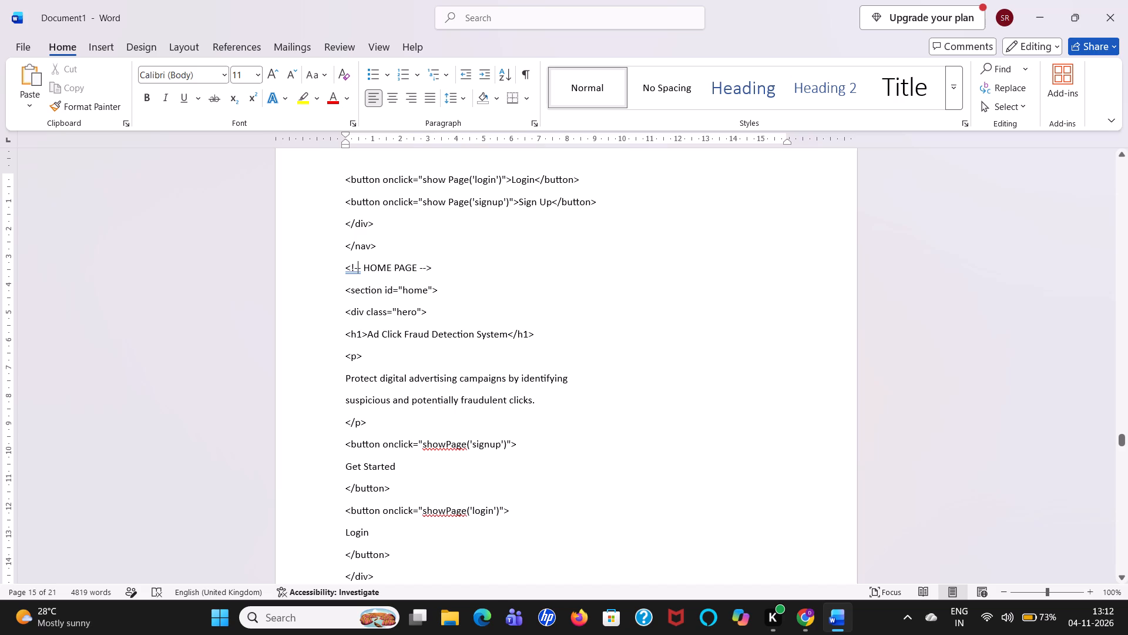
right_click(359, 272)
click(328, 274)
click(330, 281)
Correct showPage to "show Page" in the hero section's Get Started and Login buttons.
click(443, 443)
right_click(443, 443)
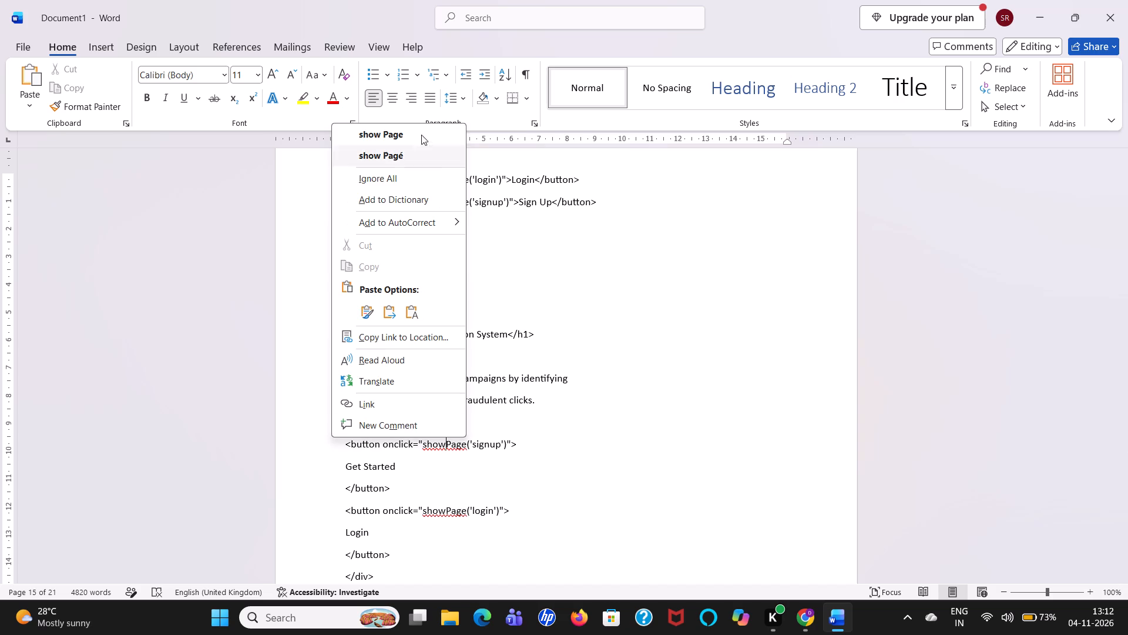
click(415, 126)
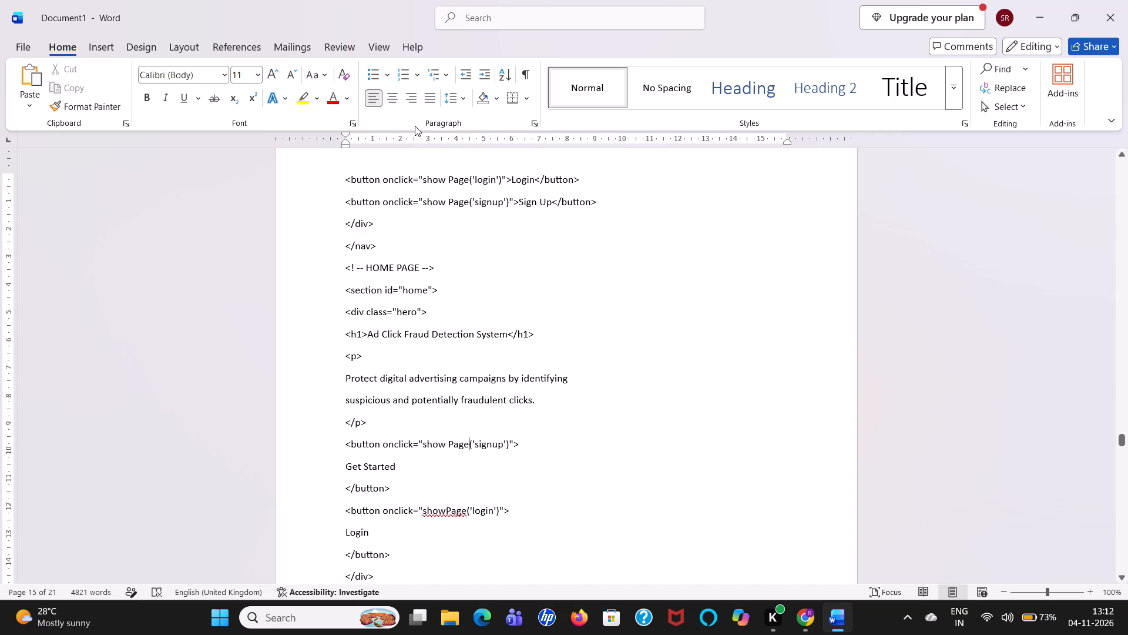
click(446, 512)
right_click(440, 510)
right_click(435, 516)
click(445, 199)
Change click to "clicks" in the Global Trends card's "Review click statistics" text using the suggested grammar correction.
scroll(740, 361, down, 2)
scroll(533, 343, down, 3)
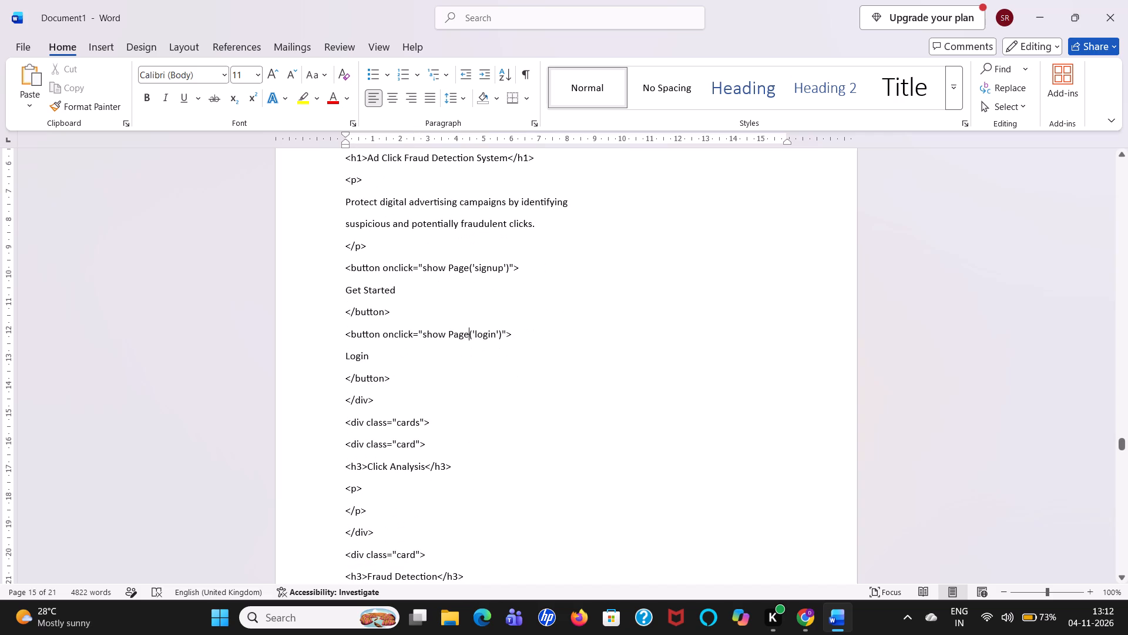
scroll(531, 346, down, 2)
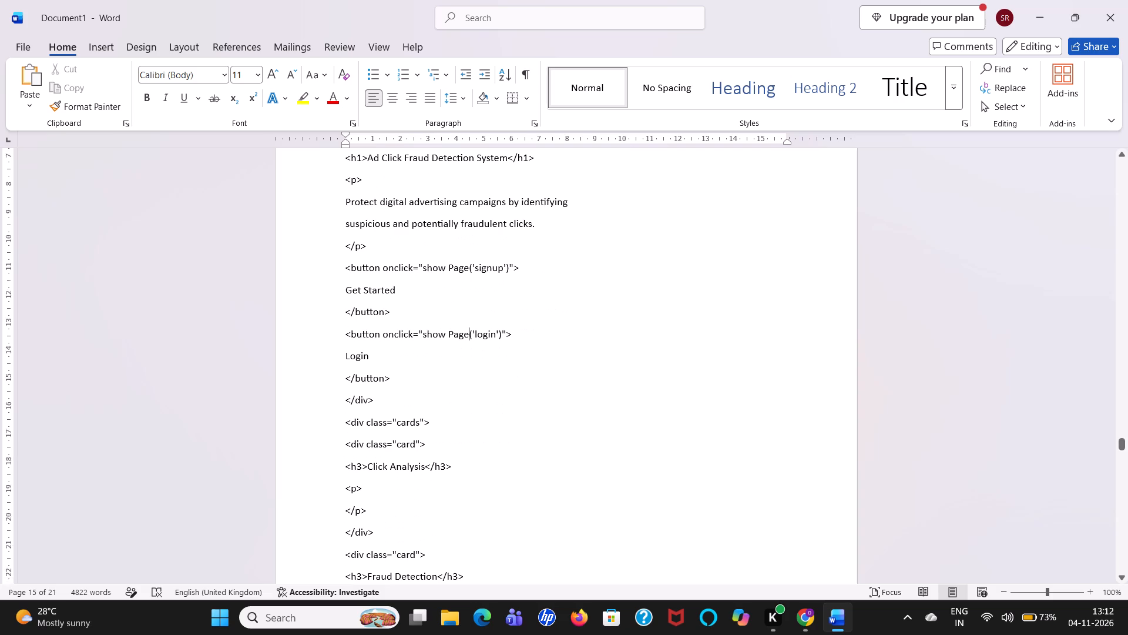
scroll(531, 346, down, 9)
scroll(528, 346, up, 1)
scroll(528, 346, down, 1)
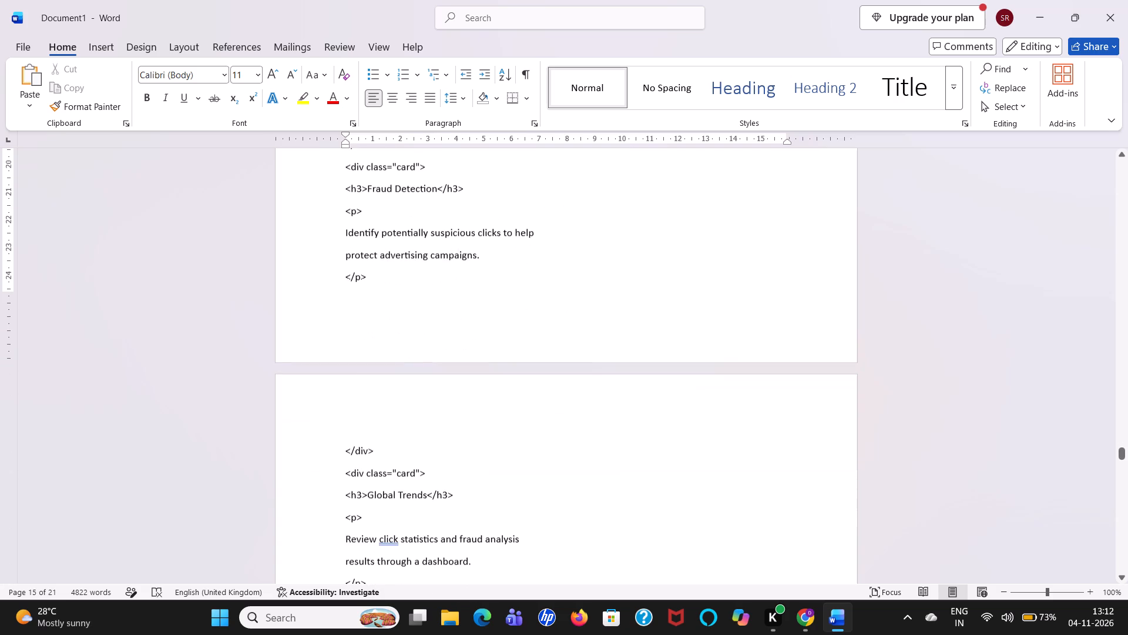
scroll(528, 346, down, 4)
click(389, 398)
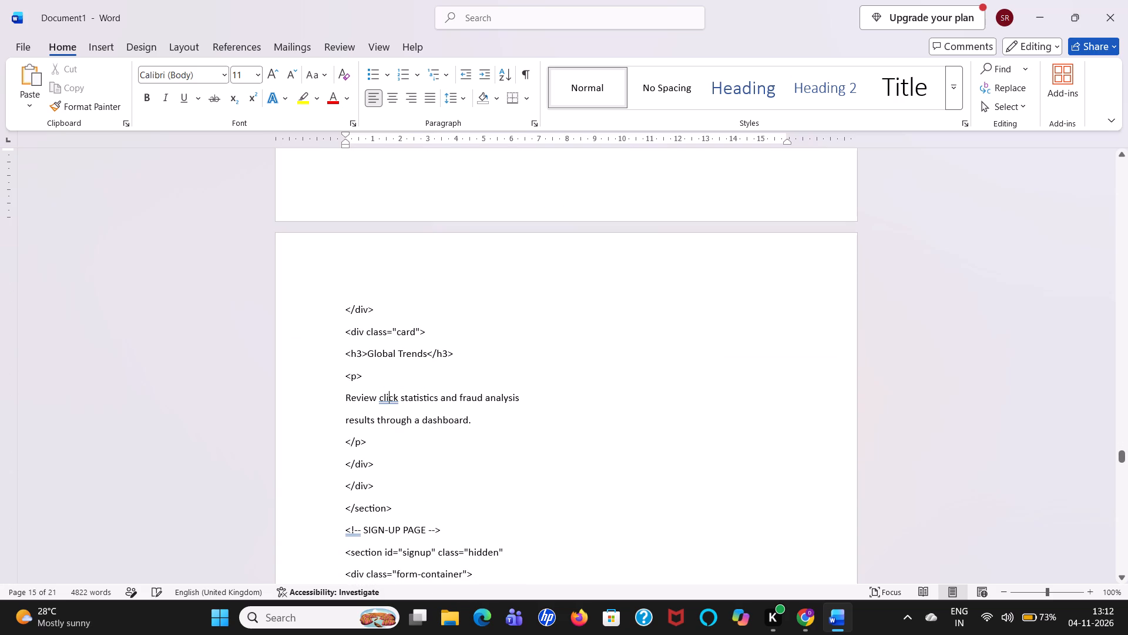
right_click(388, 395)
right_click(386, 393)
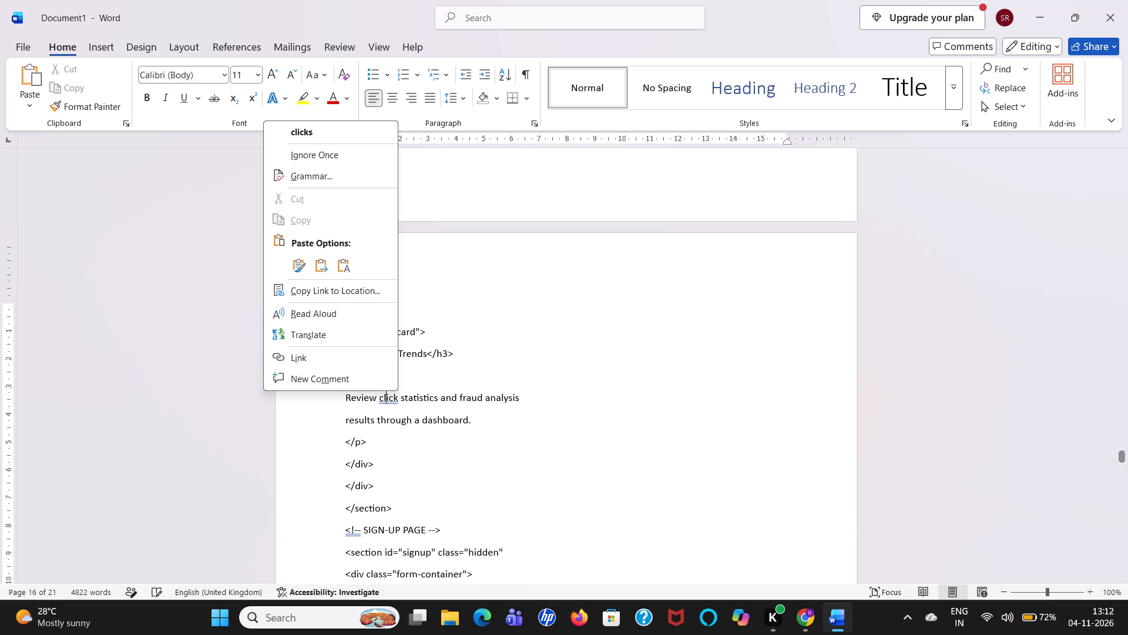
click(347, 138)
Accept the suggested spacing correction "<! --" at the start of the SIGN-UP PAGE comment.
scroll(482, 400, down, 4)
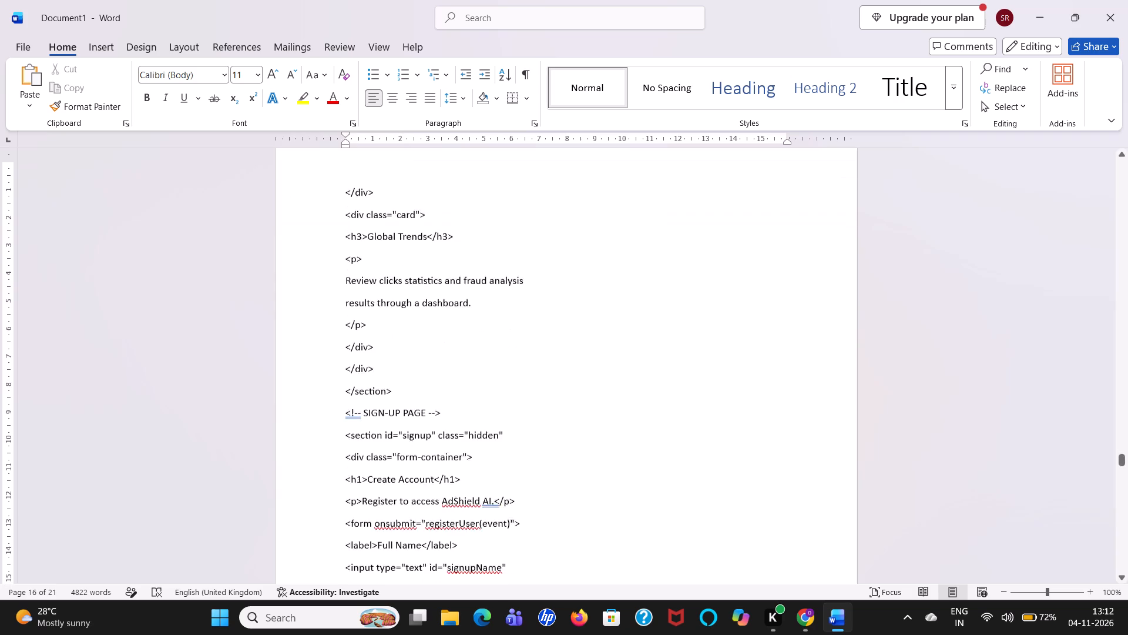
click(354, 388)
right_click(354, 388)
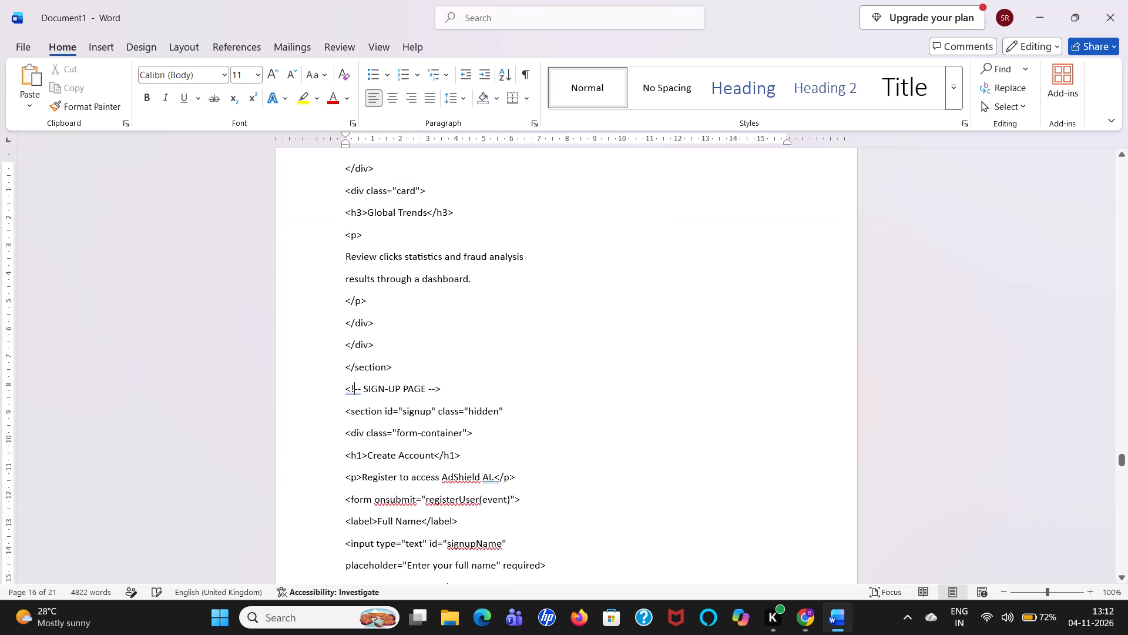
click(308, 114)
Correct AdShield to "Ad Shield" in the sign-up page's "Register to access" paragraph.
click(474, 476)
right_click(475, 466)
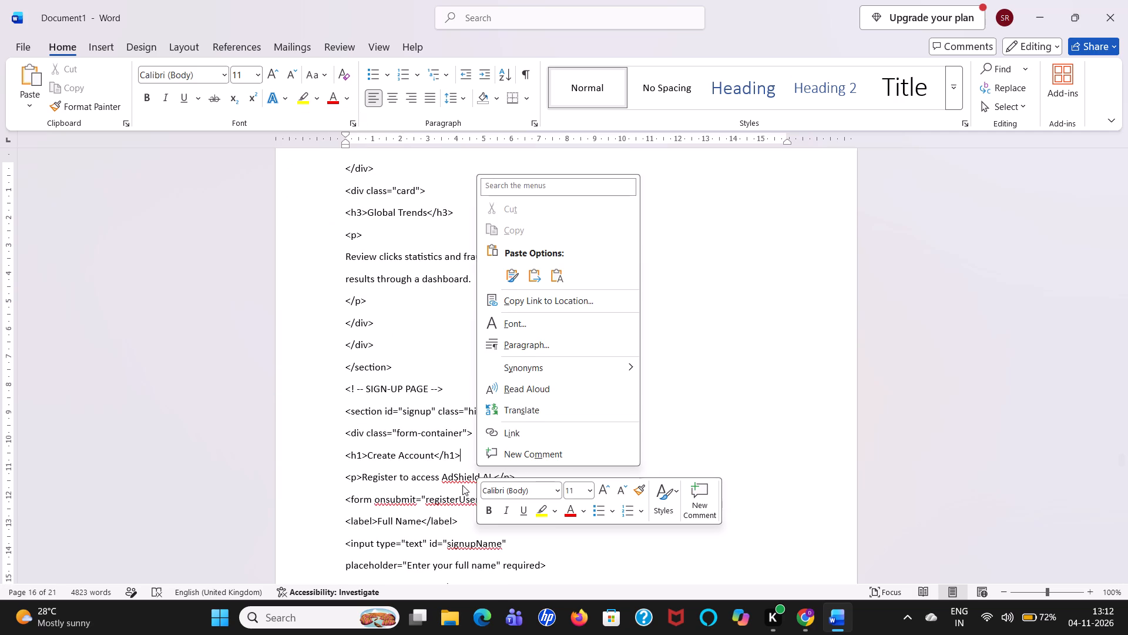
click(471, 478)
right_click(474, 477)
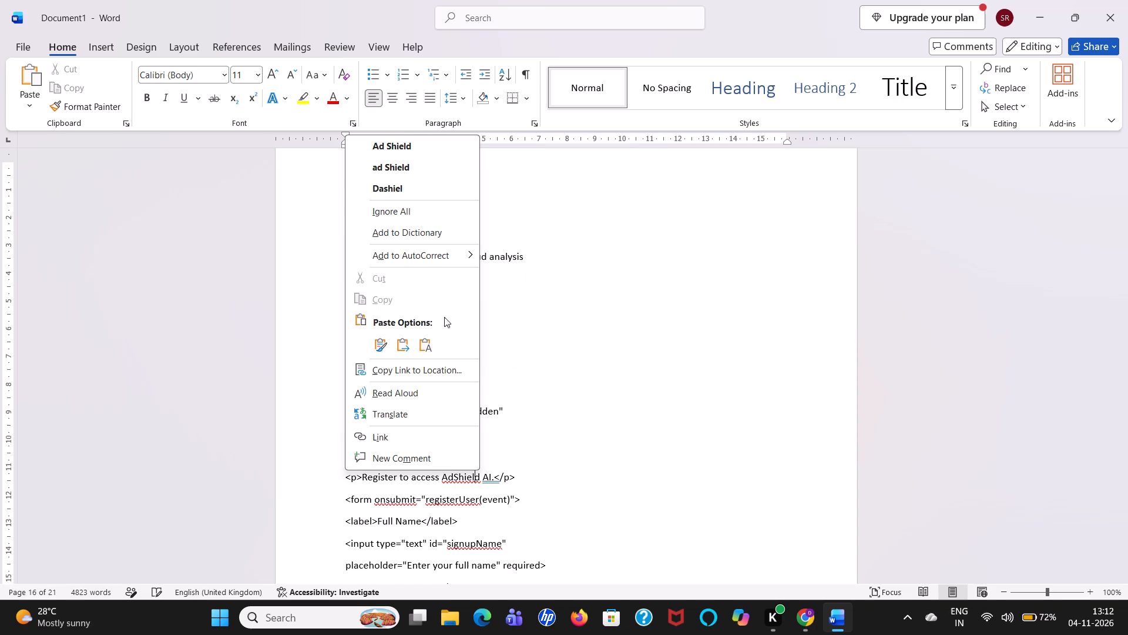
click(416, 139)
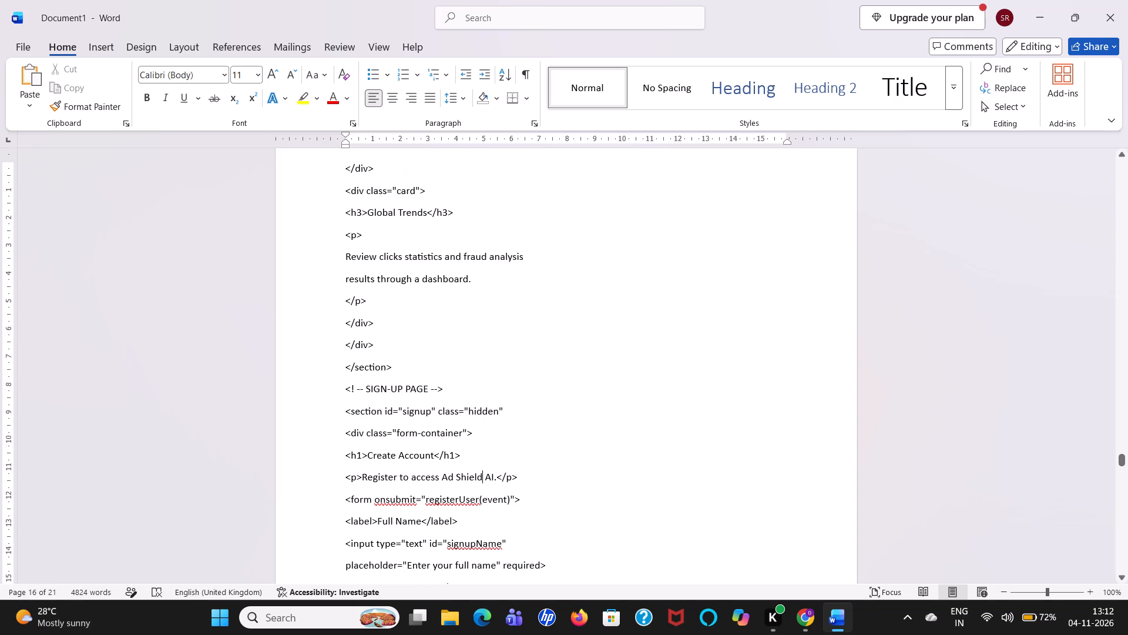
Correct onsubmit to "on submit" and registerUser to "register User" in the sign-up page's form tag.
click(401, 496)
right_click(408, 494)
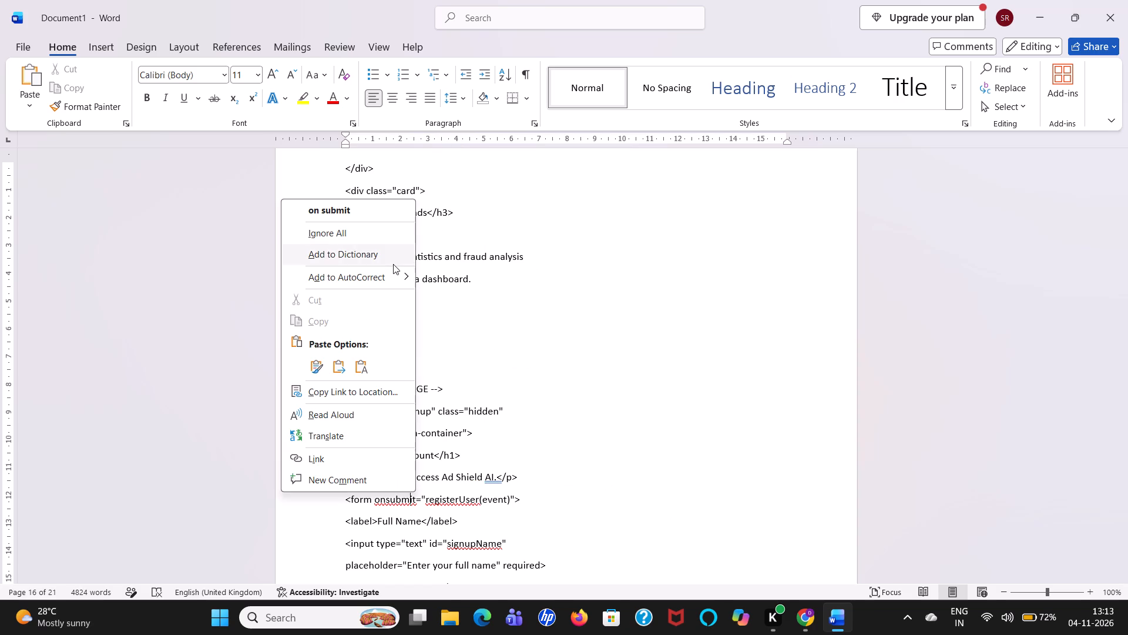
click(362, 206)
click(456, 500)
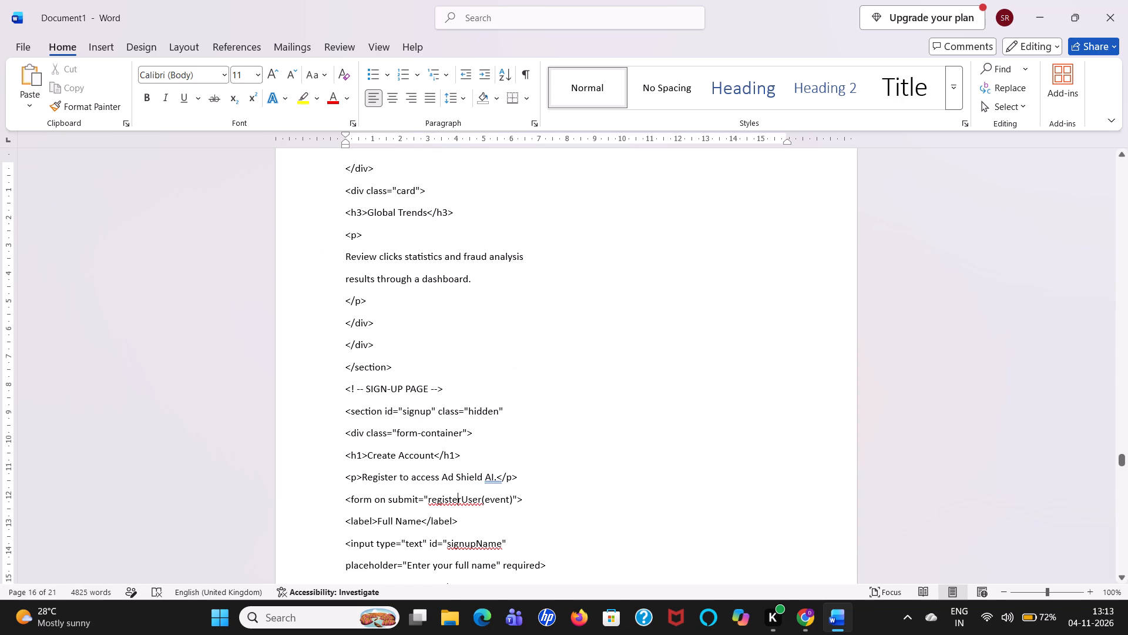
right_click(456, 500)
click(407, 216)
Accept the suggested grammar correction for the flagged "AI.<" in the sign-up page's "Register to access" paragraph.
scroll(531, 386, down, 3)
click(491, 368)
right_click(495, 377)
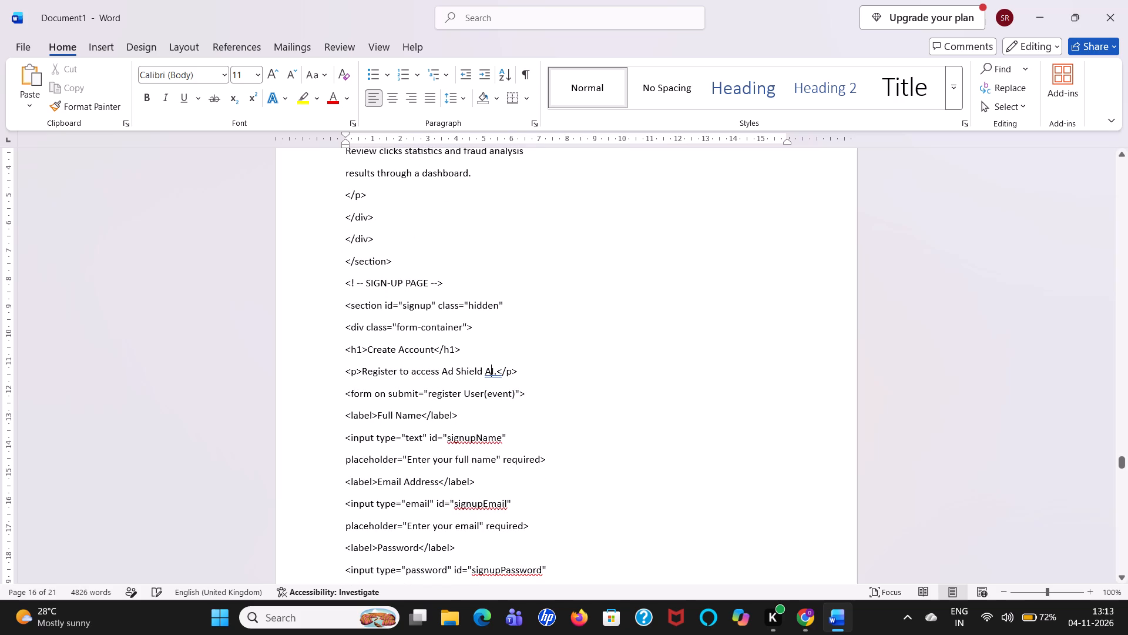
click(435, 111)
Accept the suggested spelling correction for the flagged signupName in the sign-up form's Full Name input.
click(475, 440)
right_click(475, 440)
click(455, 143)
Correct signupEmail to "signup Email" in the sign-up form's Email Address input.
click(479, 503)
right_click(482, 503)
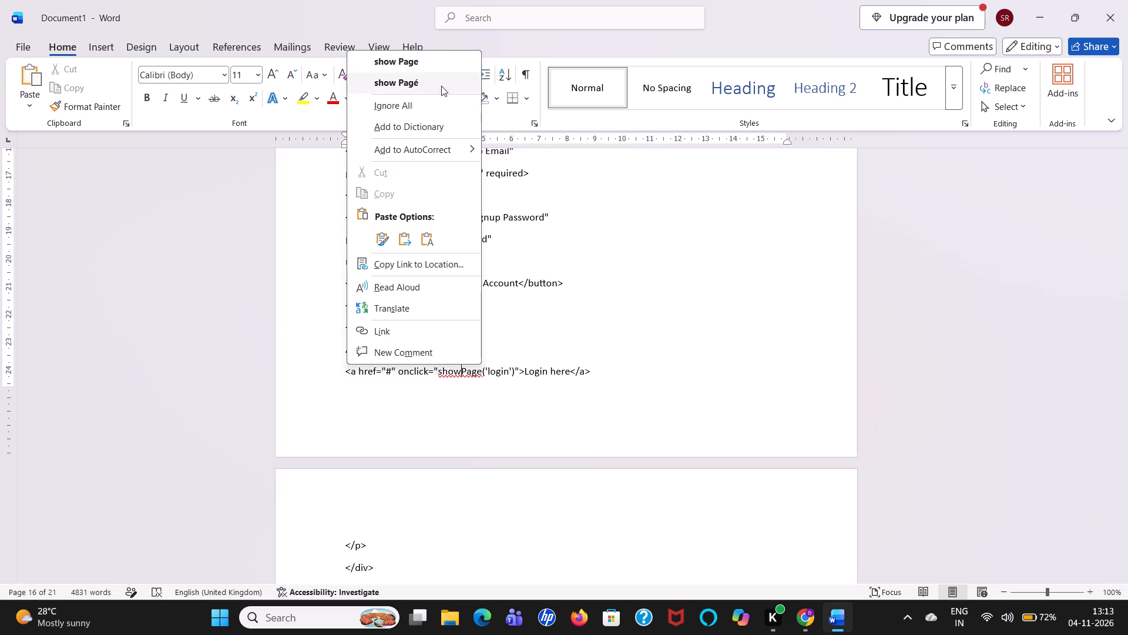
Correct showPage to "show Page" in the sign-up page's "Login here" link.
click(438, 72)
scroll(606, 380, down, 6)
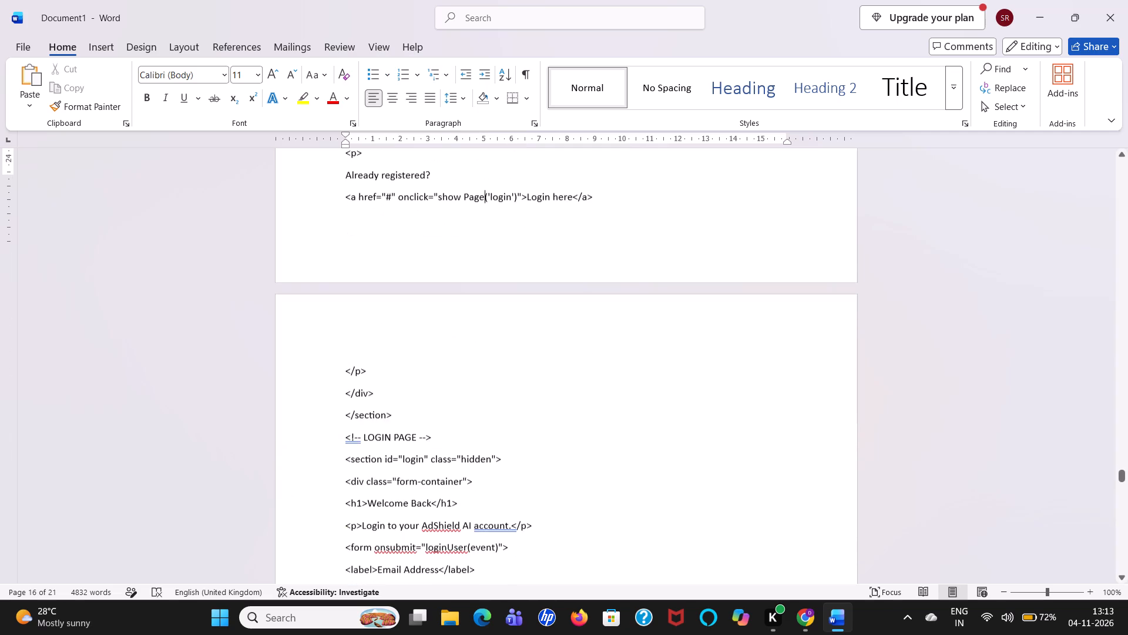
Accept the suggested "<! --" correction in the LOGIN PAGE comment.
click(355, 405)
right_click(352, 404)
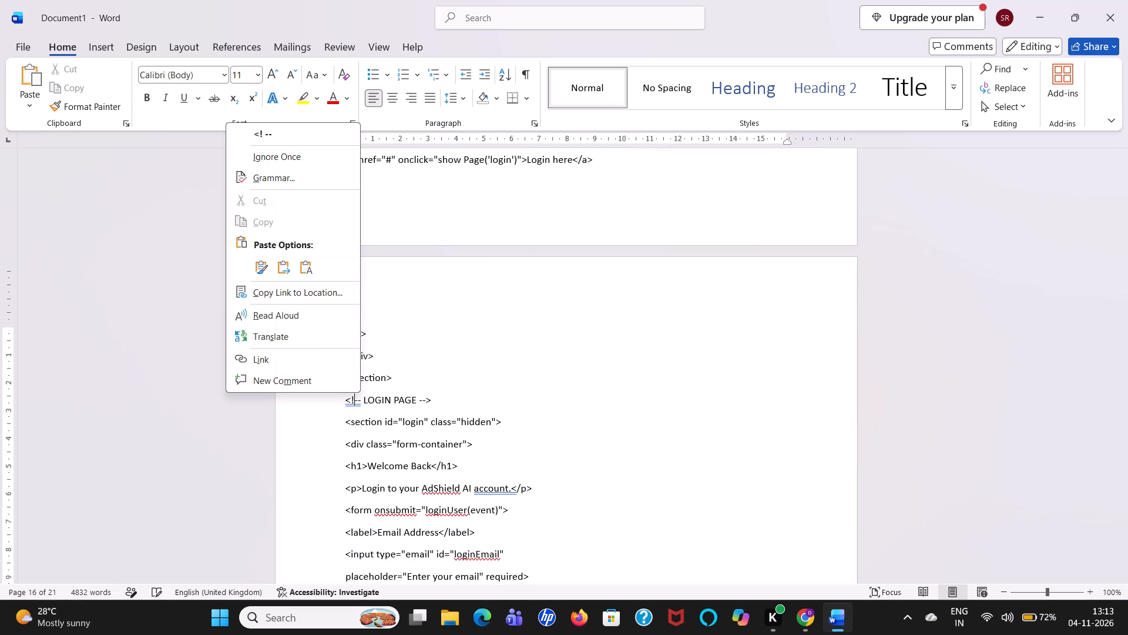
click(314, 128)
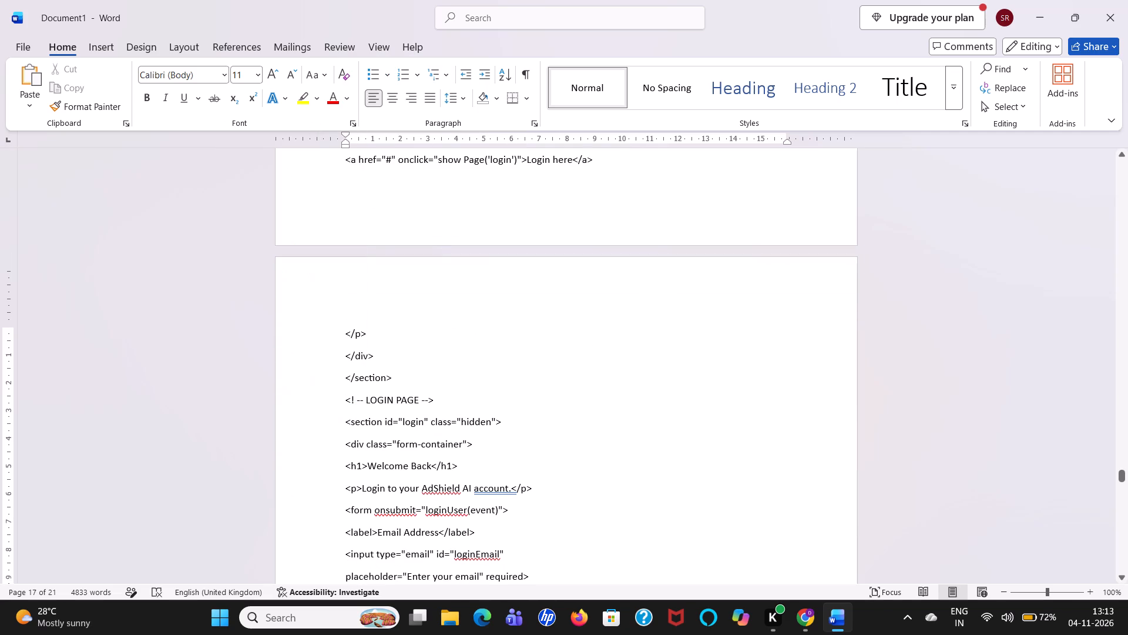
Correct AdShield to "Ad Shield" in the login page's "Login to your" paragraph.
click(453, 488)
right_click(453, 488)
click(394, 164)
Correct onsubmit to "on submit" and loginUser to "login User" in the login page's form tag.
click(395, 516)
right_click(394, 516)
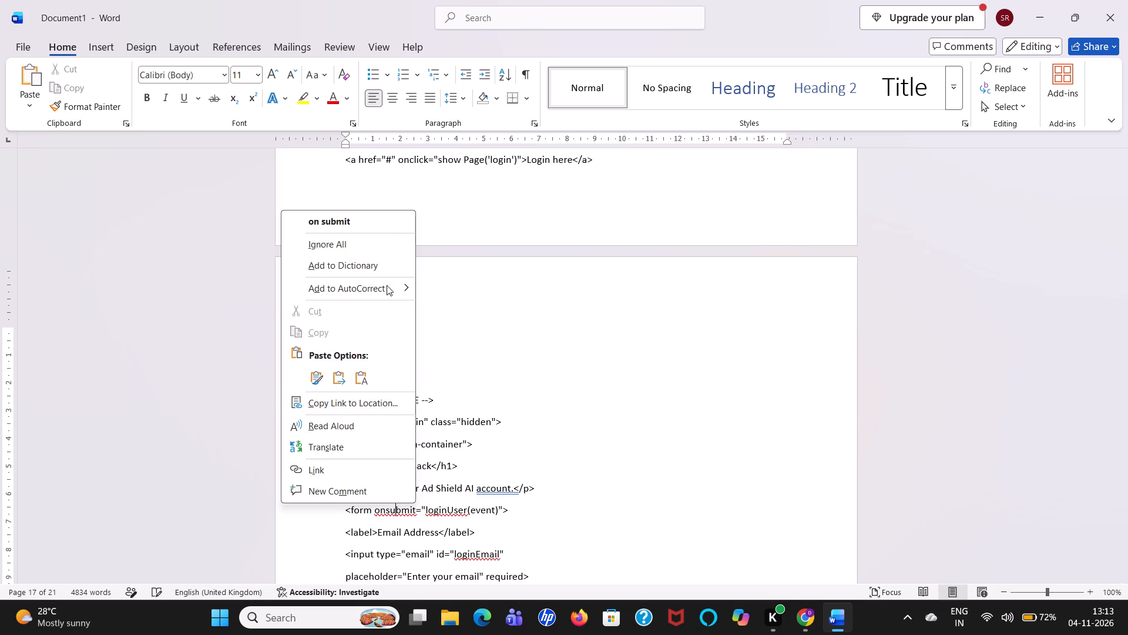
click(378, 227)
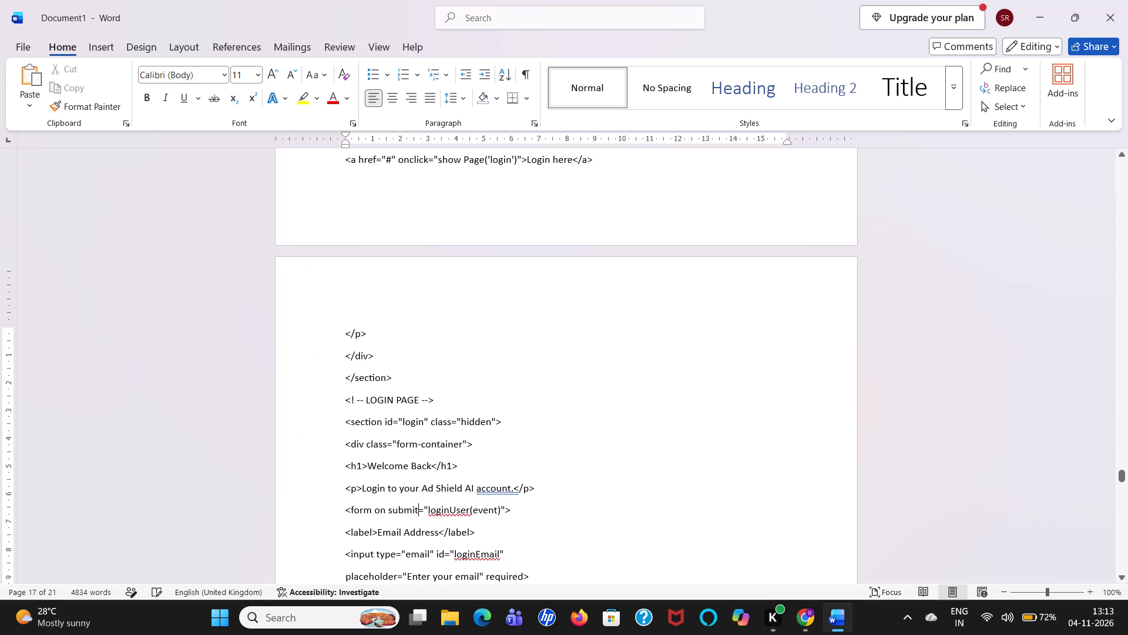
click(447, 511)
right_click(446, 511)
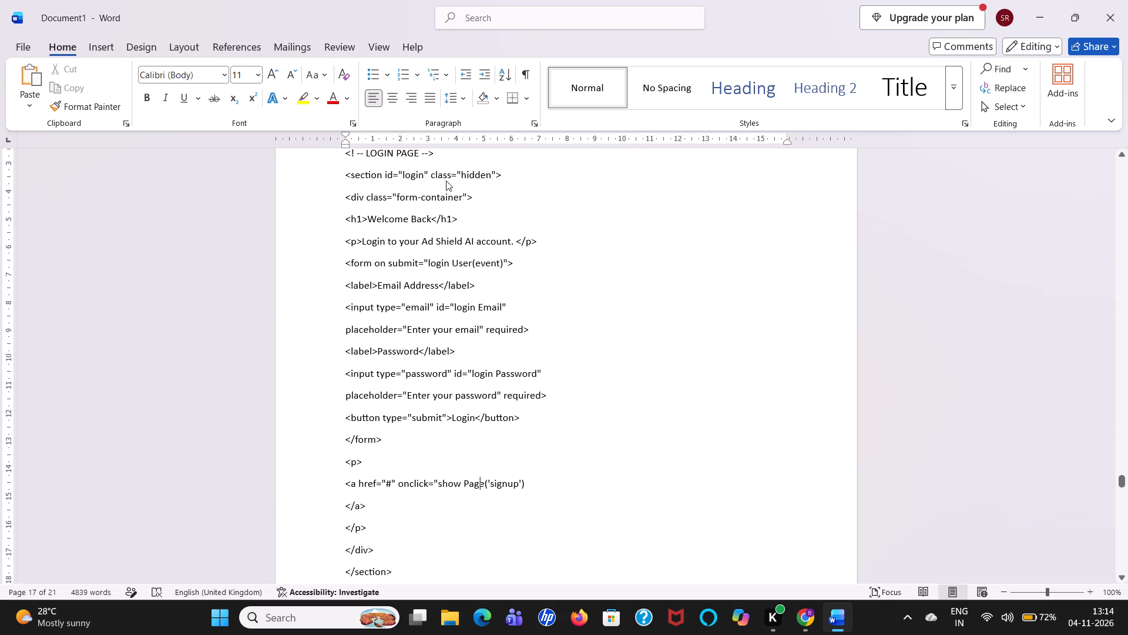
Correct AdShield to "Ad Shield" in the footer line above the script section.
scroll(572, 439, down, 2)
scroll(511, 417, down, 4)
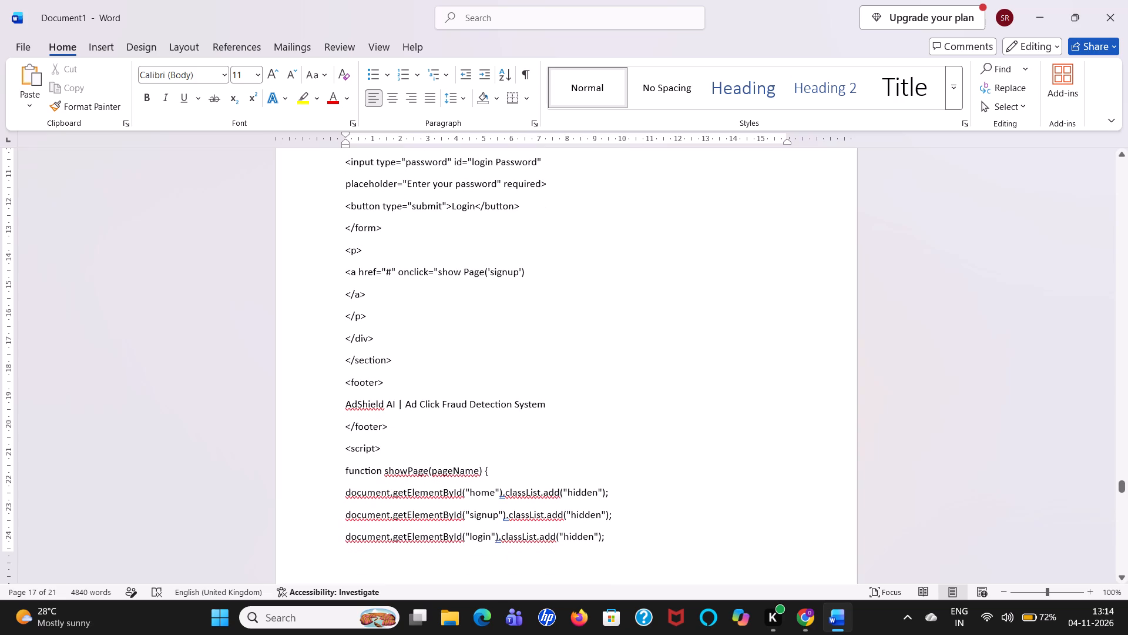
click(372, 405)
right_click(372, 405)
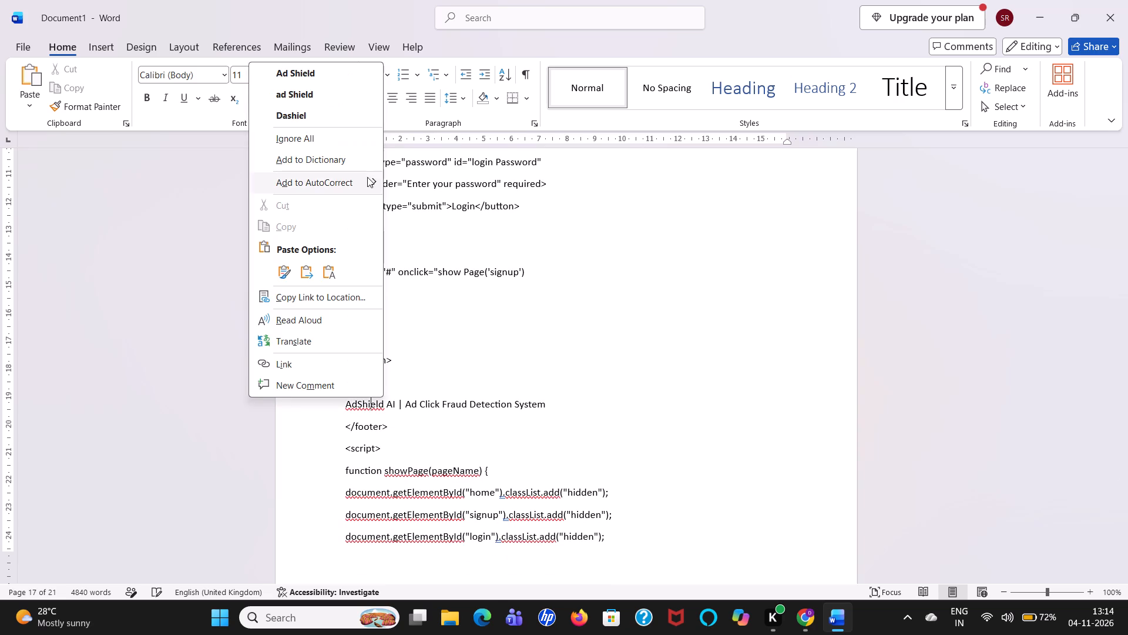
click(315, 77)
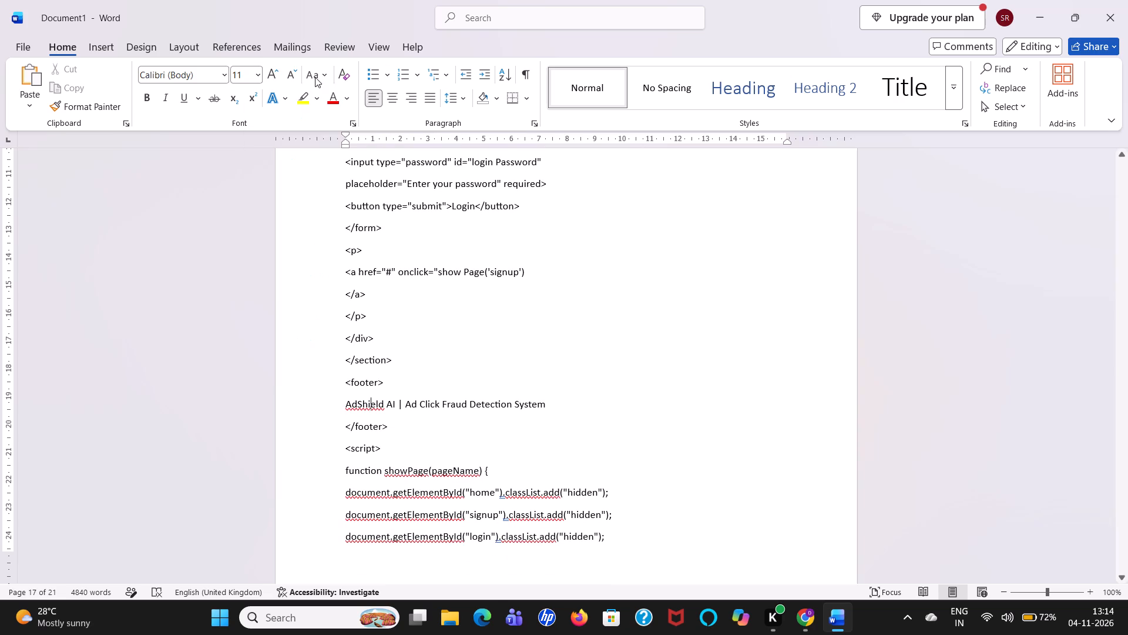
Correct pageName to "page Name" and showPage to "show Page" in the script's first function line.
click(442, 473)
right_click(437, 471)
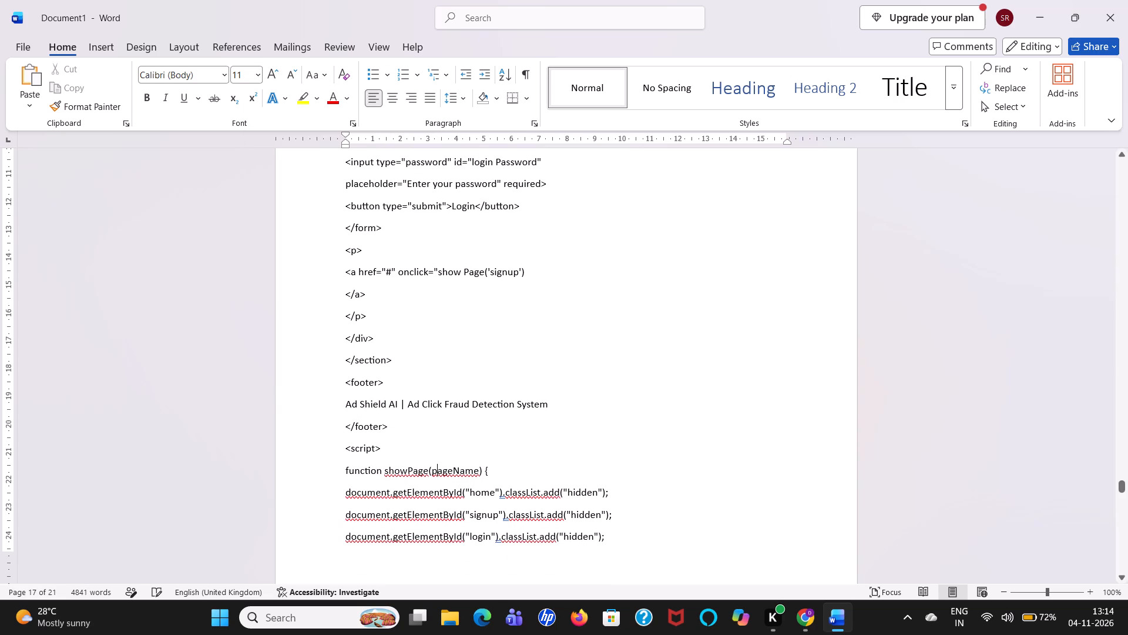
click(425, 161)
click(412, 481)
right_click(409, 470)
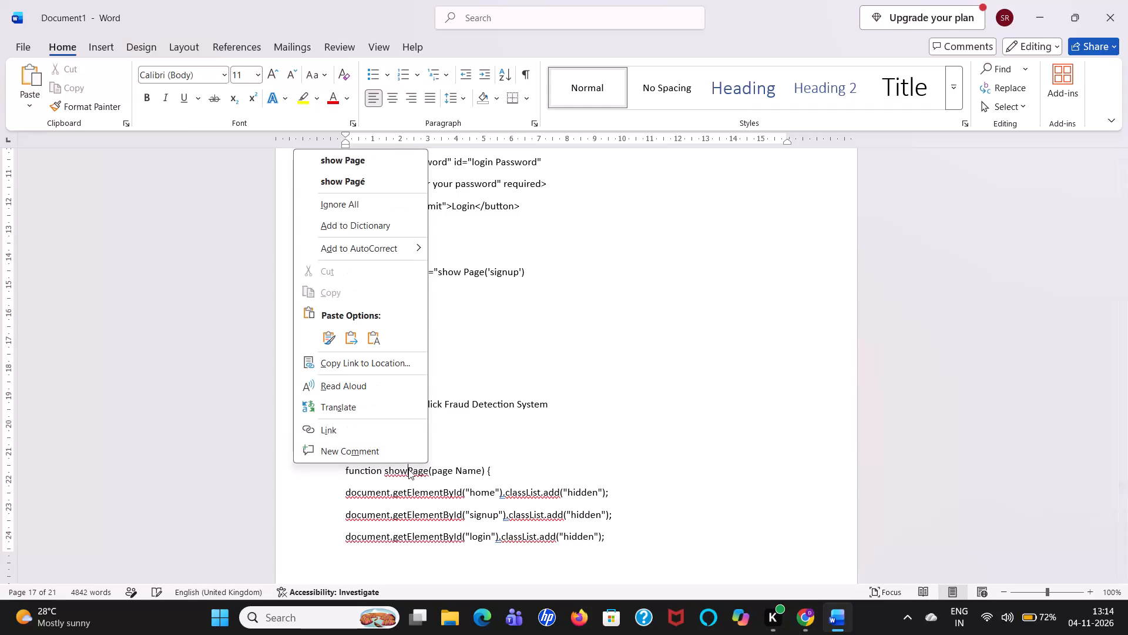
click(340, 163)
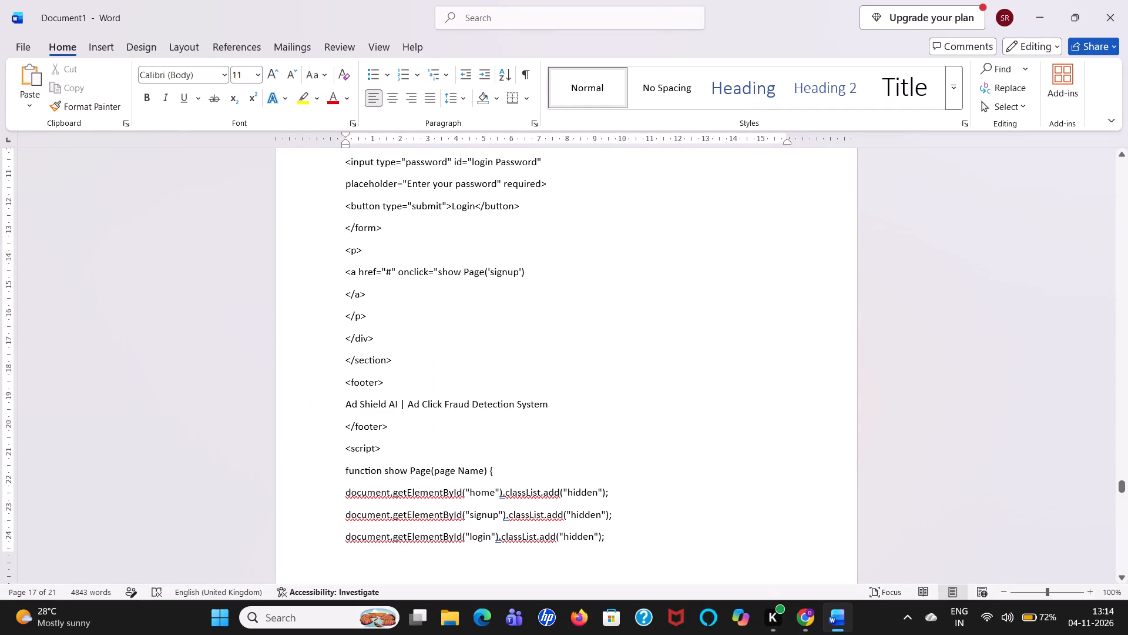
Ignore all spelling flags for document.getElementById, starting from the "home" line of the script.
click(415, 496)
right_click(413, 497)
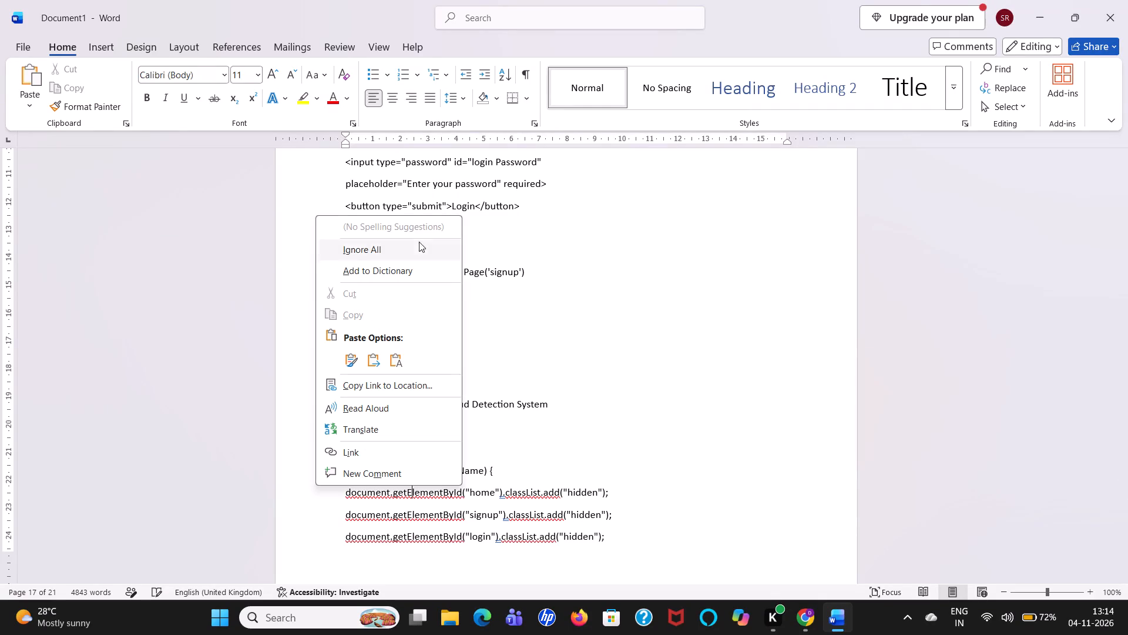
click(404, 246)
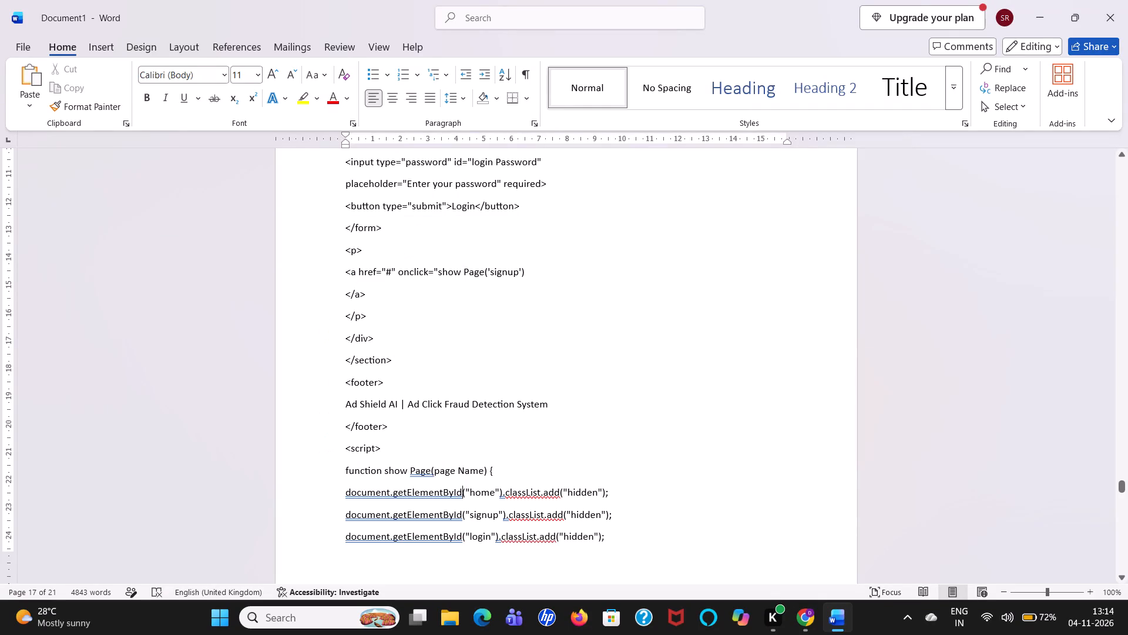
Accept the suggested spacing correction "Page (" in the script's "function show Page" line.
click(422, 473)
right_click(422, 473)
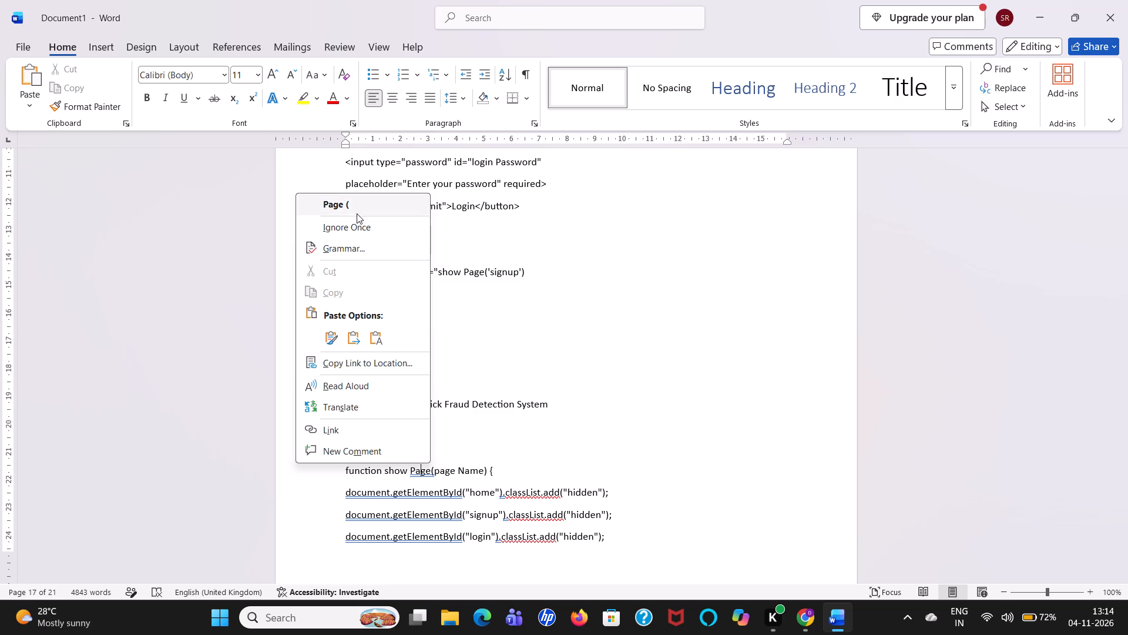
click(360, 210)
Accept the grammar suggestion that adds a space after "document." in the script's "home" line.
click(425, 499)
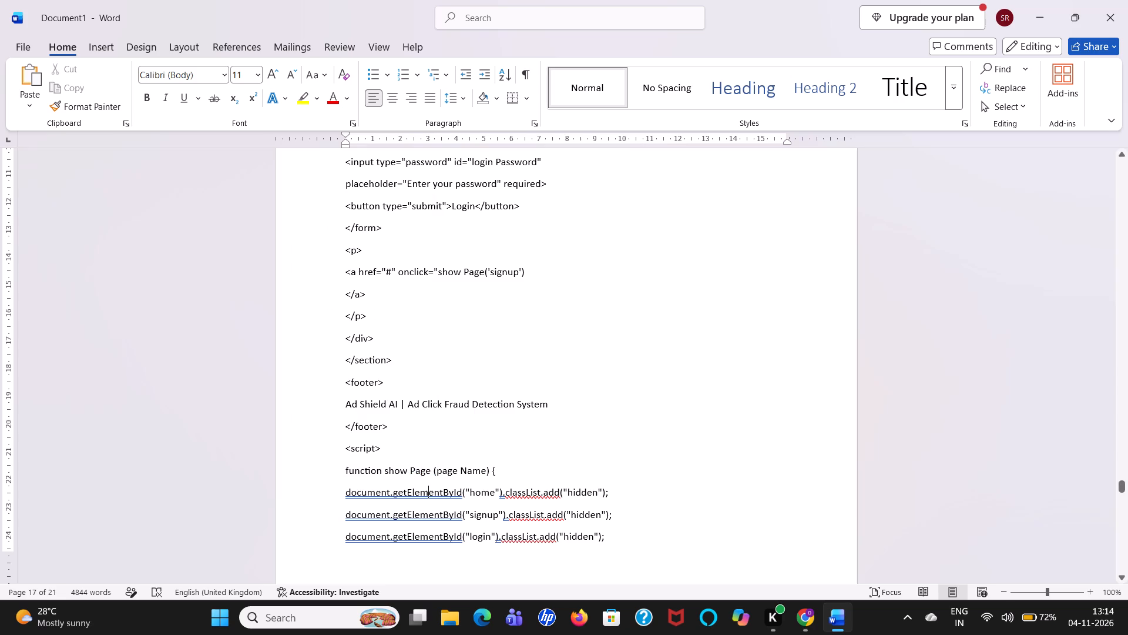
right_click(425, 499)
click(387, 219)
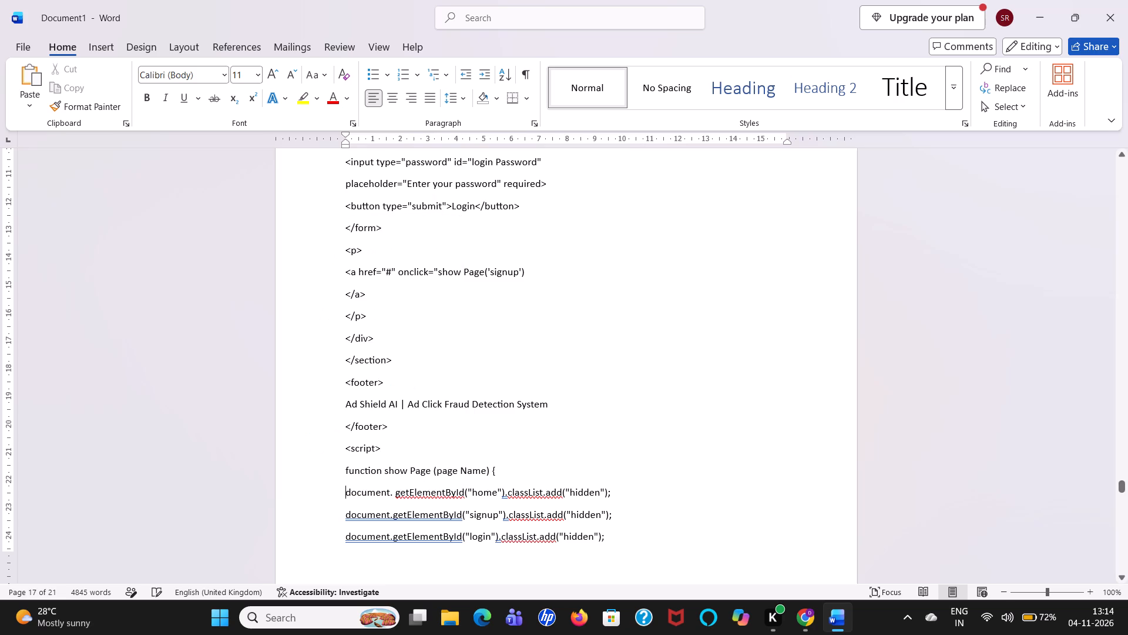
scroll(559, 412, down, 7)
scroll(566, 407, up, 2)
scroll(566, 407, down, 8)
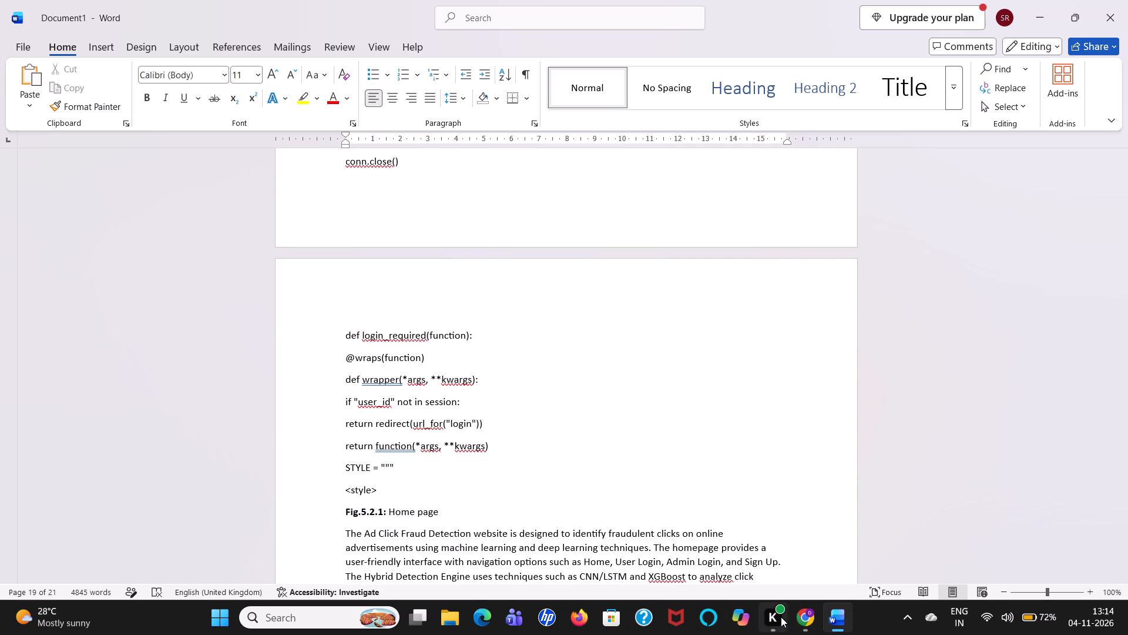
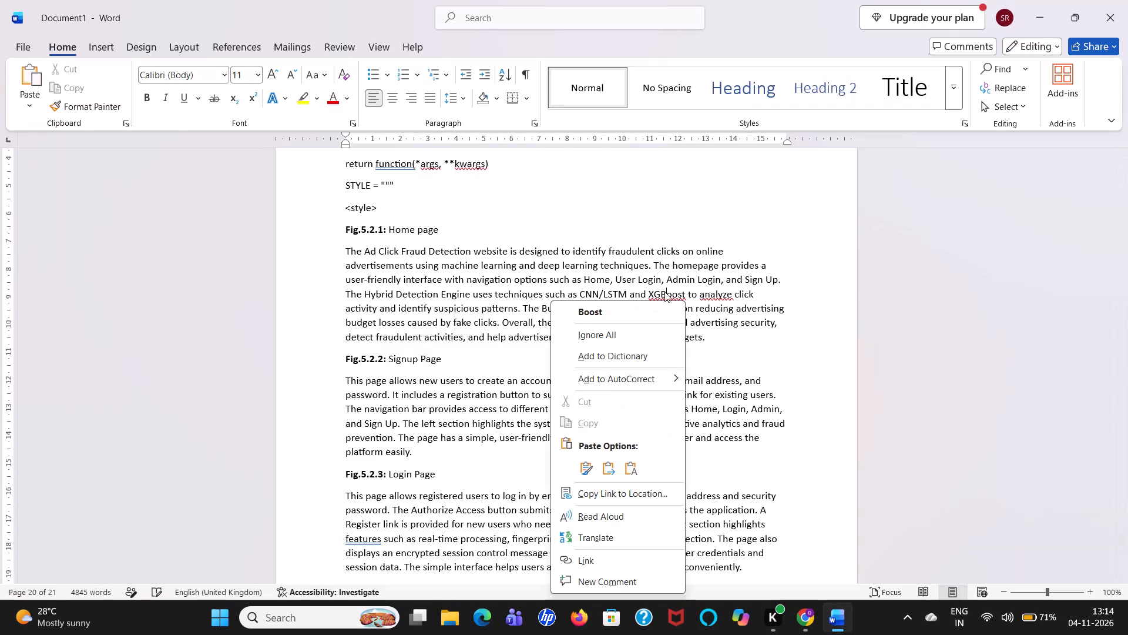
Replace the flagged "XGBoost" with "Boost" and "analyze" with "analyses" in the Fig.5.2.1 Home page paragraph, using the spelling suggestions.
click(634, 309)
click(703, 298)
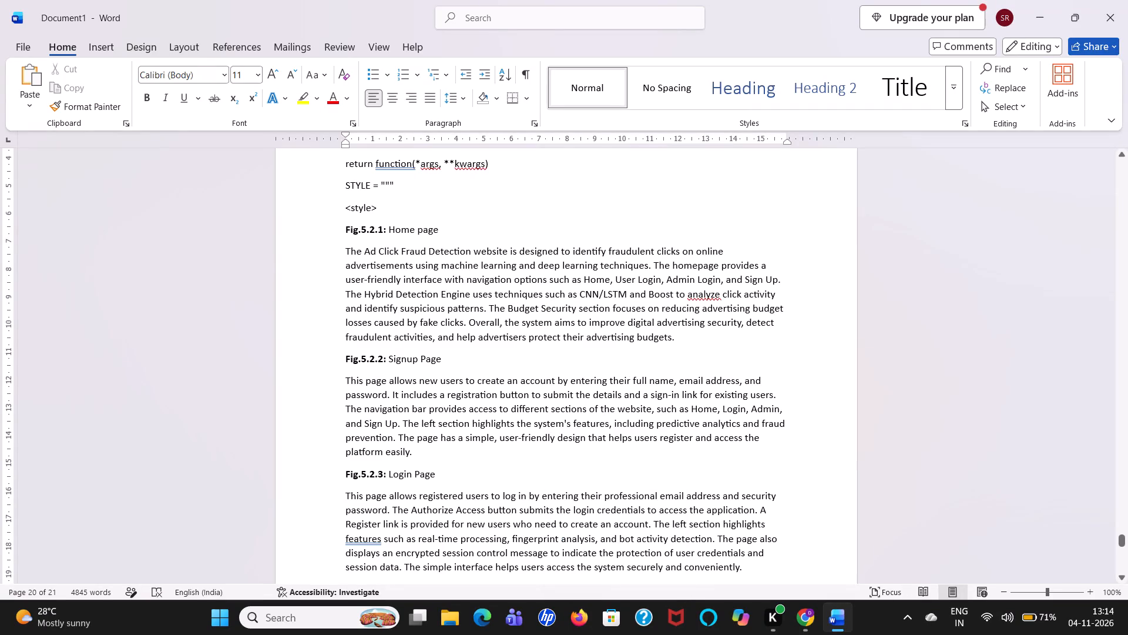
right_click(703, 298)
click(615, 238)
Accept the grammar suggestion "feature" for the flagged word "features" in the Fig.5.2.3 Login Page paragraph.
scroll(649, 345, down, 8)
click(376, 262)
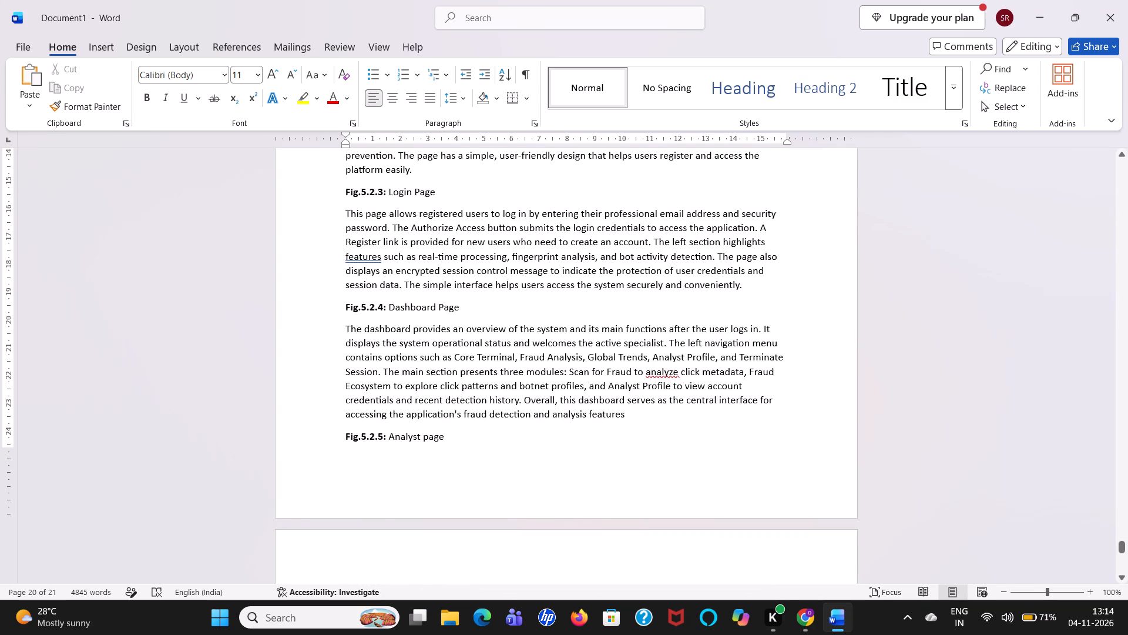
right_click(376, 262)
click(351, 265)
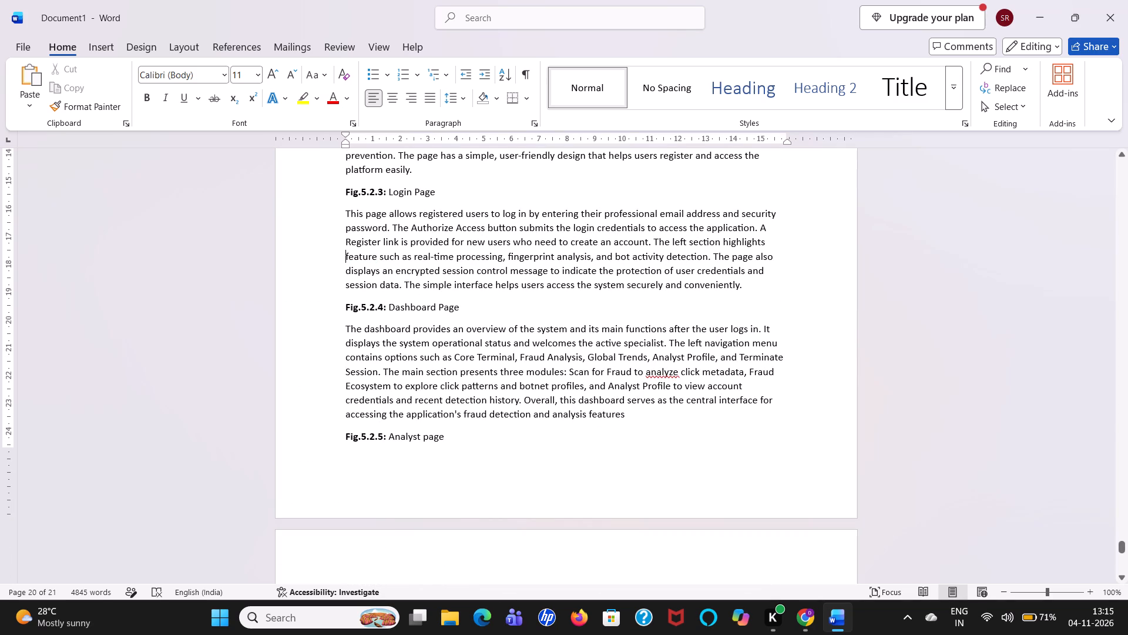
Replace the flagged "analyze" with the suggestion "analyses" in the Fig.5.2.4 Dashboard Page paragraph.
click(656, 377)
right_click(656, 377)
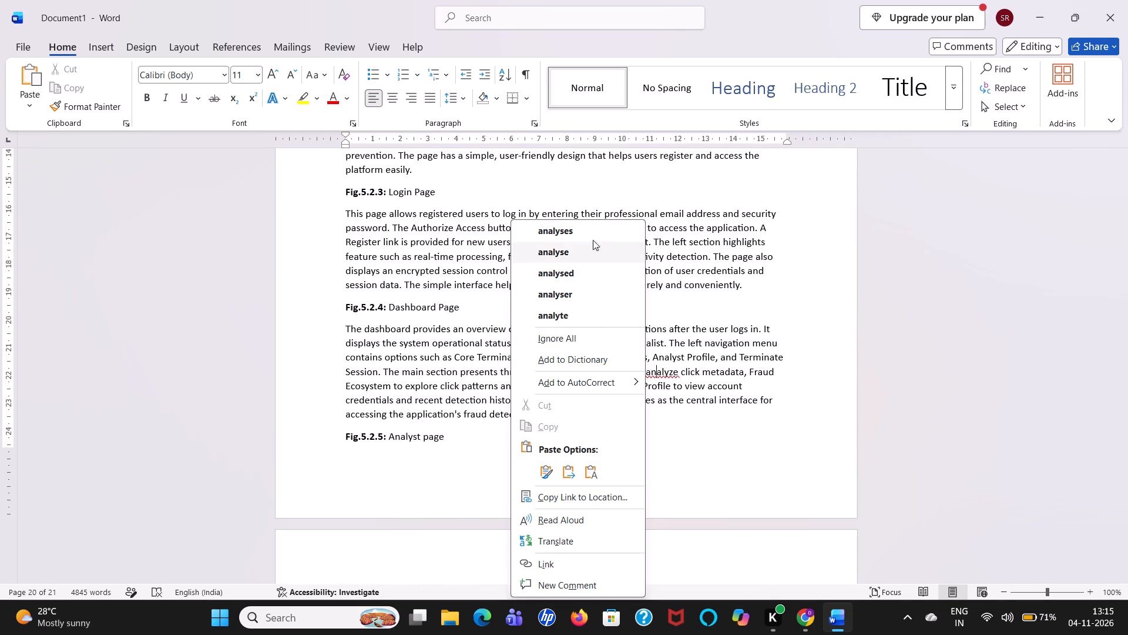
click(591, 236)
Delete the small empty shape and its blank line between the 5.2.7 Fraud Analysis Page heading and its paragraph.
scroll(640, 435, down, 4)
scroll(502, 392, down, 3)
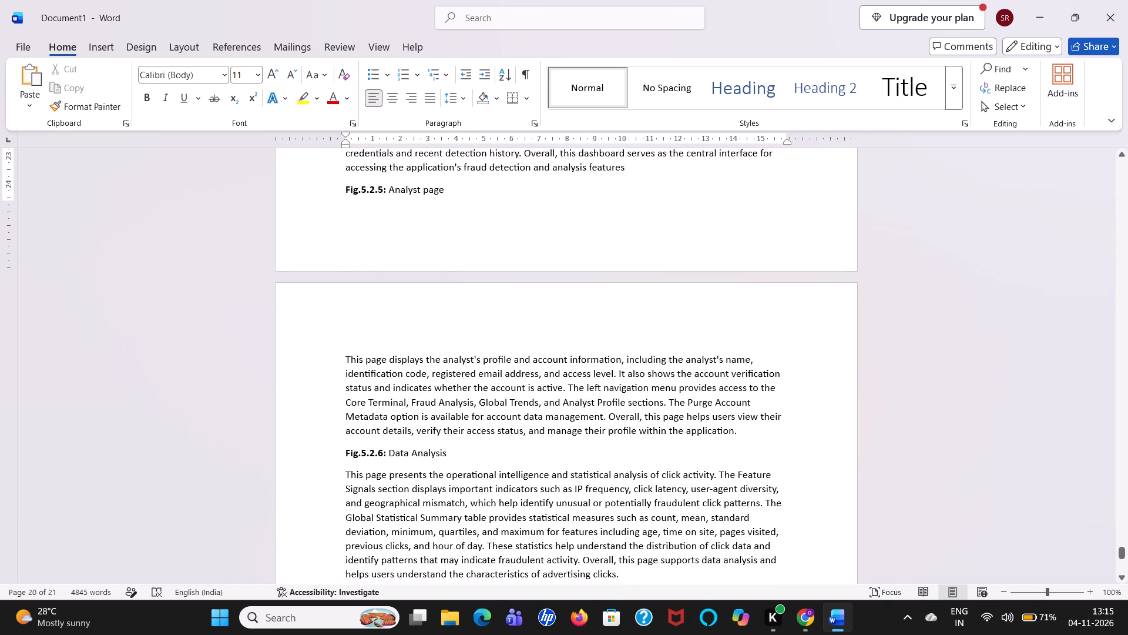
scroll(595, 380, down, 7)
click(408, 393)
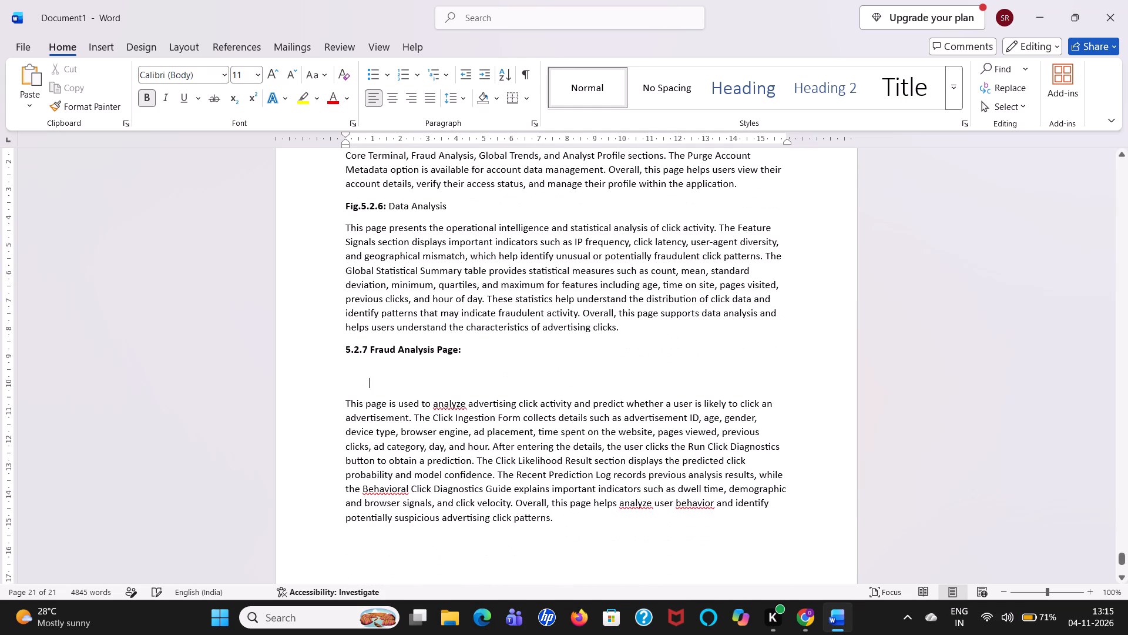
key(BackSpace)
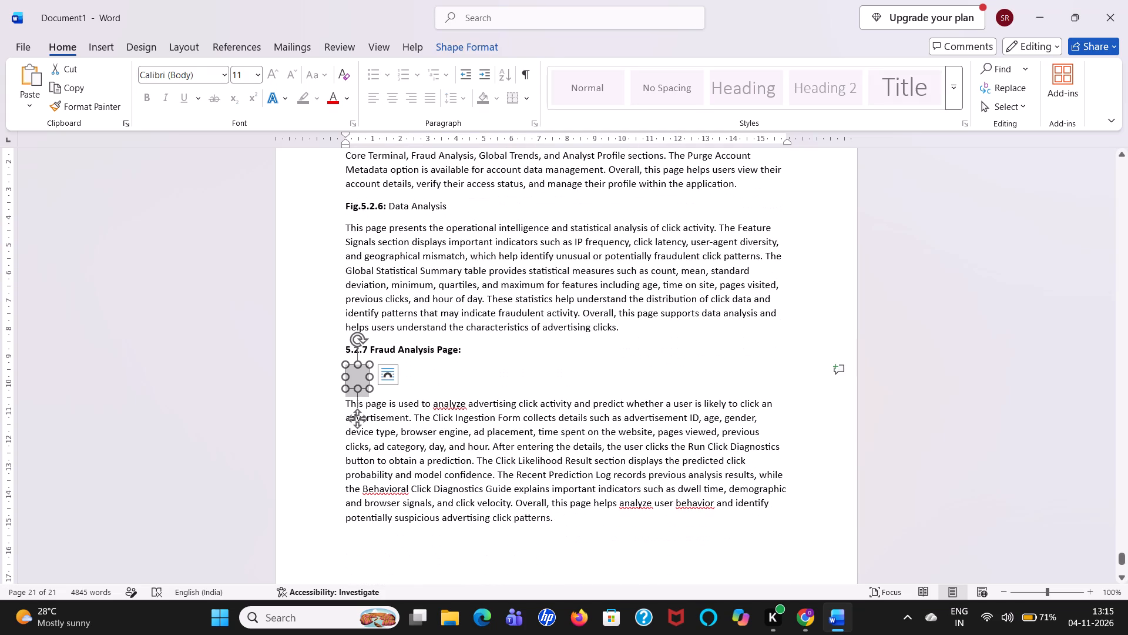
key(Delete)
key(Delete)
right_click(406, 390)
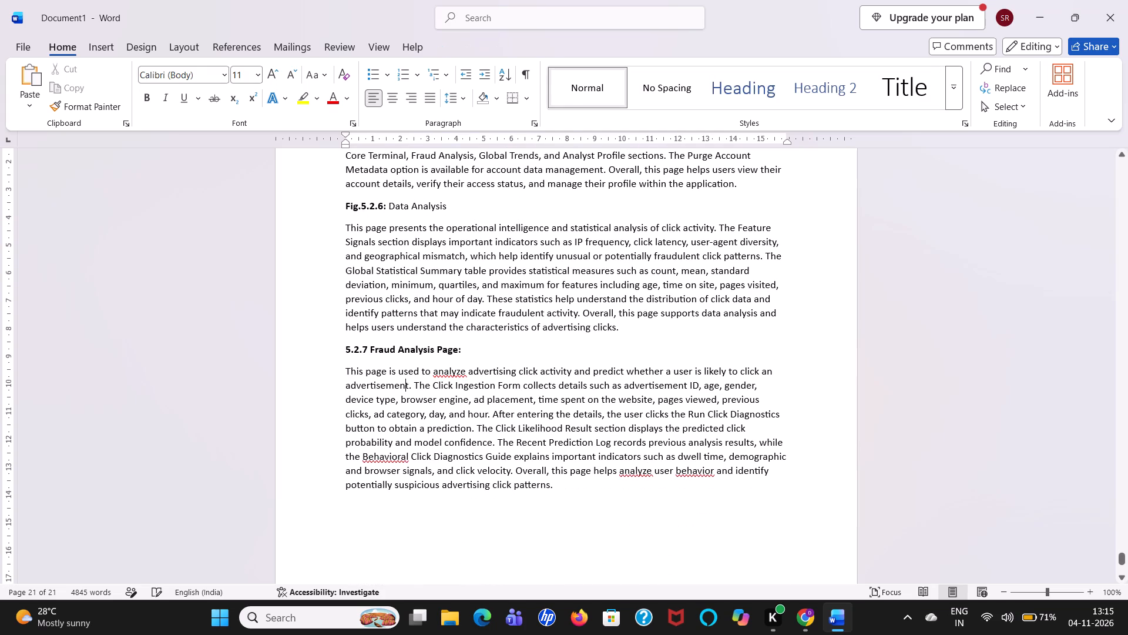
click(797, 330)
In the 5.2.7 Fraud Analysis Page paragraph, replace the first flagged "analyze" with "analyses" and "Behavioral" with "Behavioural".
click(443, 374)
right_click(442, 375)
click(352, 232)
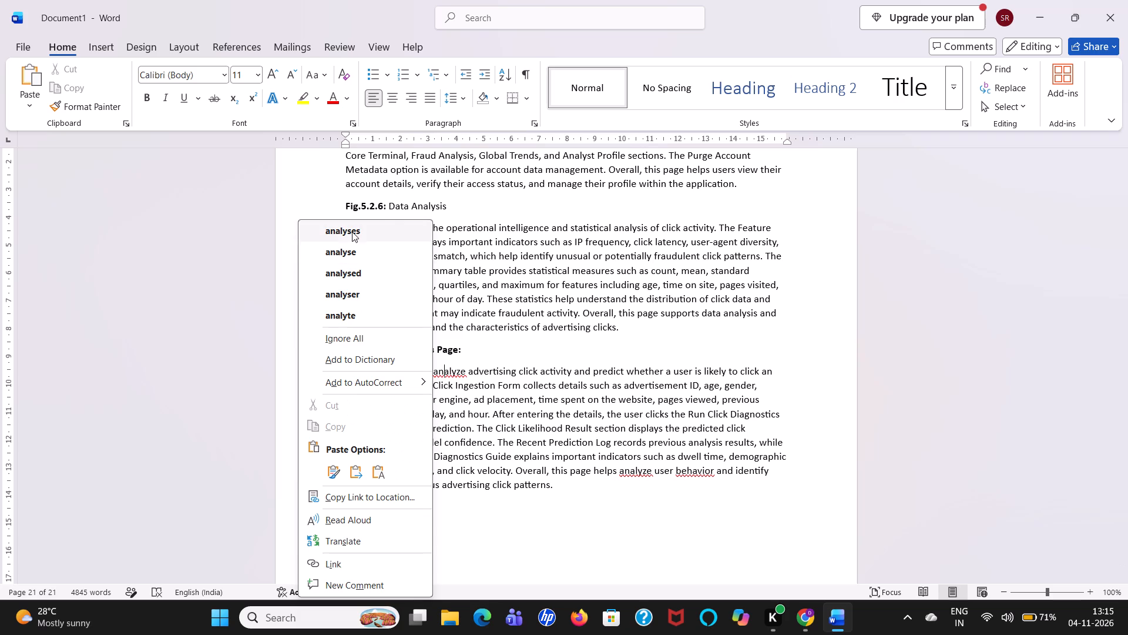
click(377, 459)
right_click(377, 459)
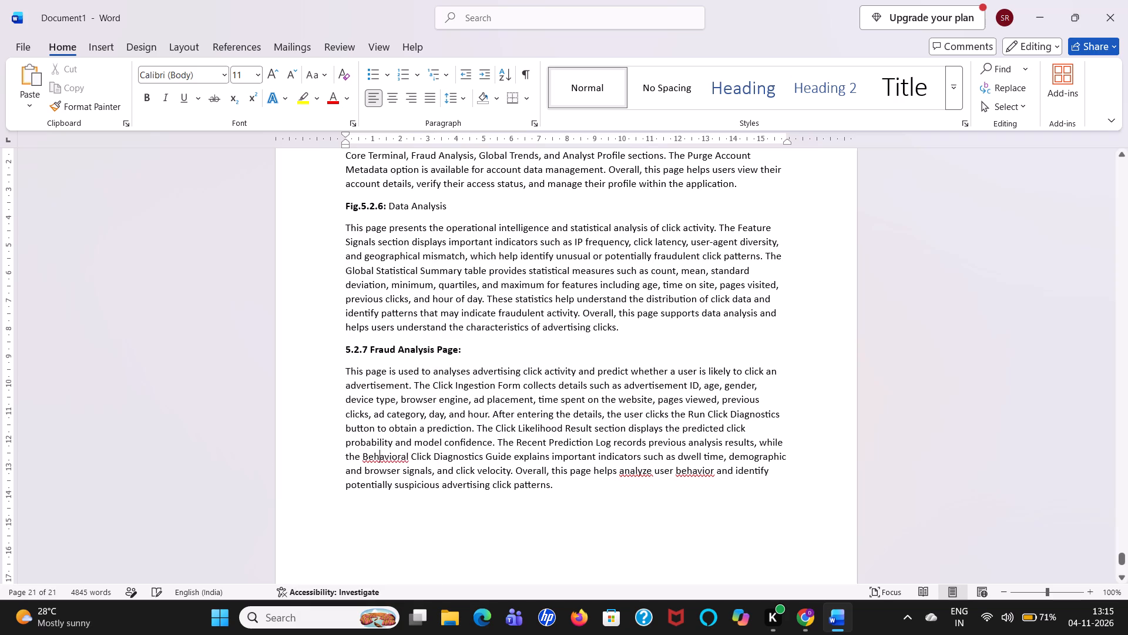
click(374, 175)
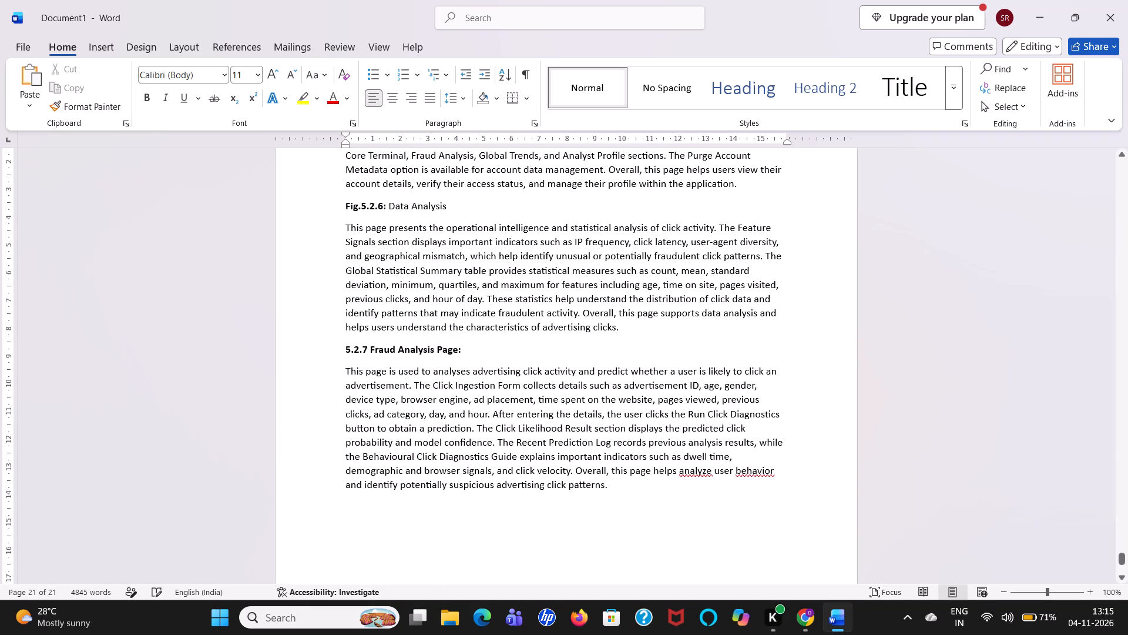
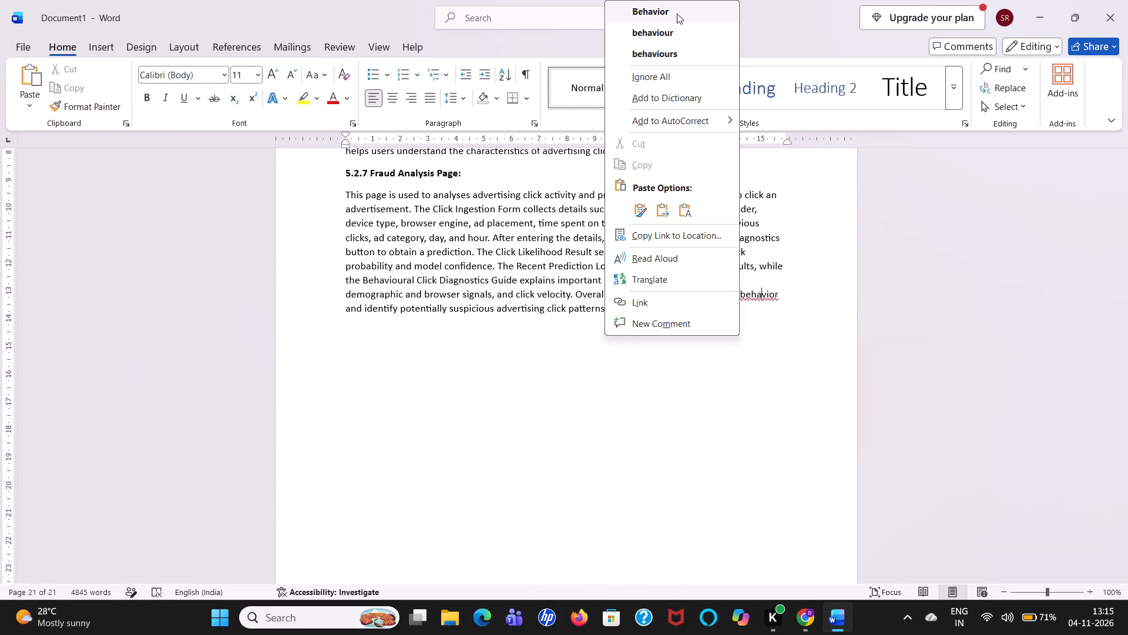
Replace the flagged "behavior" in the last sentence of the 5.2.7 Fraud Analysis Page paragraph with the suggestion "Behavior".
click(677, 14)
Review the page descriptions from 5.2.7 Fraud Analysis Page back up to Fig.5.2.1 Home page for remaining flagged words.
scroll(654, 366, down, 5)
scroll(654, 366, up, 1)
scroll(654, 366, down, 1)
scroll(654, 366, up, 1)
scroll(654, 366, down, 3)
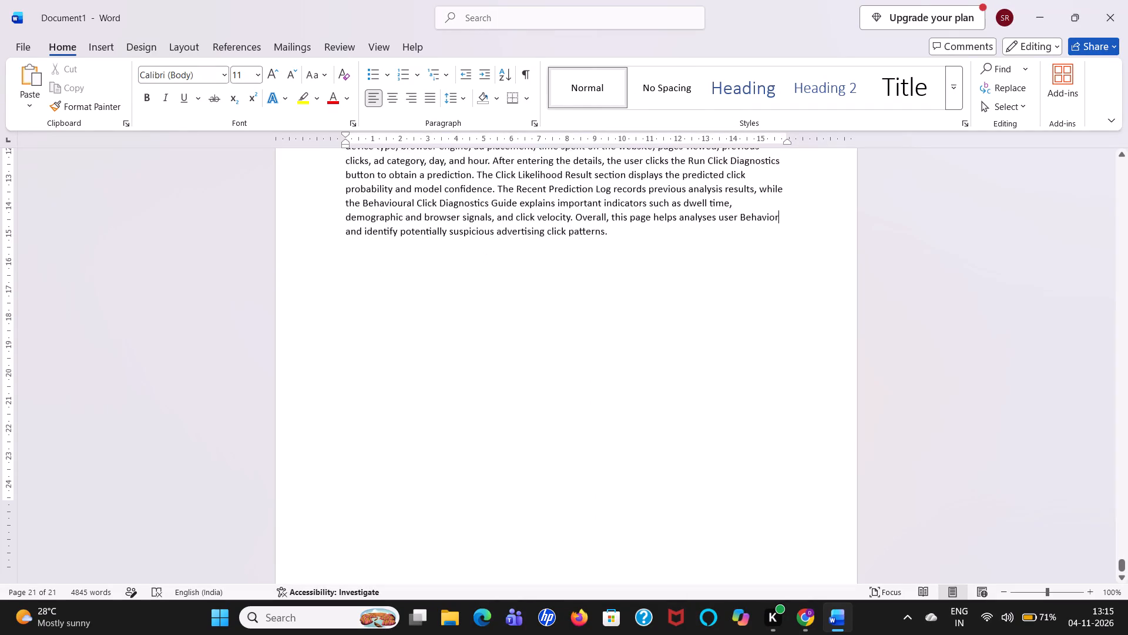
scroll(654, 366, down, 6)
scroll(654, 367, up, 8)
scroll(654, 367, down, 4)
scroll(654, 367, up, 1)
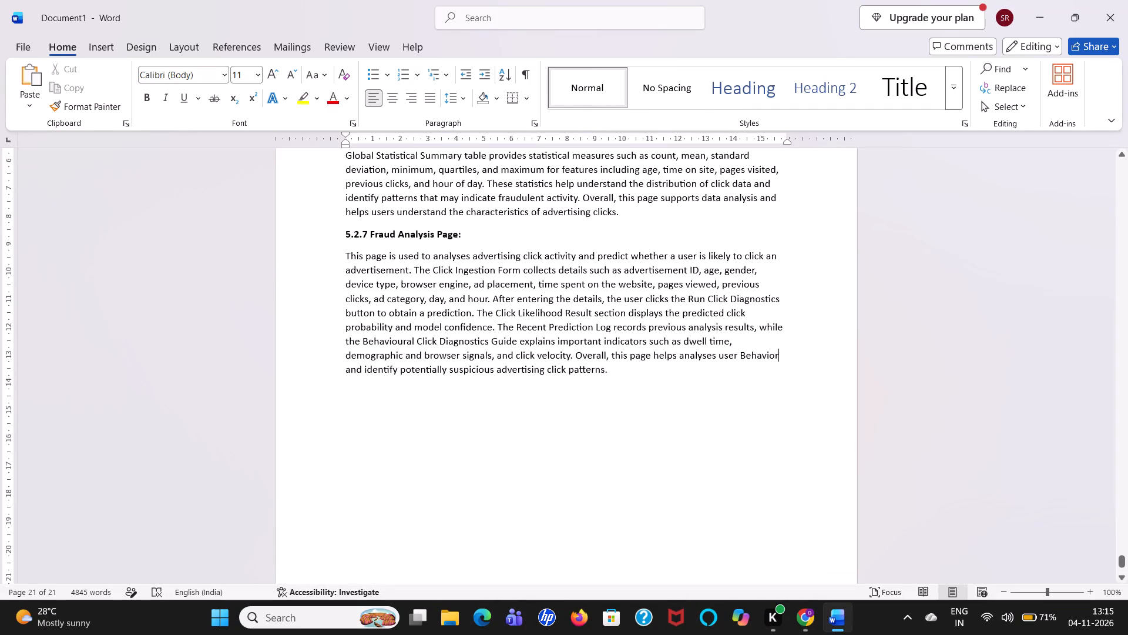
scroll(654, 367, up, 15)
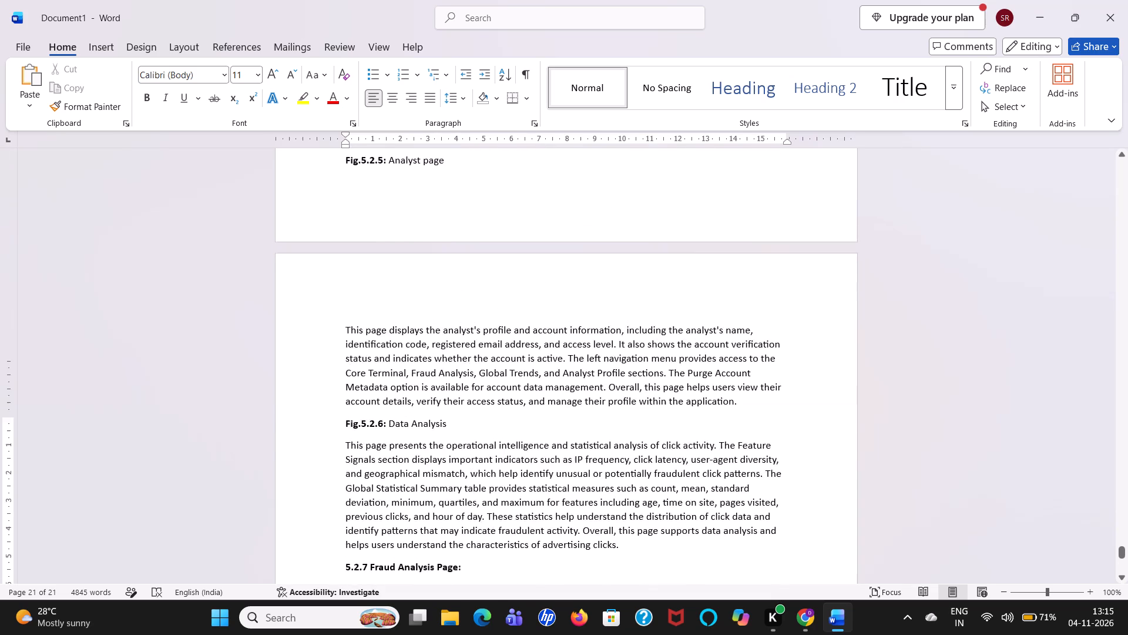
scroll(654, 367, up, 4)
scroll(654, 367, down, 1)
scroll(654, 367, up, 9)
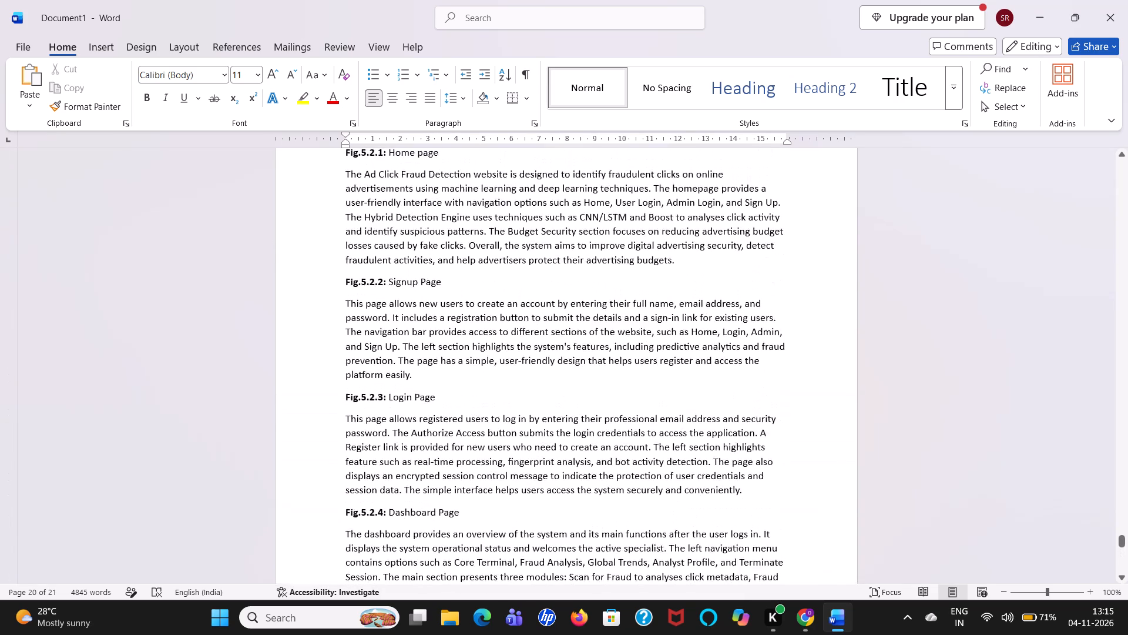
In the "return function" code line above Fig.5.2.1, replace the flagged "args" with "rags" and ignore all occurrences of "kwargs".
scroll(654, 367, up, 1)
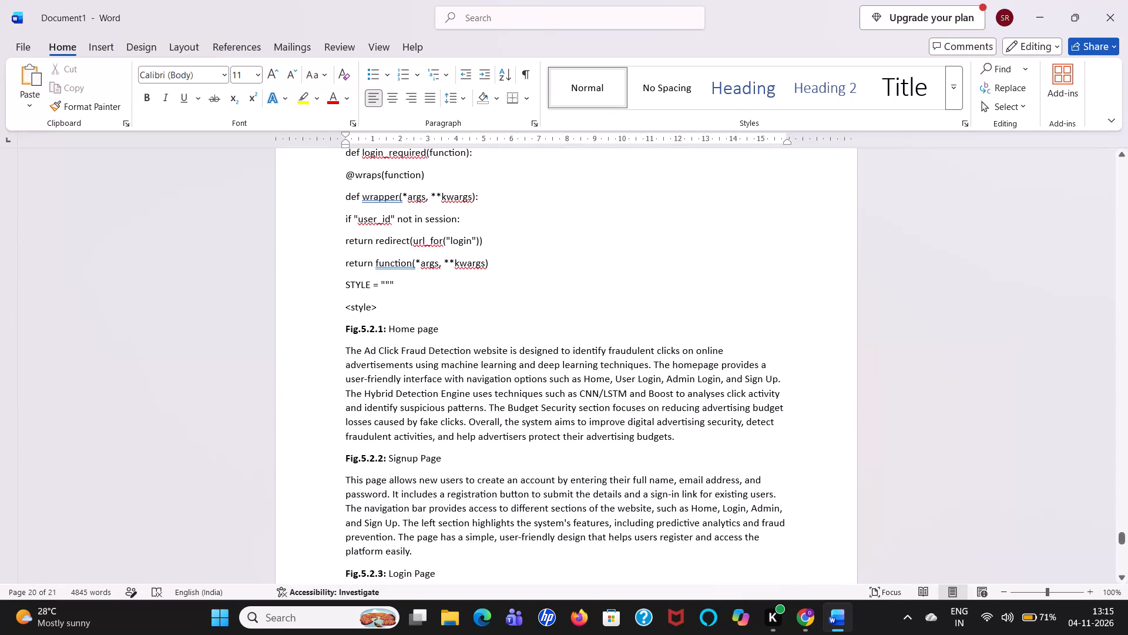
click(426, 265)
right_click(426, 265)
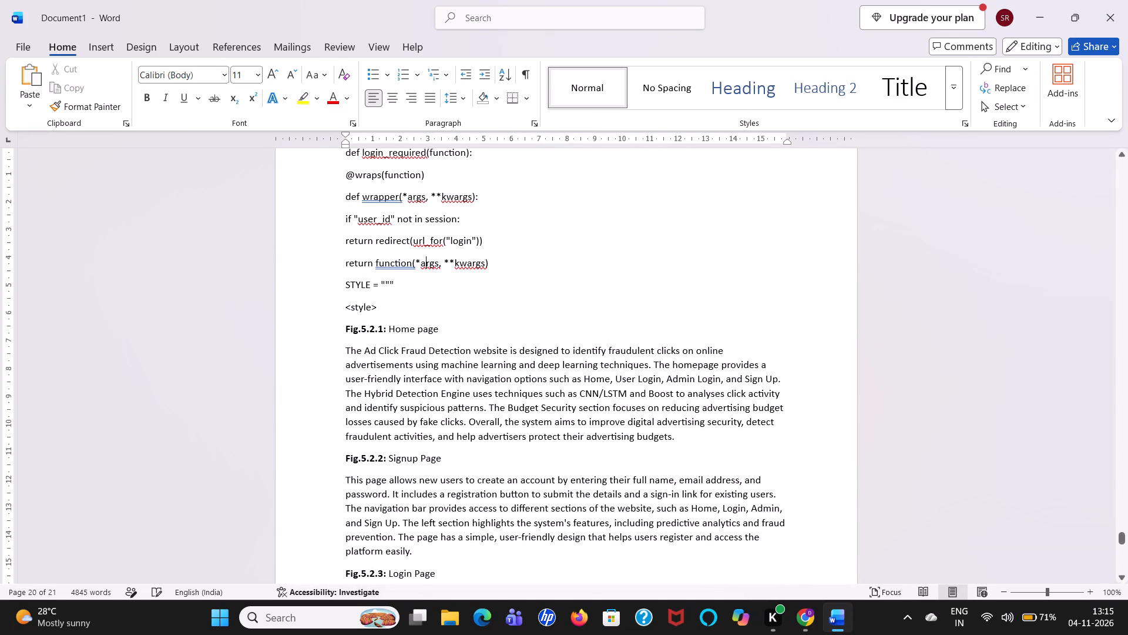
click(382, 235)
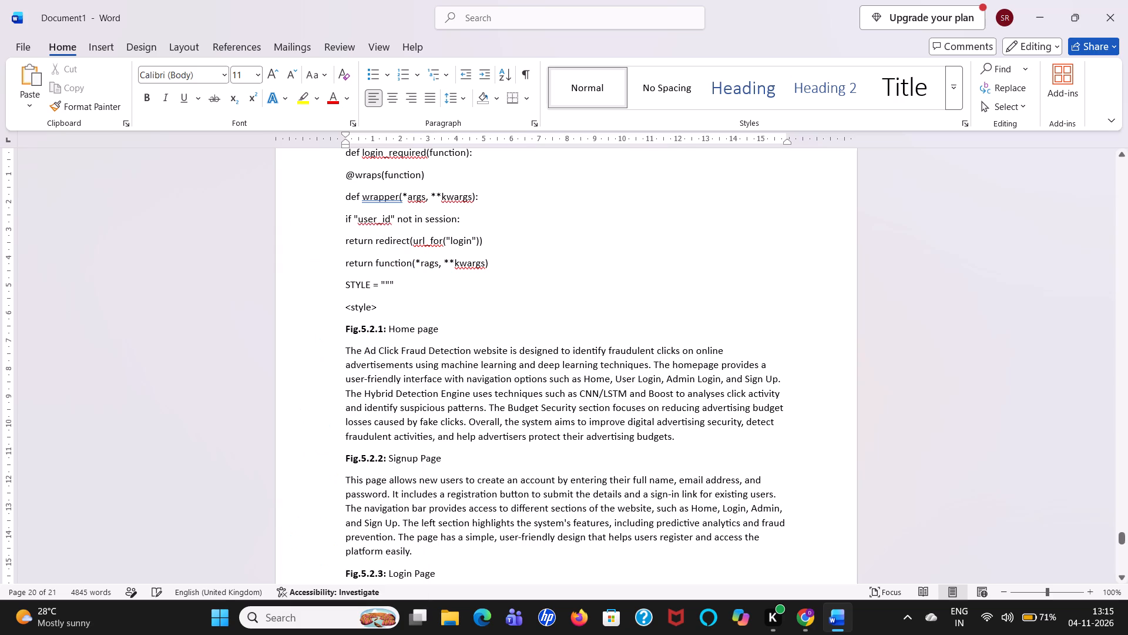
click(471, 265)
right_click(471, 265)
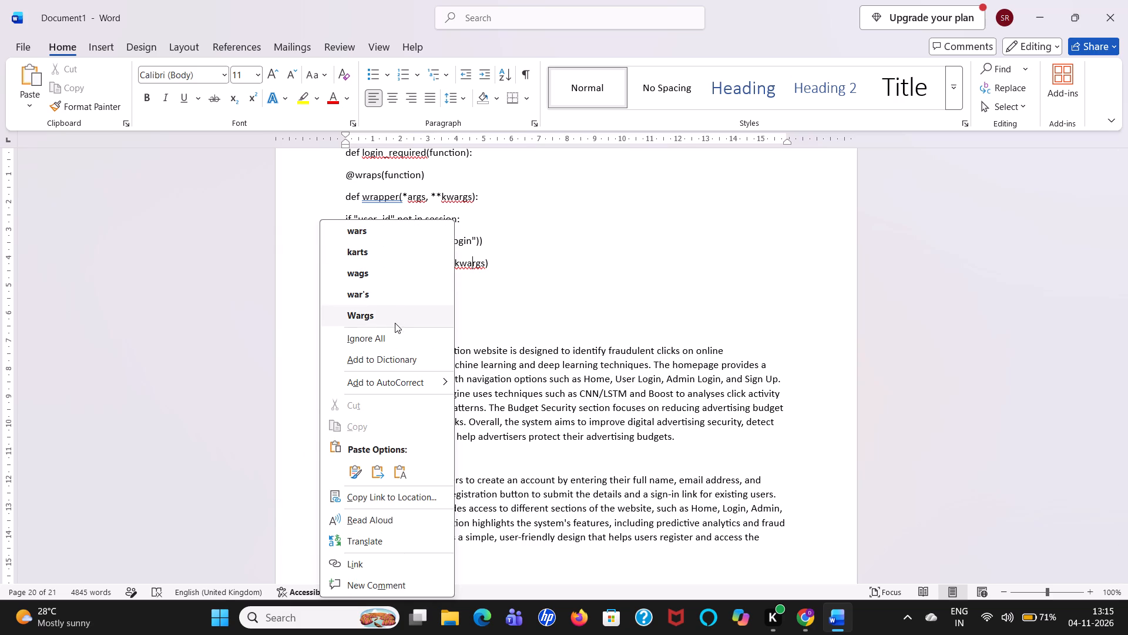
click(384, 338)
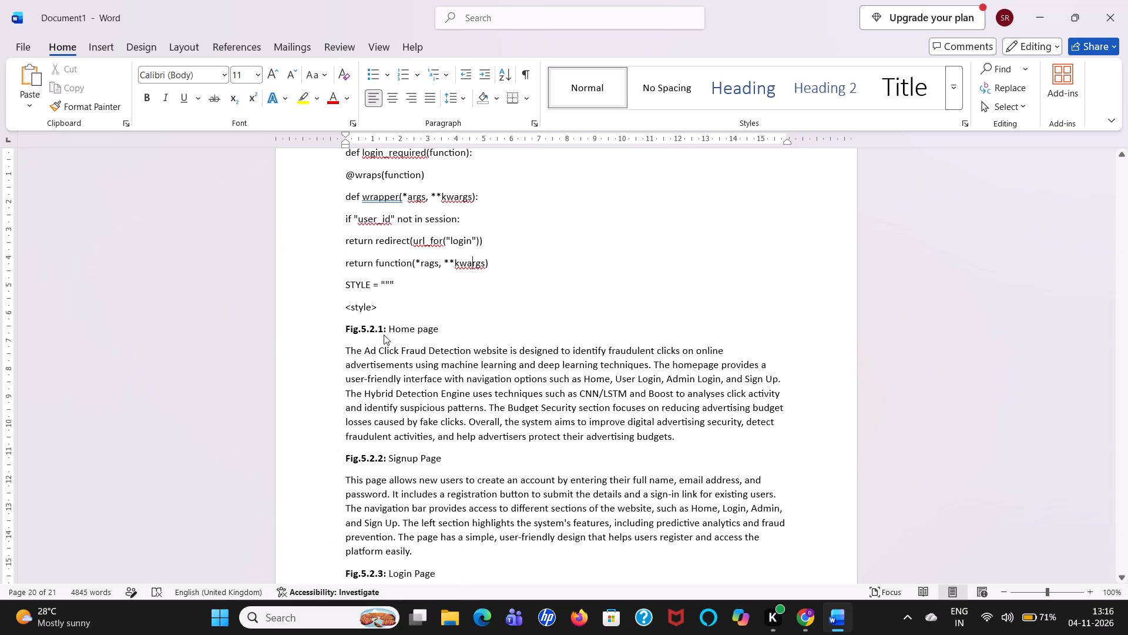
Ignore all occurrences of the flagged "url_for" and accept the grammar suggestion "function (" in the "return function" line.
click(429, 243)
right_click(429, 243)
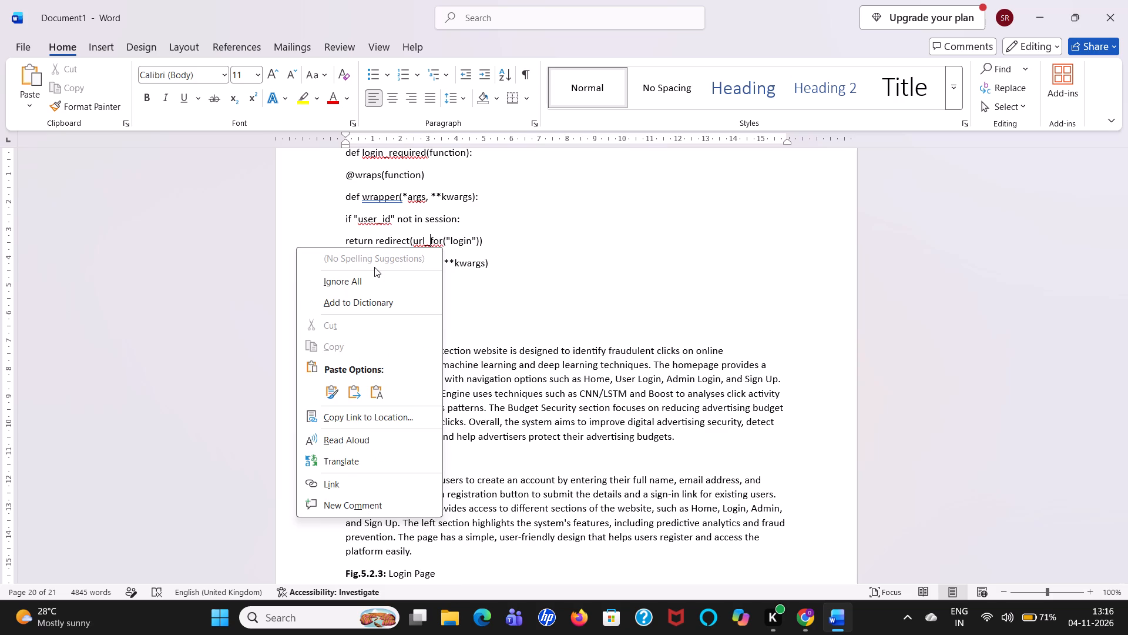
click(371, 272)
click(391, 264)
right_click(391, 264)
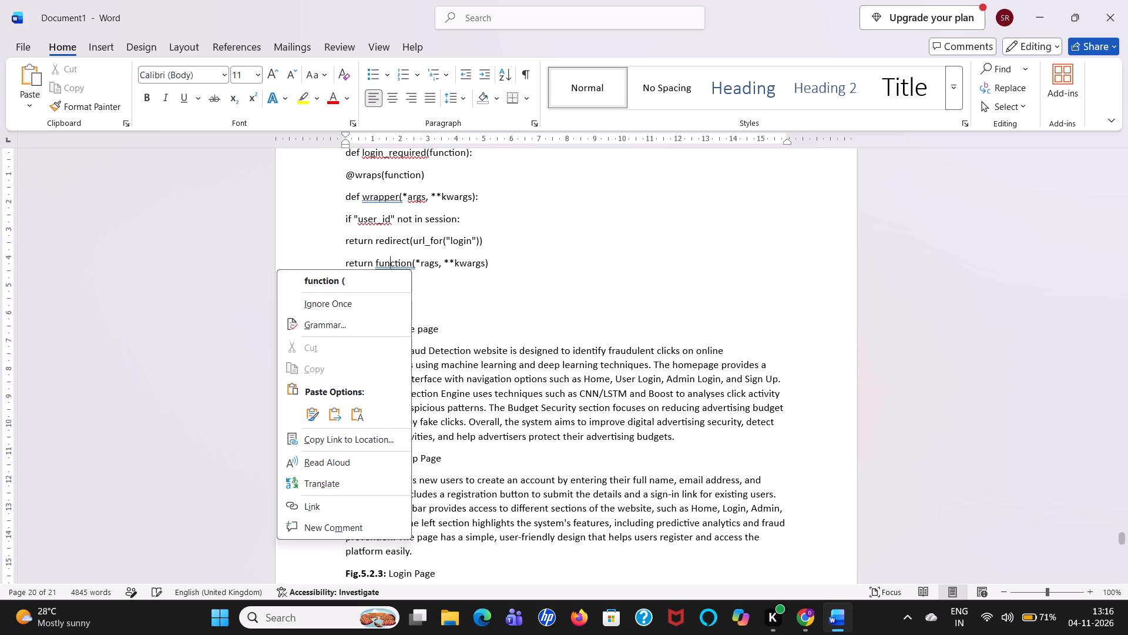
click(368, 272)
Ignore all occurrences of the flagged "user_id" and replace "args" with "rags" in the "def wrapper" line.
click(379, 223)
right_click(379, 223)
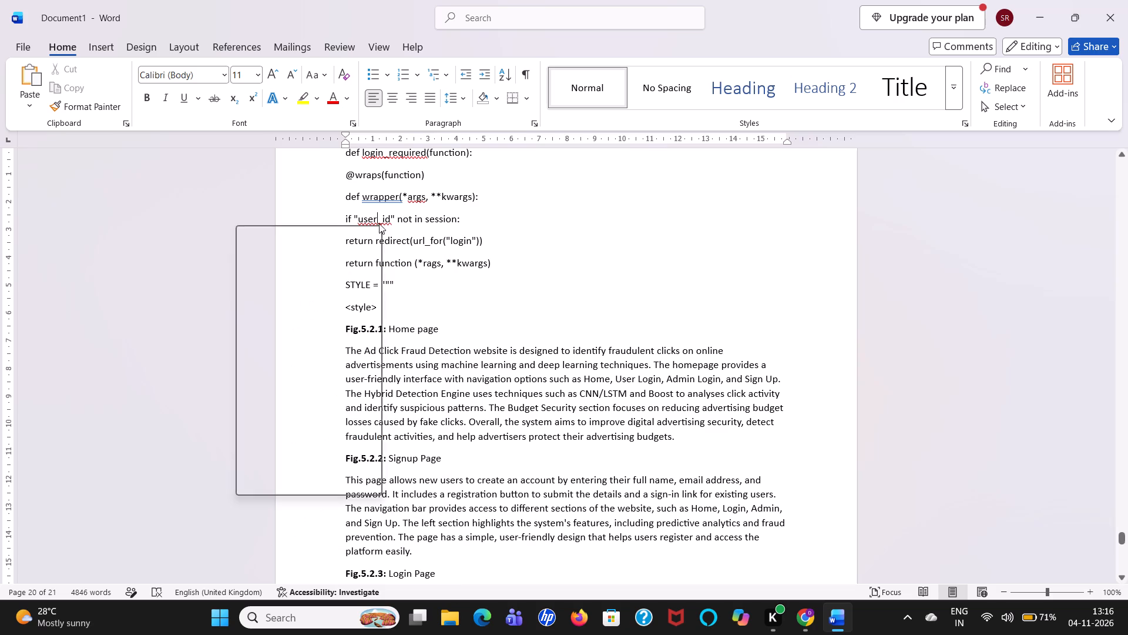
click(313, 265)
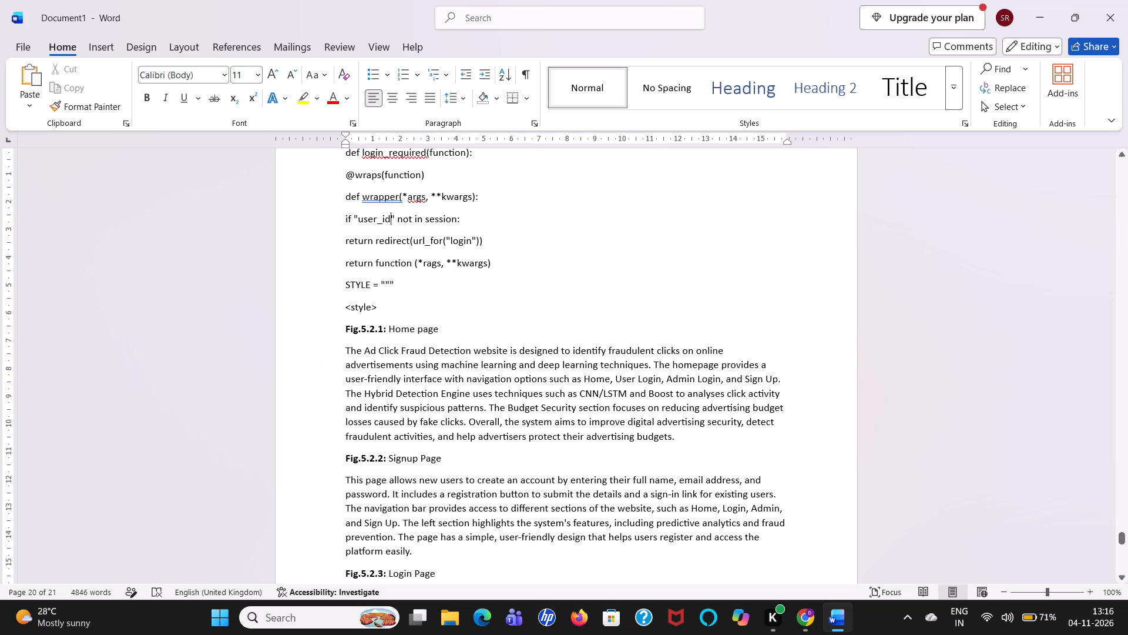
click(415, 198)
right_click(415, 198)
click(392, 210)
Replace the flagged "login_required" with "login required" and accept the grammar suggestion "wrapper (" in the function definition lines.
scroll(439, 260, up, 5)
click(400, 325)
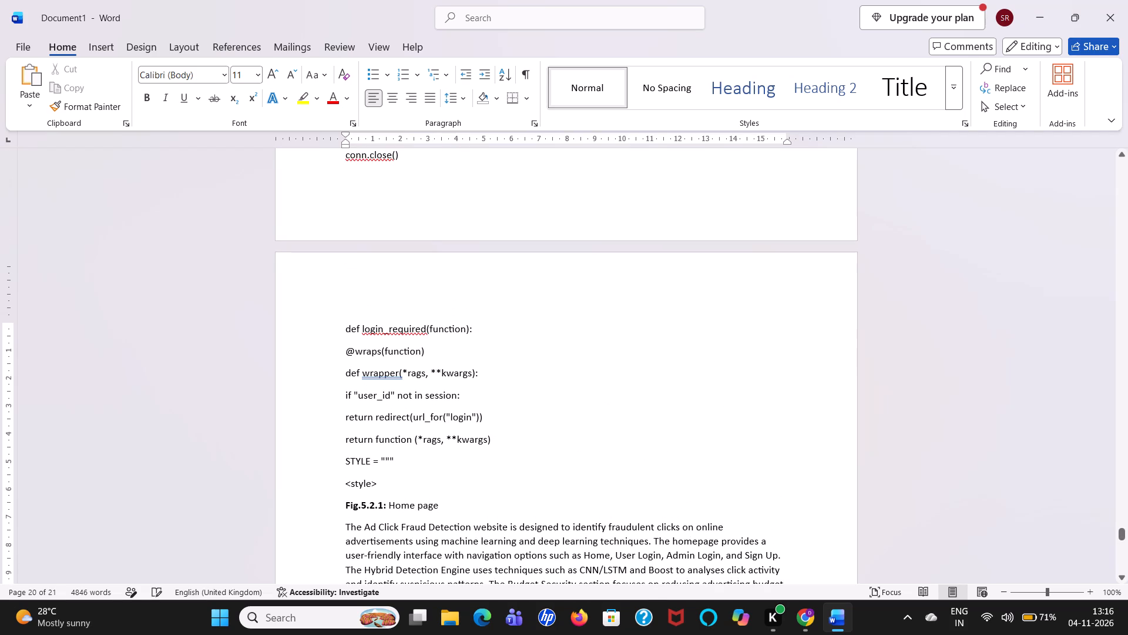
right_click(401, 325)
click(379, 31)
click(394, 382)
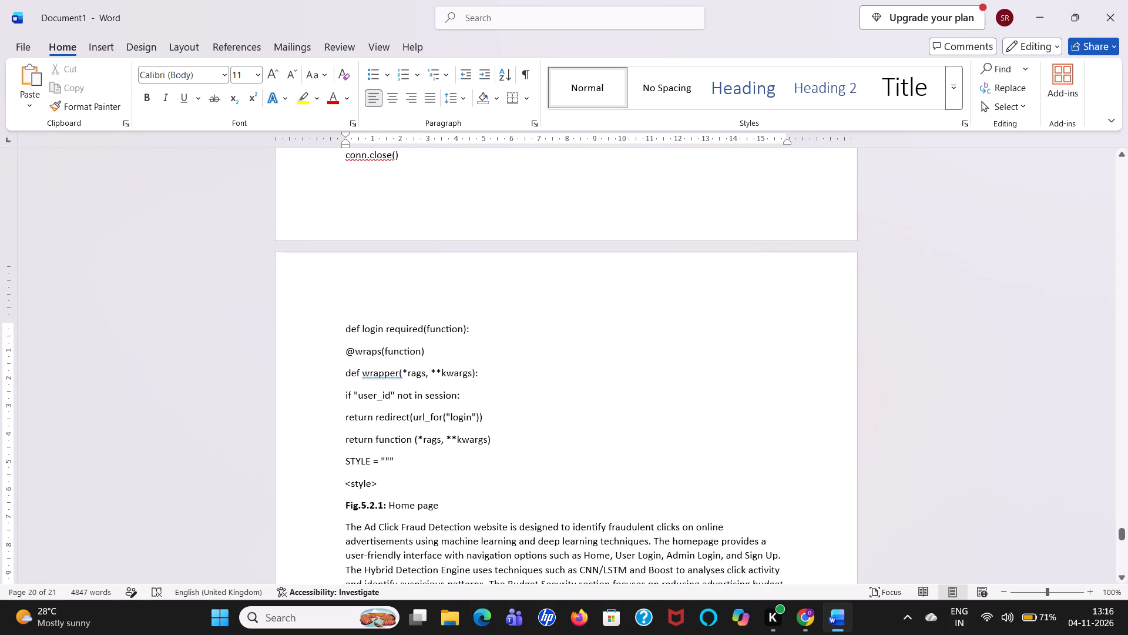
right_click(392, 380)
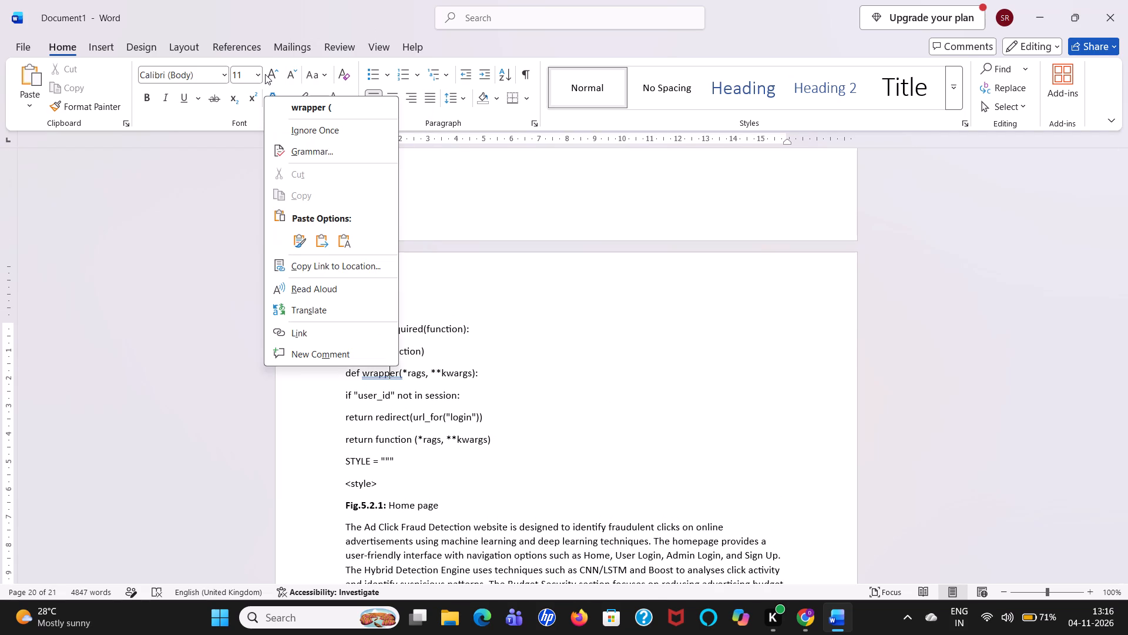
click(326, 102)
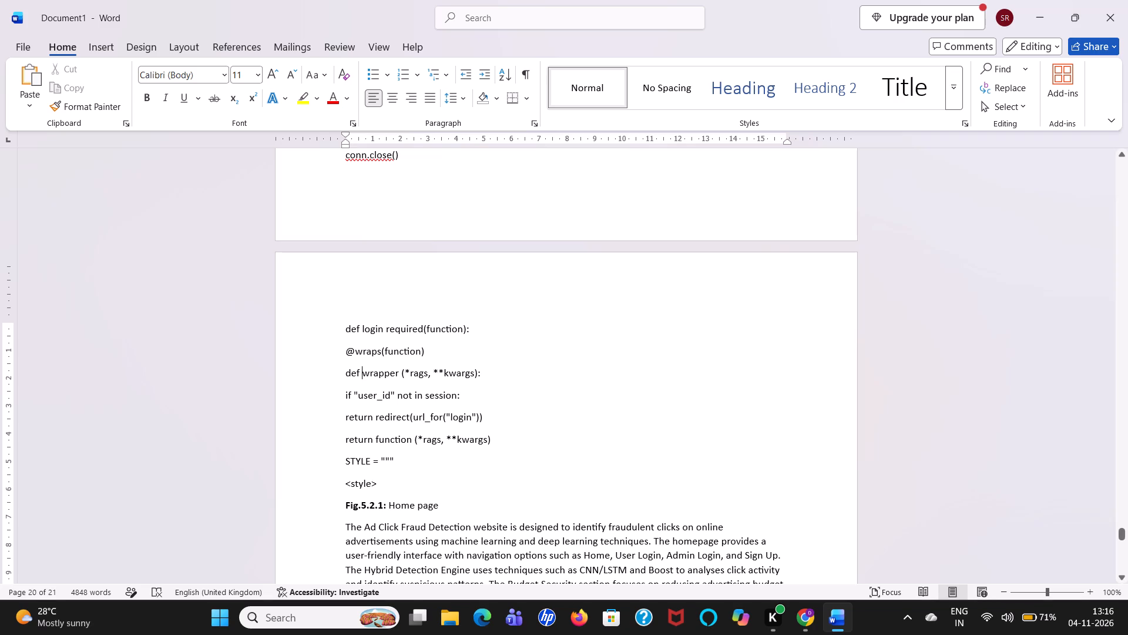
Ignore all occurrences of the spelling-flagged "conn.execute" in the database code on page 19.
drag(1120, 535, 1116, 525)
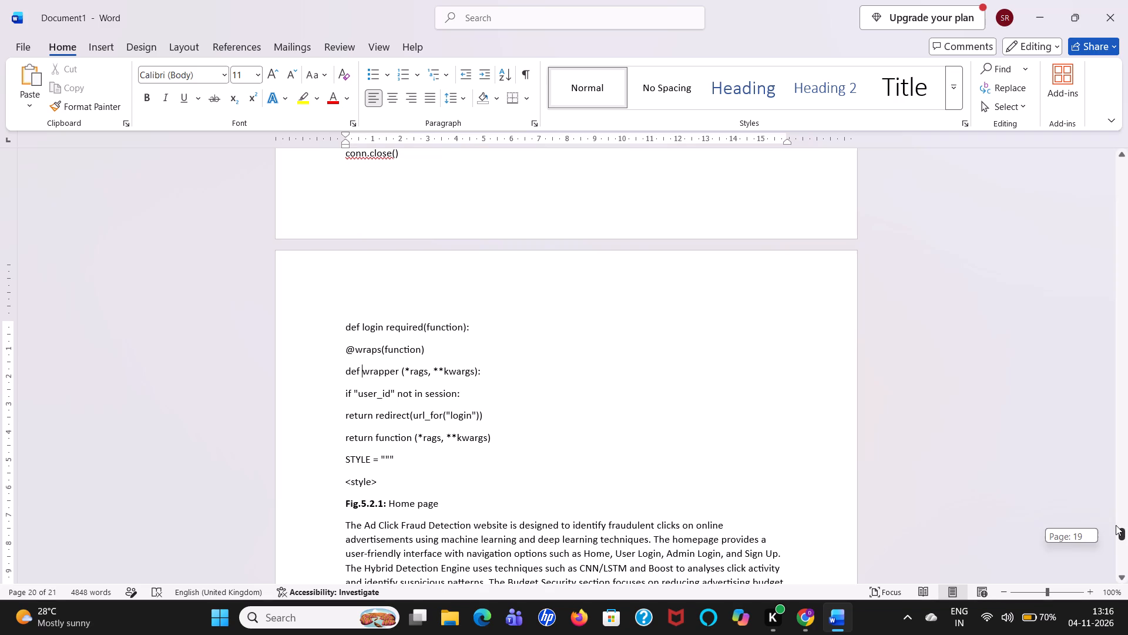
drag(1116, 525, 1114, 524)
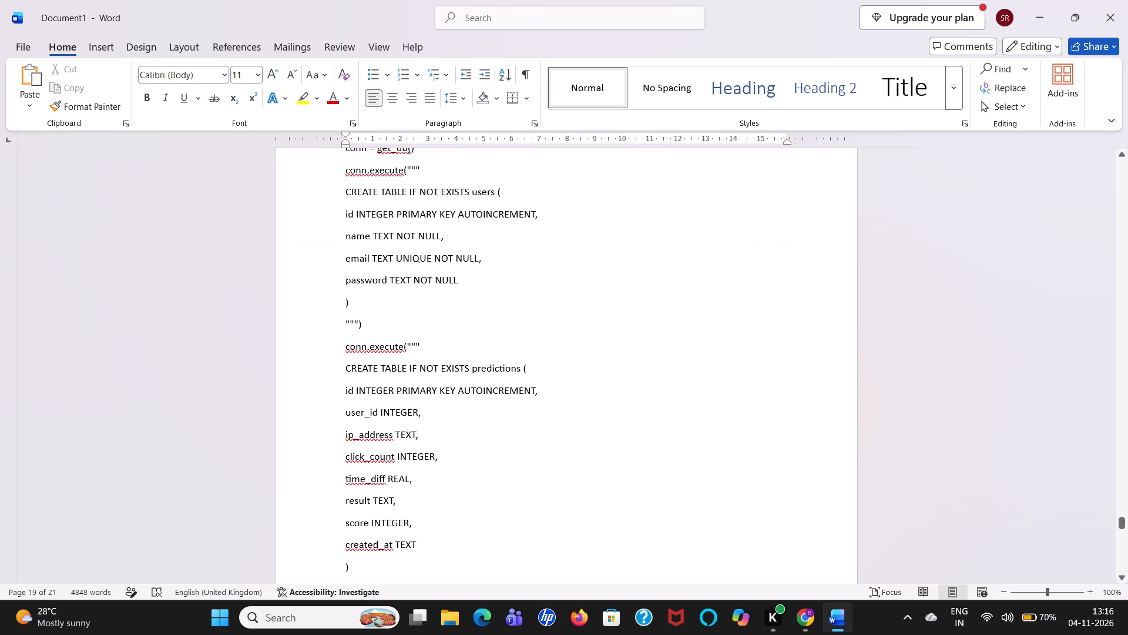
click(371, 347)
right_click(371, 347)
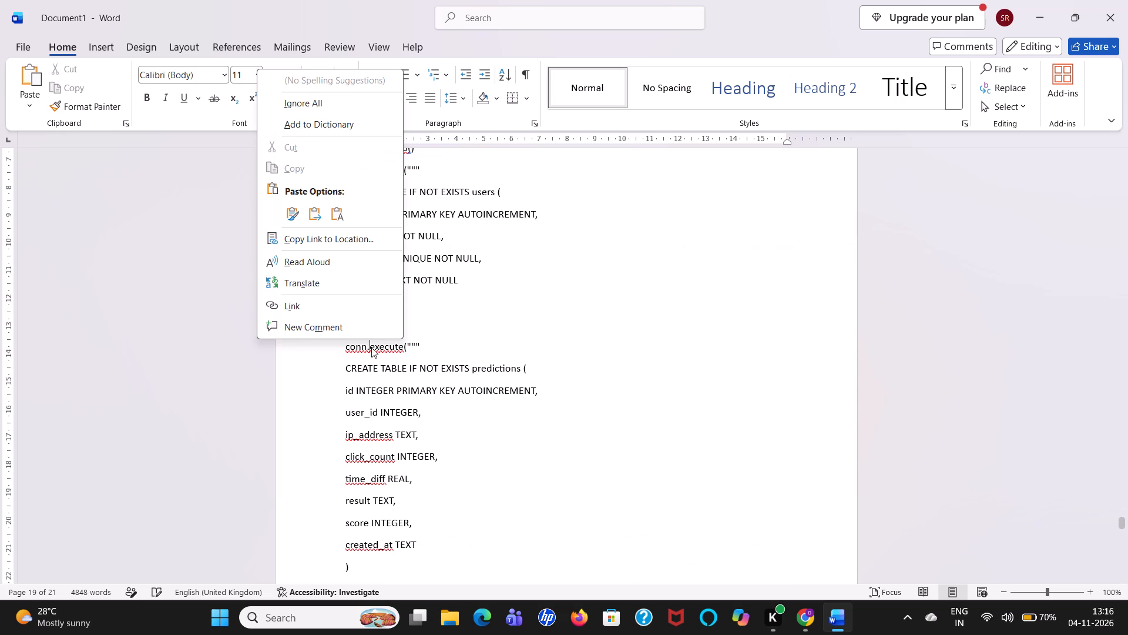
click(334, 101)
Accept the grammar suggestions "conn. execute" and "execute (" in the line above CREATE TABLE IF NOT EXISTS predictions.
click(389, 352)
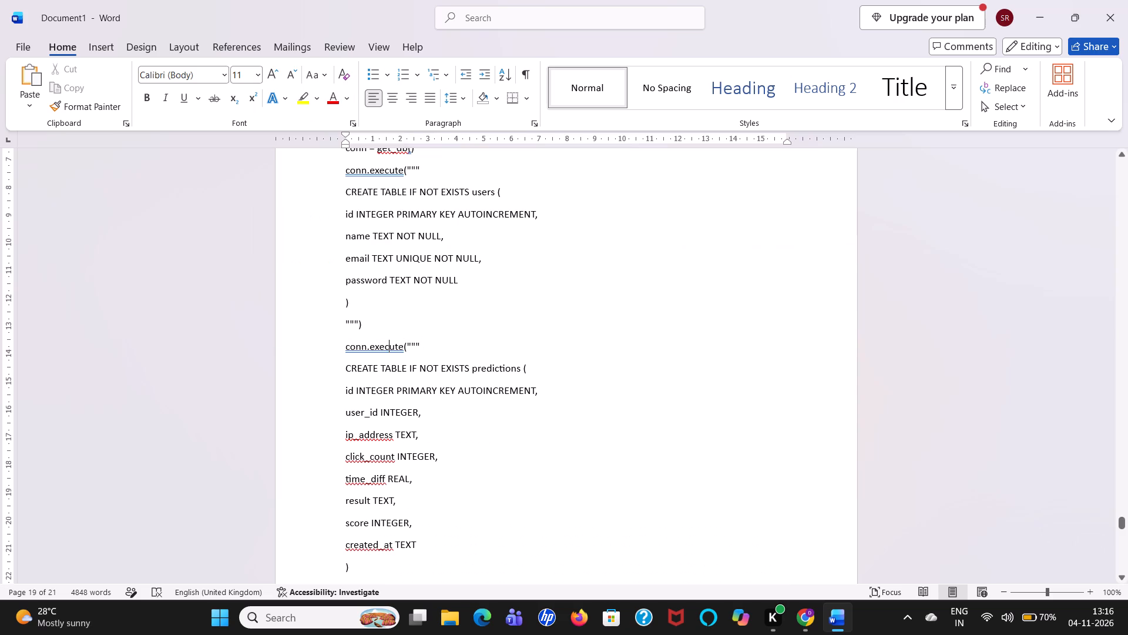
right_click(390, 351)
right_click(391, 349)
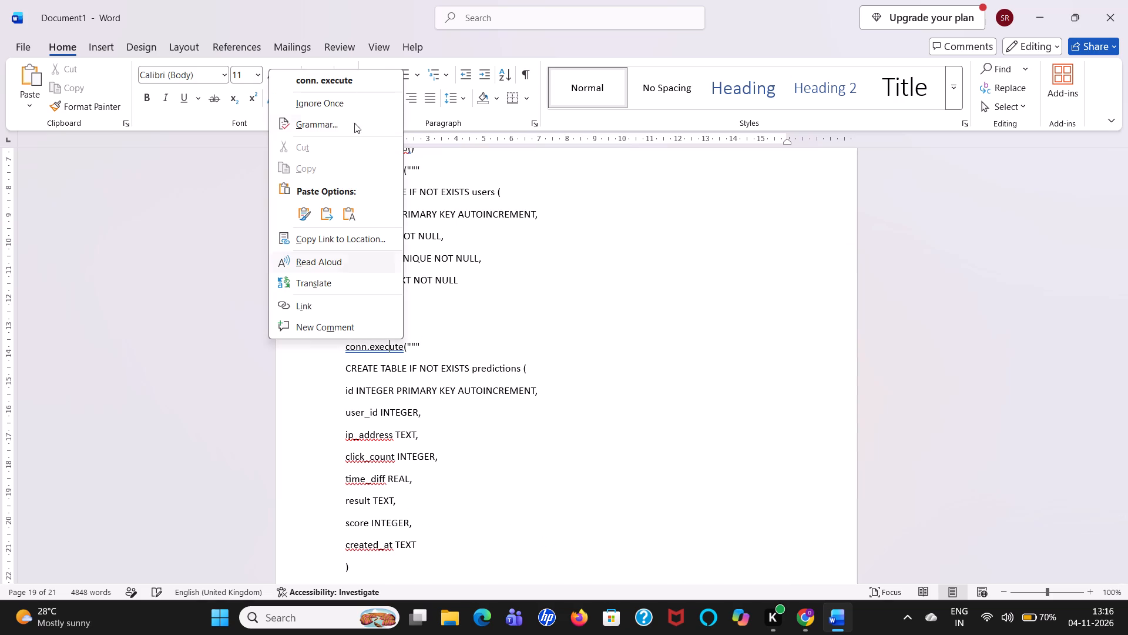
click(370, 89)
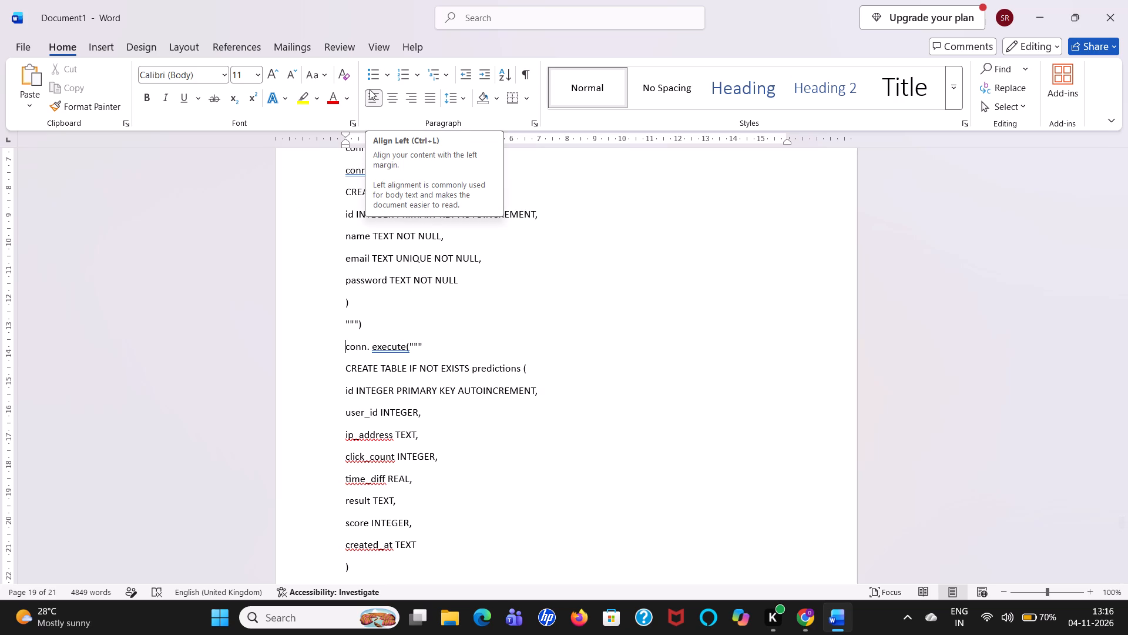
click(387, 350)
right_click(387, 350)
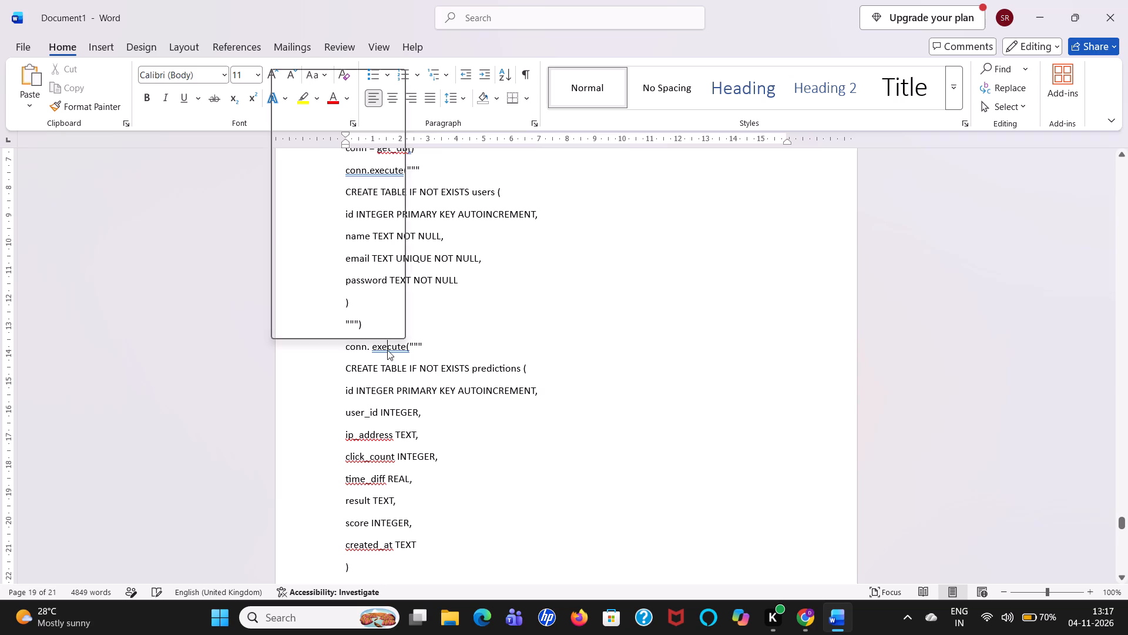
click(374, 75)
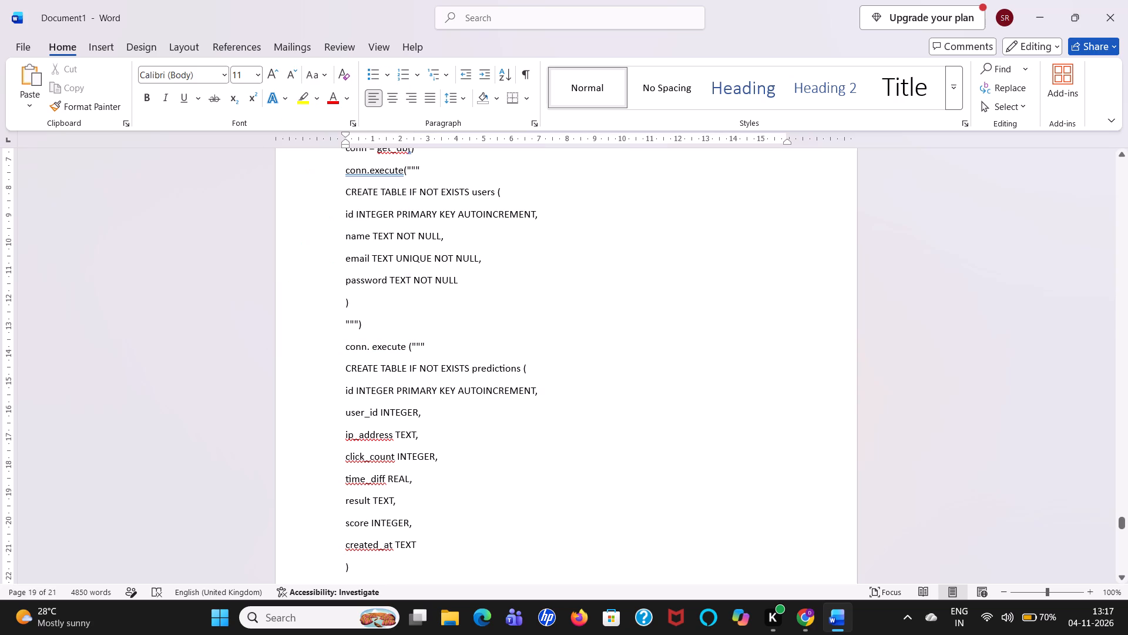
Replace the flagged column names in the predictions table code with the suggestions "Ip address", "click count", "timed" and "created at".
click(375, 442)
right_click(379, 439)
click(373, 72)
click(375, 459)
right_click(375, 458)
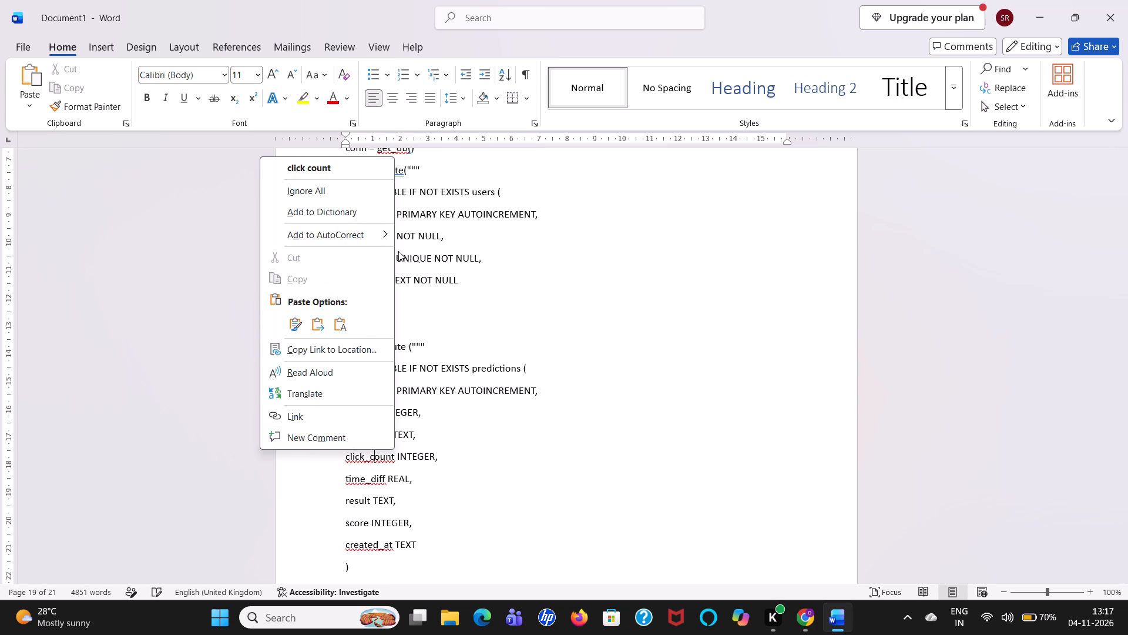
click(387, 177)
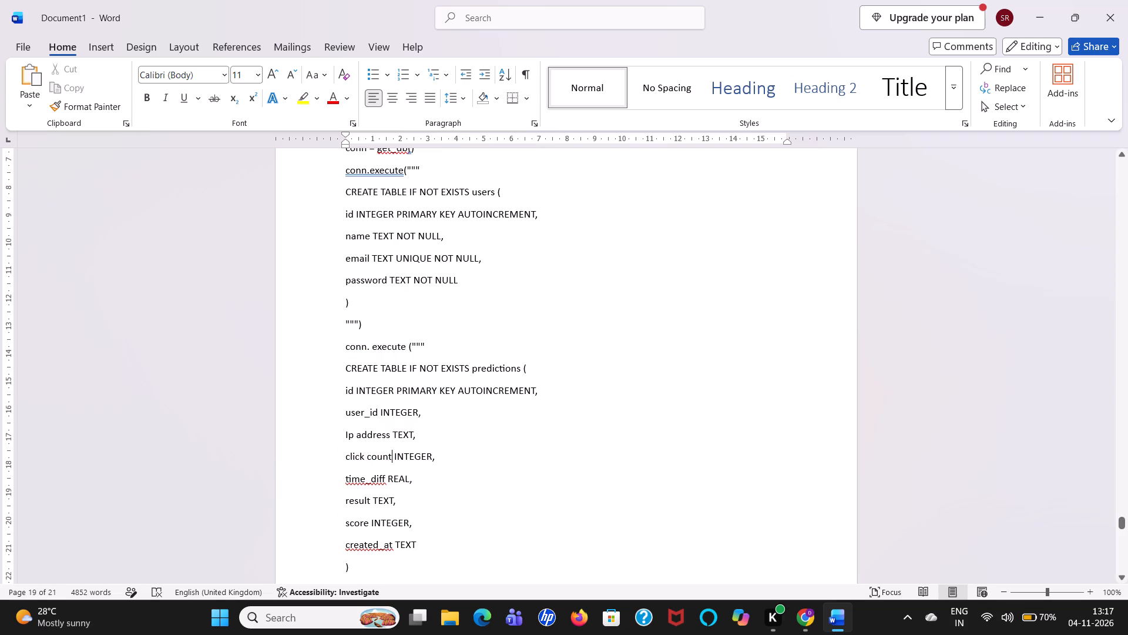
click(374, 485)
right_click(374, 485)
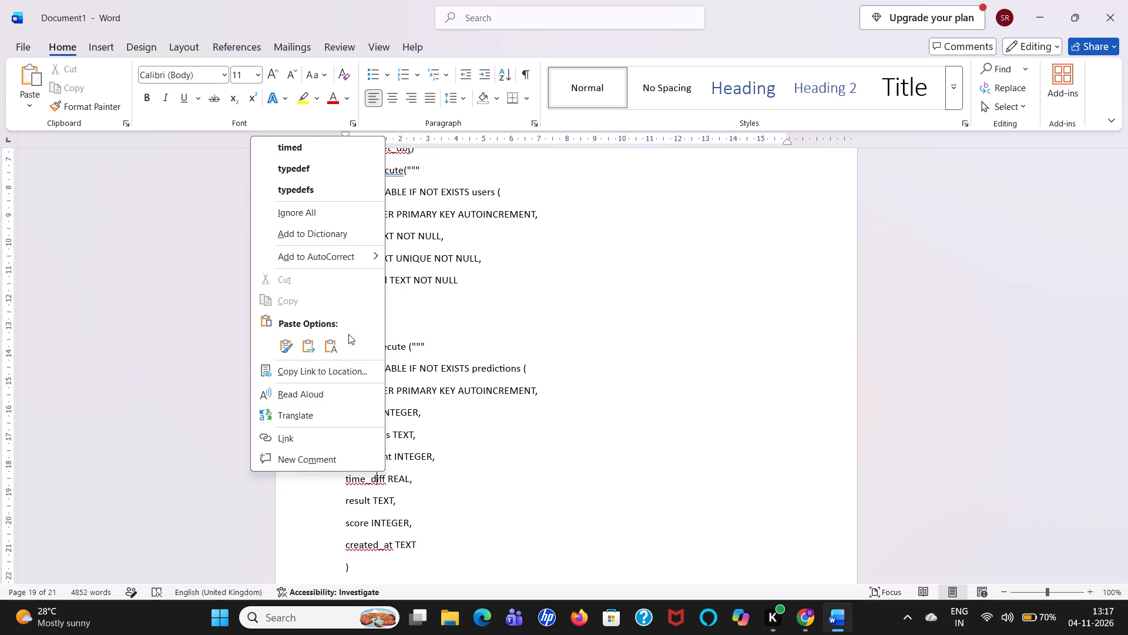
click(288, 143)
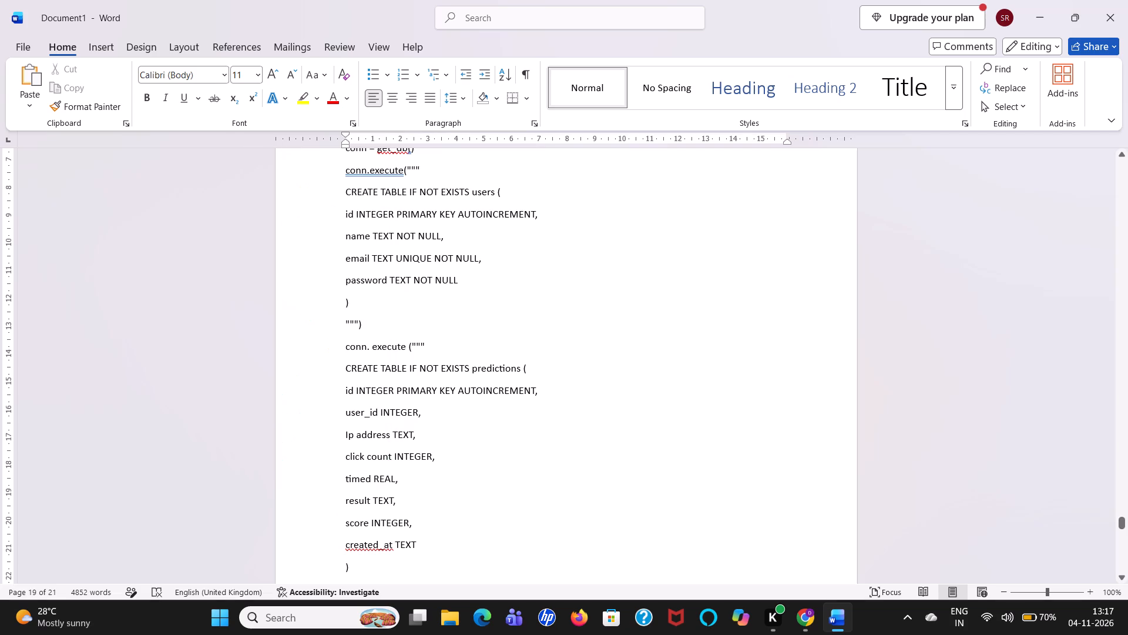
click(367, 547)
right_click(367, 547)
click(327, 250)
scroll(523, 413, up, 4)
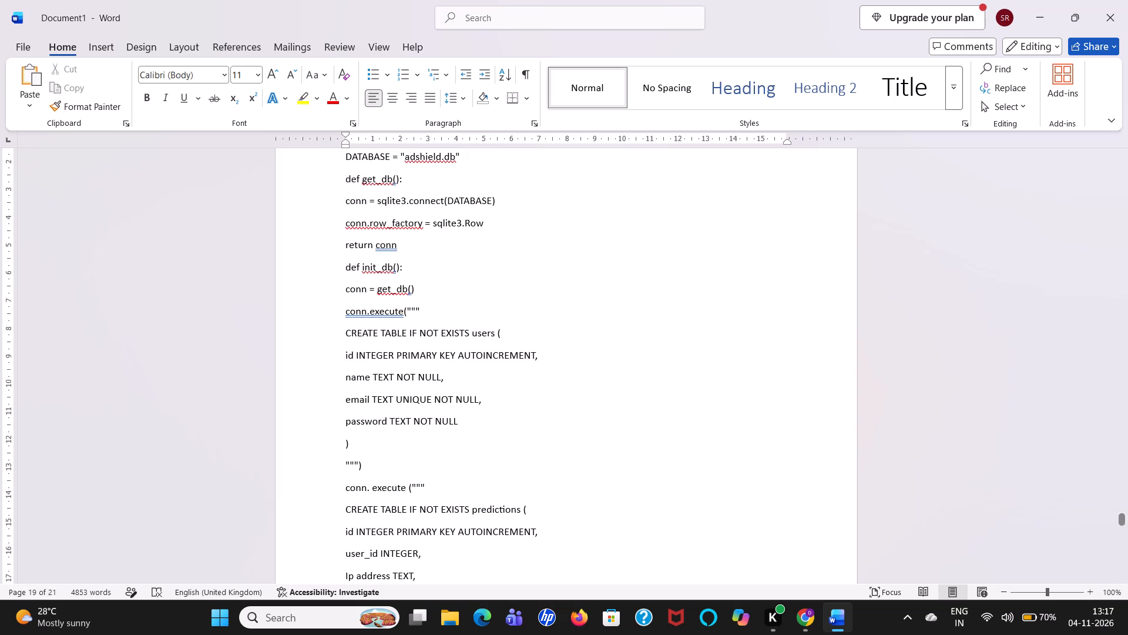
Replace the flagged "conn.execute" above the users table with "conn. execute" and "get_db" in the line before it with "gated".
click(385, 310)
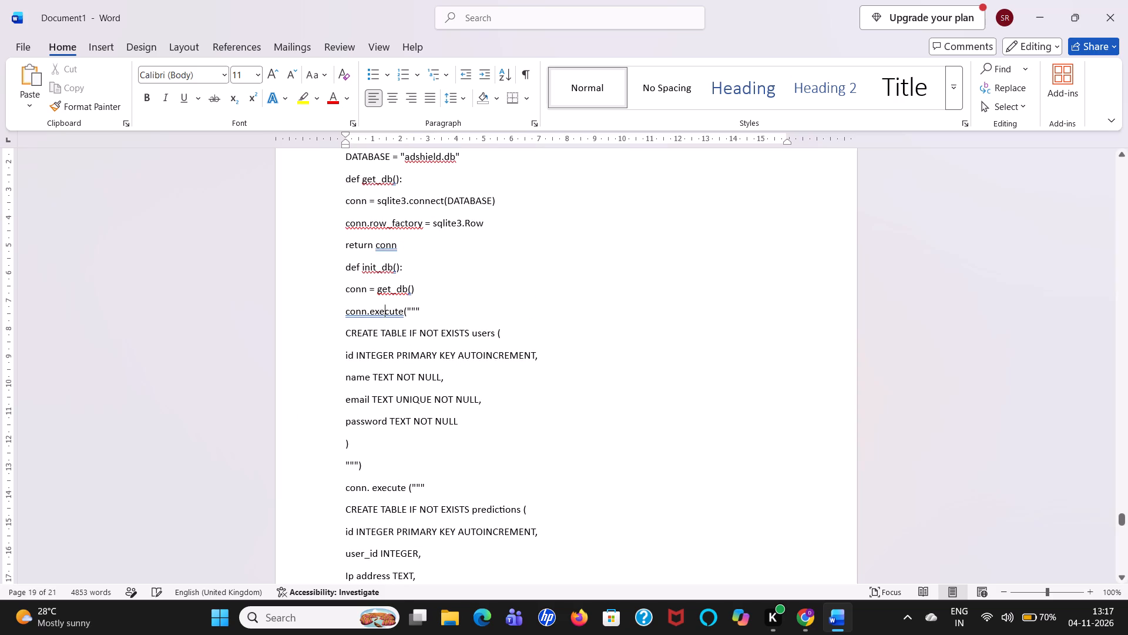
right_click(385, 310)
click(352, 332)
click(405, 291)
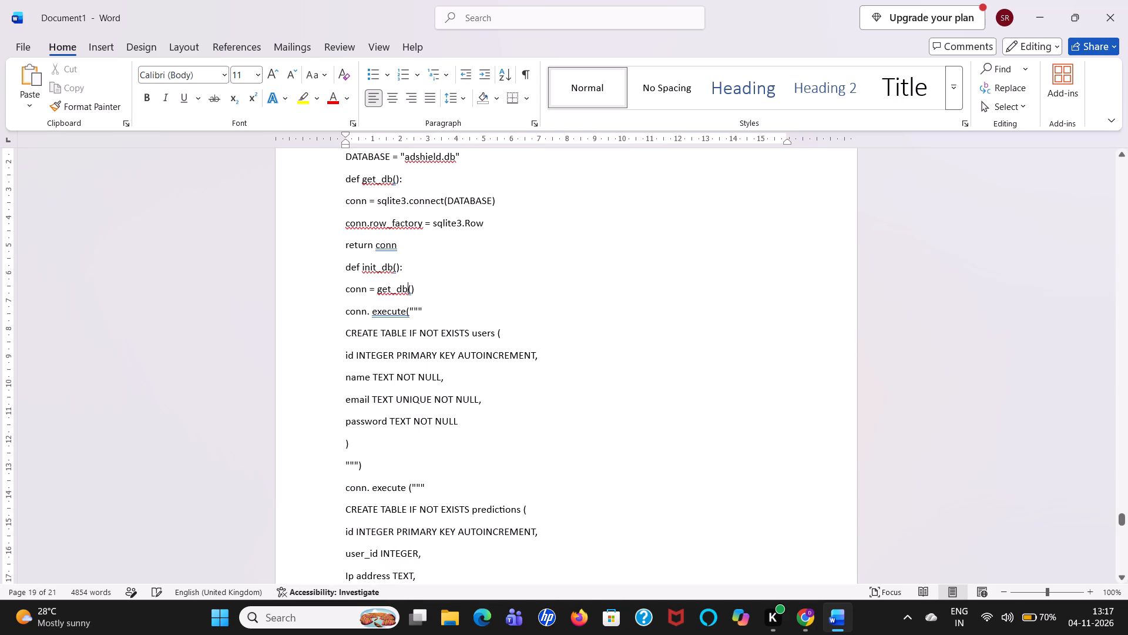
right_click(405, 291)
click(354, 305)
Ignore all occurrences of the spelling-flagged "init_db" in the database code.
click(376, 270)
right_click(376, 270)
click(321, 306)
Accept the grammar suggestions "execute (", "gated (" and "db (" in the three lines above the users table code.
click(391, 312)
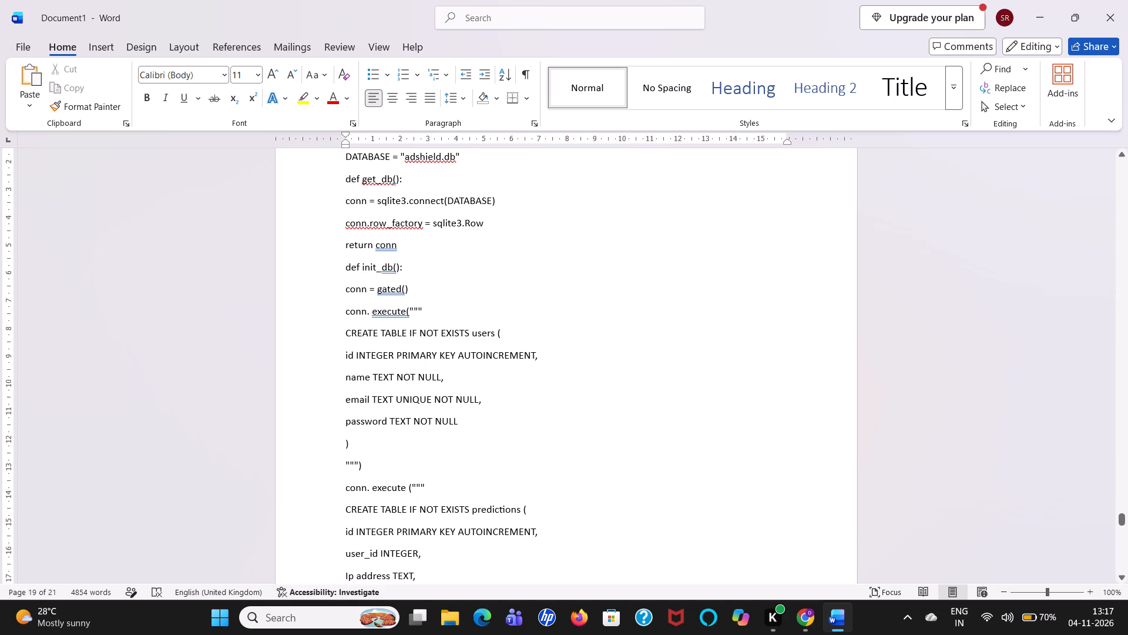
right_click(391, 310)
right_click(394, 320)
click(376, 323)
click(394, 290)
right_click(394, 290)
click(367, 300)
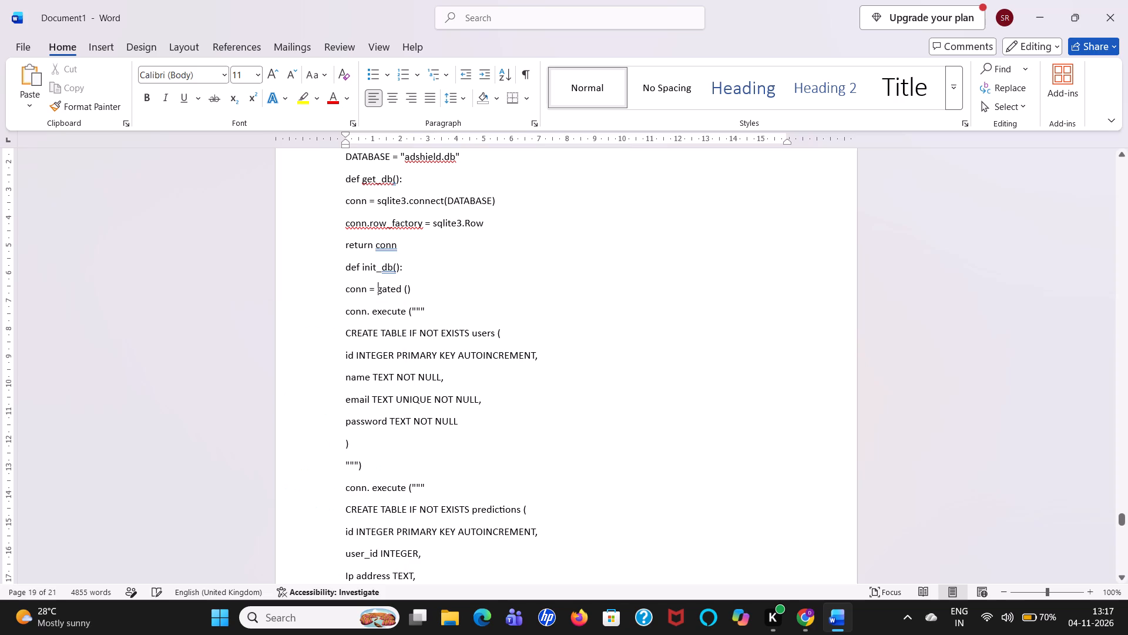
click(388, 272)
right_click(388, 272)
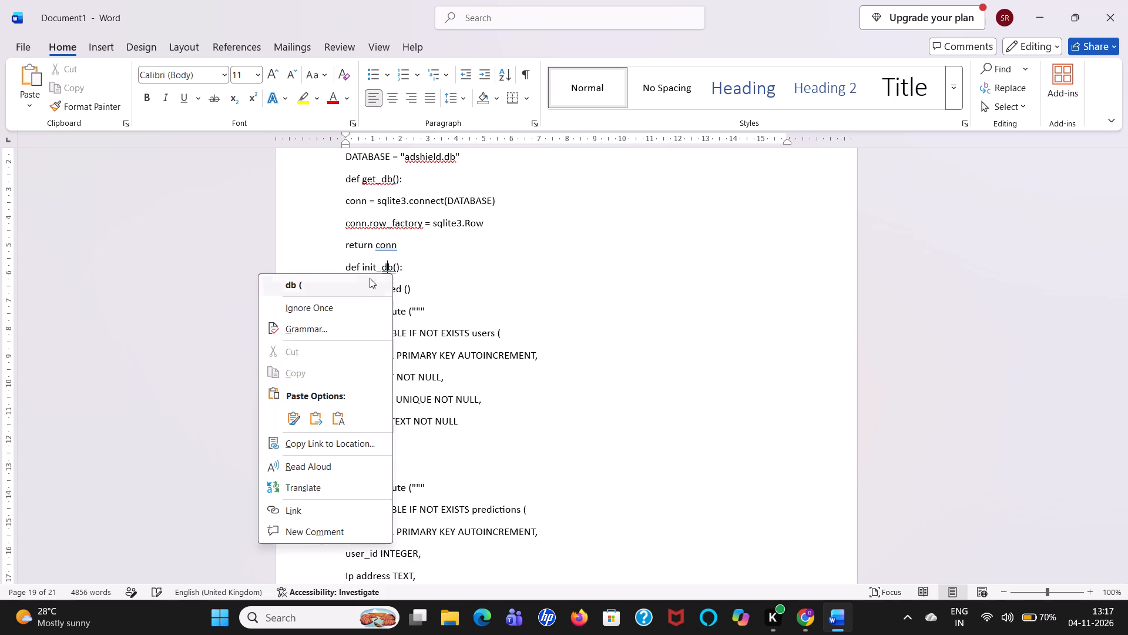
click(363, 280)
Accept the grammar suggestion "conns" for the flagged word in the "return conn" line.
click(370, 254)
click(382, 248)
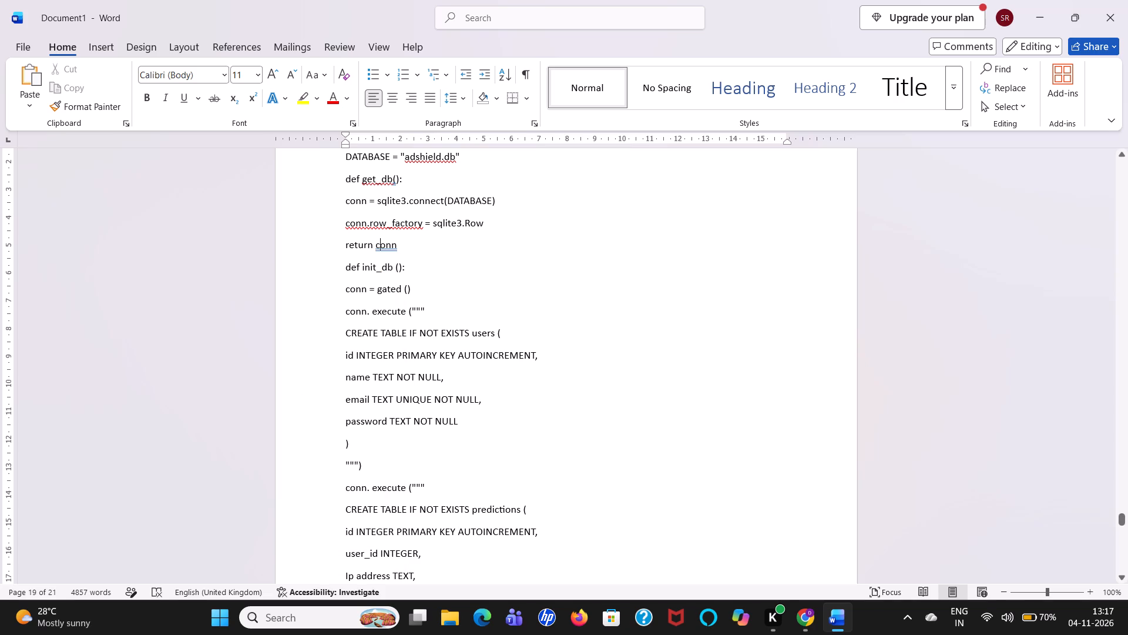
right_click(382, 248)
click(381, 249)
click(384, 250)
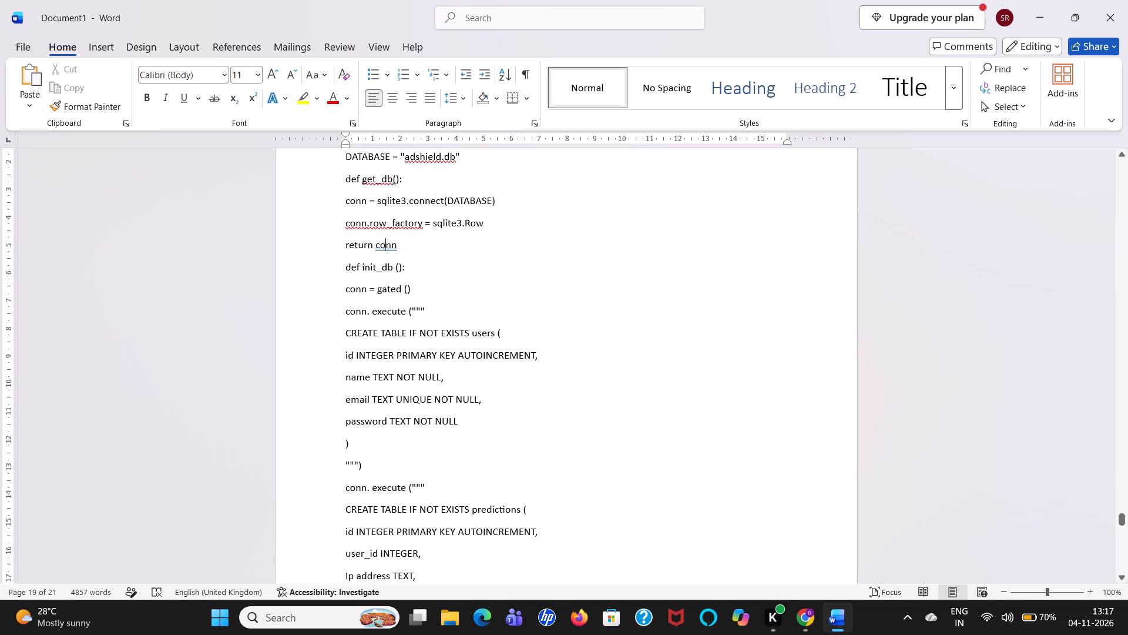
right_click(384, 250)
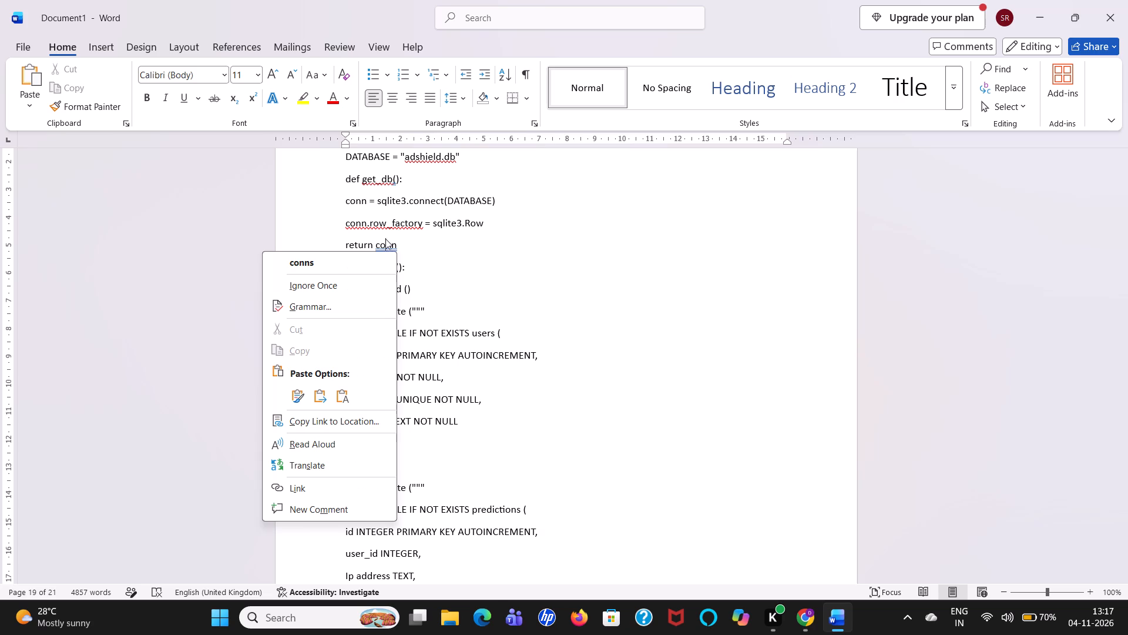
click(355, 258)
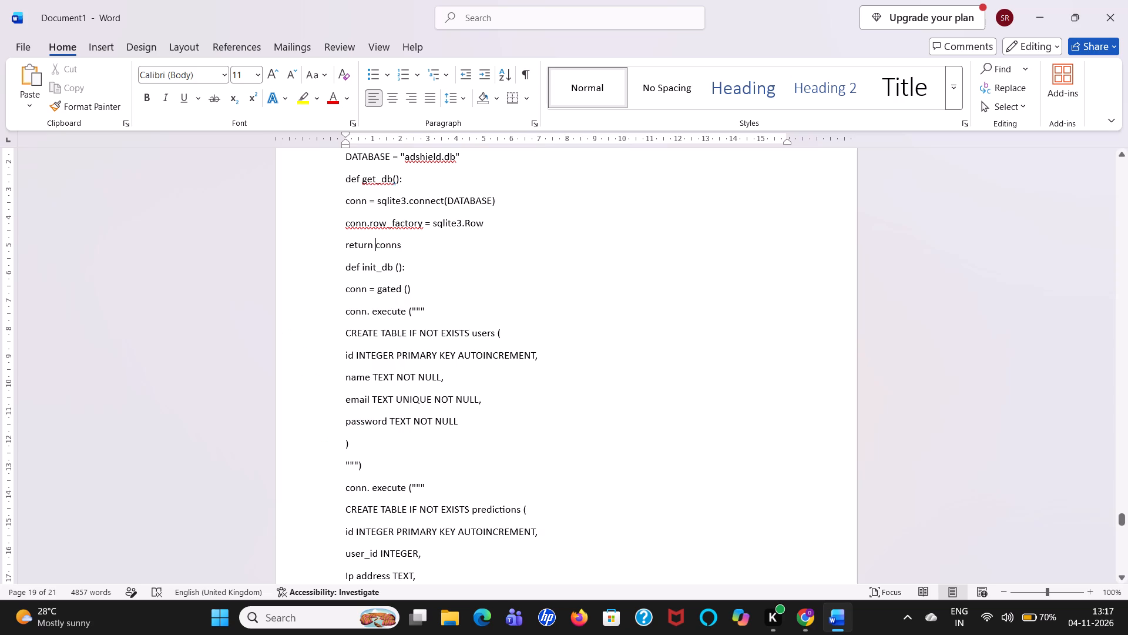
click(392, 231)
right_click(394, 231)
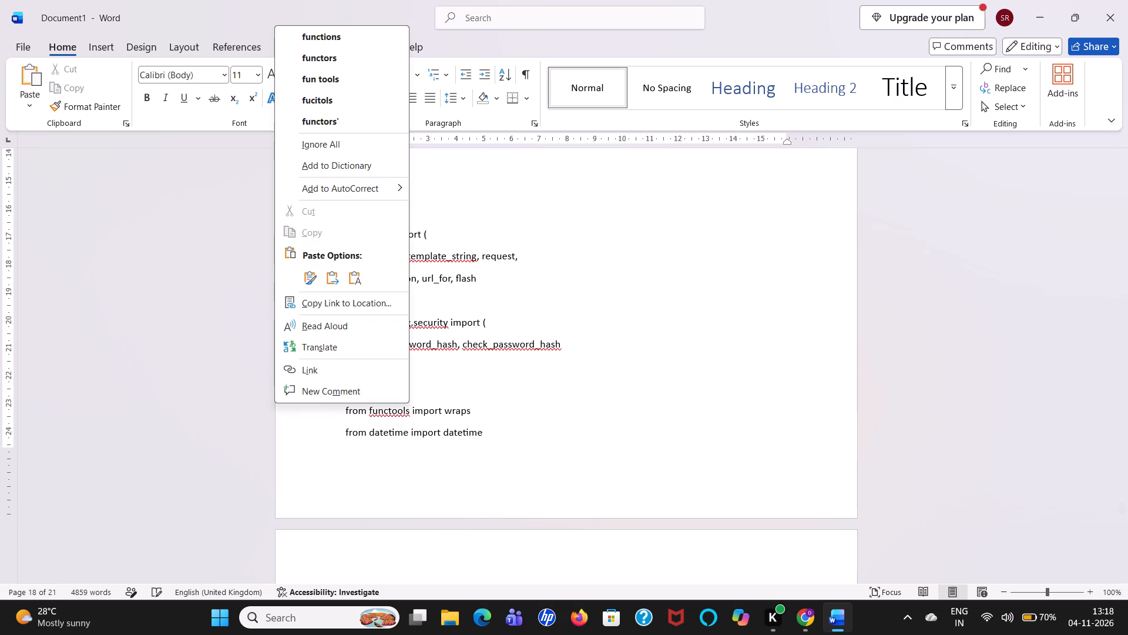
click(360, 46)
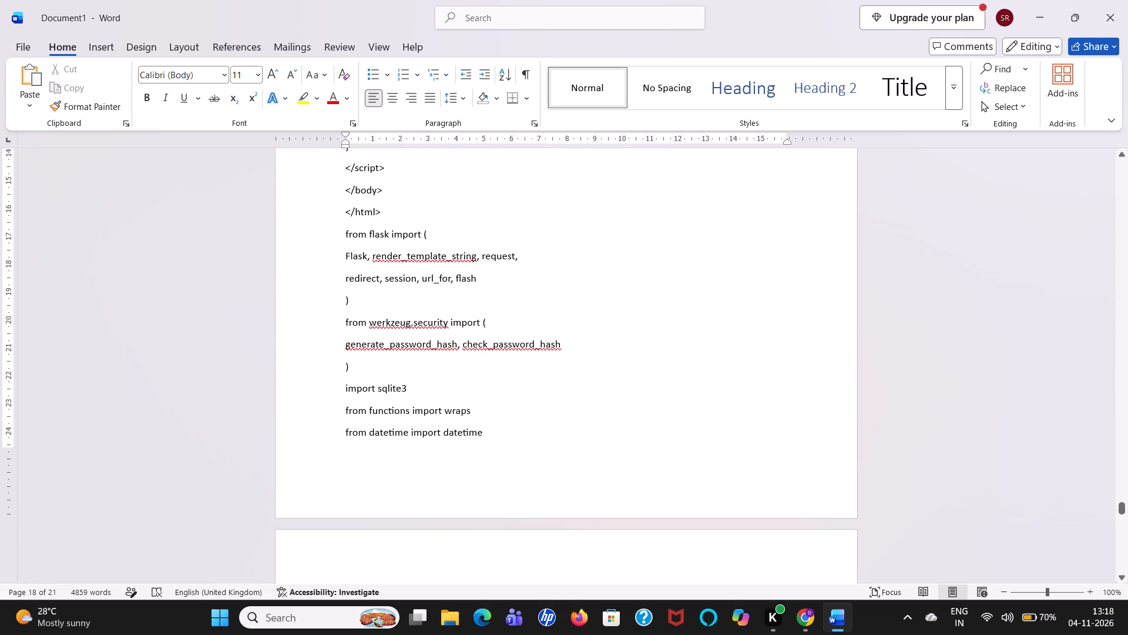
Ignore all occurrences of the spelling-flagged "generate_password_hash" and "check_password_hash" in the import code.
click(380, 347)
right_click(380, 347)
click(313, 96)
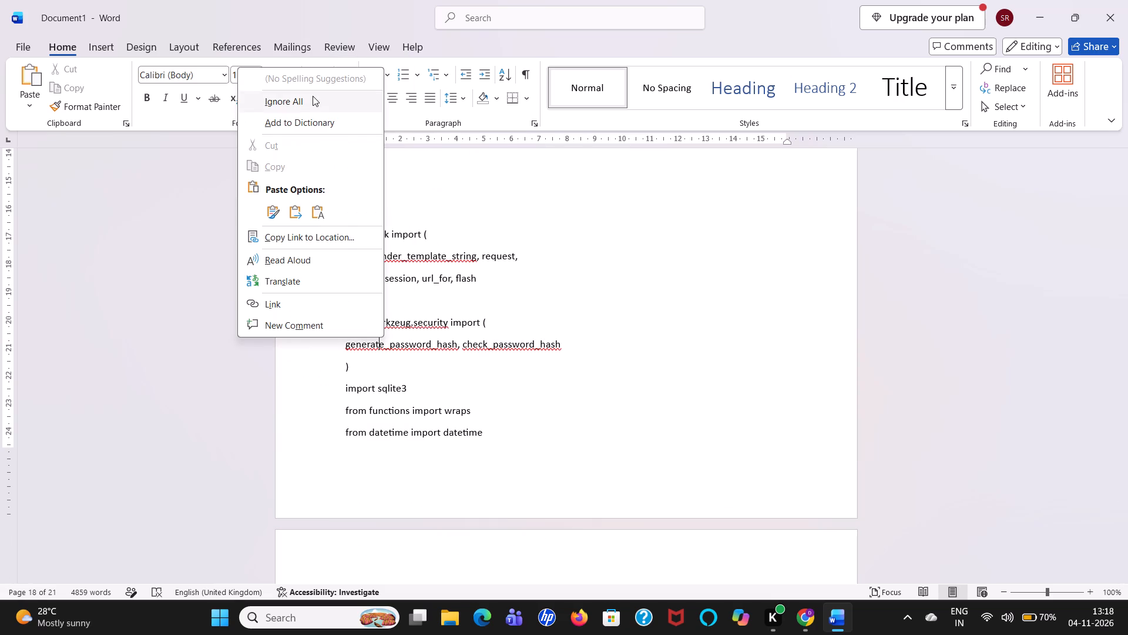
click(499, 358)
click(497, 350)
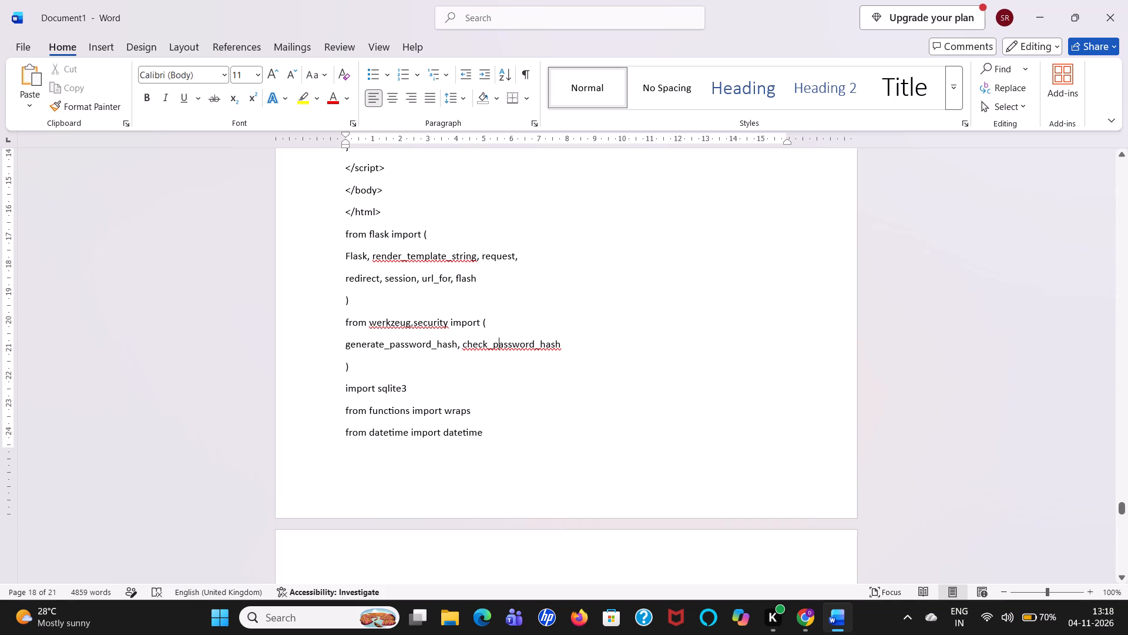
right_click(497, 350)
click(446, 94)
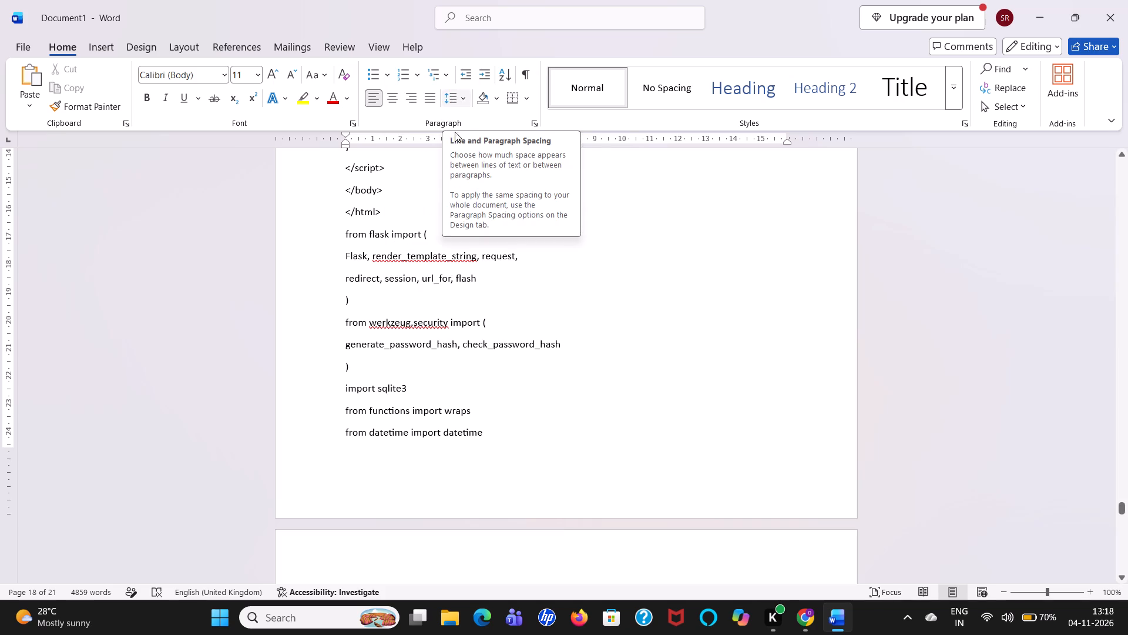
Ignore all spelling flags on "werkzeug.security" and ignore its grammar flag once.
click(428, 326)
right_click(428, 326)
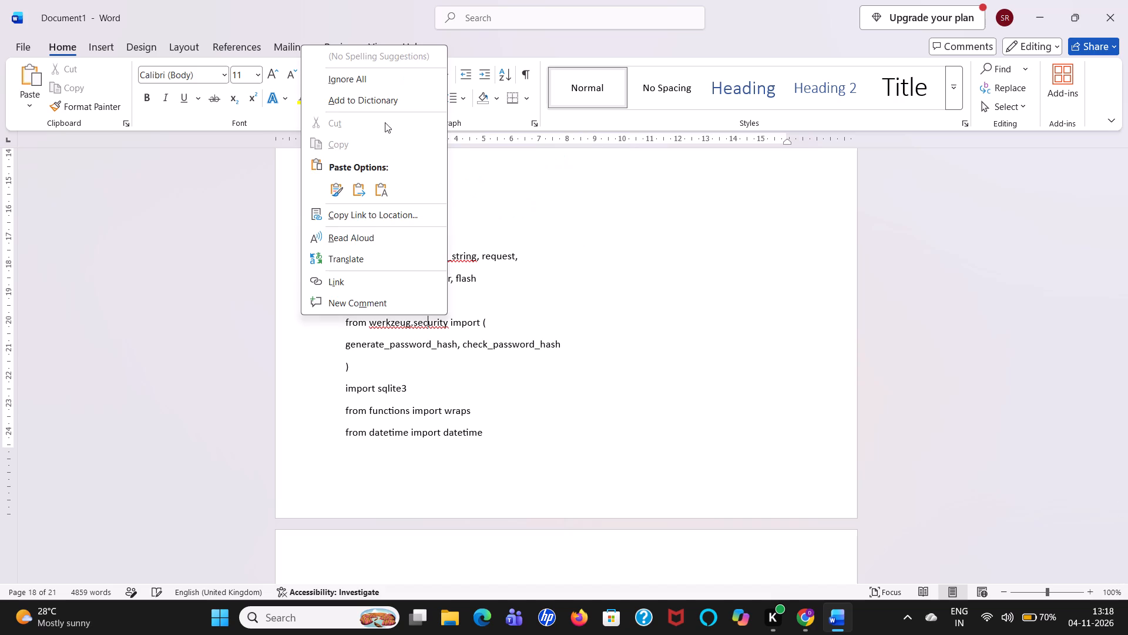
click(390, 67)
click(386, 76)
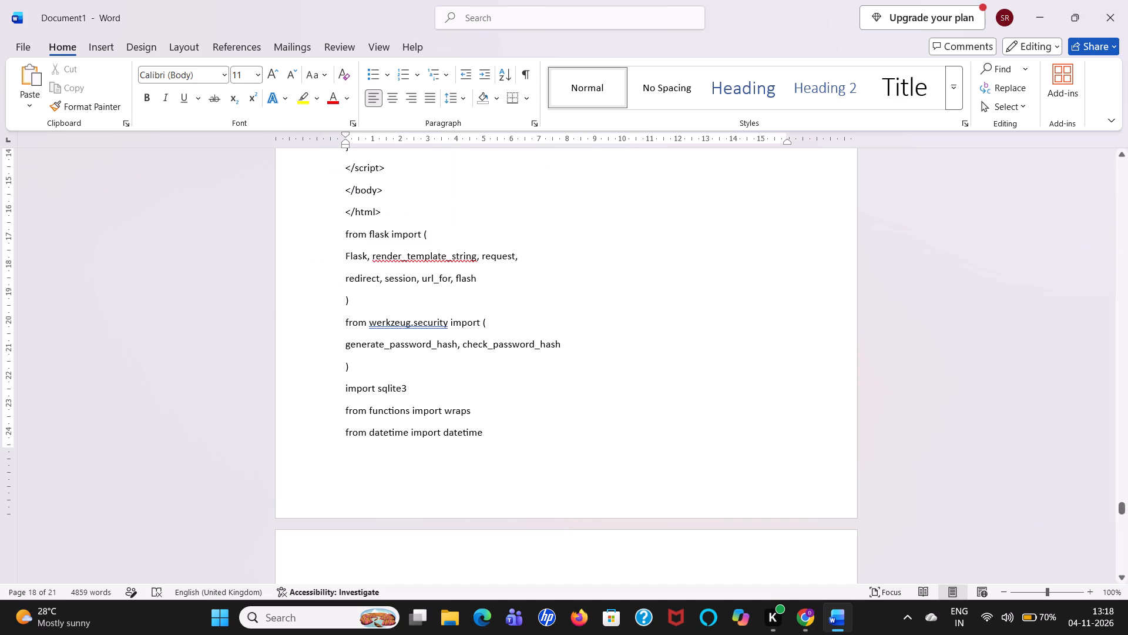
click(406, 326)
right_click(406, 326)
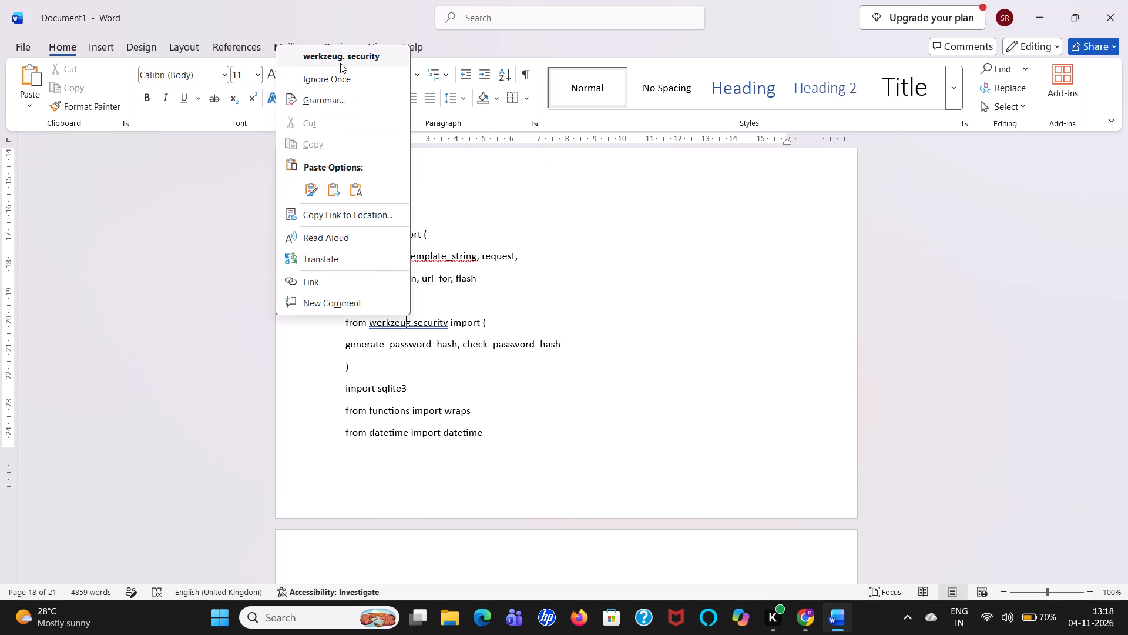
click(337, 68)
click(343, 83)
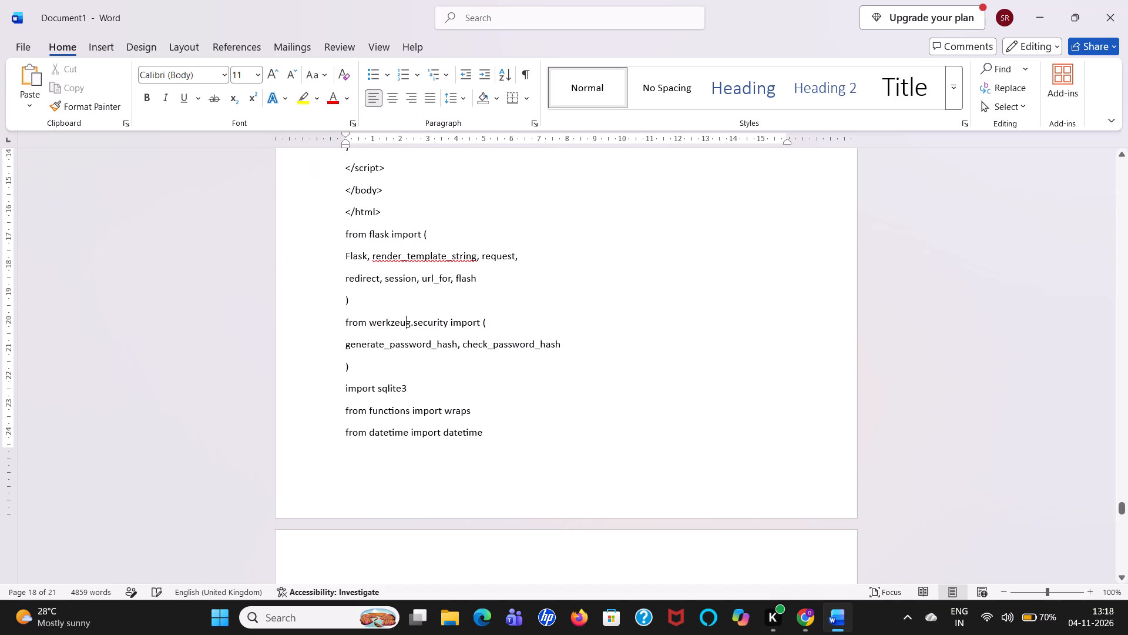
Ignore all occurrences of the spelling-flagged "render_template_string" in the flask import code.
click(419, 260)
right_click(419, 260)
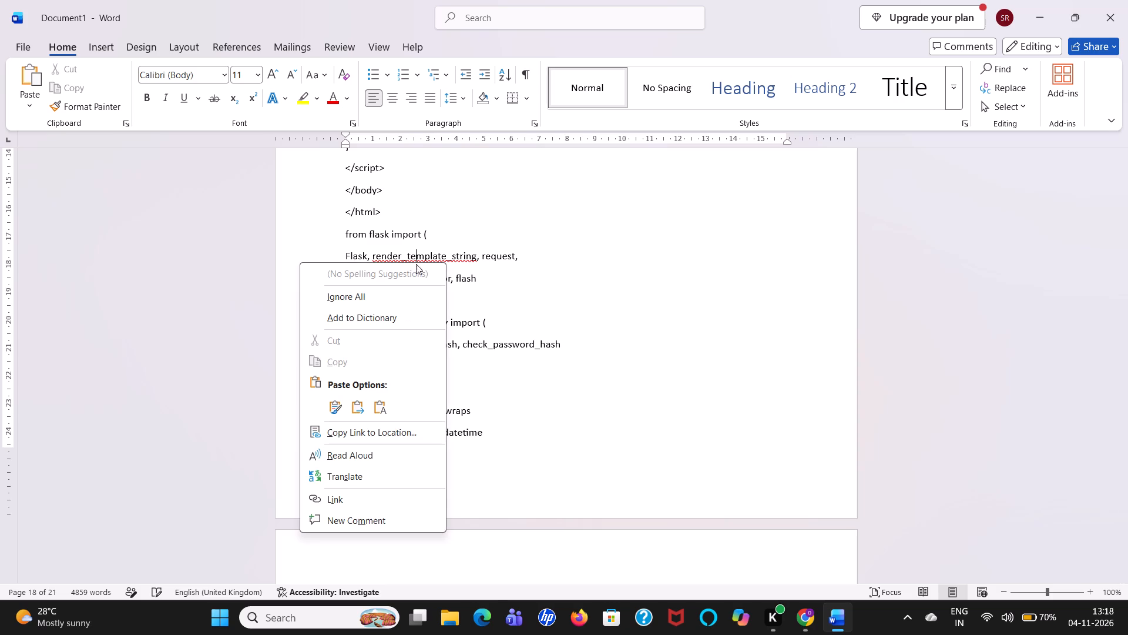
click(376, 300)
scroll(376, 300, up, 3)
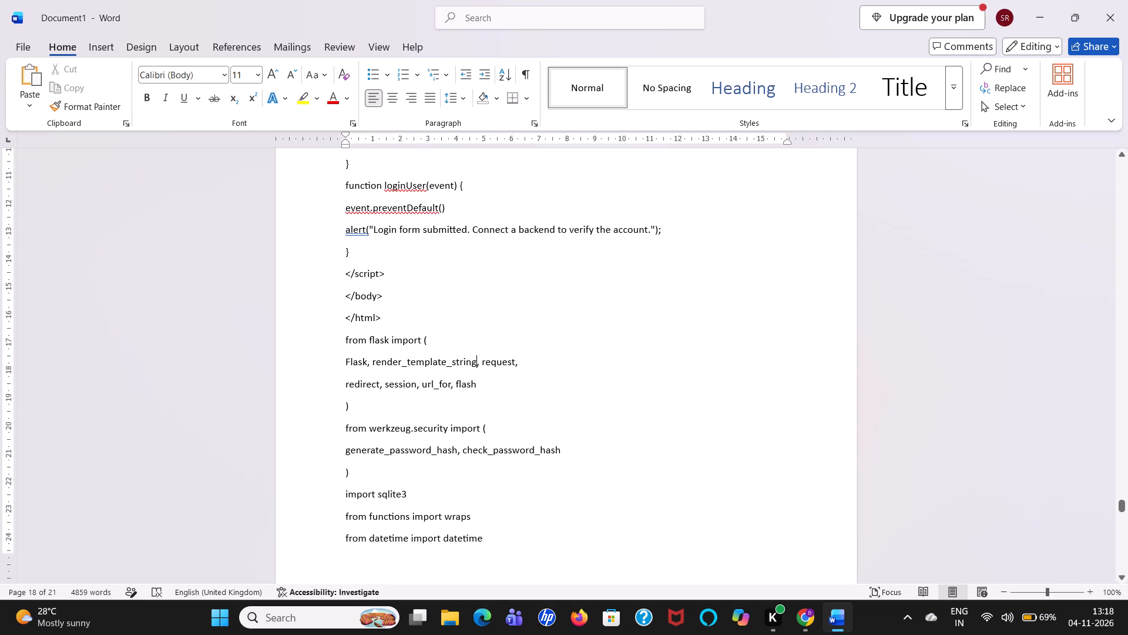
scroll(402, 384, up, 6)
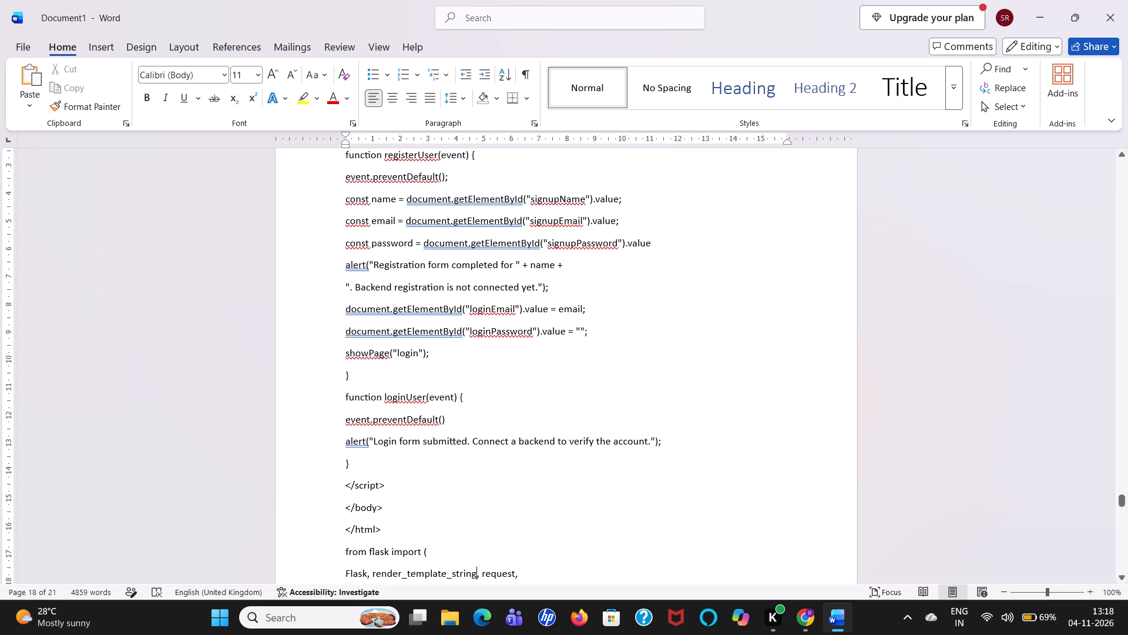
Add blank lines after the closing paragraph about advertising click patterns at the end of the report until a new page starts.
scroll(479, 382, down, 5)
scroll(542, 343, down, 14)
scroll(542, 356, up, 1)
scroll(542, 356, down, 9)
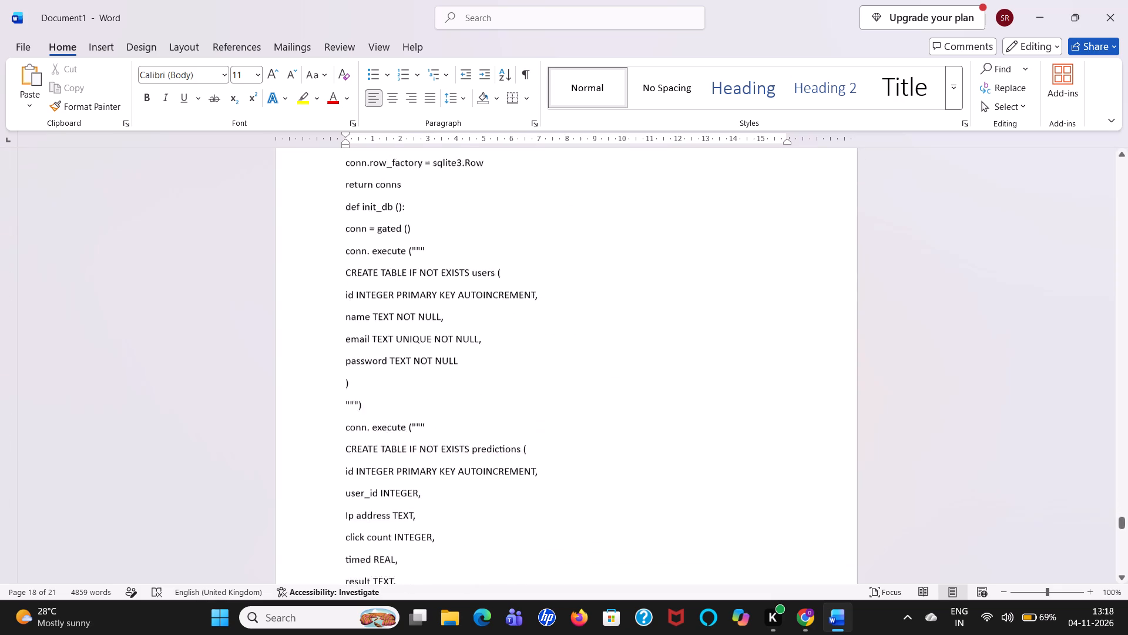
scroll(542, 357, down, 12)
scroll(540, 360, down, 17)
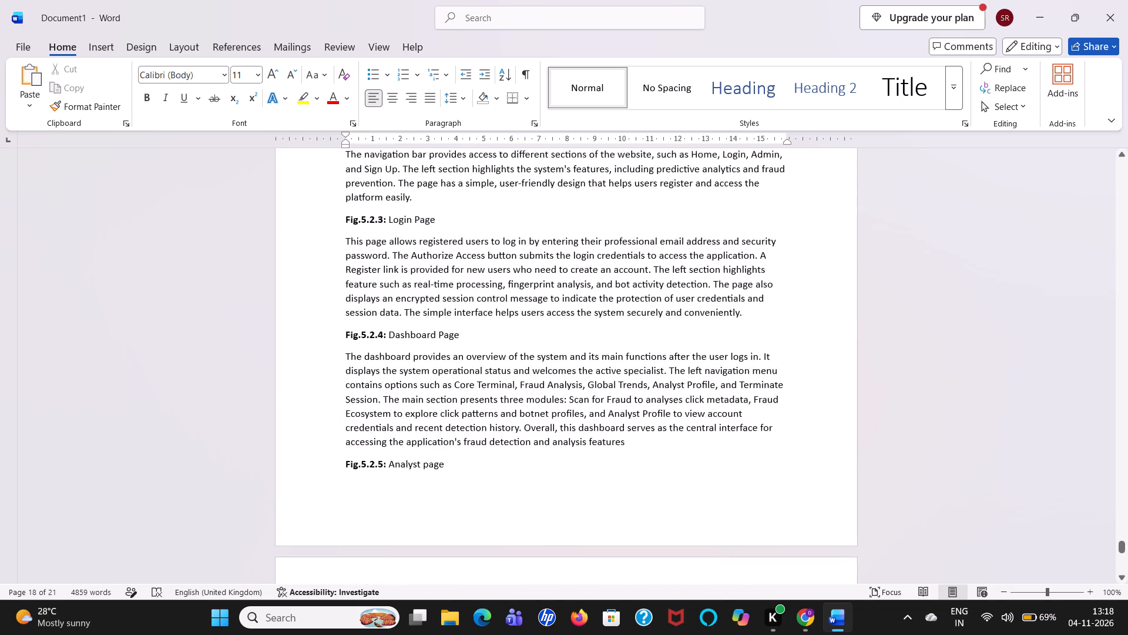
scroll(536, 366, down, 8)
scroll(536, 367, up, 1)
scroll(536, 367, down, 2)
scroll(536, 367, up, 1)
scroll(536, 367, down, 14)
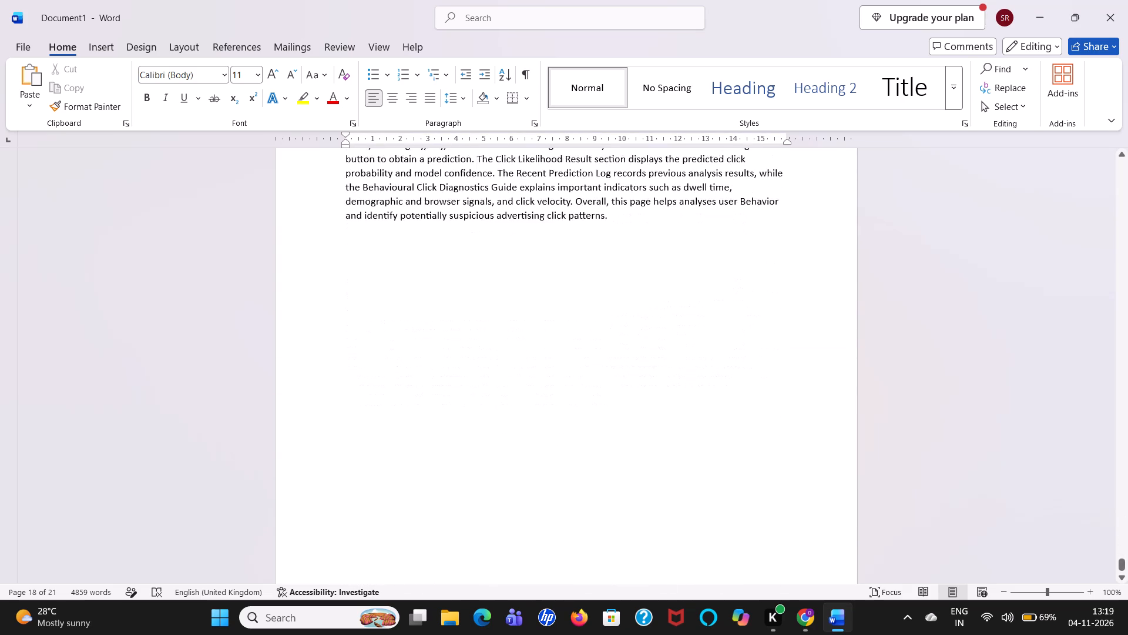
scroll(534, 371, down, 6)
click(534, 372)
key(Return)
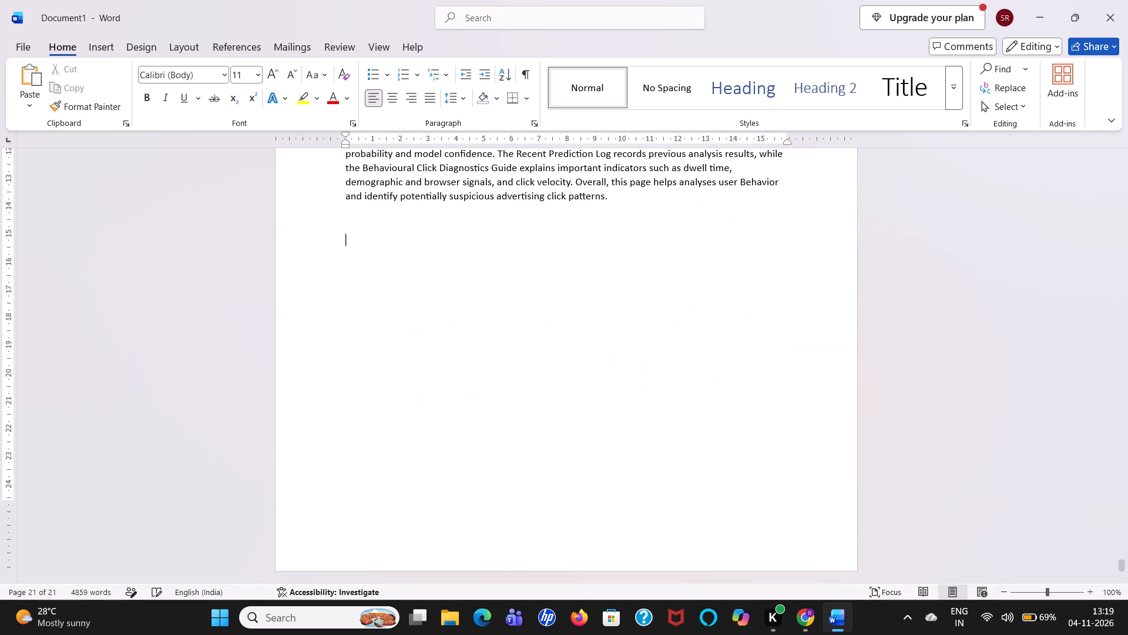
key(Return)
key(Return)
key(Return)
key(Return)
key(Return)
key(Return)
key(Return)
key(Return)
key(Return)
key(Return)
key(Return)
key(Return)
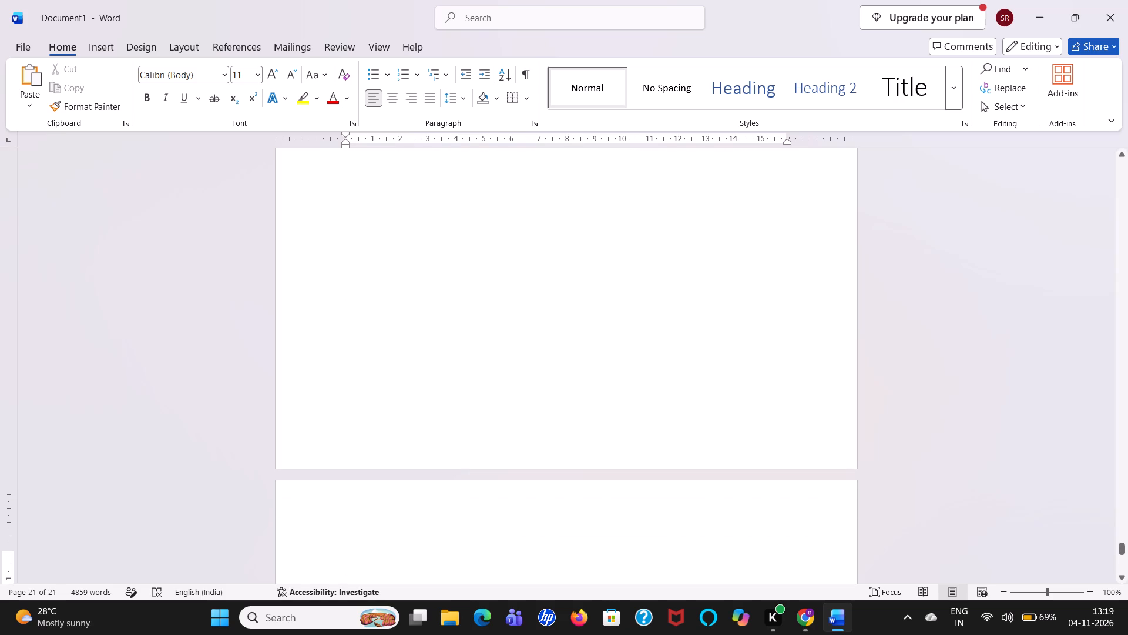
In the reference document open in Chrome, copy Chapter 6 from its "CHAPTER – 6" heading to the paragraph just before REFERENCES.
click(807, 606)
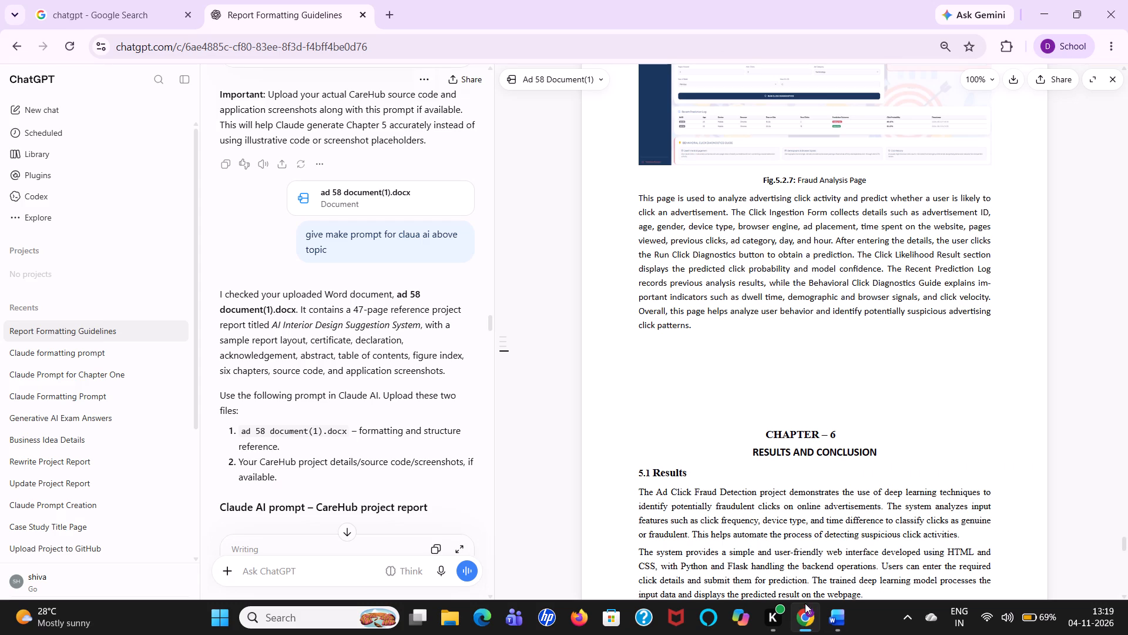
drag(756, 435, 846, 409)
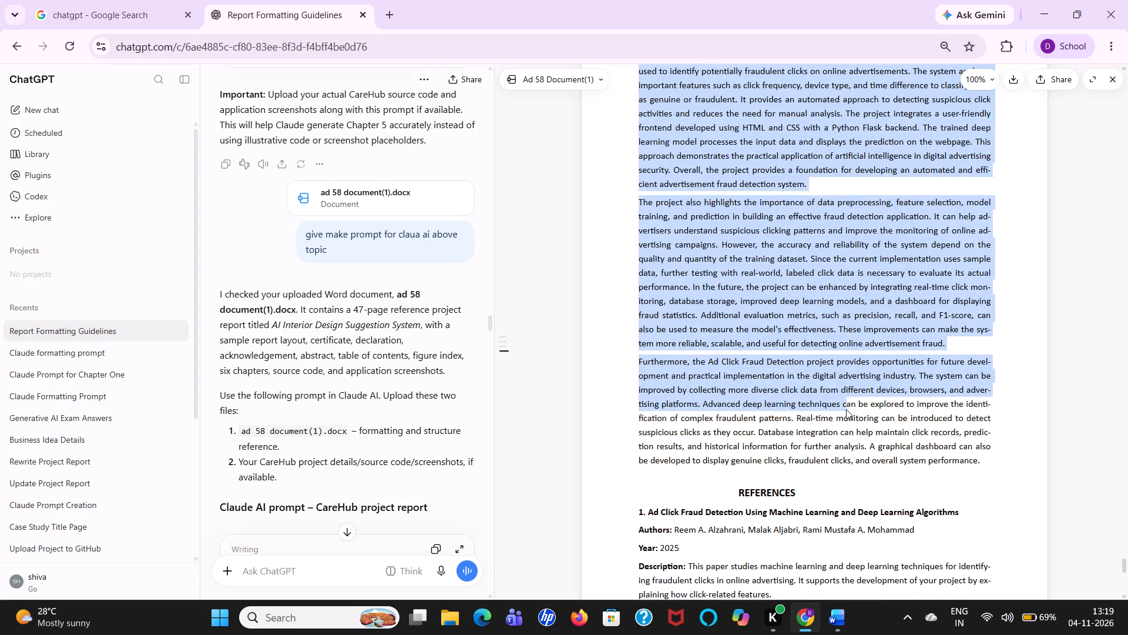
drag(846, 409, 1016, 463)
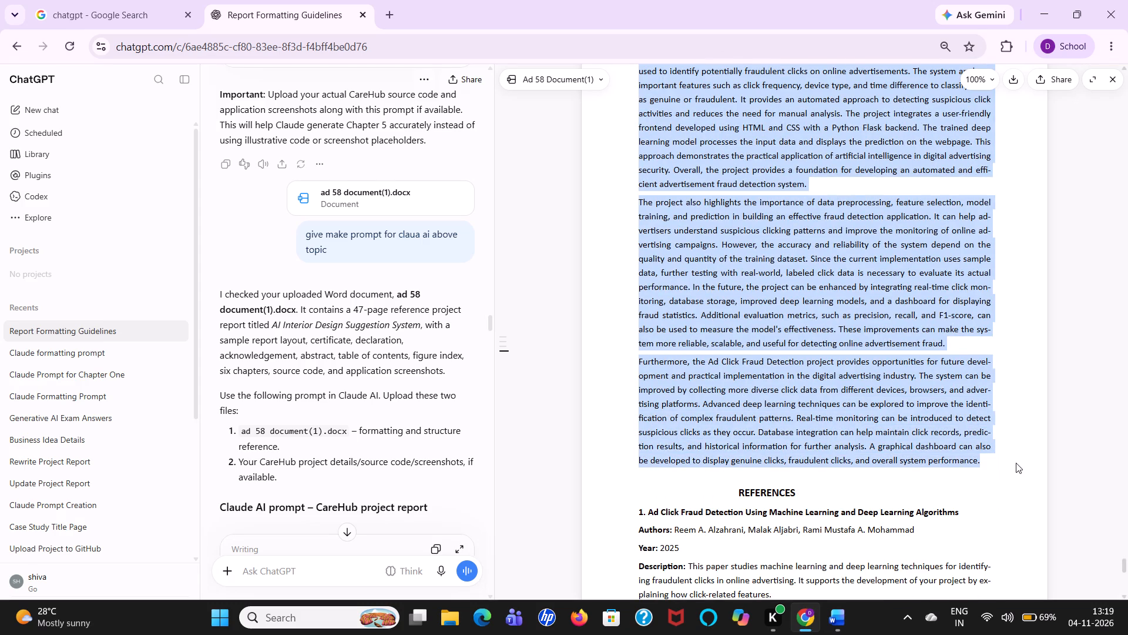
key(ctrl+c)
click(1015, 435)
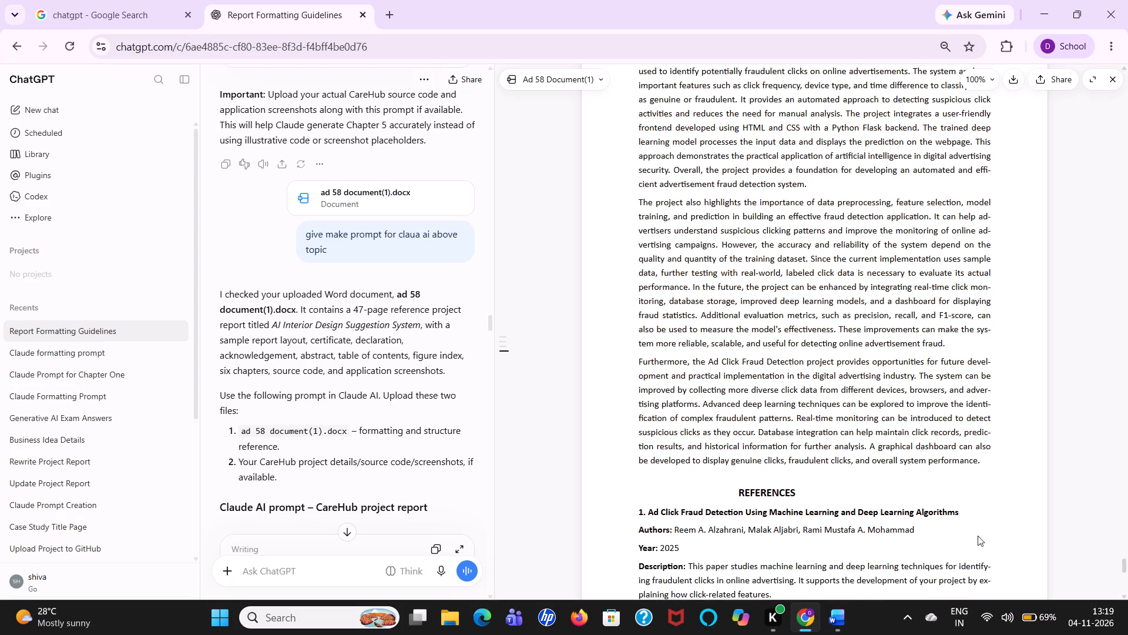
Switch back to the Word report and paste the copied Chapter 6 text on the new last page.
click(840, 618)
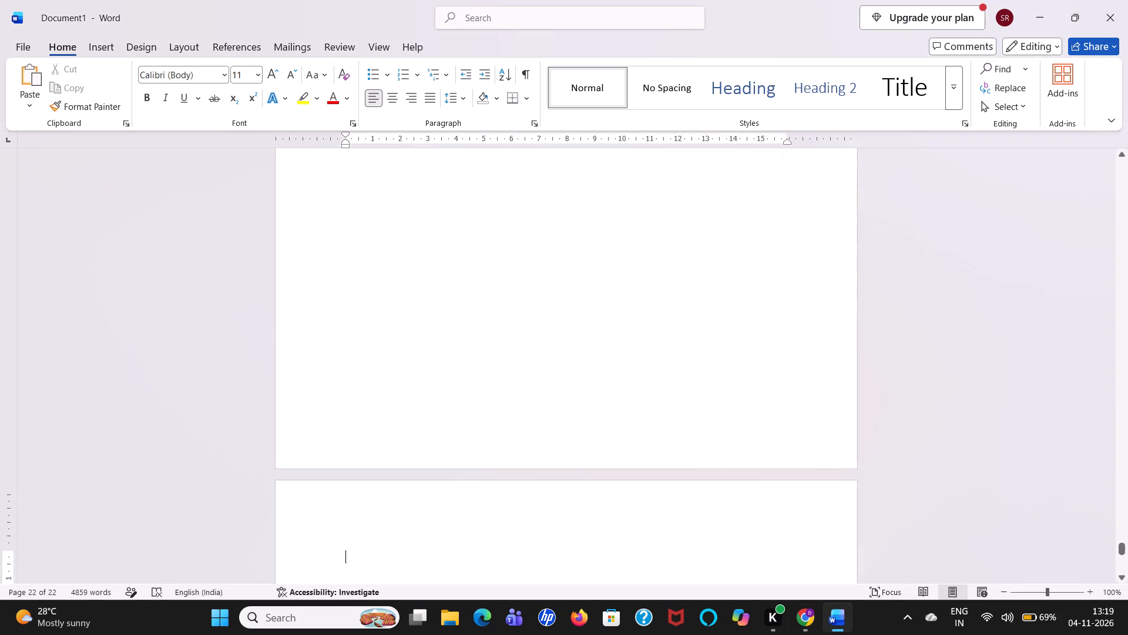
scroll(647, 438, up, 4)
scroll(647, 438, down, 8)
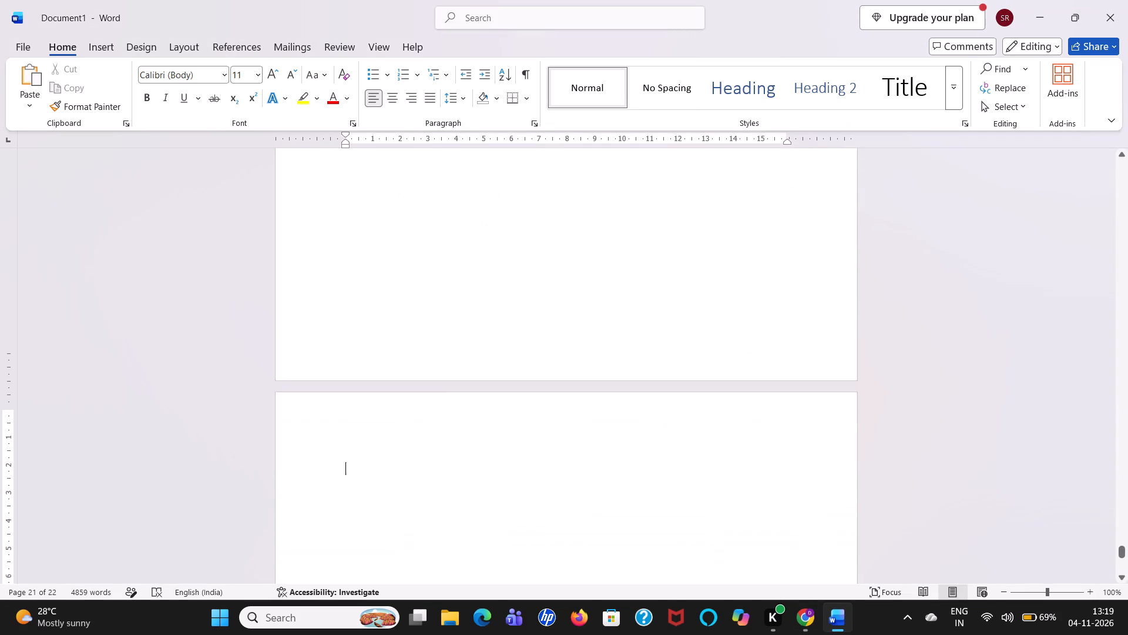
key(ctrl+v)
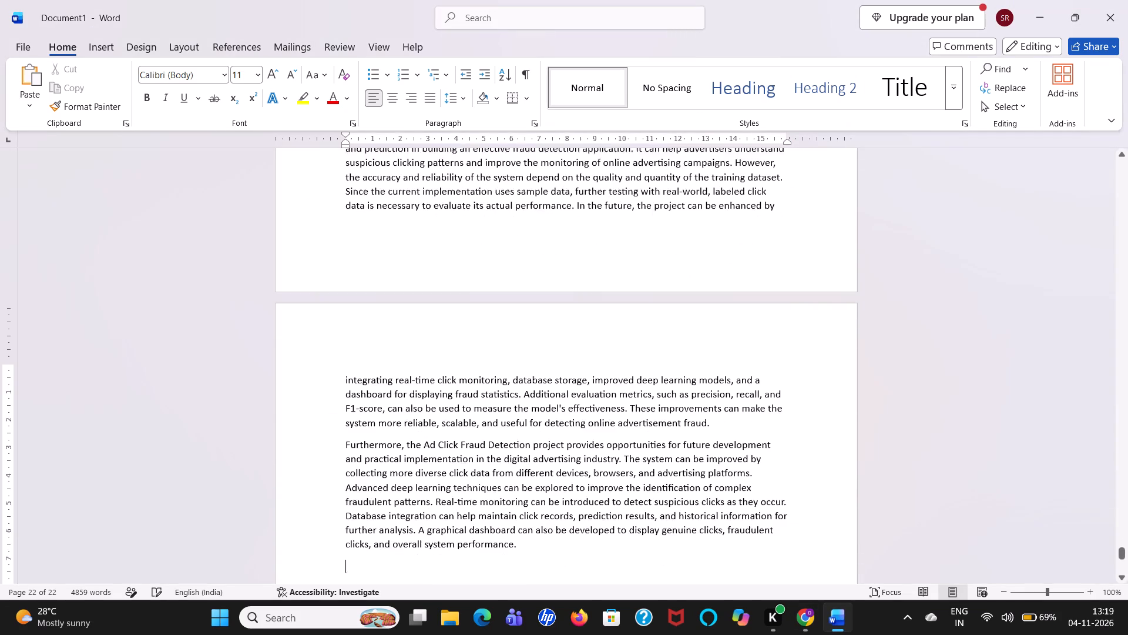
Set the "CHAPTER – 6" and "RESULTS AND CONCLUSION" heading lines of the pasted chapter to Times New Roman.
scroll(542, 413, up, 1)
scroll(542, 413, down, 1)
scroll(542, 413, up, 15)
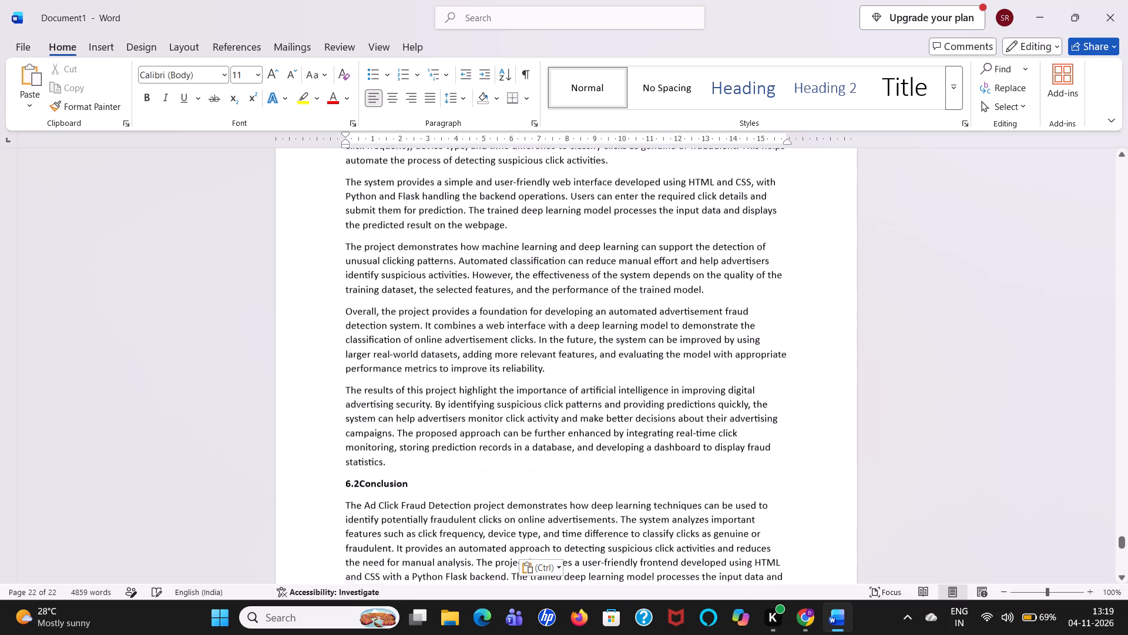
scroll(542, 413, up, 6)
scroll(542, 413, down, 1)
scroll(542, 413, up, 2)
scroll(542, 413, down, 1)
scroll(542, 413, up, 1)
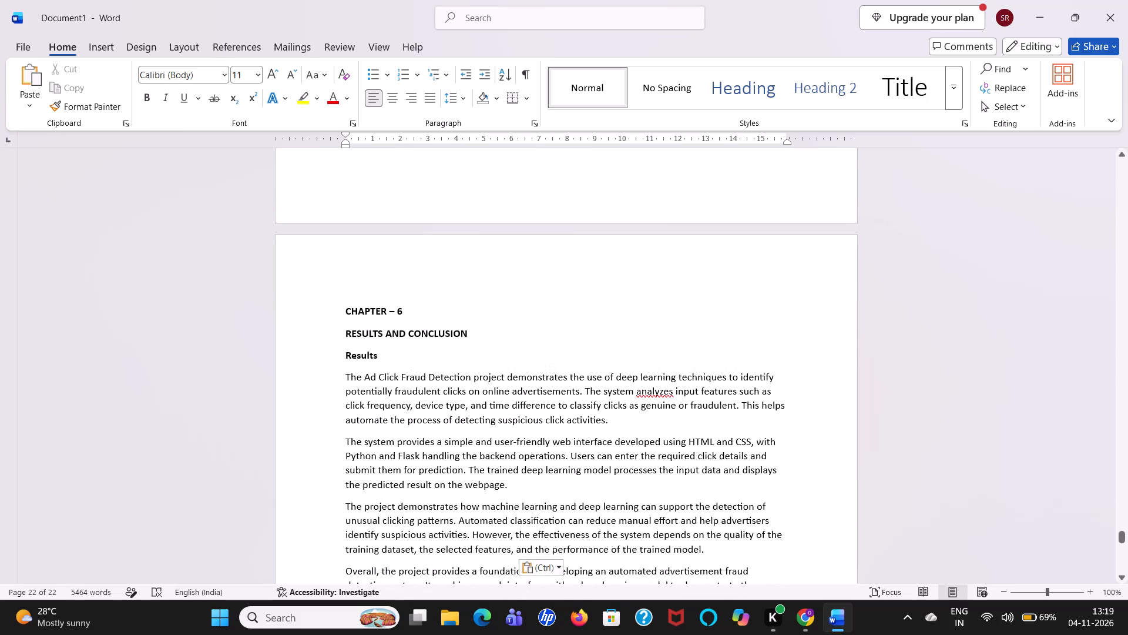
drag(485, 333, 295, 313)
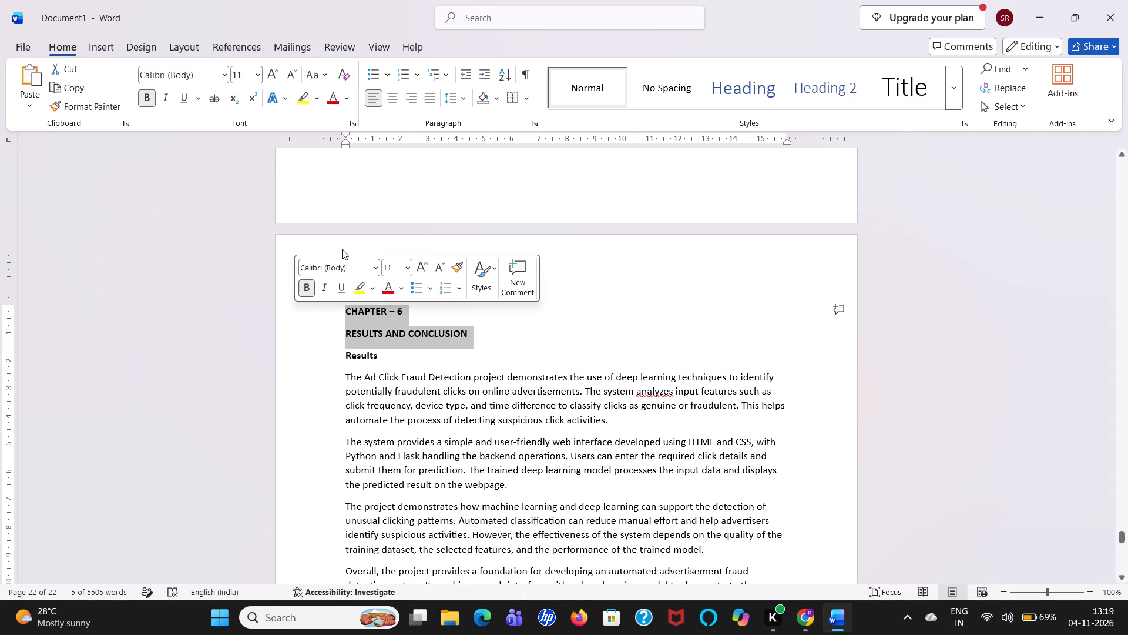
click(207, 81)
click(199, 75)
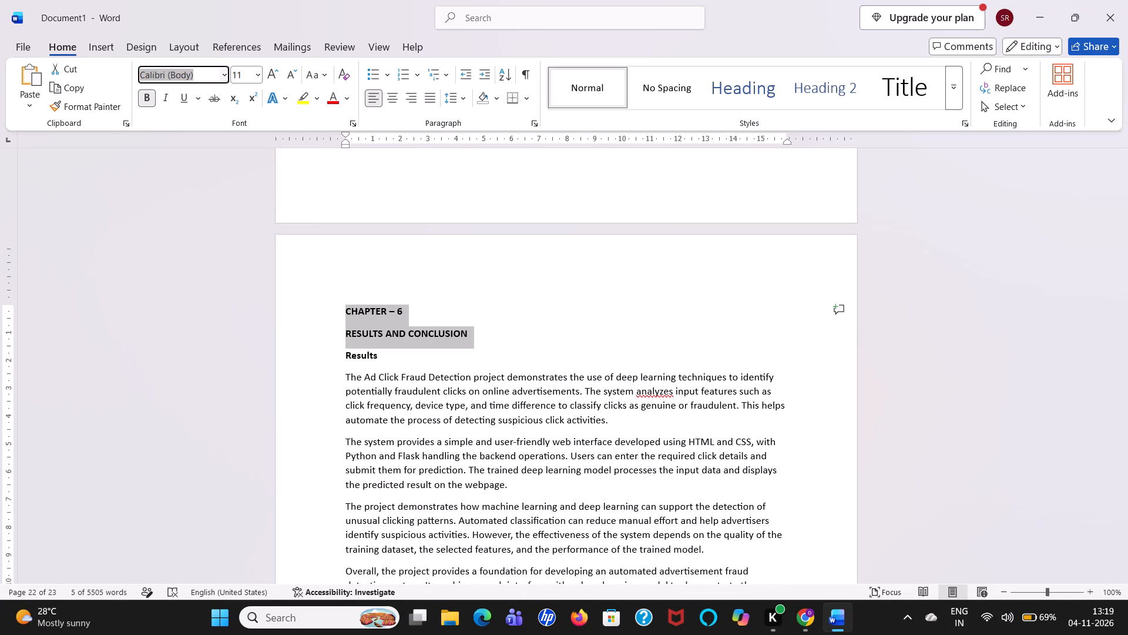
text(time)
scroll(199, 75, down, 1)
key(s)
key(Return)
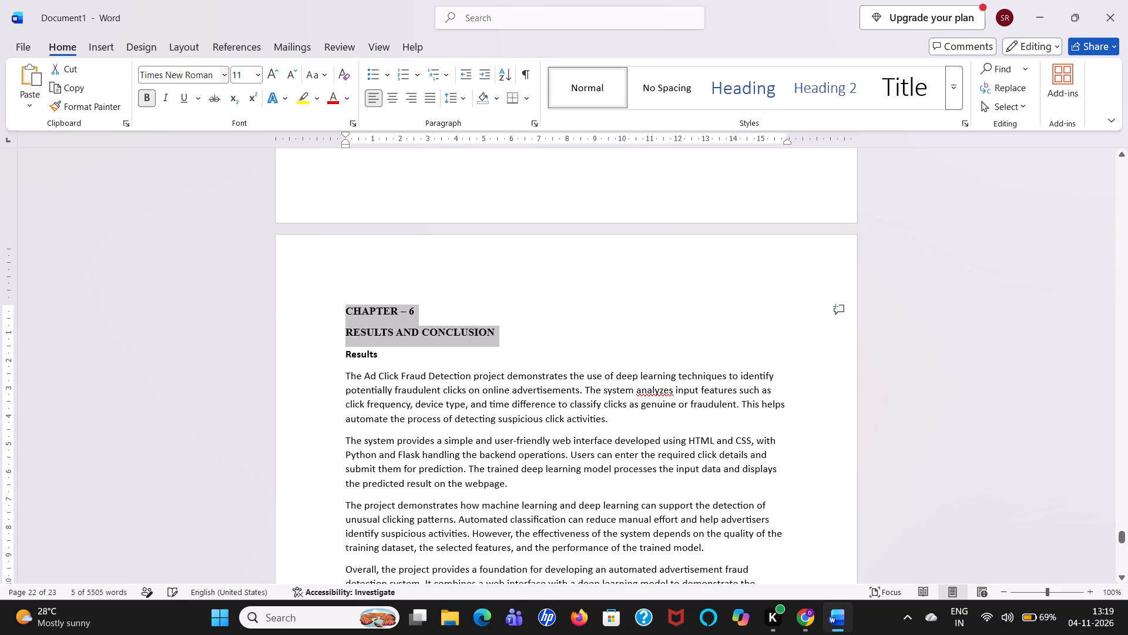
Format both Chapter 6 heading lines with the Title style, Times New Roman, size 20, centred.
click(895, 83)
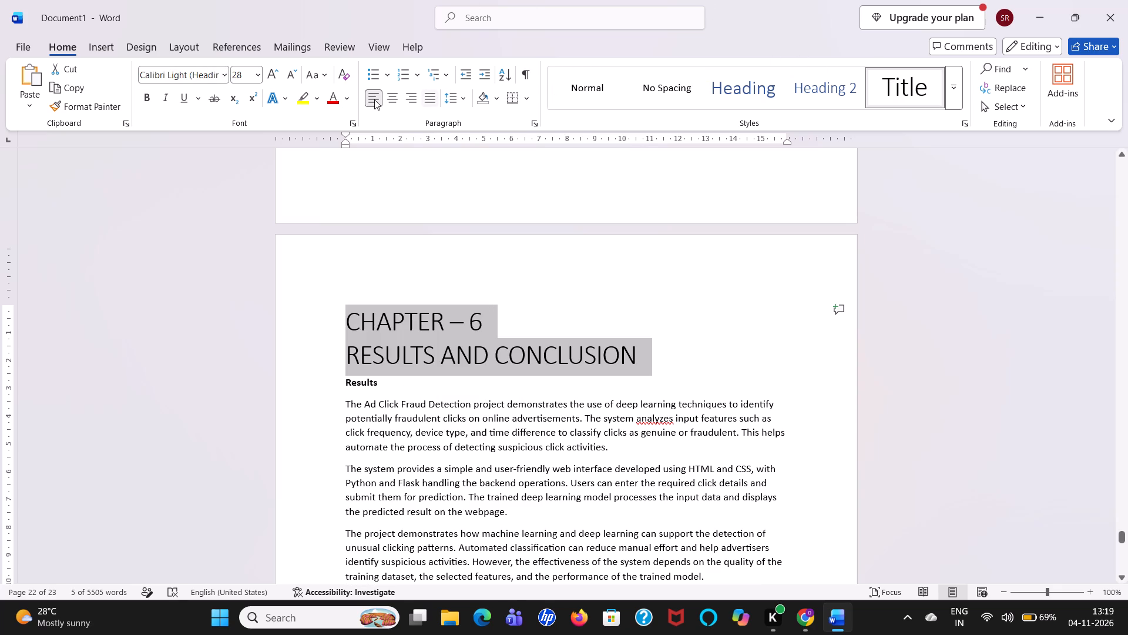
click(669, 360)
drag(663, 358, 298, 308)
click(214, 71)
text(tim)
key(Return)
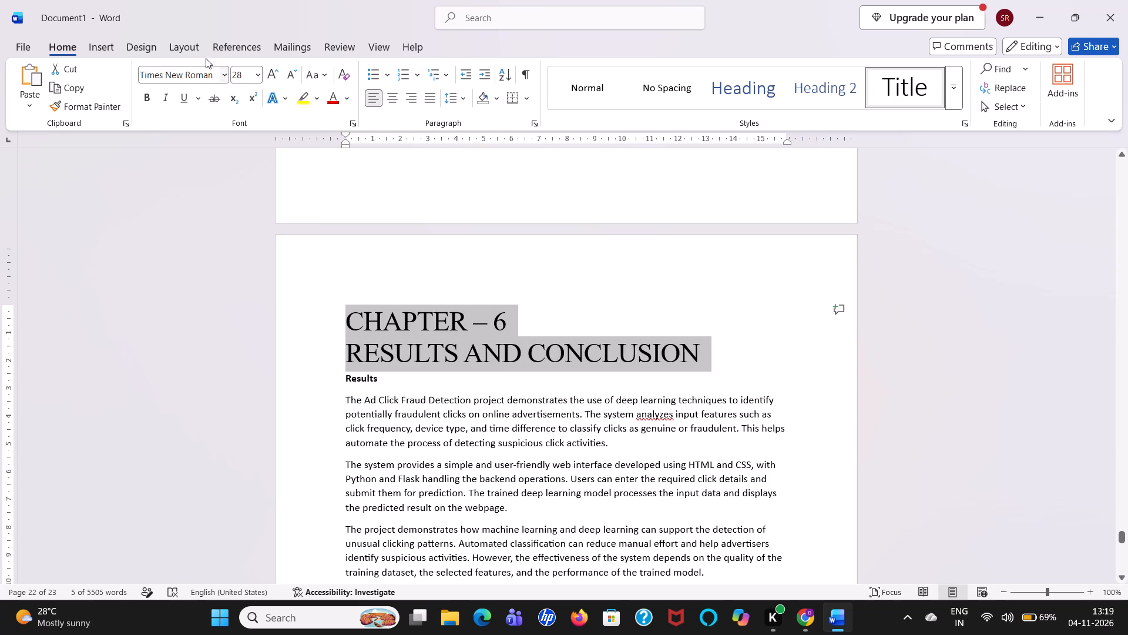
click(243, 76)
text(20)
key(Return)
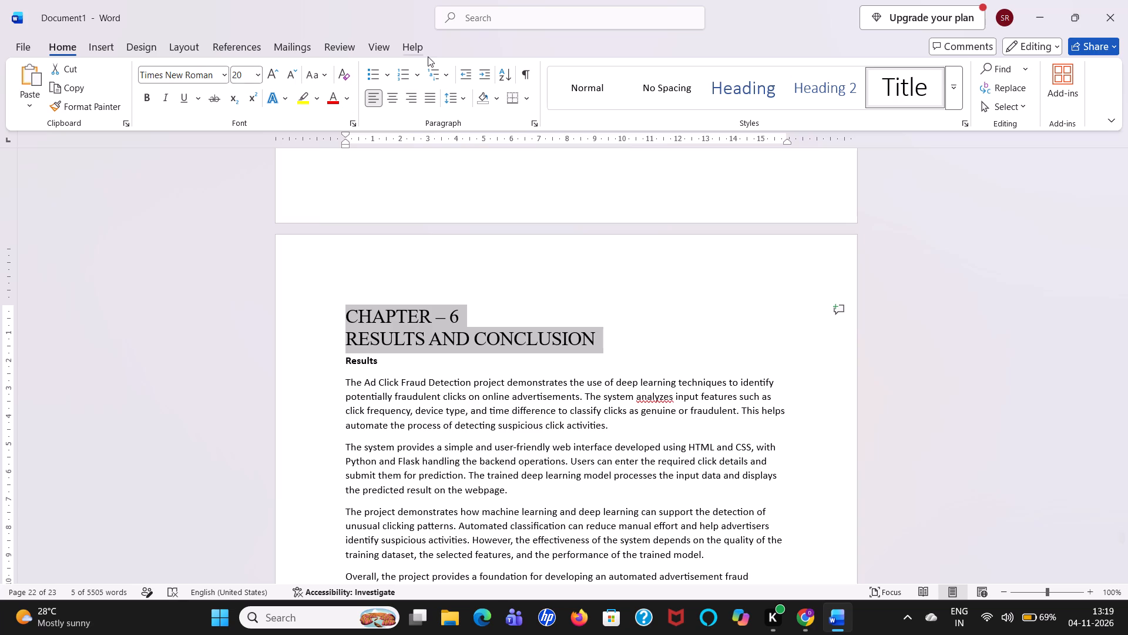
click(397, 100)
Justify the Chapter 6 text from the "Results" heading to the end of the document and set it to Times New Roman.
drag(389, 363, 356, 369)
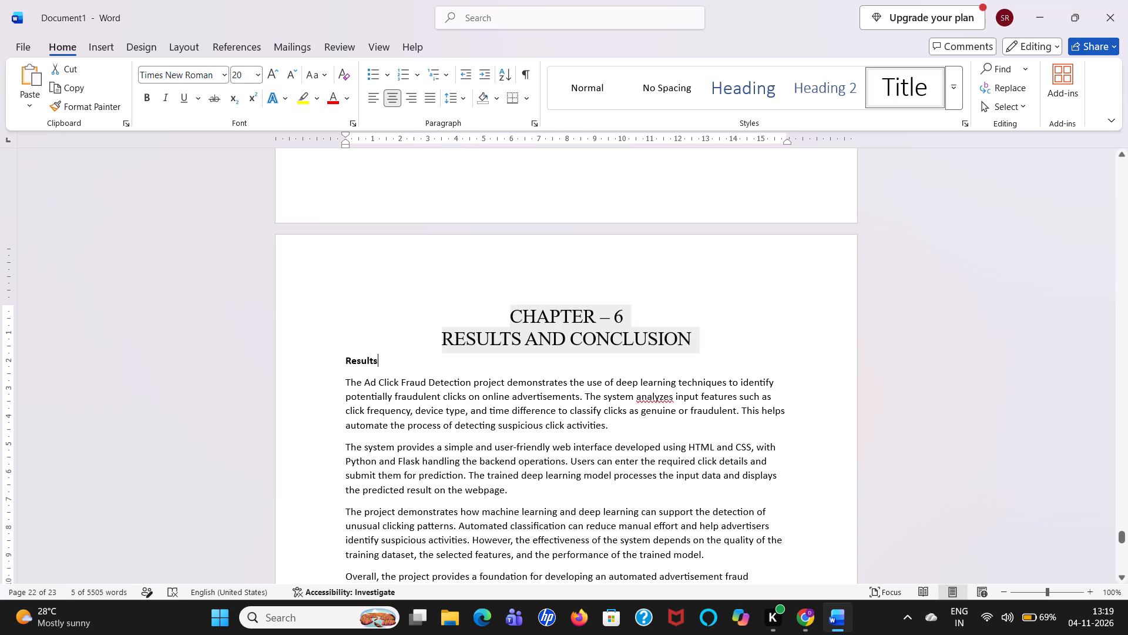
drag(356, 369, 464, 583)
click(428, 295)
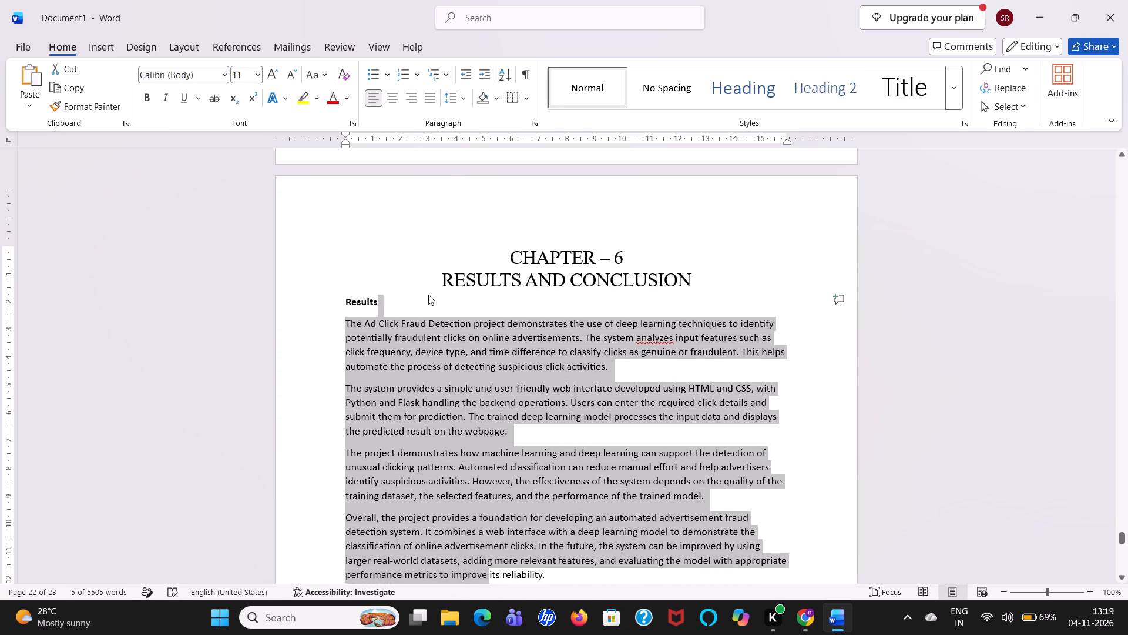
drag(343, 296, 597, 627)
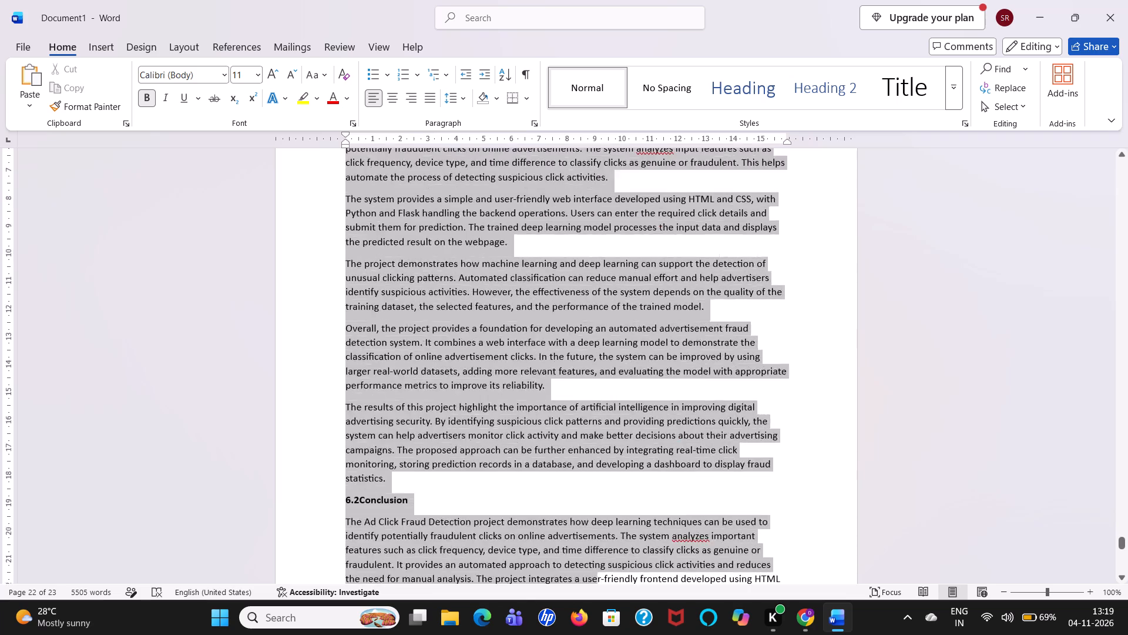
drag(597, 627, 528, 382)
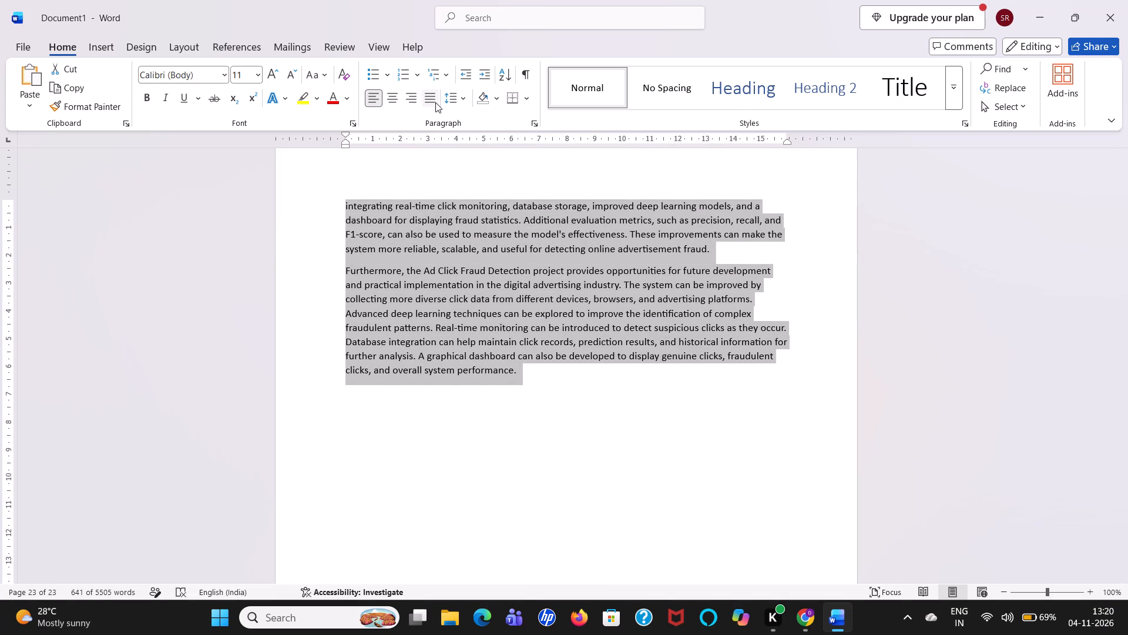
click(435, 102)
click(203, 75)
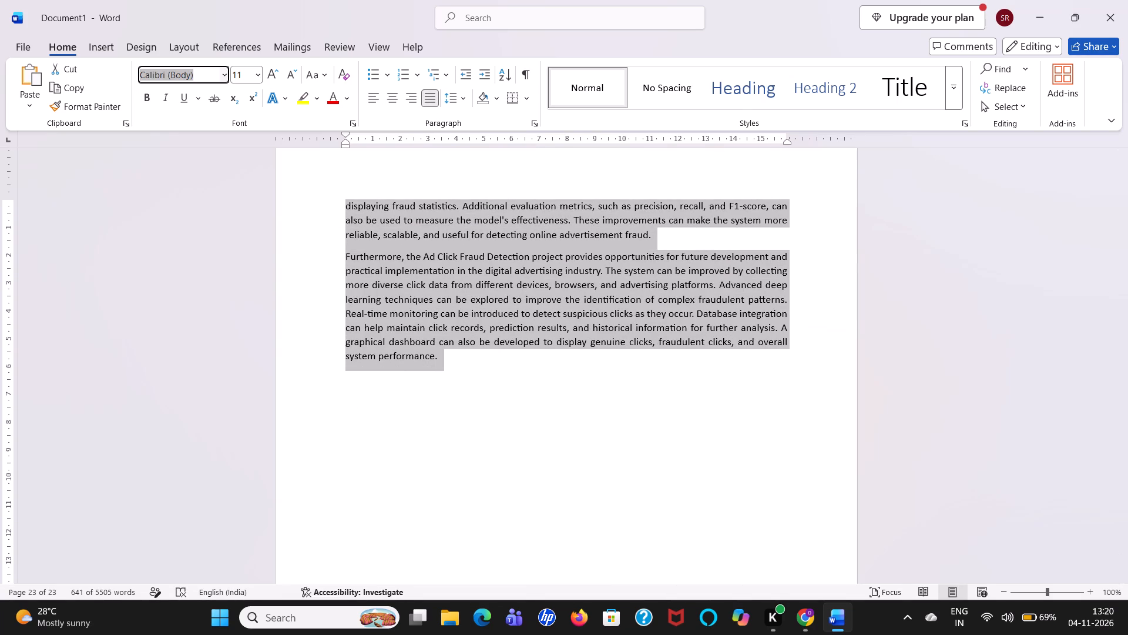
text(times)
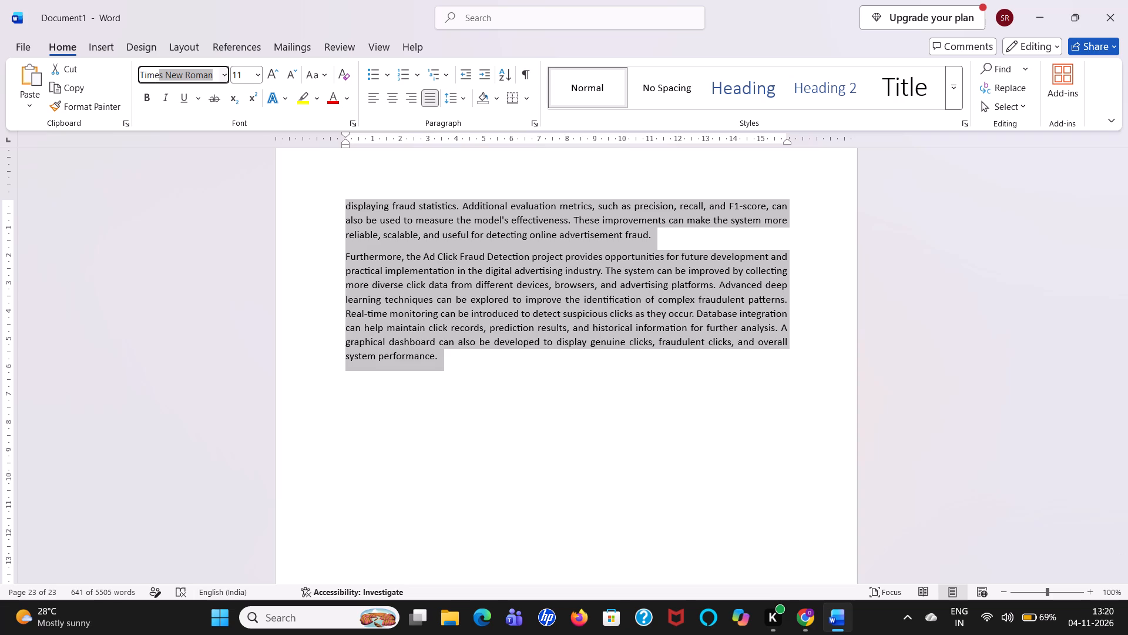
key(Return)
click(397, 363)
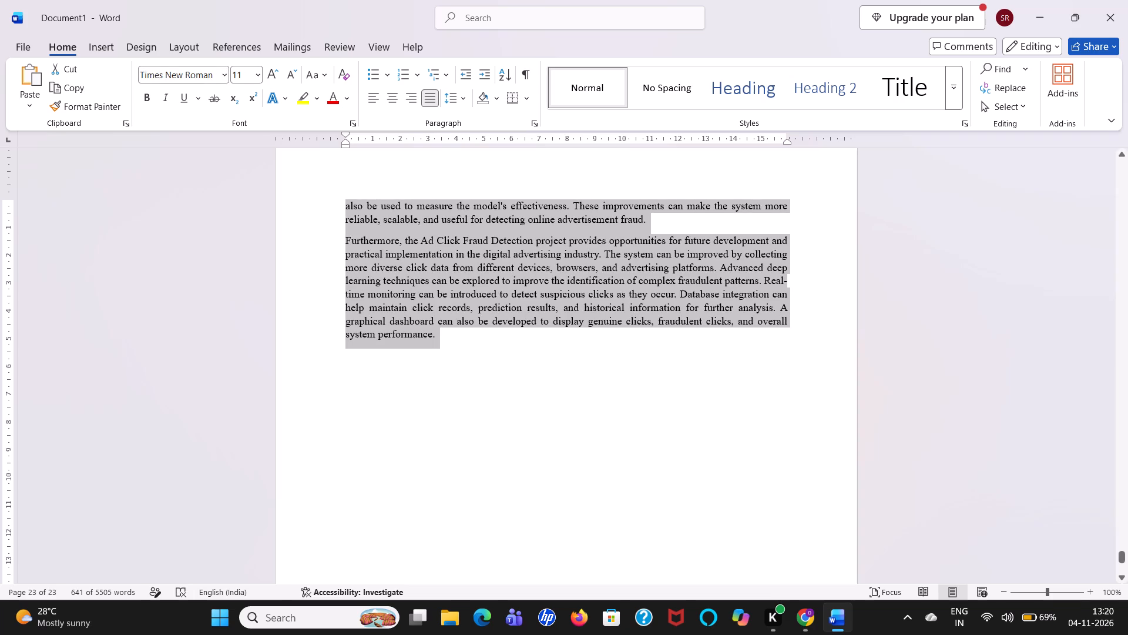
Set the "6.2Conclusion" heading to font size 14.
scroll(560, 421, up, 19)
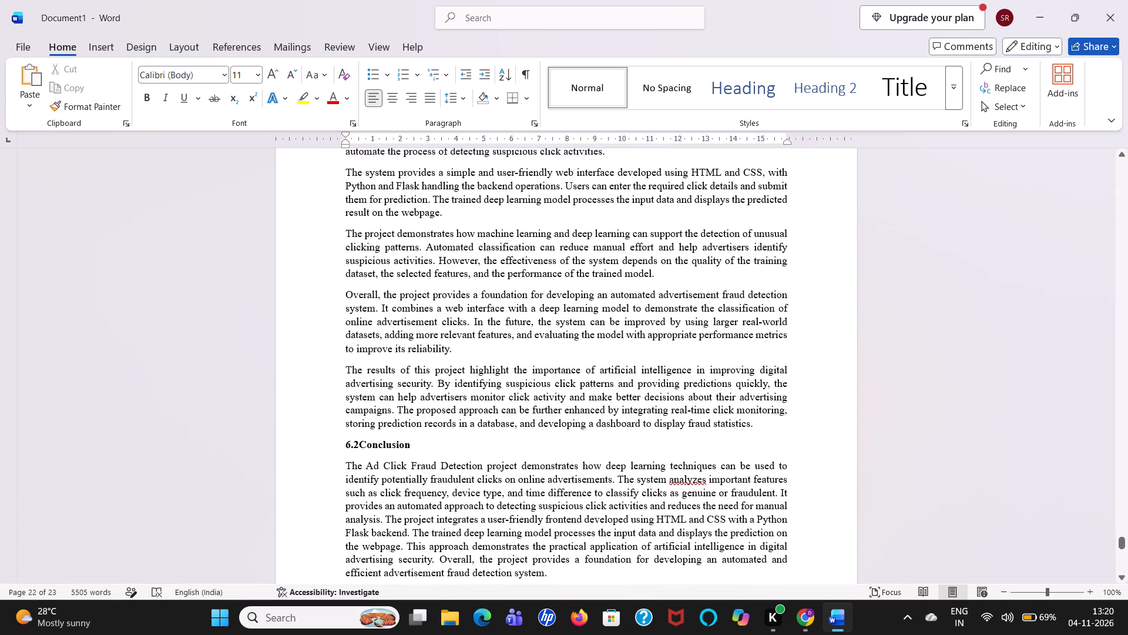
drag(414, 442, 286, 444)
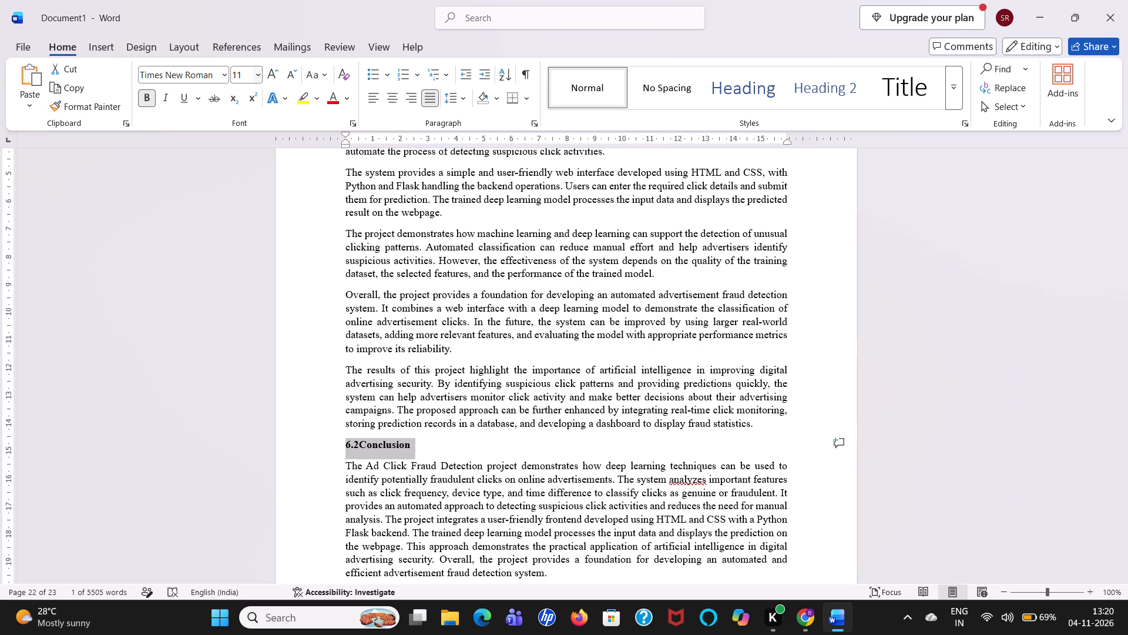
click(246, 75)
text(14)
key(Return)
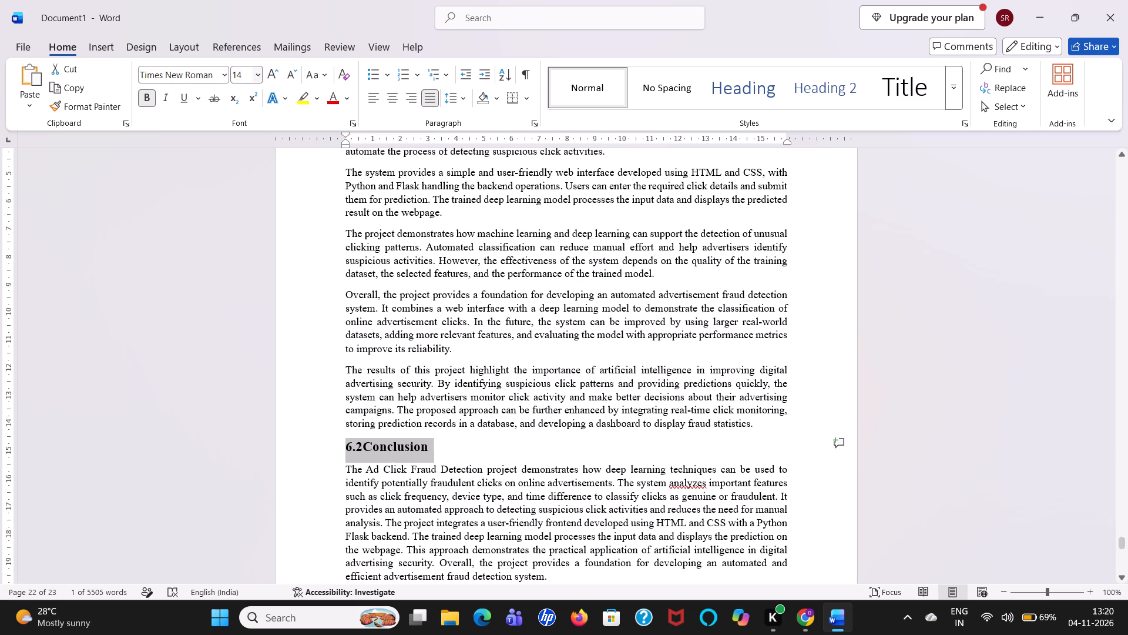
click(498, 452)
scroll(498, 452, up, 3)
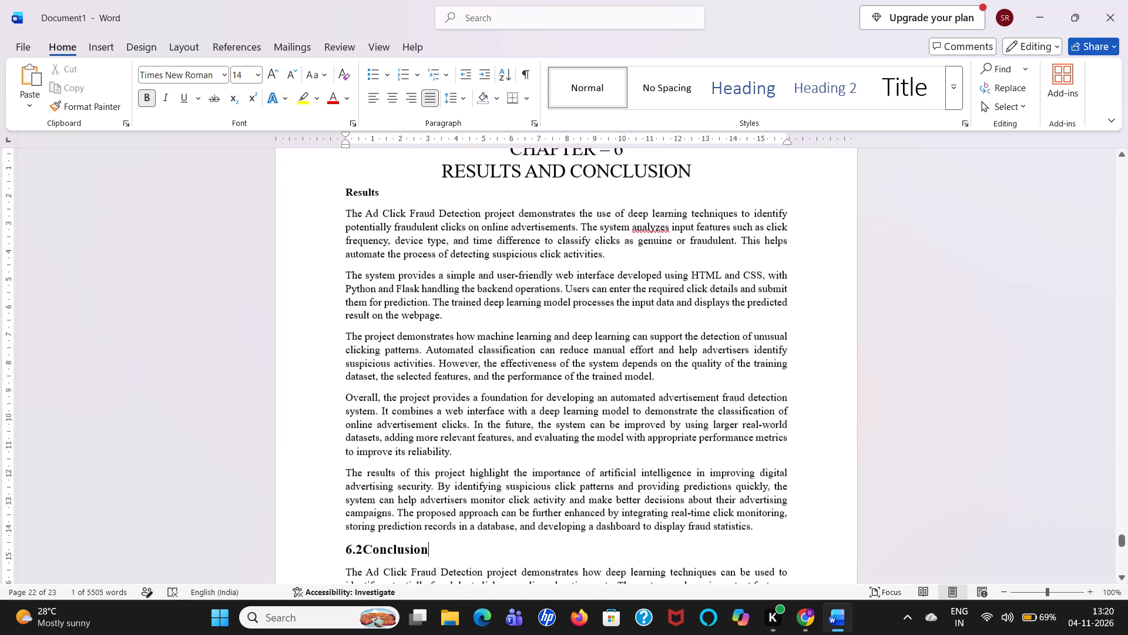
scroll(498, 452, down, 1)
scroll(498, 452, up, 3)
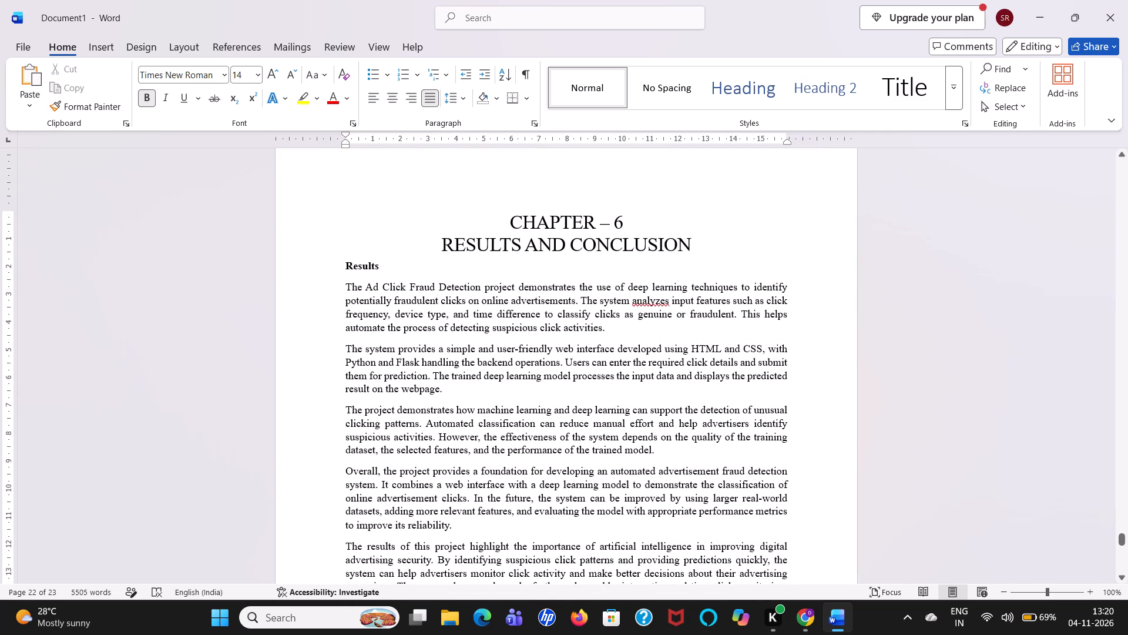
Set the "Results" heading below the Chapter 6 title lines to font size 14.
drag(384, 265, 288, 264)
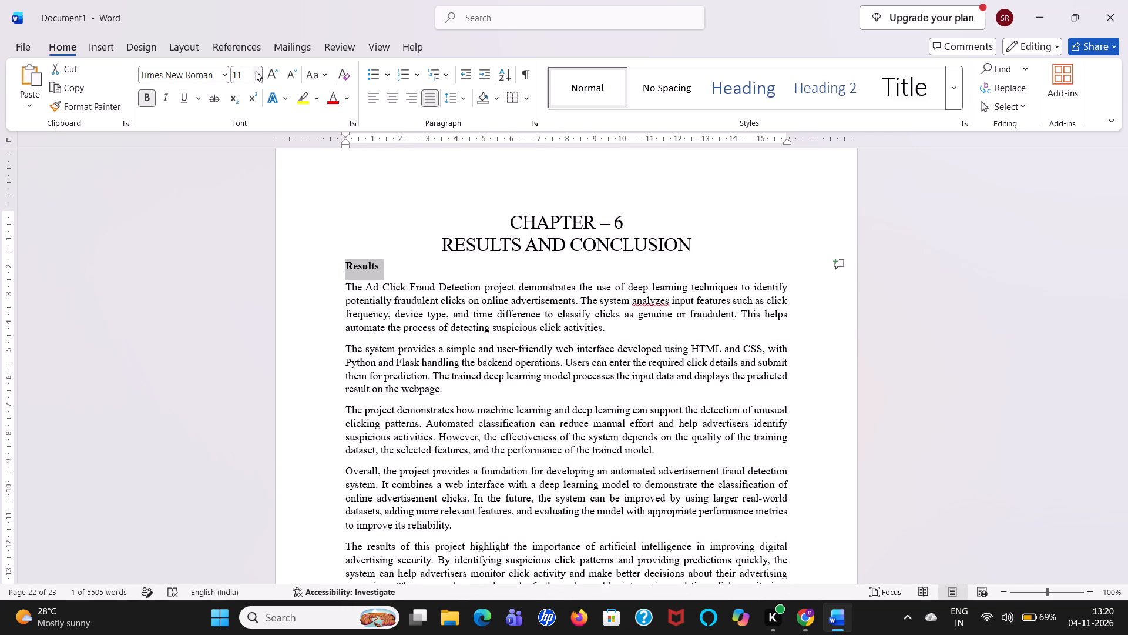
click(251, 72)
text(14)
key(Return)
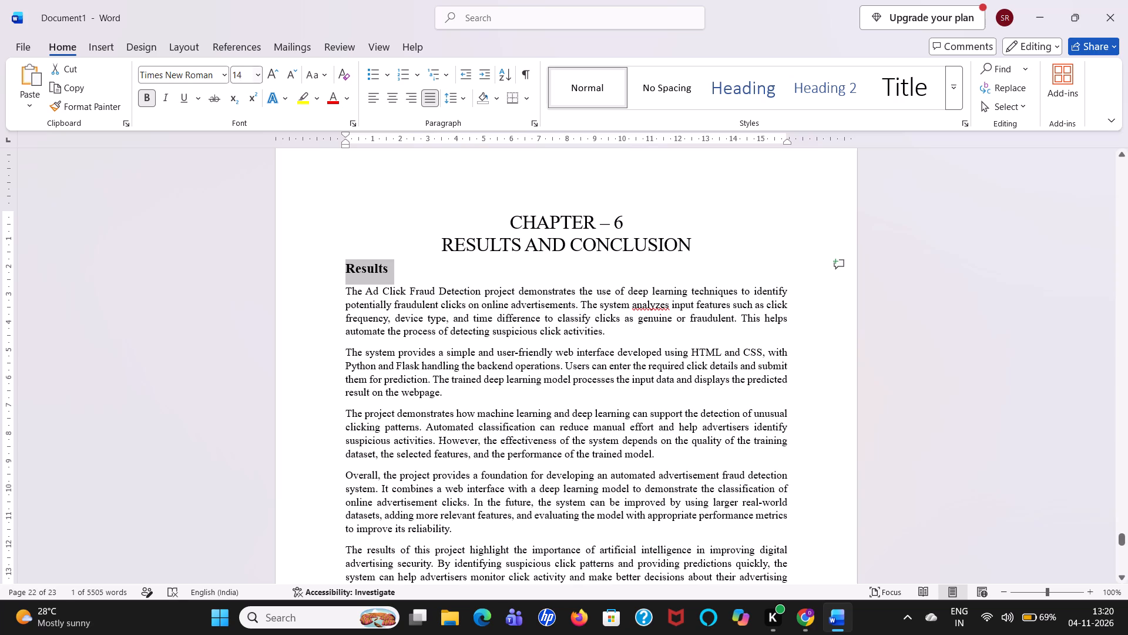
Correct the flagged word "analyzes" in the first Results paragraph to the suggested spelling "analyses".
click(657, 299)
click(652, 305)
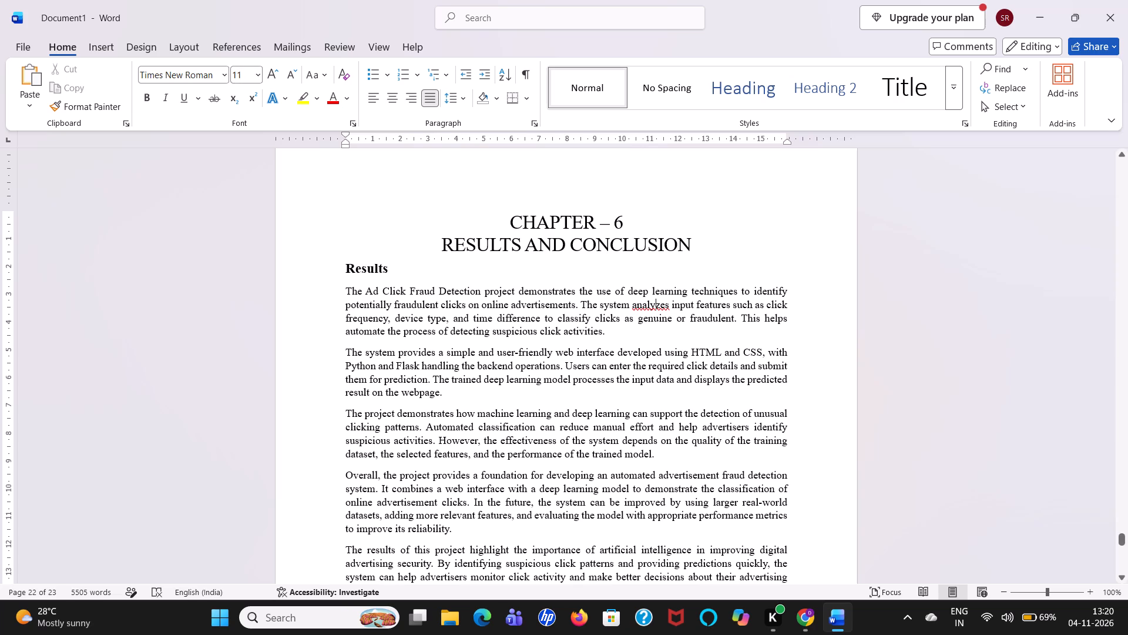
right_click(652, 305)
click(597, 15)
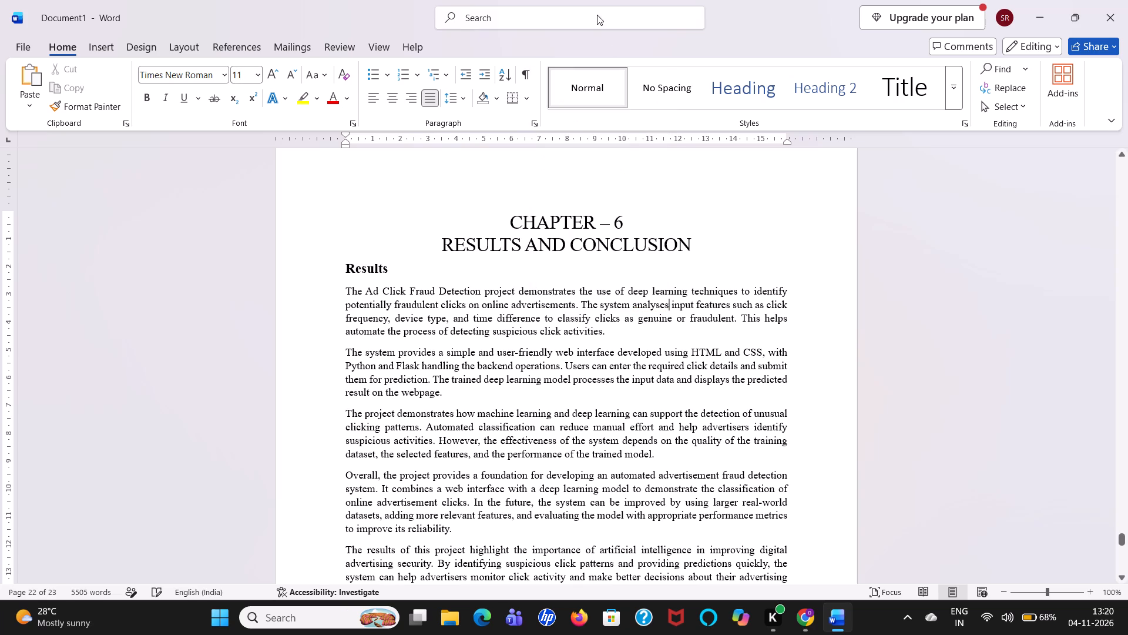
Review the Chapter 6 text from the Results paragraphs through the Conclusion section to the end of the document.
scroll(624, 423, down, 5)
scroll(617, 432, up, 1)
scroll(617, 432, down, 1)
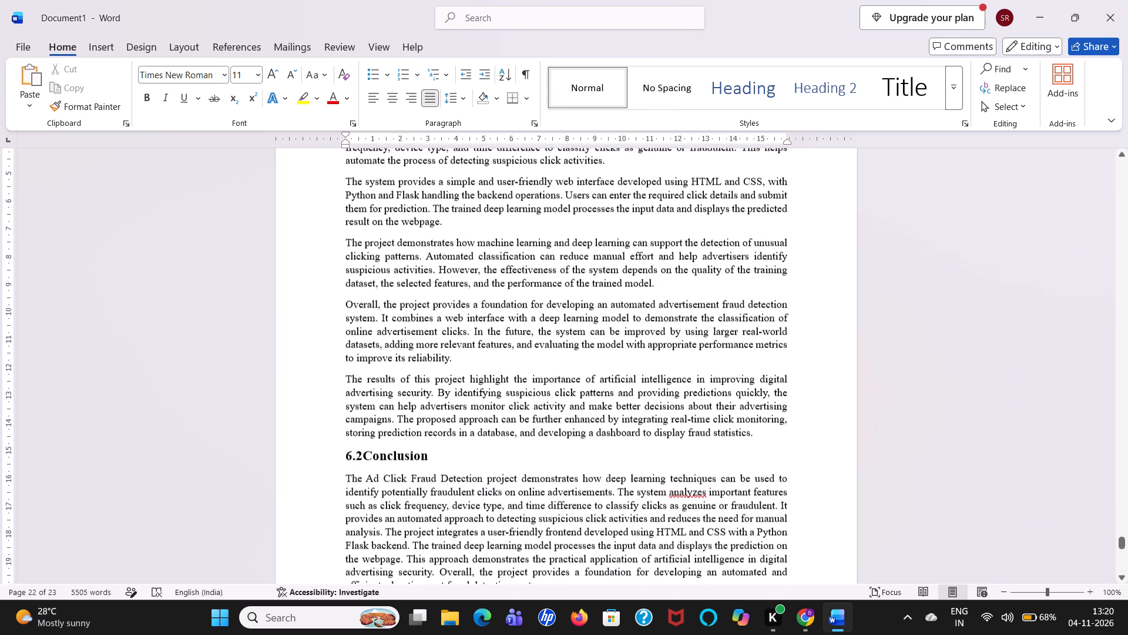
scroll(568, 443, down, 8)
scroll(519, 447, down, 4)
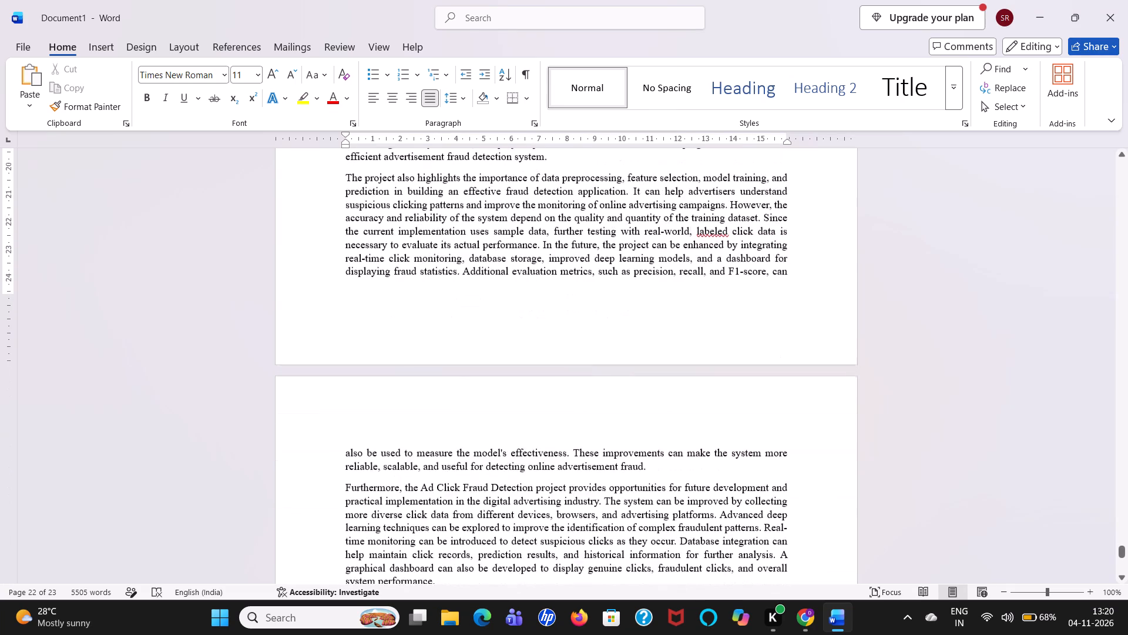
scroll(519, 447, down, 5)
scroll(518, 447, up, 5)
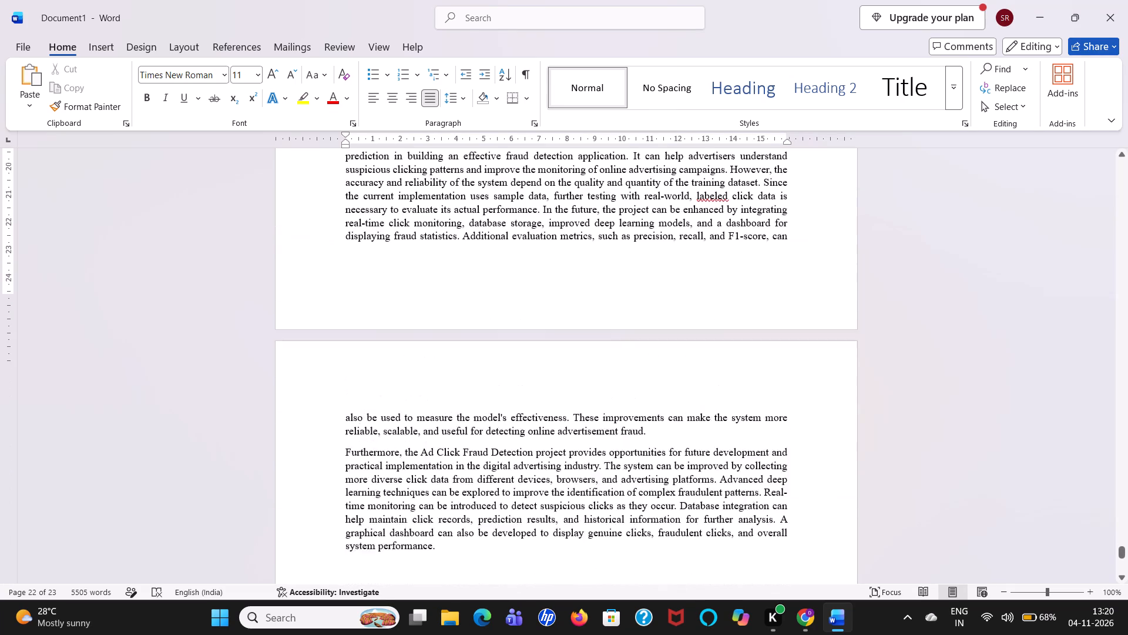